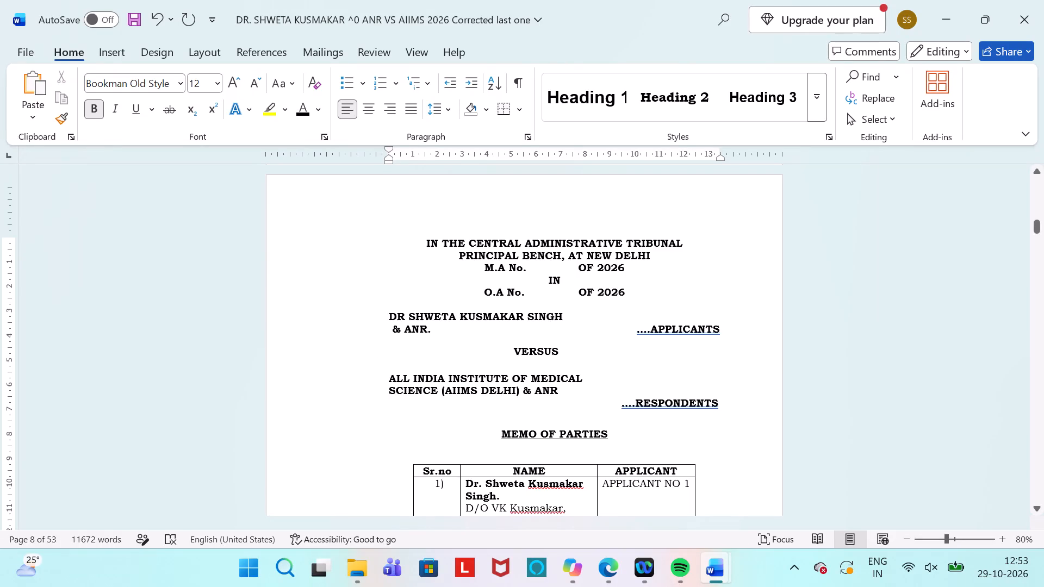
# Delete the "IN" line between the M.A No. and O.A No. lines in the Memo of Parties heading.
pyautogui.moveTo(546, 279); pyautogui.dragTo(630, 270)
pyautogui.click(630, 270)
pyautogui.hotkey('shift', 'Left')
pyautogui.hotkey('shift', 'Right')
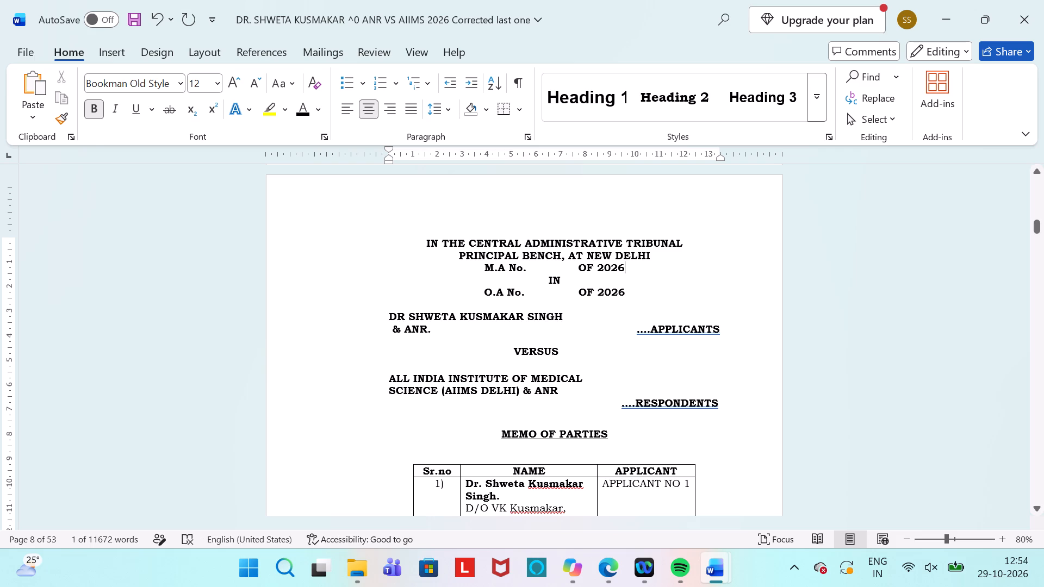
pyautogui.hotkey('shift', 'Right')
pyautogui.hotkey('shift', 'Right')
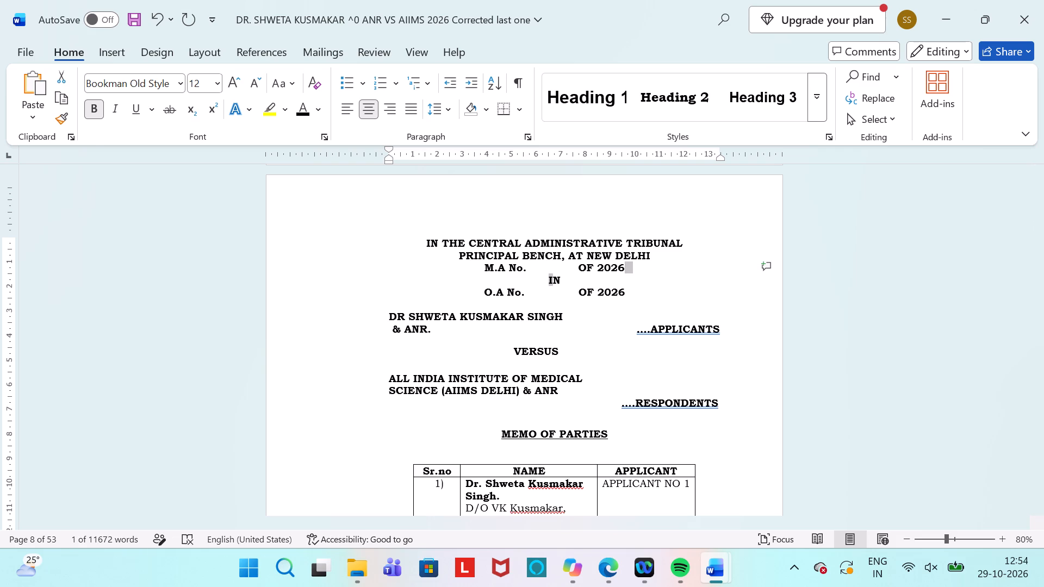
pyautogui.hotkey('shift', 'Right')
pyautogui.hotkey('shift', 'Right')
pyautogui.hotkey('shift', 'Left')
pyautogui.press('Delete')
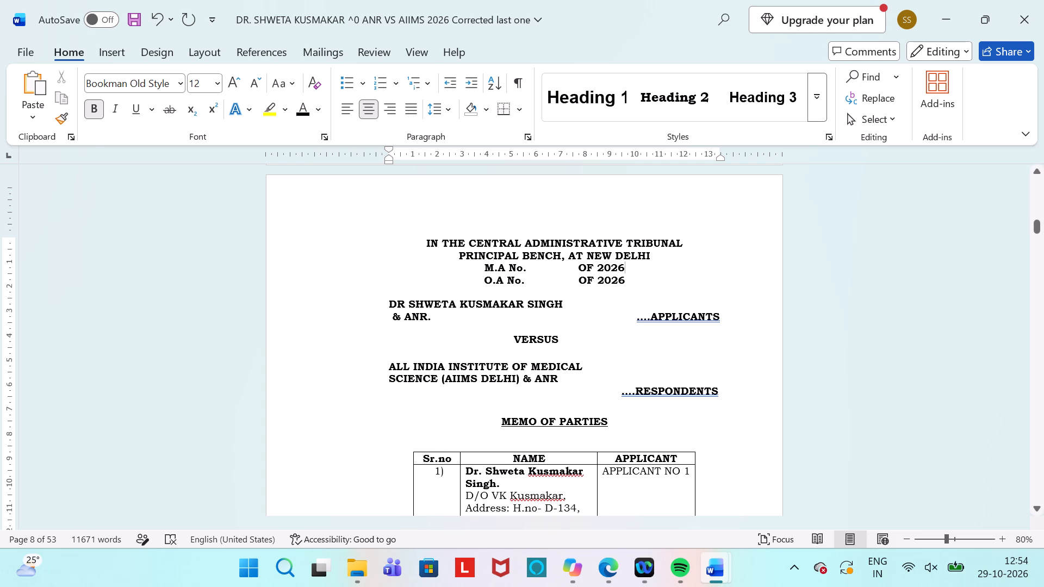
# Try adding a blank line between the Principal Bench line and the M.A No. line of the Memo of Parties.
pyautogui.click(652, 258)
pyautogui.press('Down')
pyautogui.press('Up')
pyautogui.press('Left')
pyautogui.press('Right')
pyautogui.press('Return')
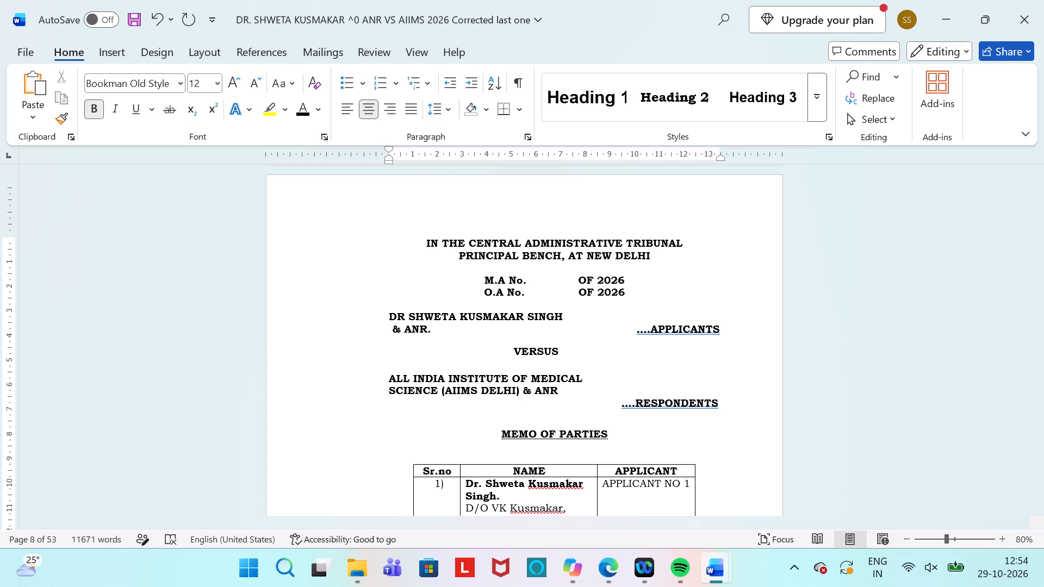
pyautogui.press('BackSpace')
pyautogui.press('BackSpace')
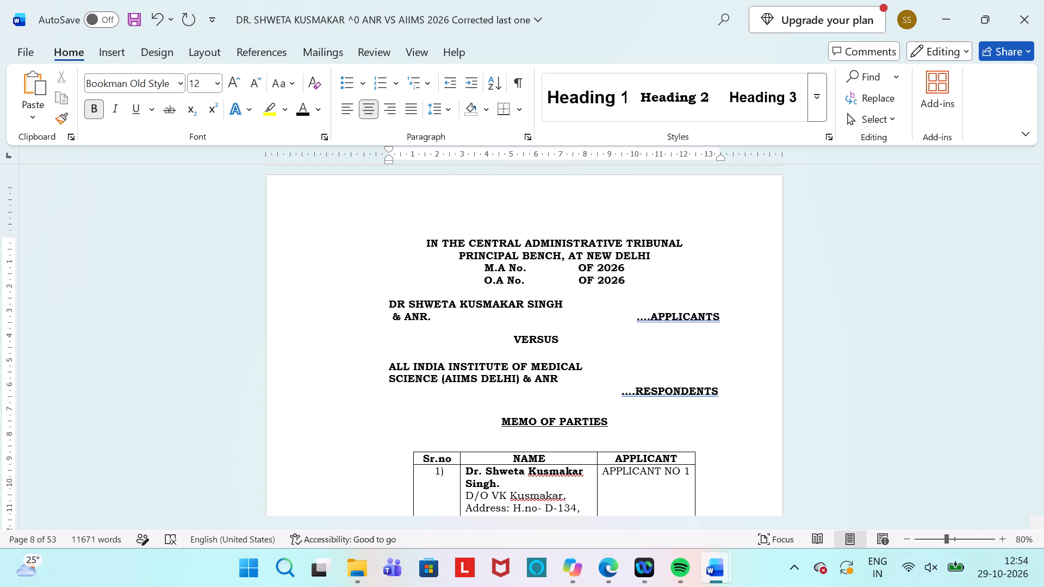
# Insert a blank line above the first applicant's name in the Memo of Parties heading.
pyautogui.click(387, 300)
pyautogui.press('Return')
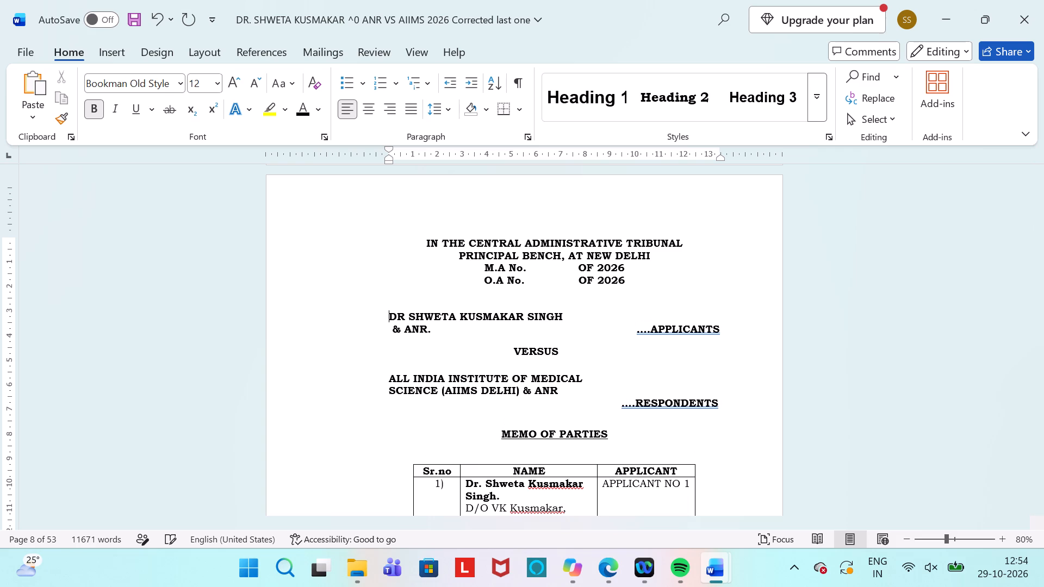
# Review the rest of the Memo of Parties and the miscellaneous application for joint filing with its verification.
pyautogui.scroll(-1, 583, 341)
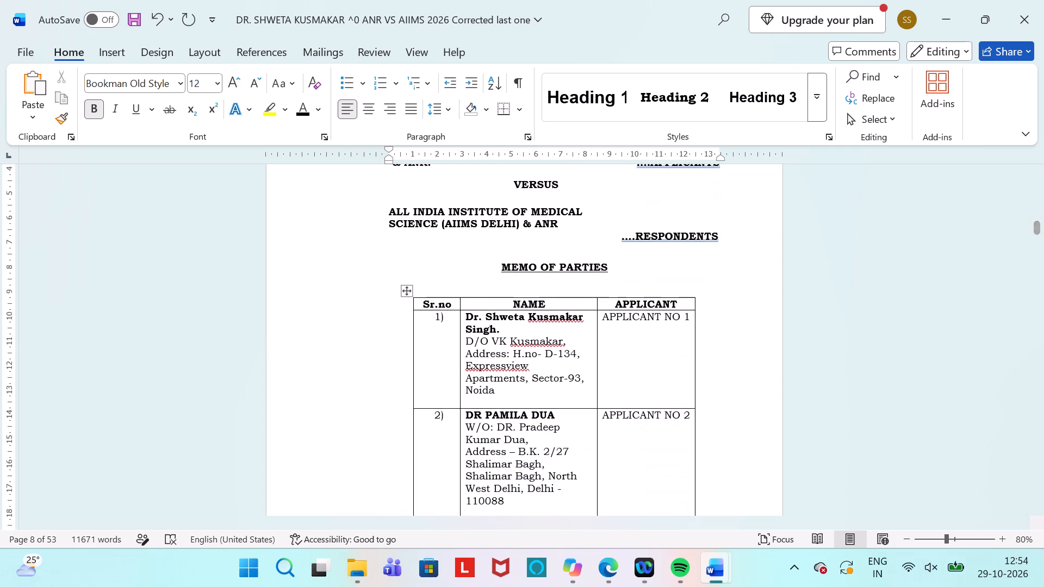
pyautogui.scroll(-3, 583, 341)
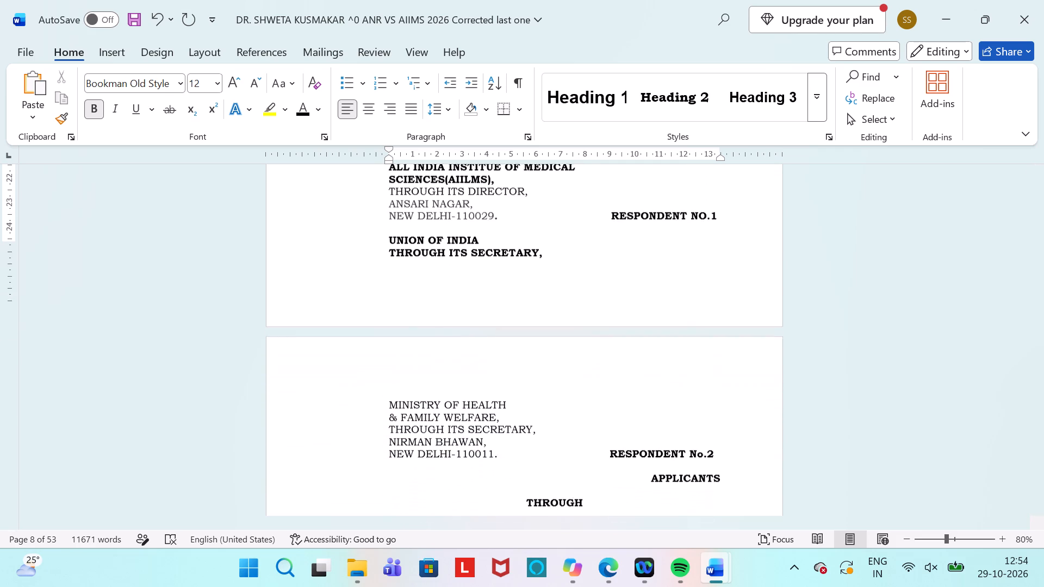
pyautogui.scroll(-6, 583, 341)
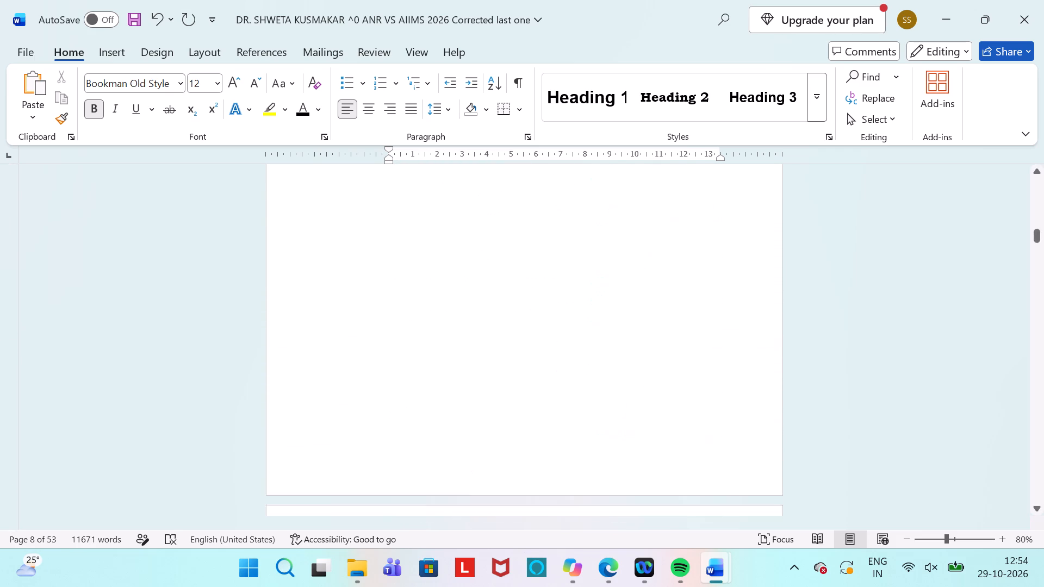
pyautogui.scroll(-3, 583, 341)
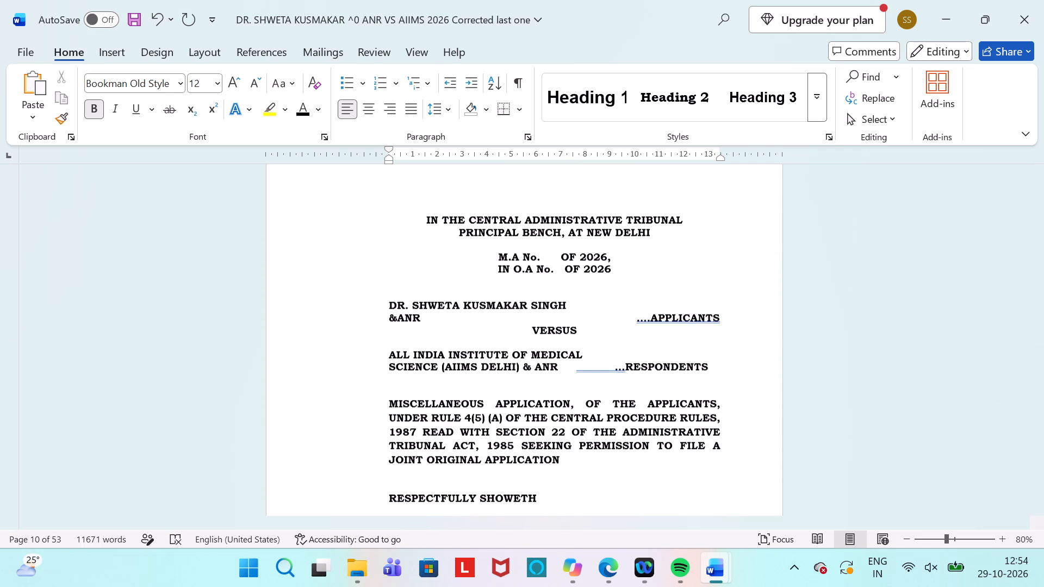
pyautogui.scroll(-4, 583, 341)
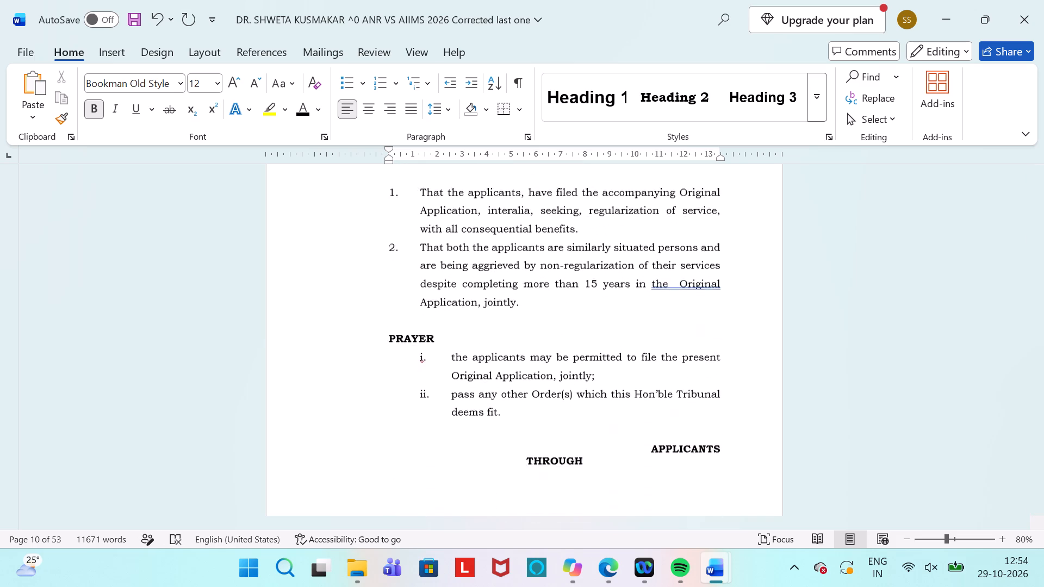
pyautogui.scroll(-5, 583, 341)
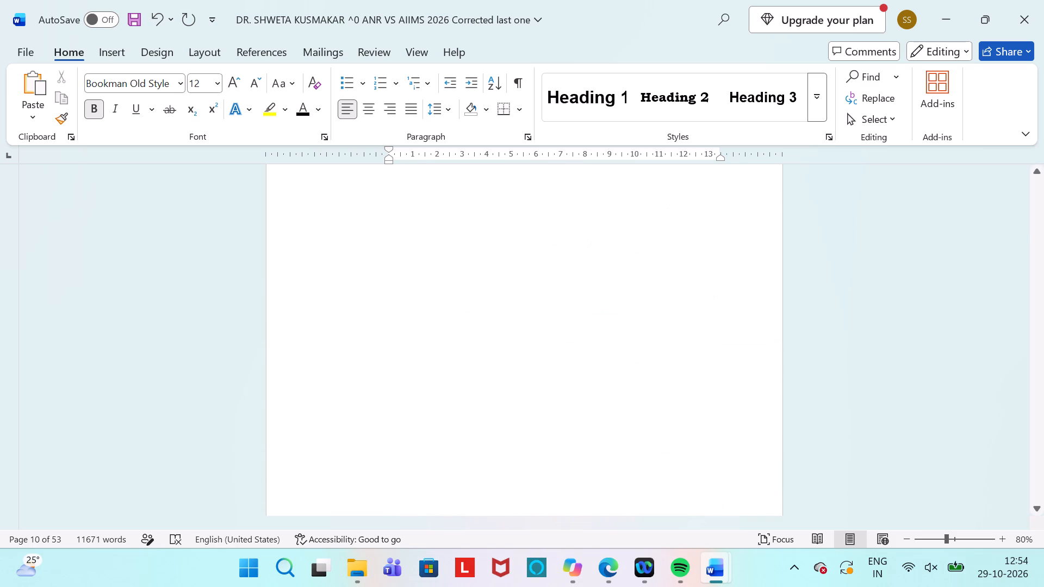
pyautogui.scroll(-3, 583, 341)
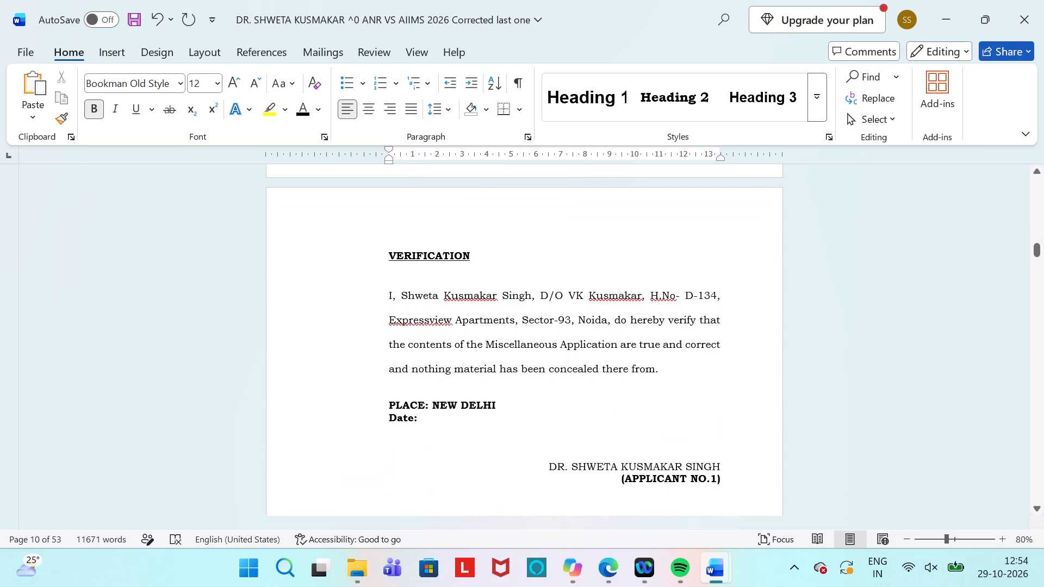
pyautogui.scroll(-2, 583, 341)
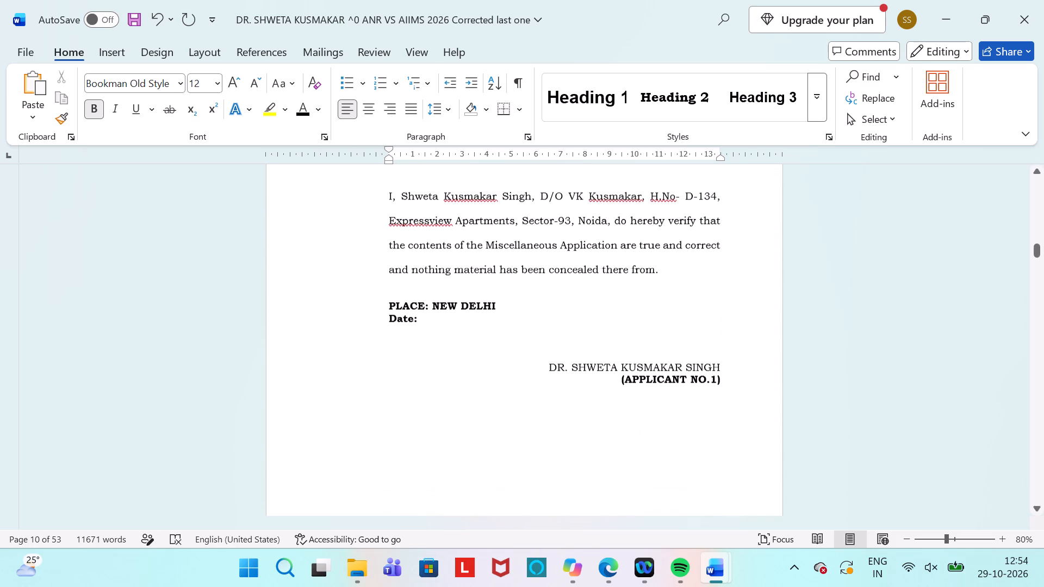
pyautogui.scroll(-3, 583, 341)
# Read through the opening pages of the Synopsis with List of Dates, covering the applicants' service history and the challenged Office Memorandum.
pyautogui.scroll(-2, 583, 341)
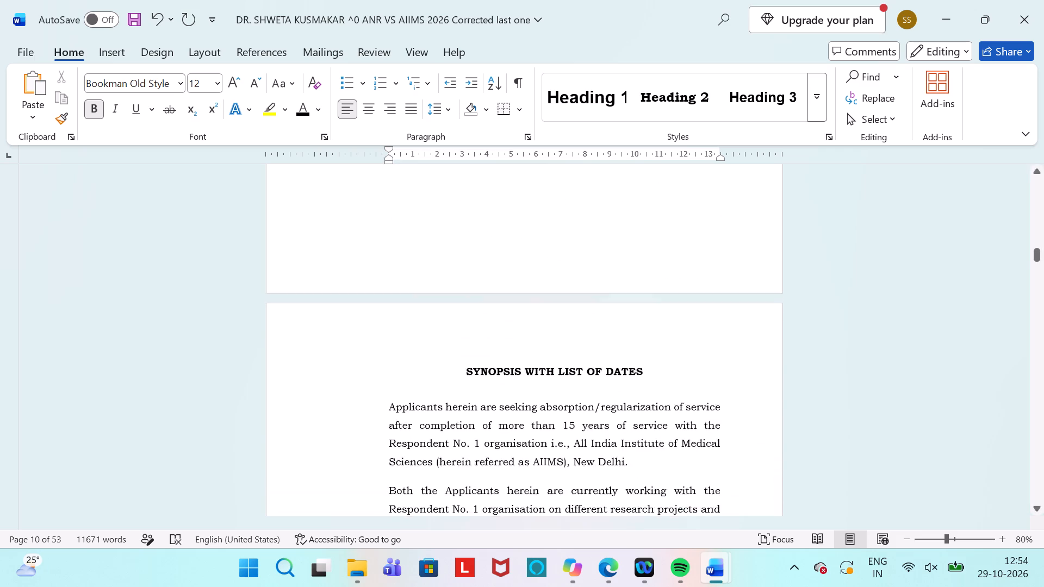
pyautogui.scroll(-1, 583, 341)
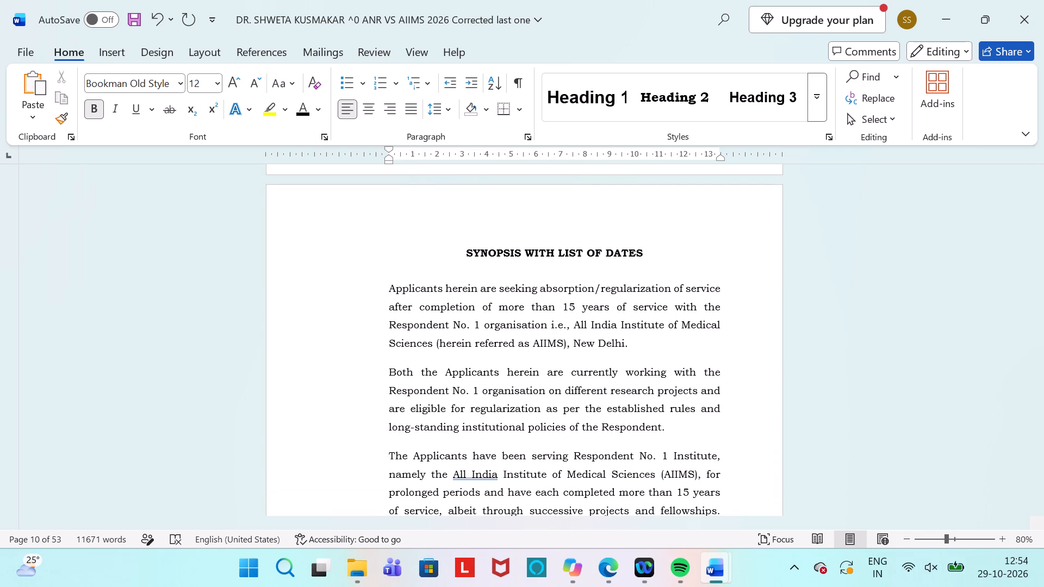
pyautogui.scroll(-1, 583, 341)
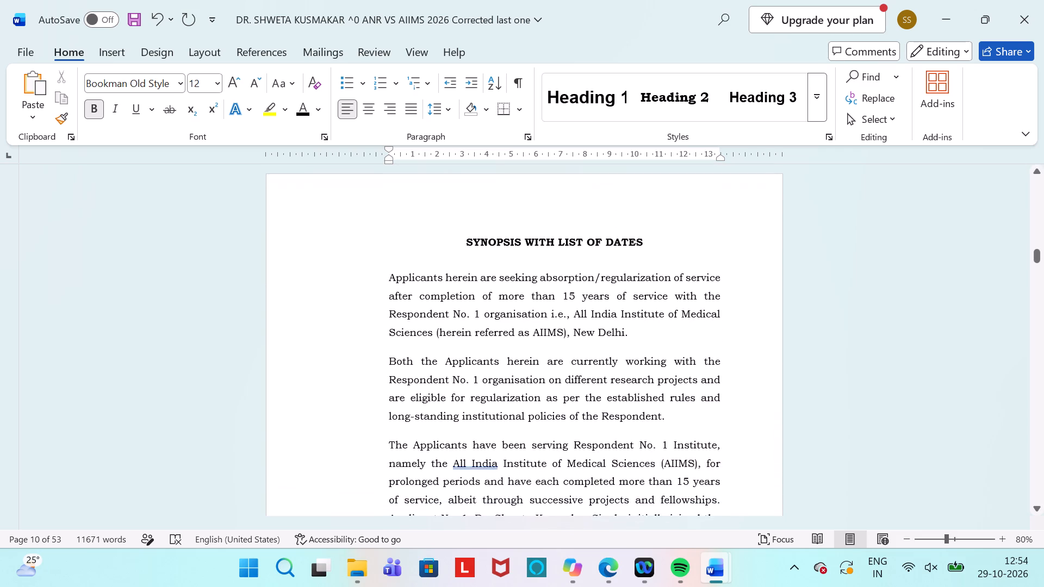
pyautogui.scroll(-2, 583, 341)
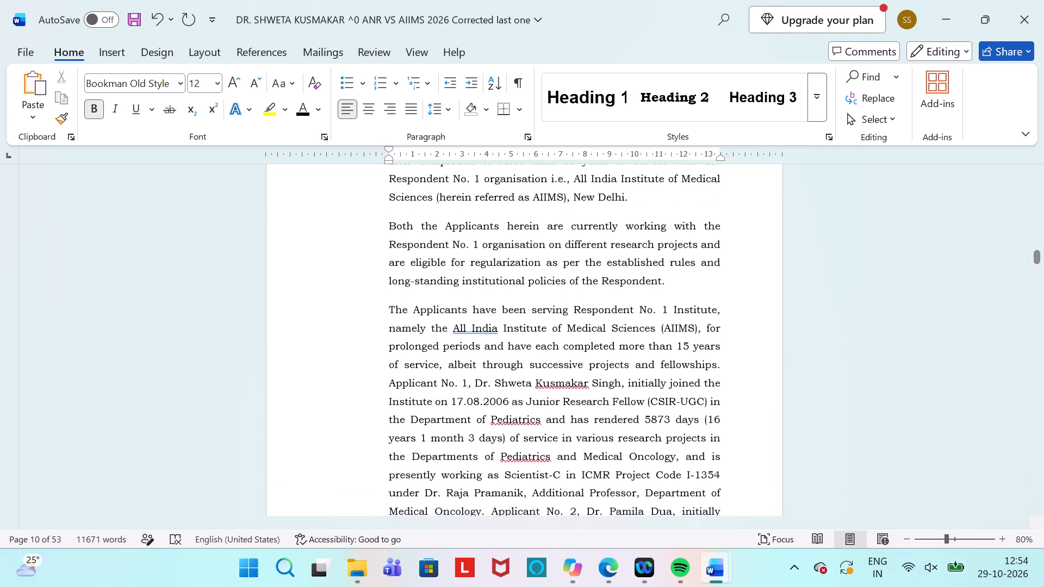
pyautogui.scroll(-1, 583, 341)
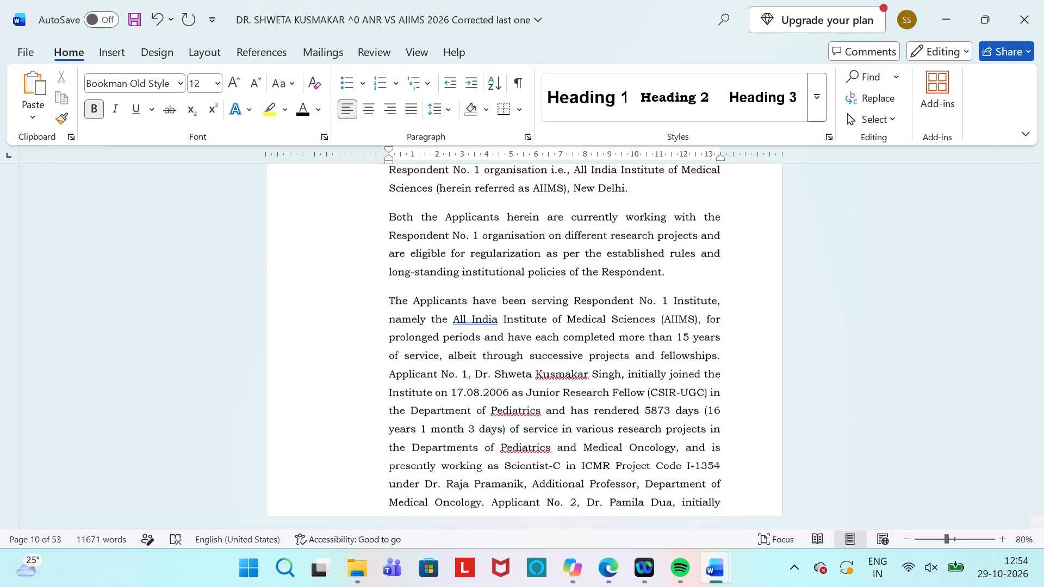
pyautogui.scroll(-2, 583, 341)
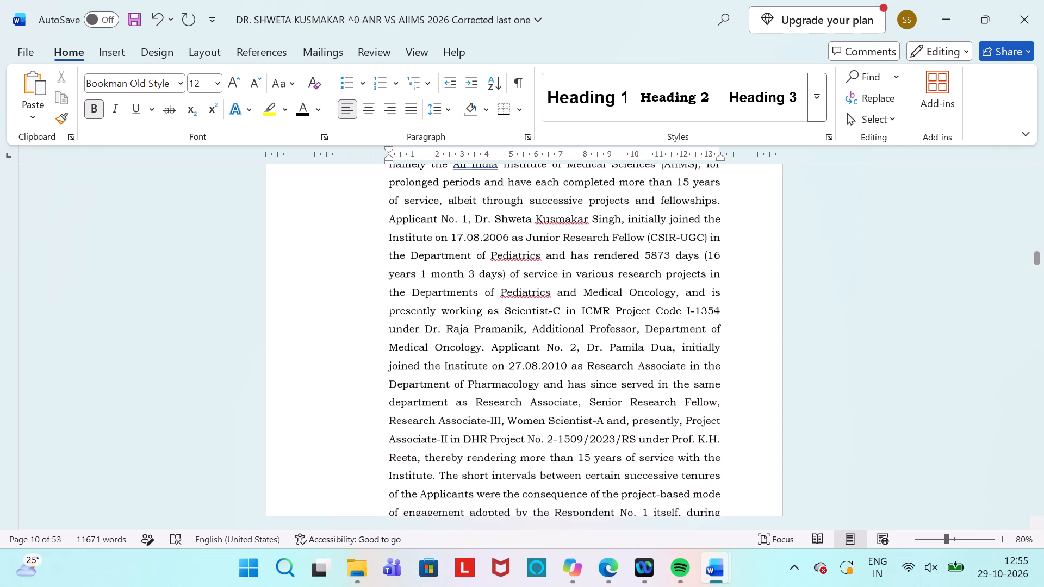
pyautogui.scroll(-2, 583, 341)
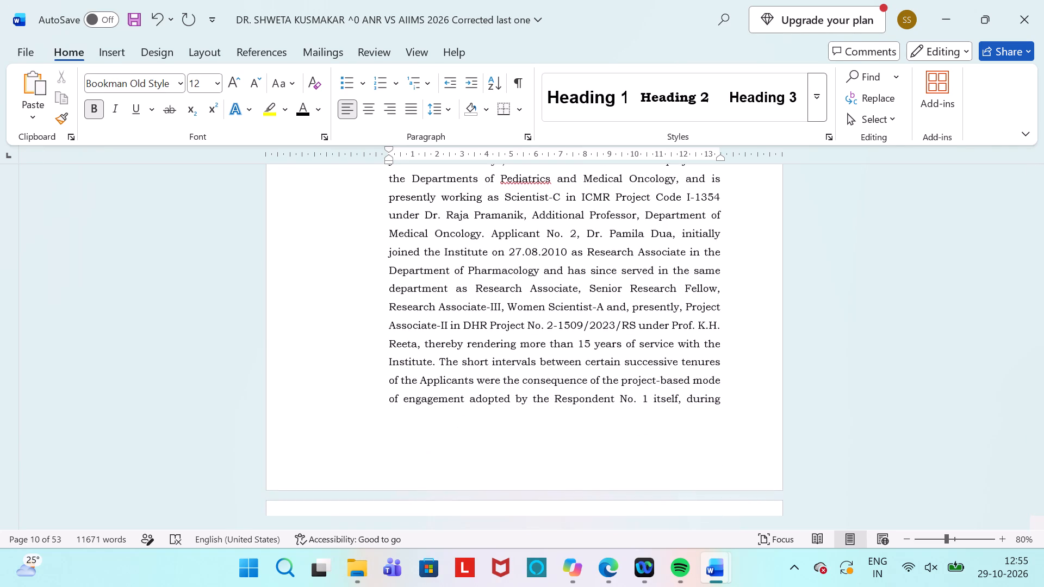
pyautogui.scroll(-2, 583, 341)
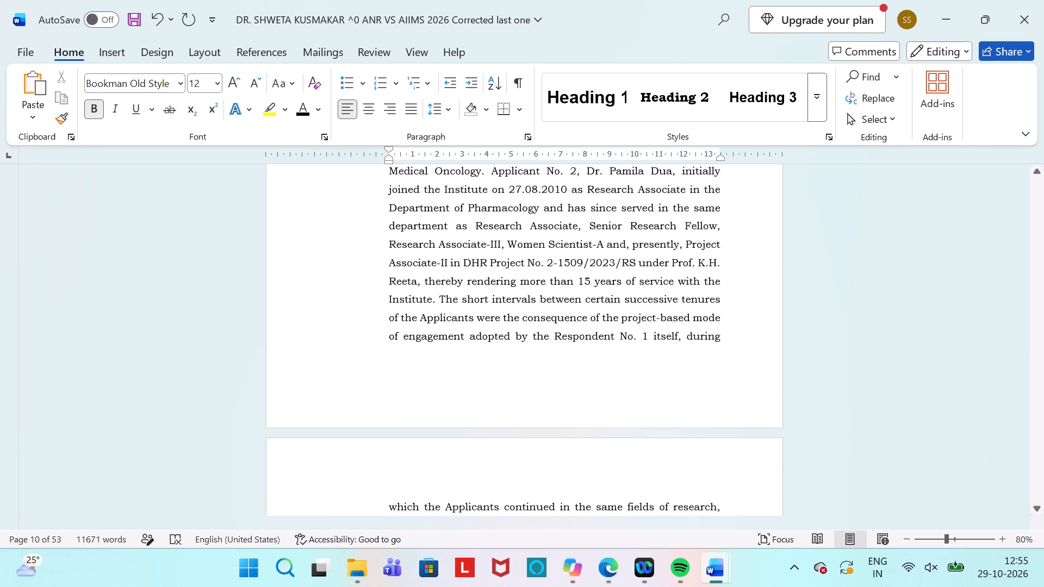
pyautogui.scroll(-2, 583, 341)
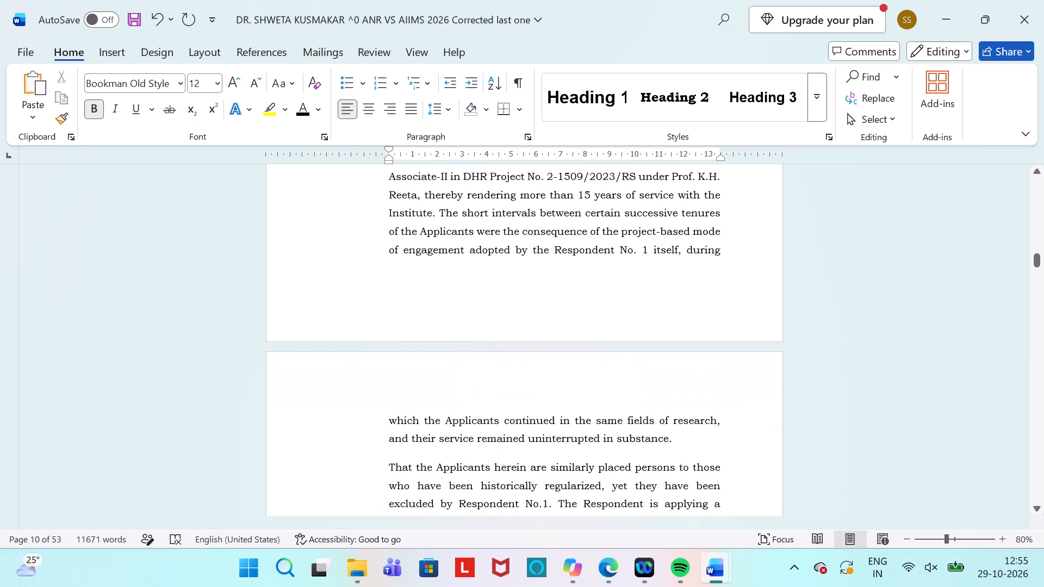
pyautogui.scroll(-2, 583, 341)
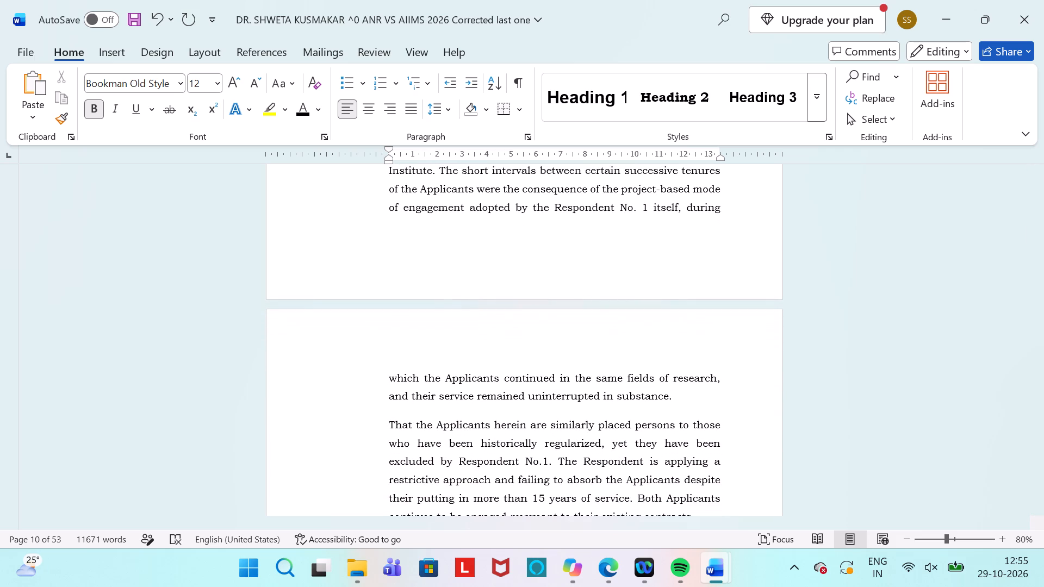
pyautogui.scroll(-2, 583, 341)
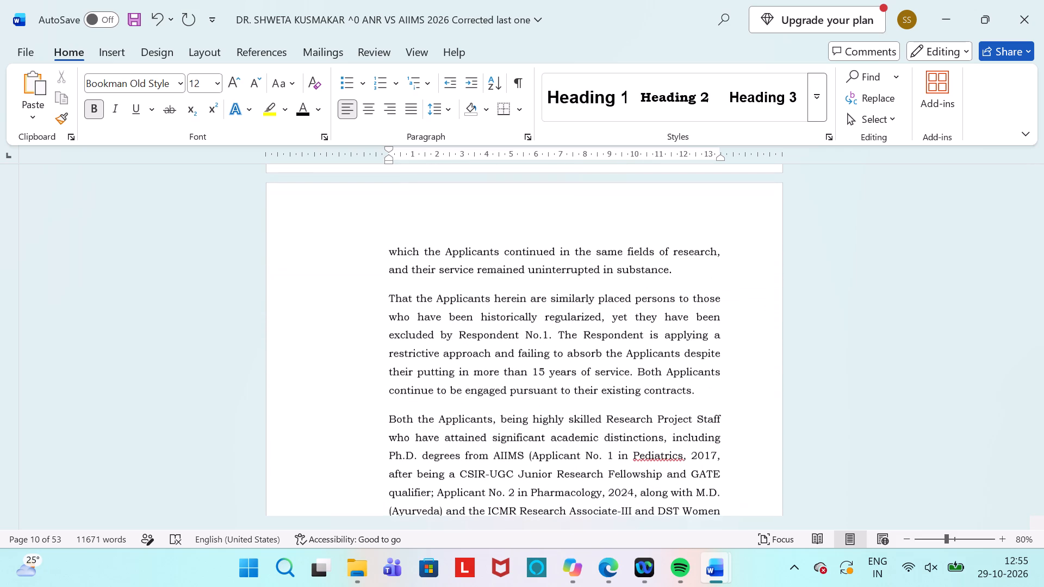
pyautogui.scroll(-2, 583, 341)
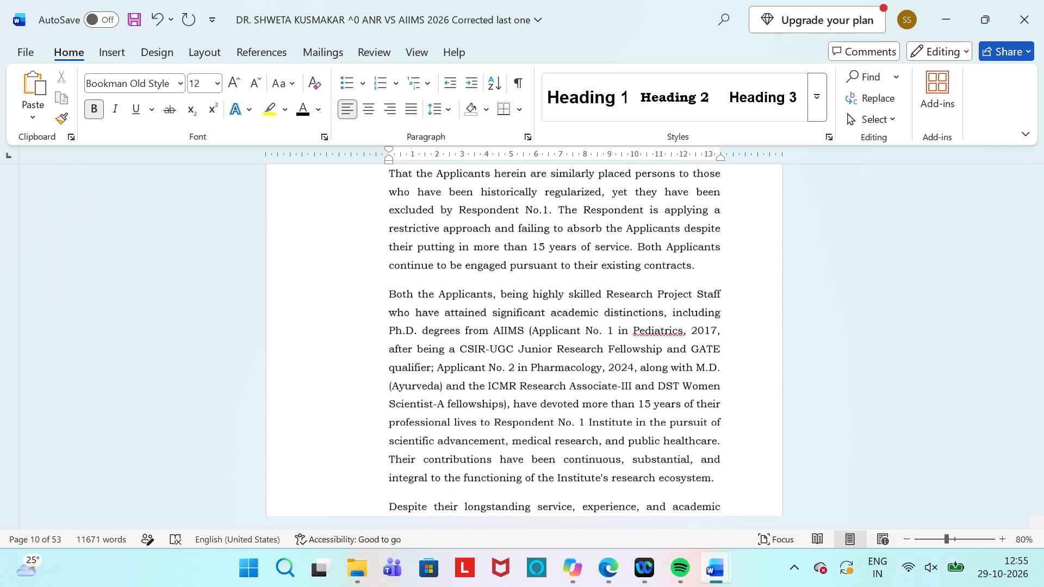
pyautogui.scroll(-2, 583, 341)
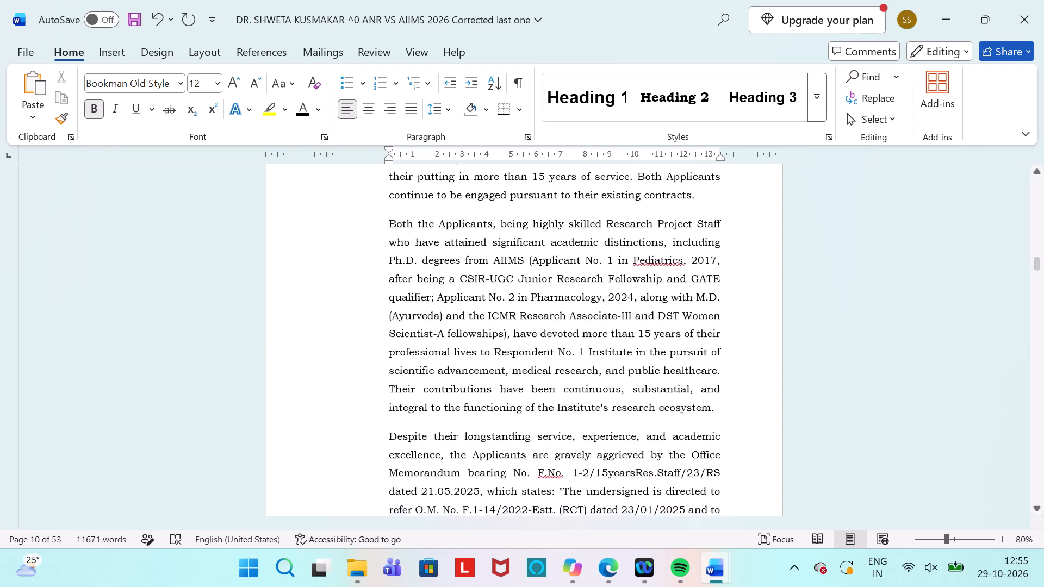
pyautogui.scroll(-4, 583, 341)
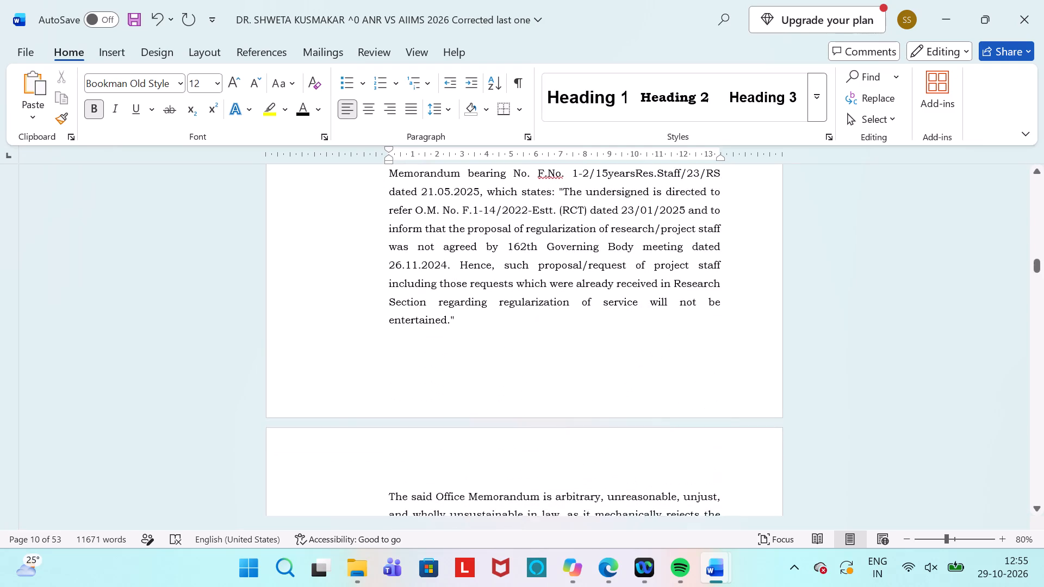
# Skim the remaining pages of the application through to the closing affidavit and its verification at the document's end.
pyautogui.scroll(-17, 583, 341)
pyautogui.scroll(-5, 583, 341)
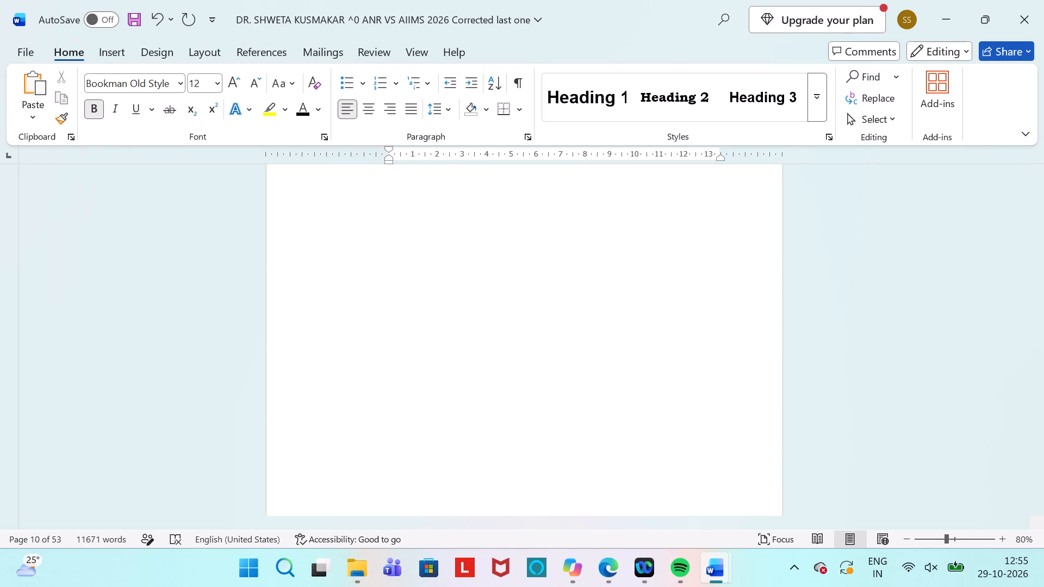
pyautogui.scroll(-4, 583, 341)
pyautogui.scroll(-20, 583, 341)
pyautogui.scroll(-3, 583, 341)
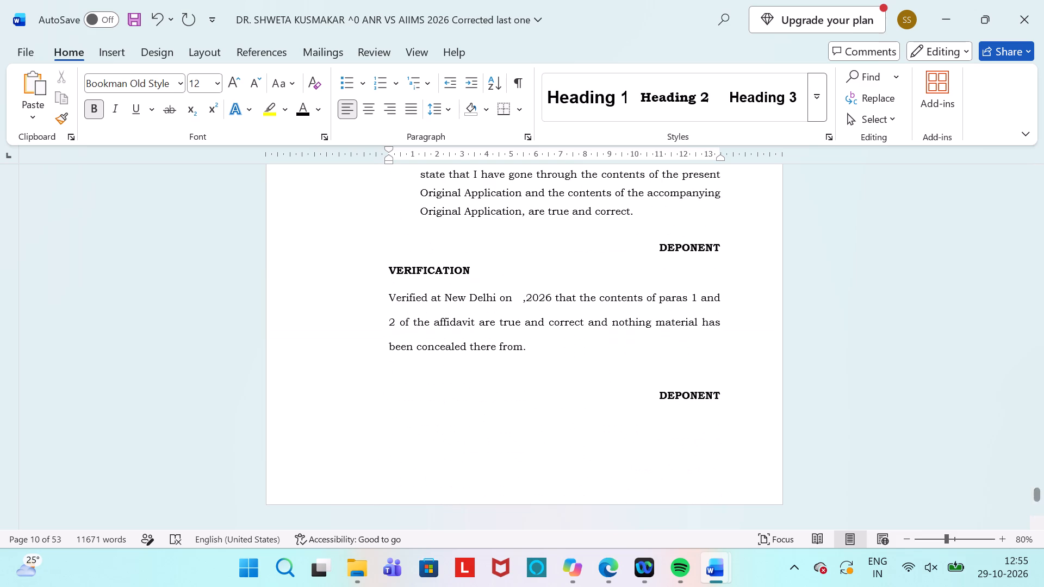
pyautogui.scroll(-1, 583, 341)
# Examine the closing affidavit, the interim order section and the applicant's verification with its place, date and signature block.
pyautogui.scroll(2, 583, 341)
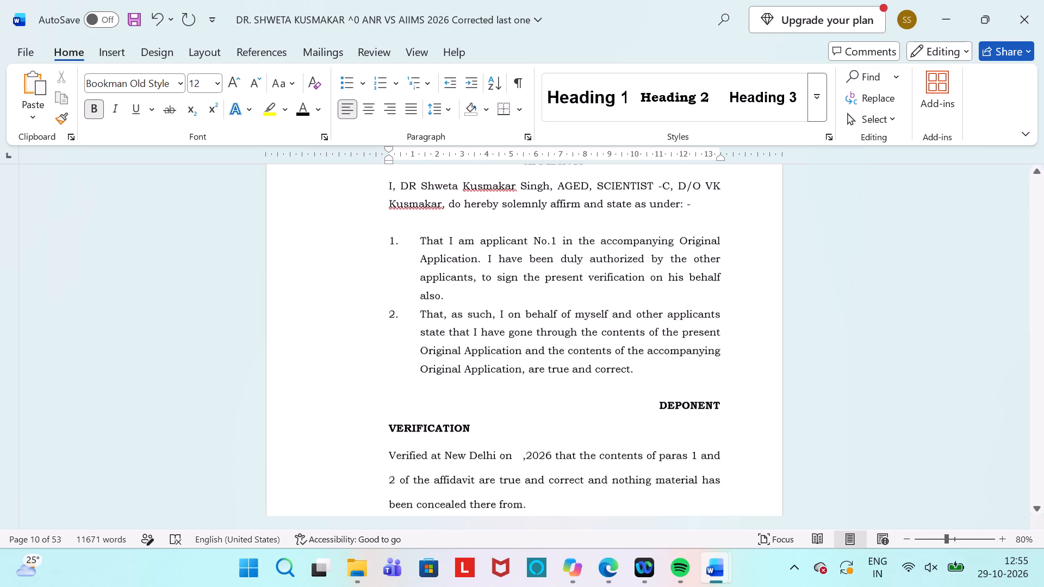
pyautogui.scroll(4, 583, 341)
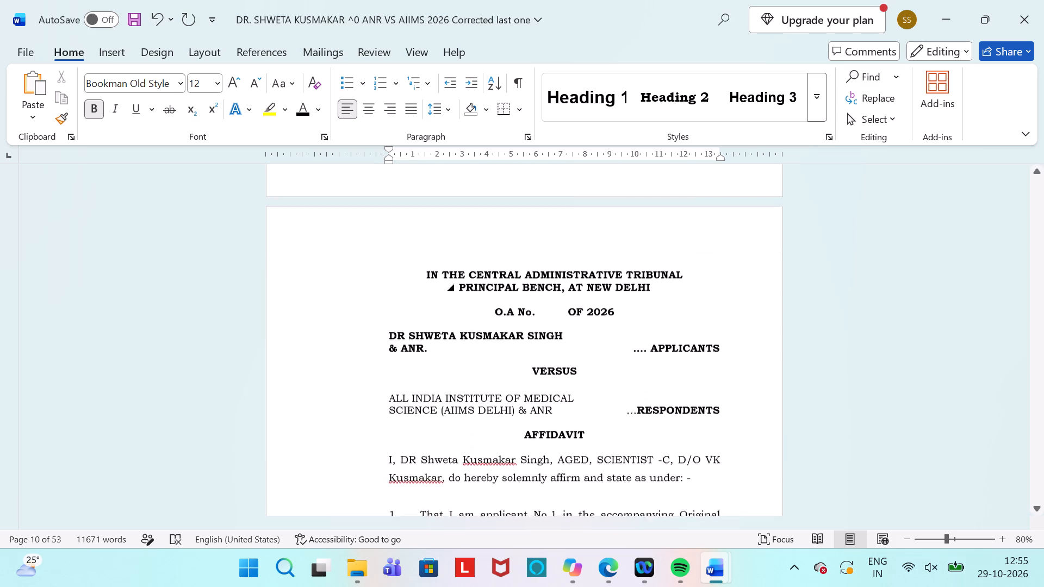
pyautogui.scroll(4, 583, 341)
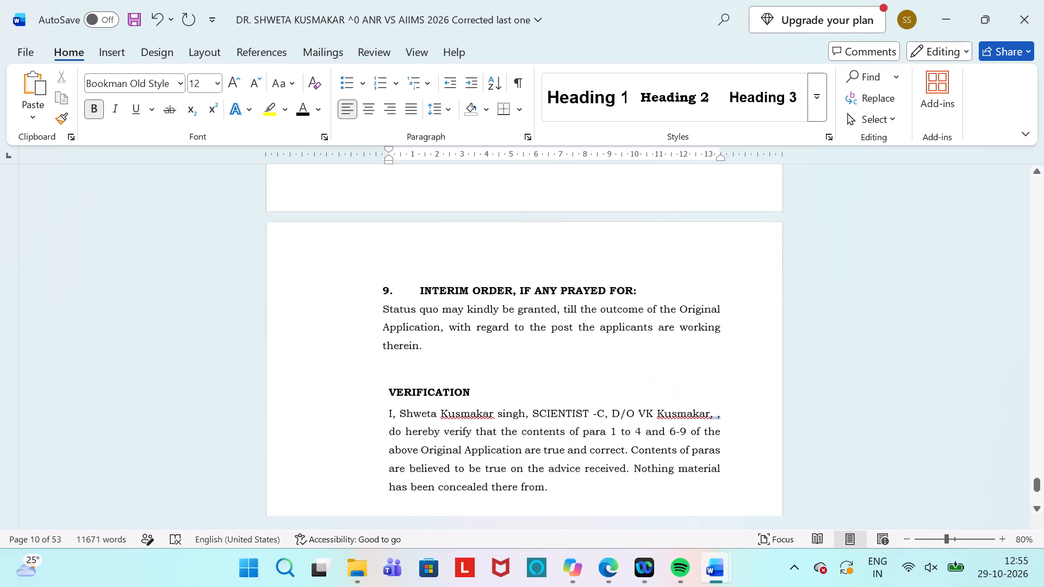
pyautogui.scroll(-8, 583, 341)
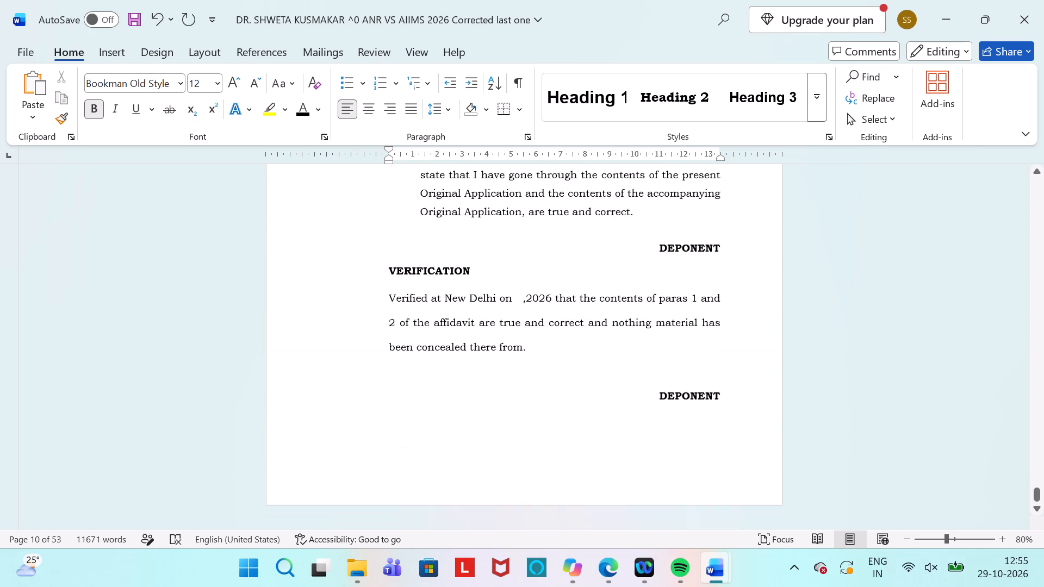
pyautogui.scroll(-1, 583, 341)
pyautogui.scroll(4, 583, 341)
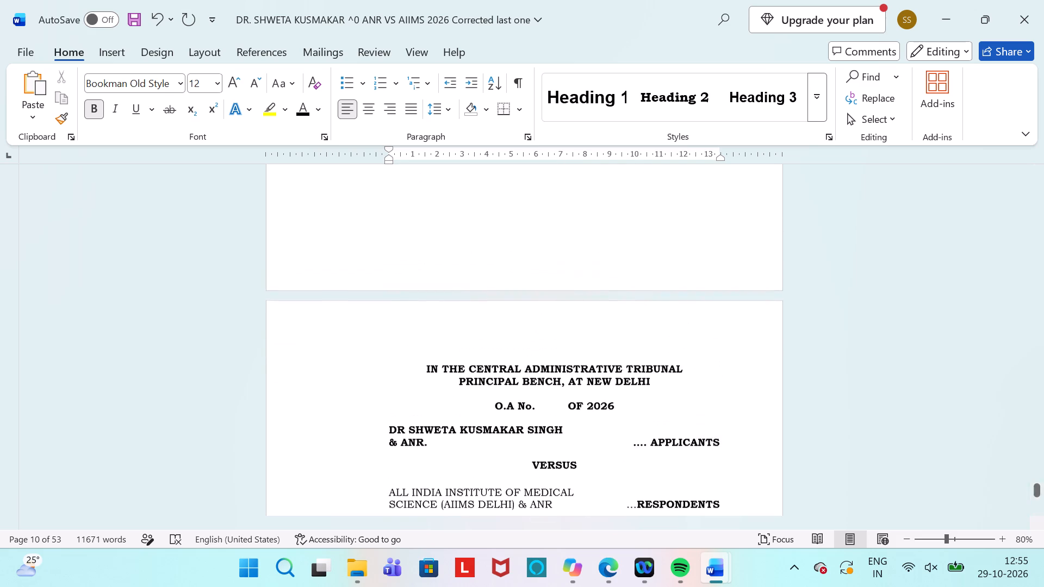
pyautogui.scroll(4, 583, 341)
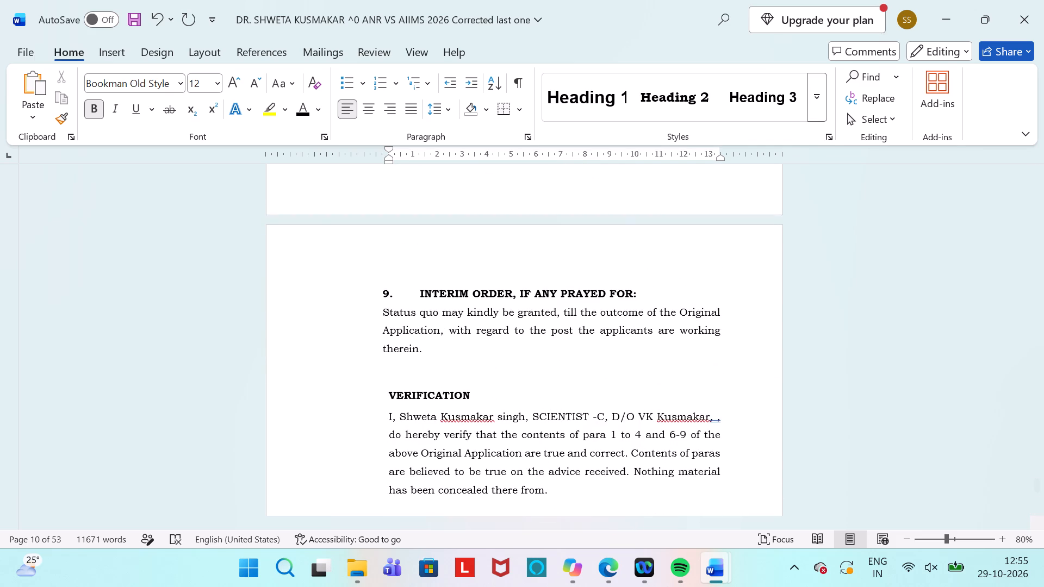
pyautogui.scroll(-2, 583, 341)
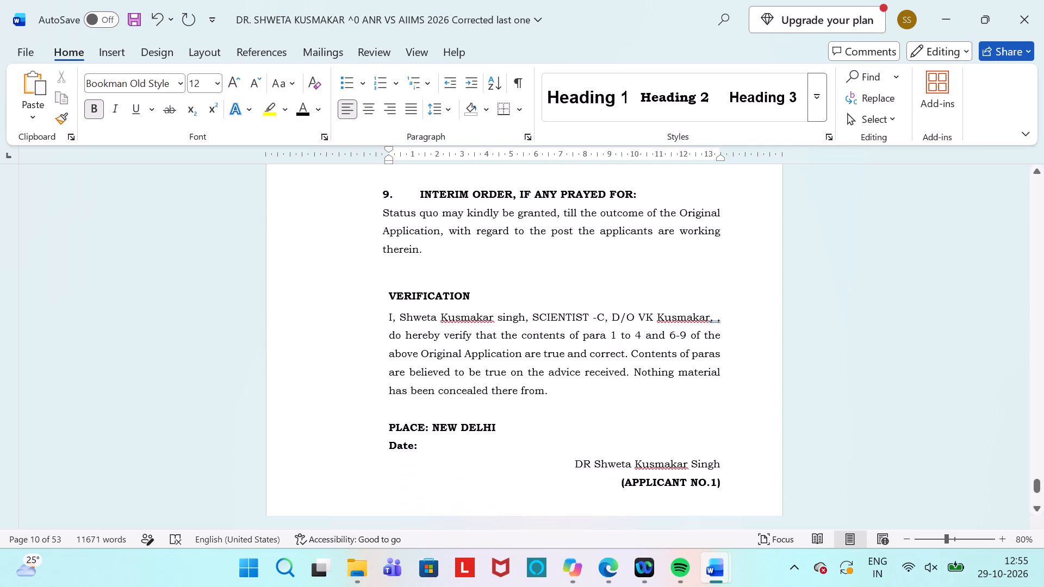
pyautogui.scroll(-4, 583, 341)
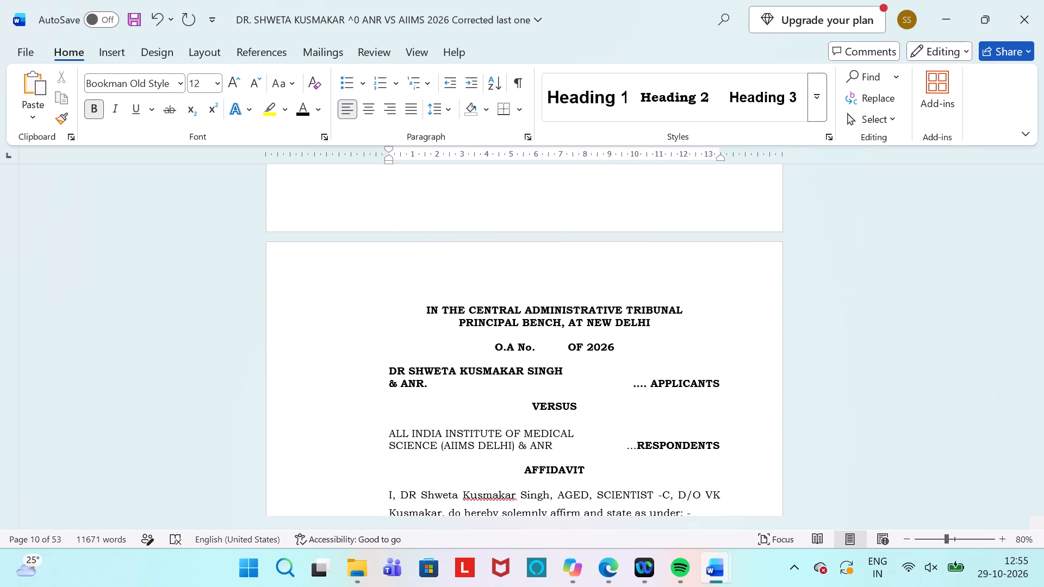
pyautogui.scroll(-1, 583, 341)
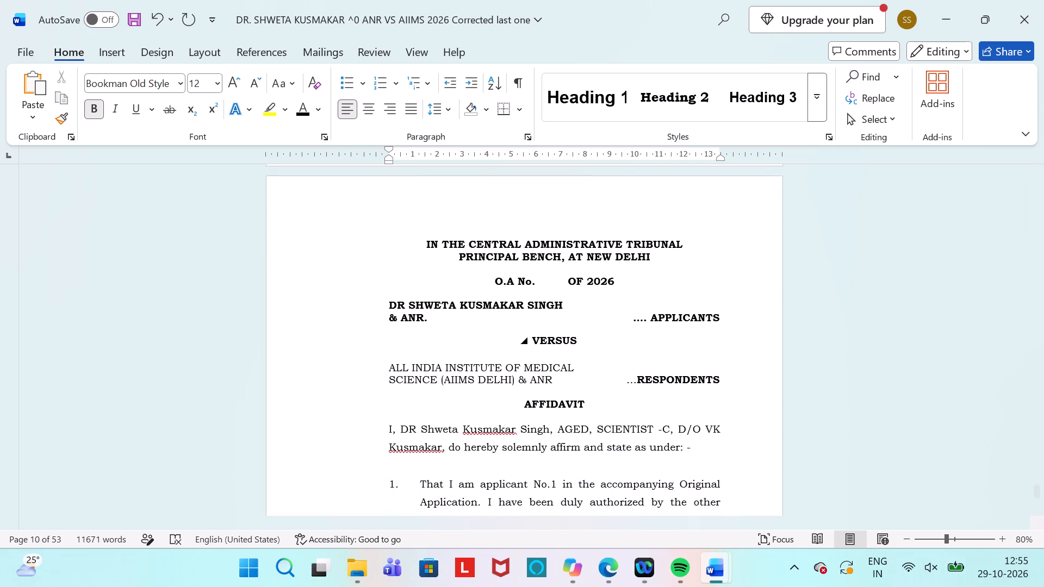
pyautogui.scroll(3, 583, 341)
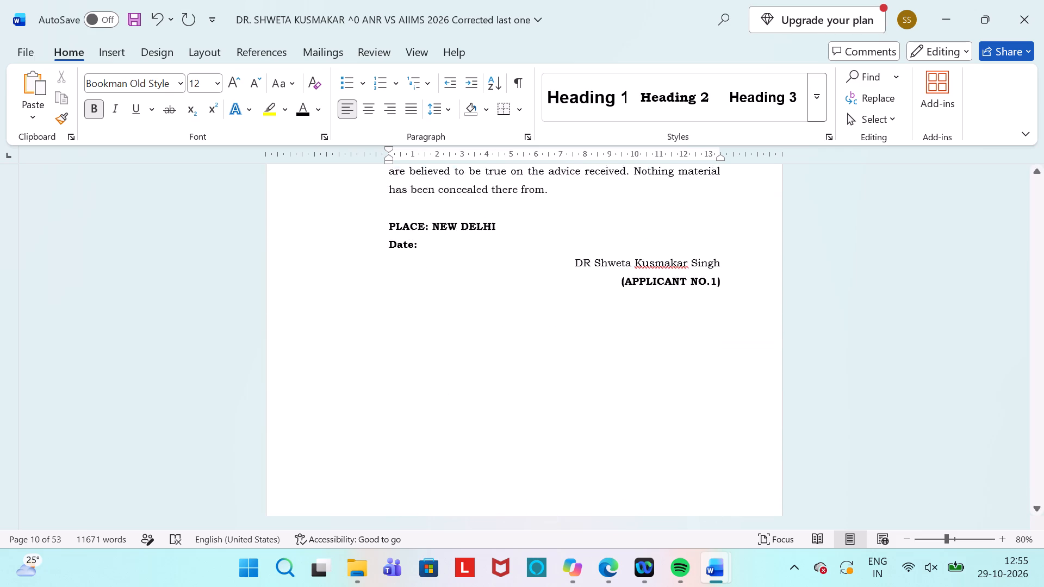
pyautogui.scroll(2, 583, 341)
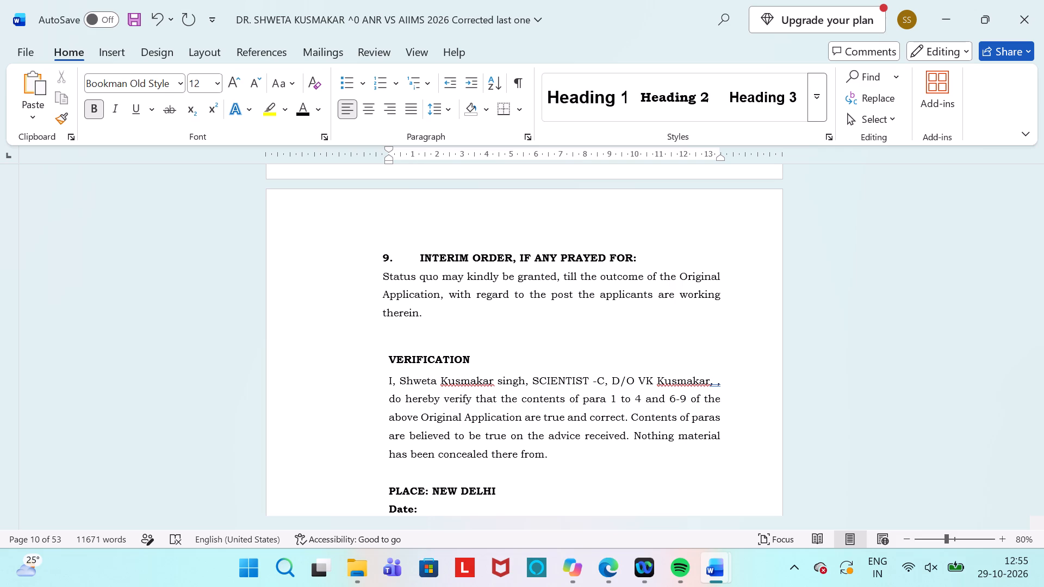
pyautogui.scroll(-1, 583, 341)
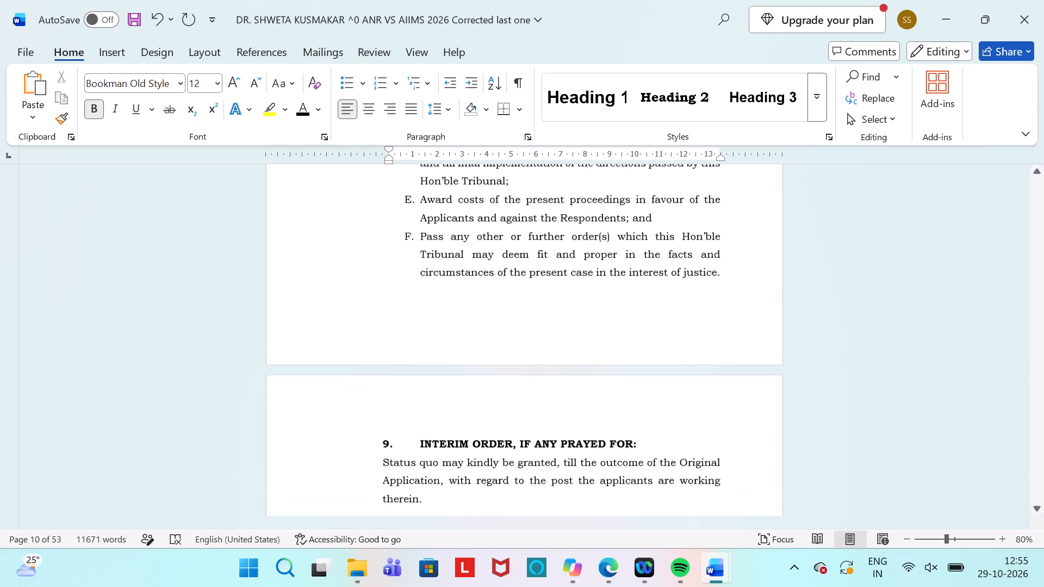
pyautogui.scroll(-1, 583, 341)
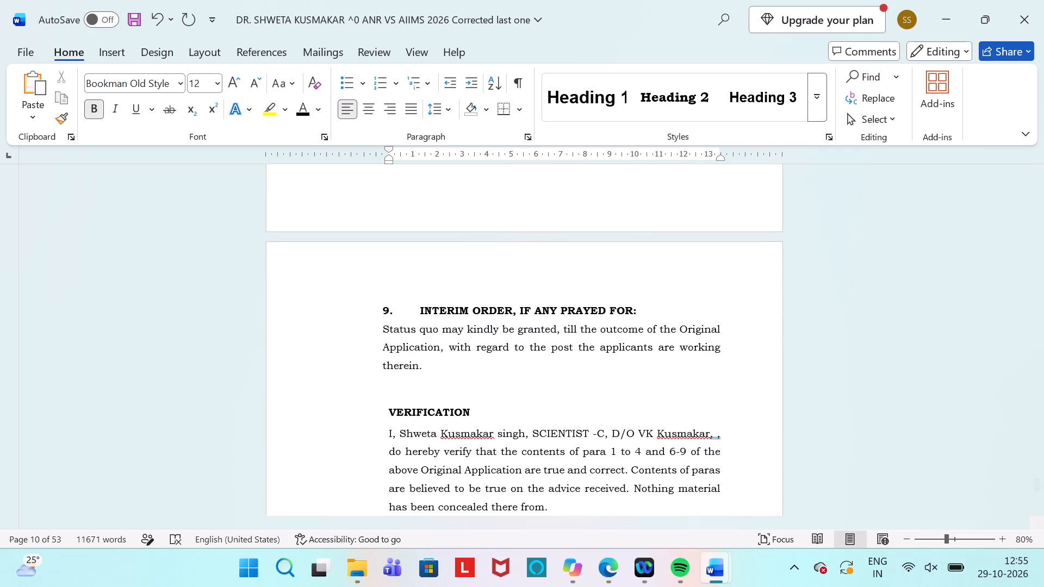
pyautogui.scroll(-4, 583, 341)
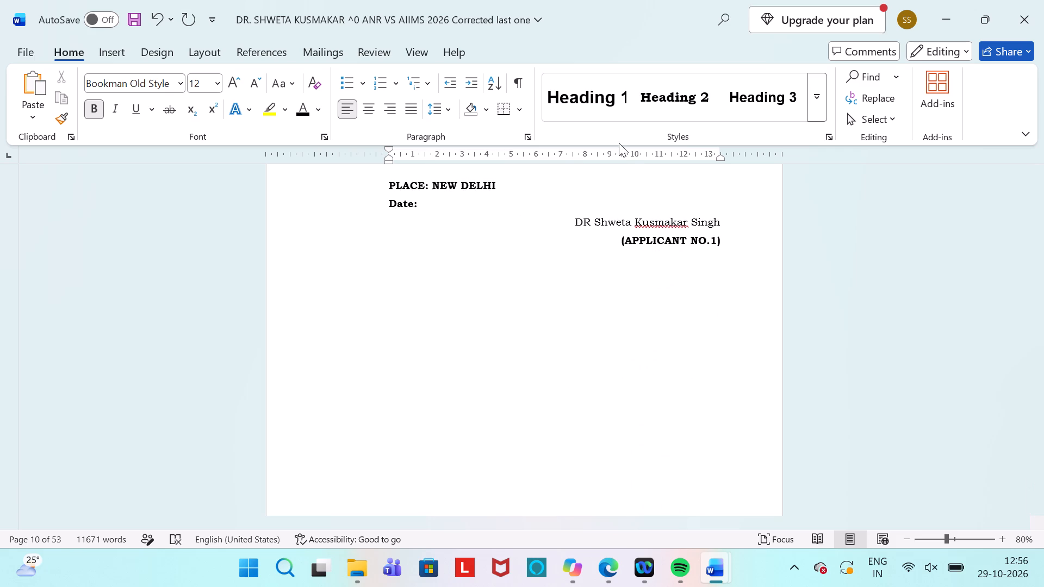
# Review the affidavit with its deponent verification, and recheck the interim order and verification of the Original Application before it.
pyautogui.scroll(-4, 595, 285)
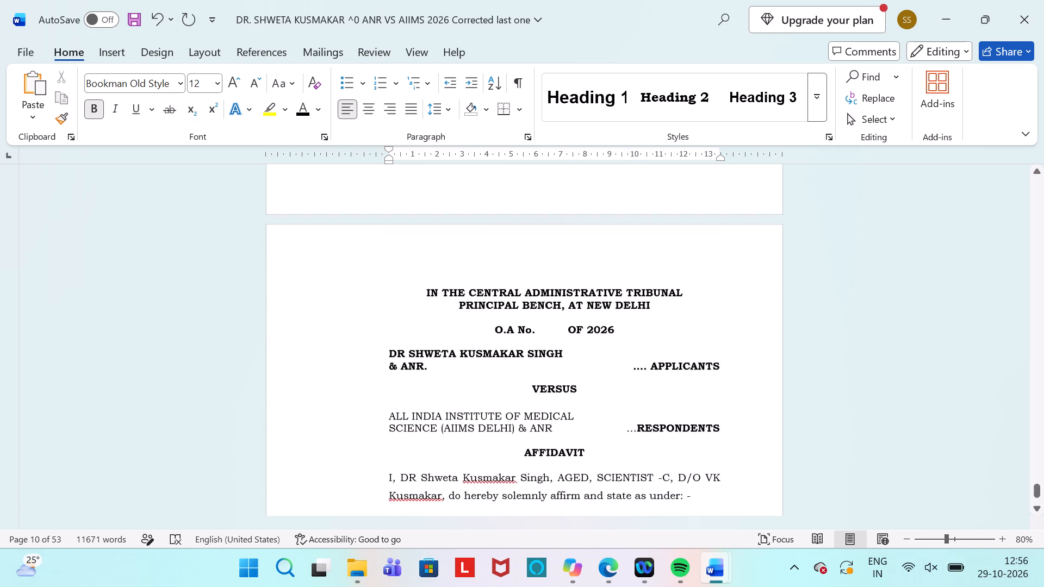
pyautogui.scroll(-1, 595, 285)
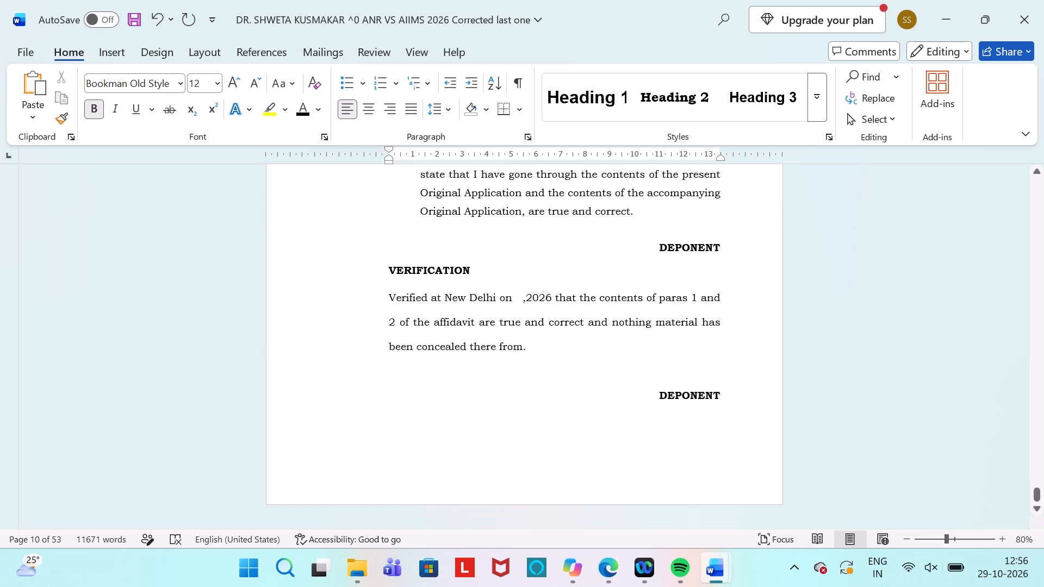
pyautogui.scroll(6, 595, 285)
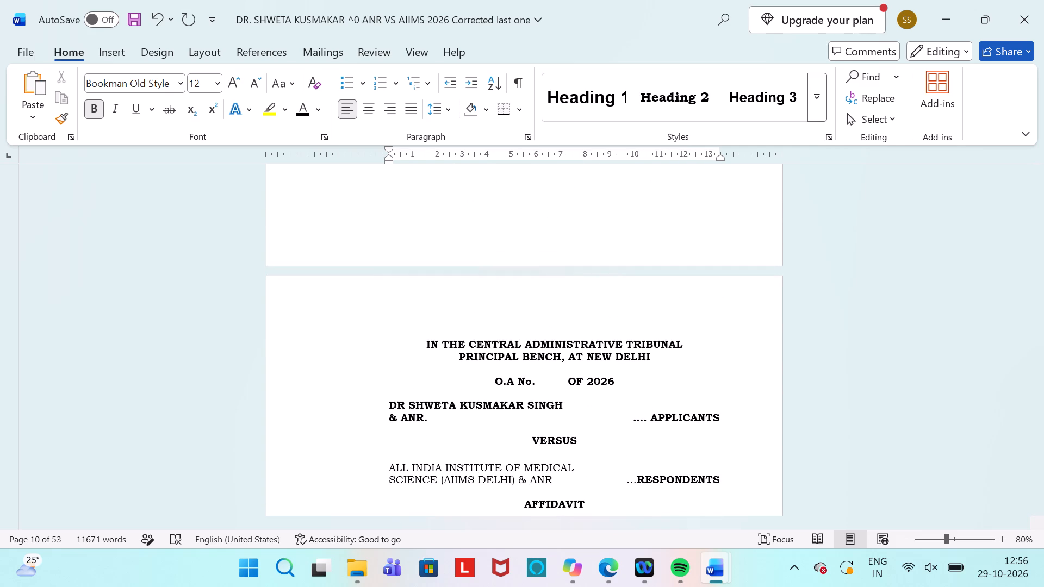
pyautogui.scroll(7, 595, 285)
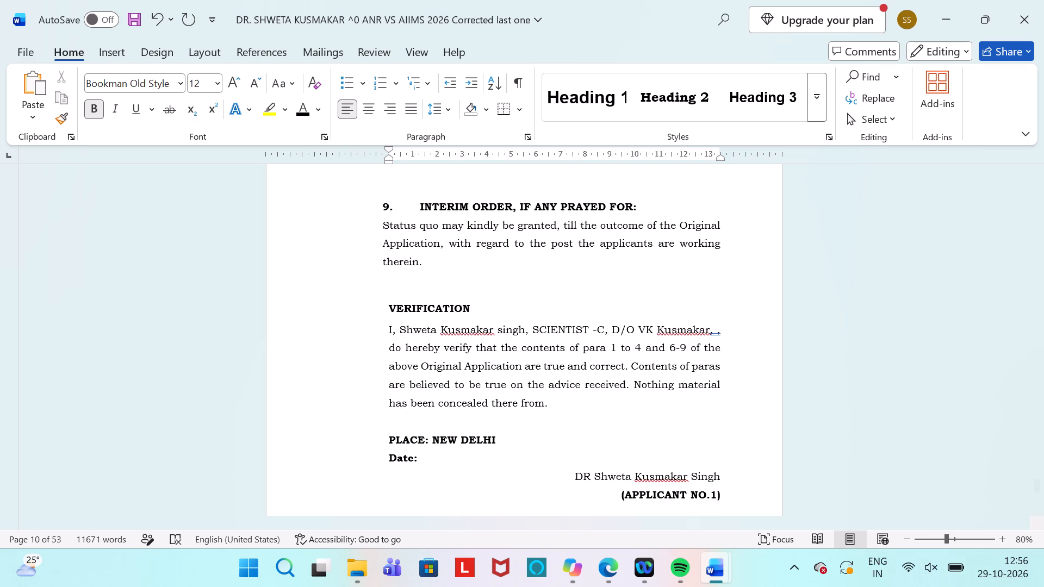
pyautogui.scroll(-3, 595, 285)
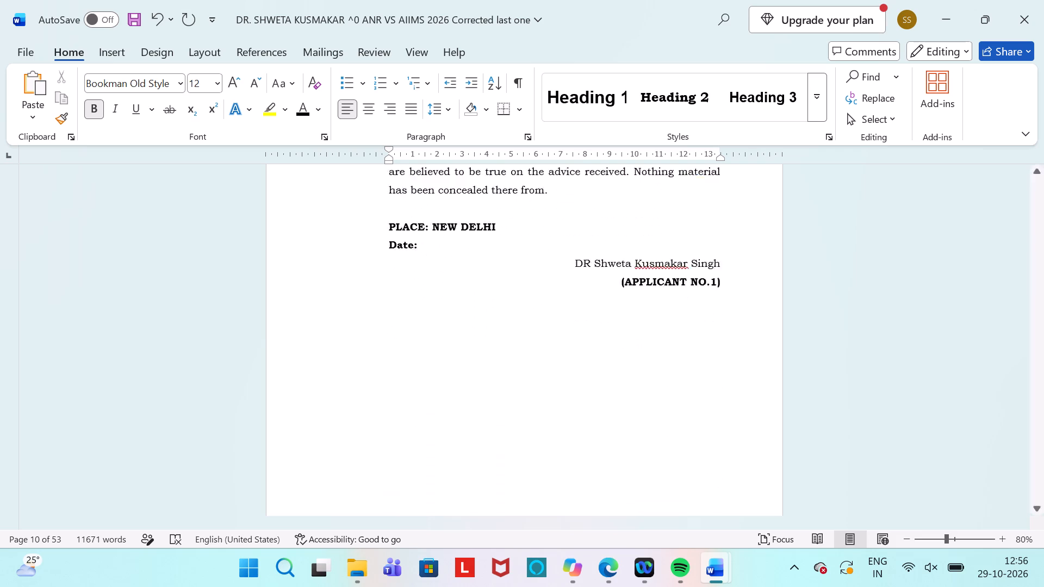
pyautogui.scroll(-1, 595, 285)
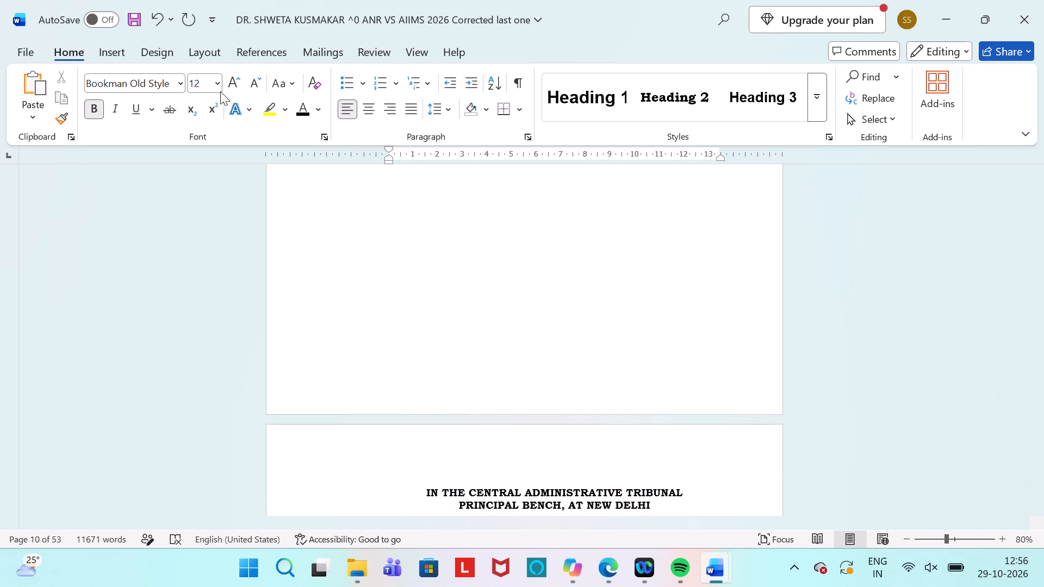
# Save the corrected application document.
pyautogui.click(135, 24)
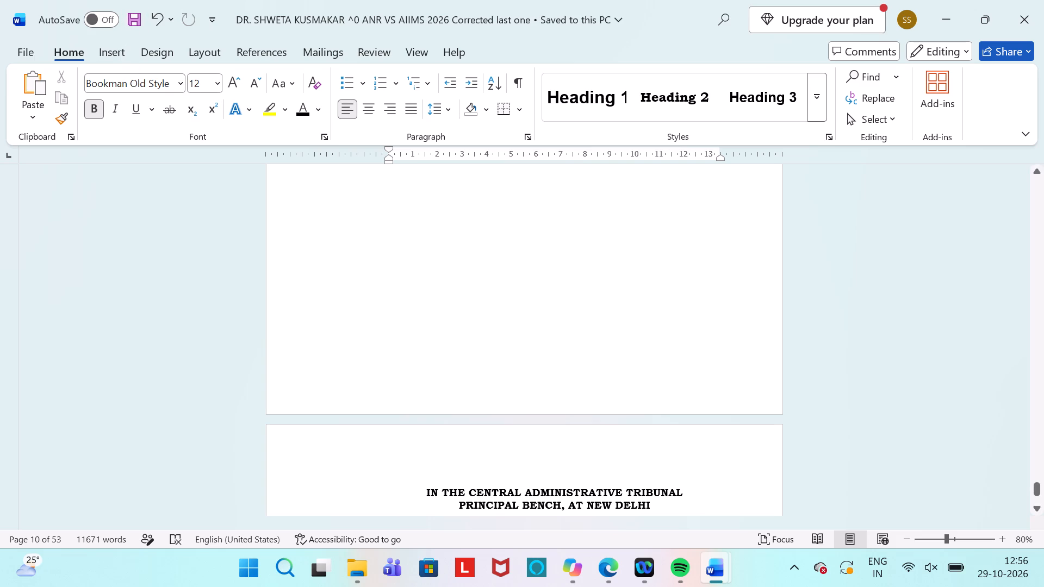
pyautogui.click(17, 45)
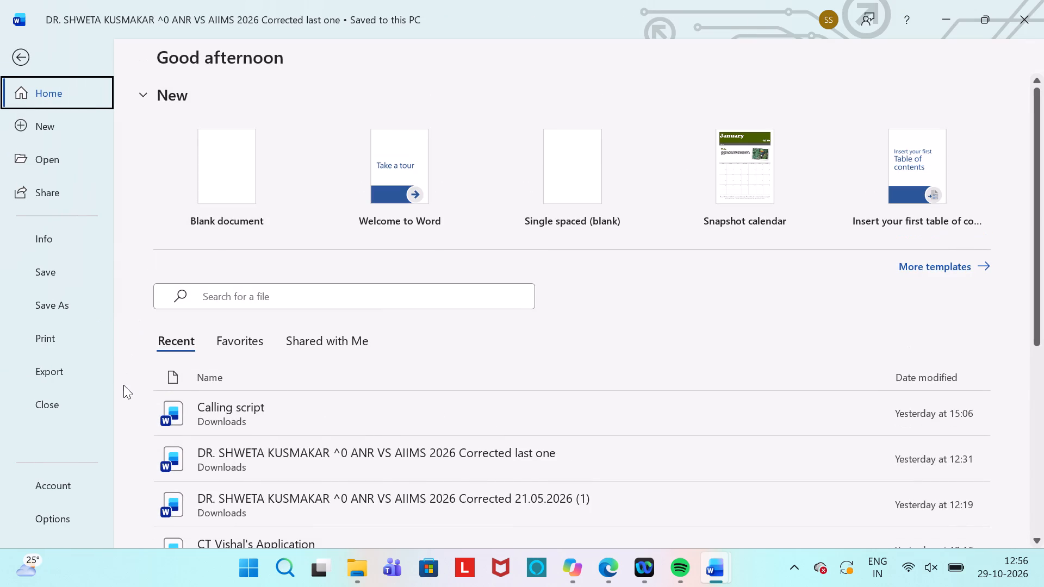
pyautogui.click(21, 57)
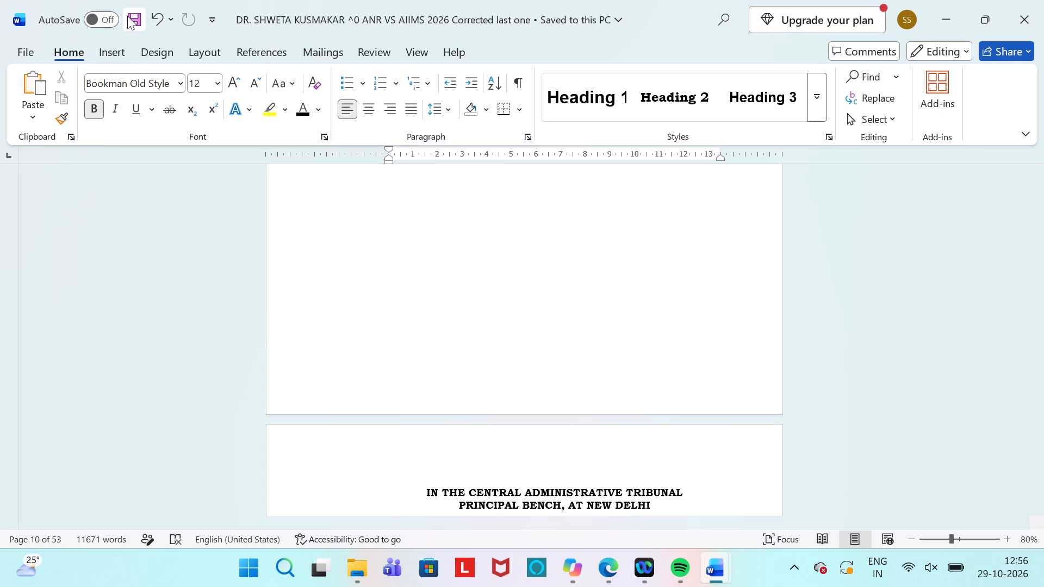
pyautogui.click(129, 15)
# Upload the document to the personal OneDrive.
pyautogui.click(602, 34)
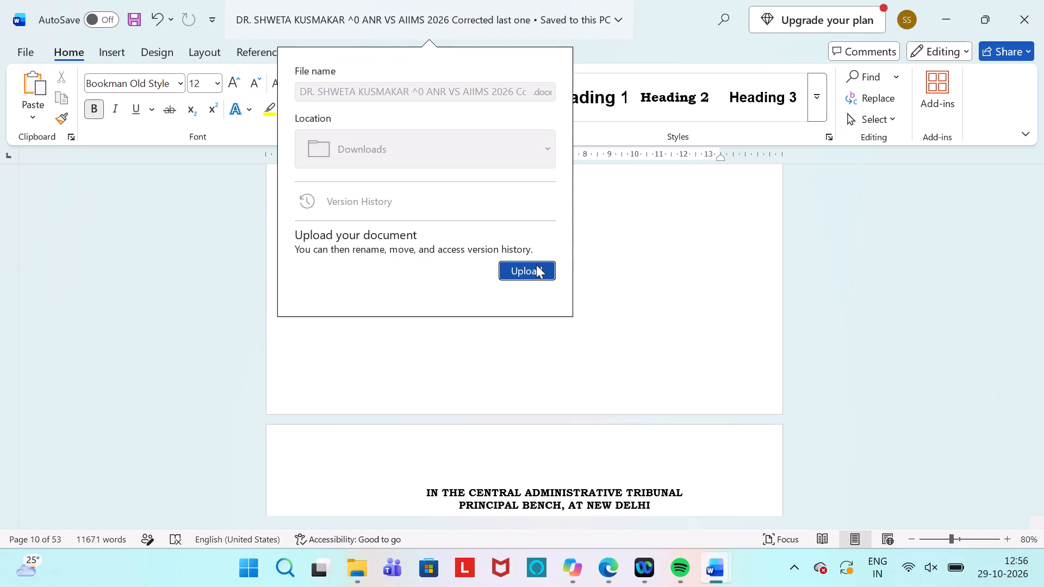
pyautogui.click(536, 265)
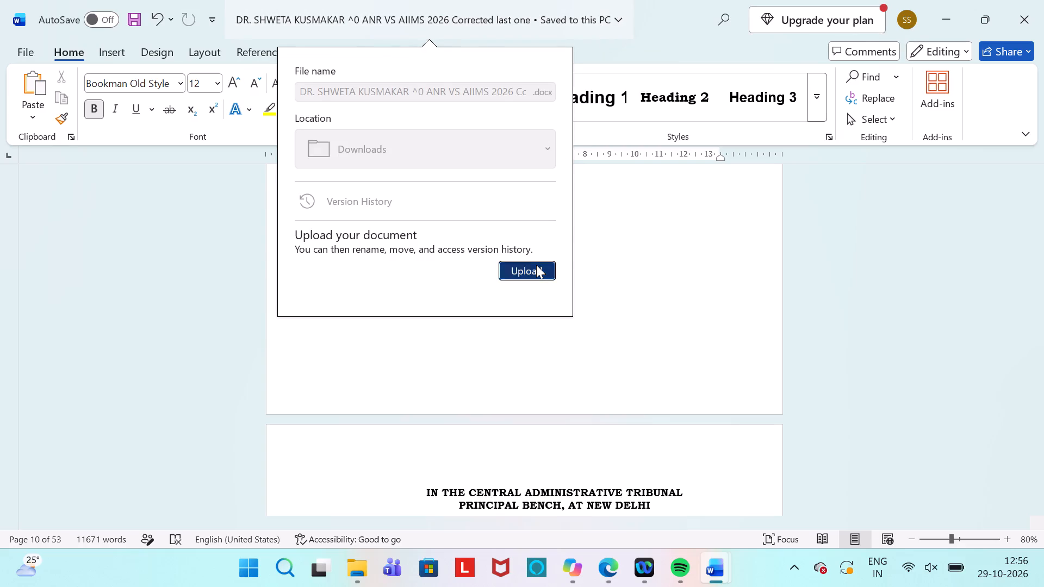
pyautogui.click(539, 204)
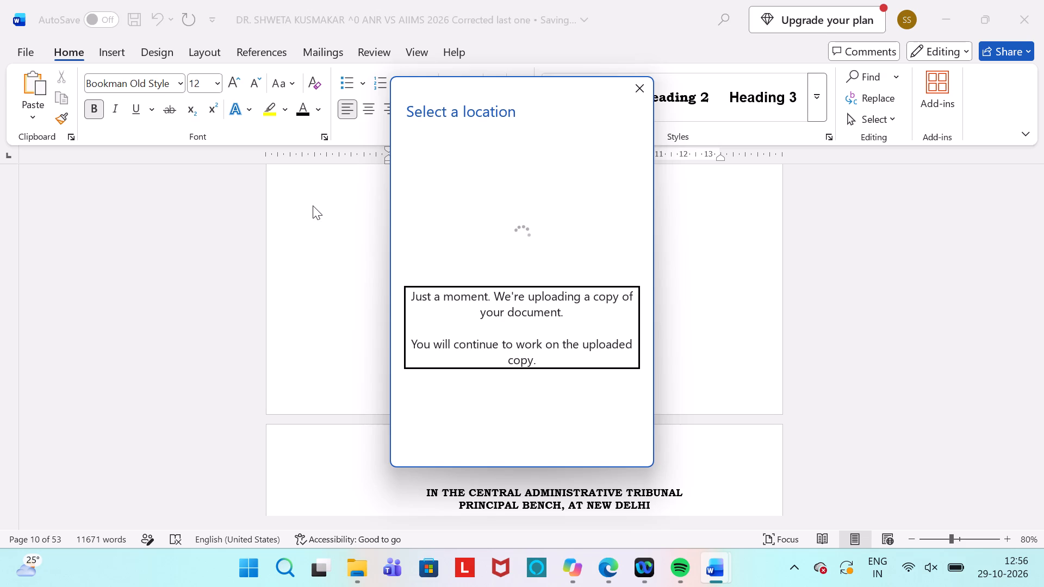
# Save a copy of the application to the Downloads folder as a Word Document, keeping the same file name.
pyautogui.click(23, 55)
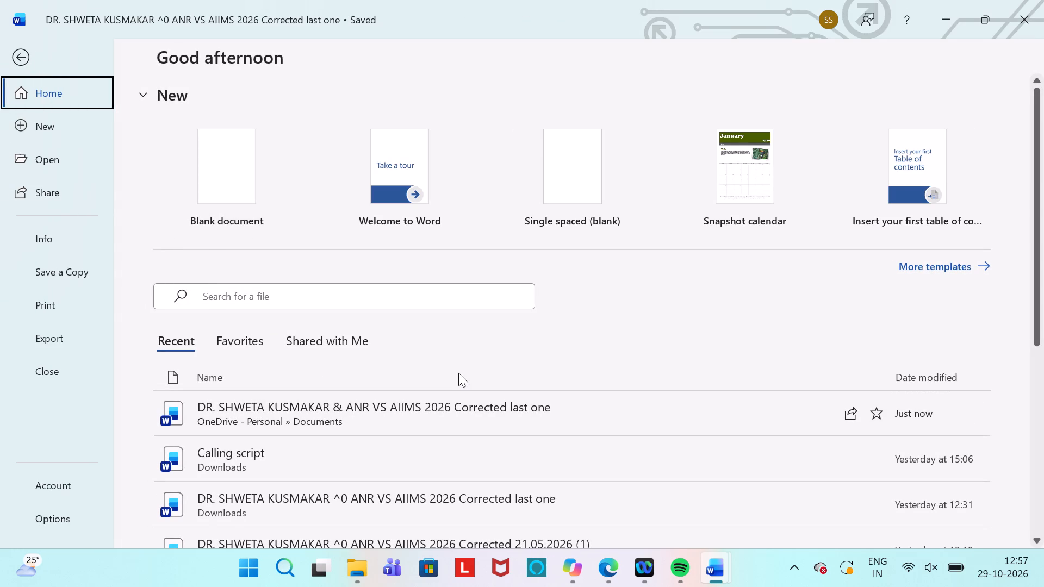
pyautogui.scroll(-1, 458, 373)
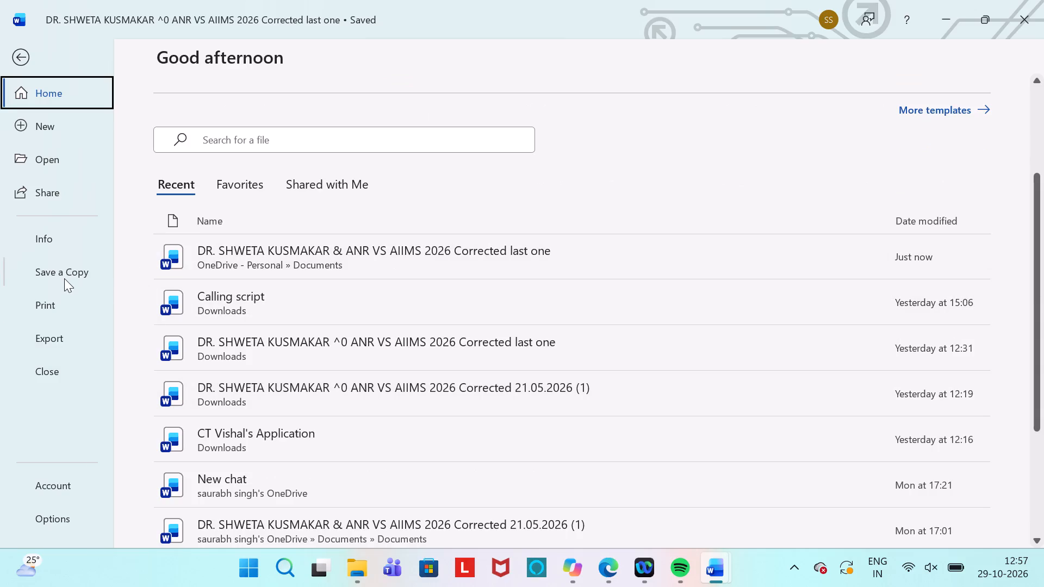
pyautogui.click(64, 264)
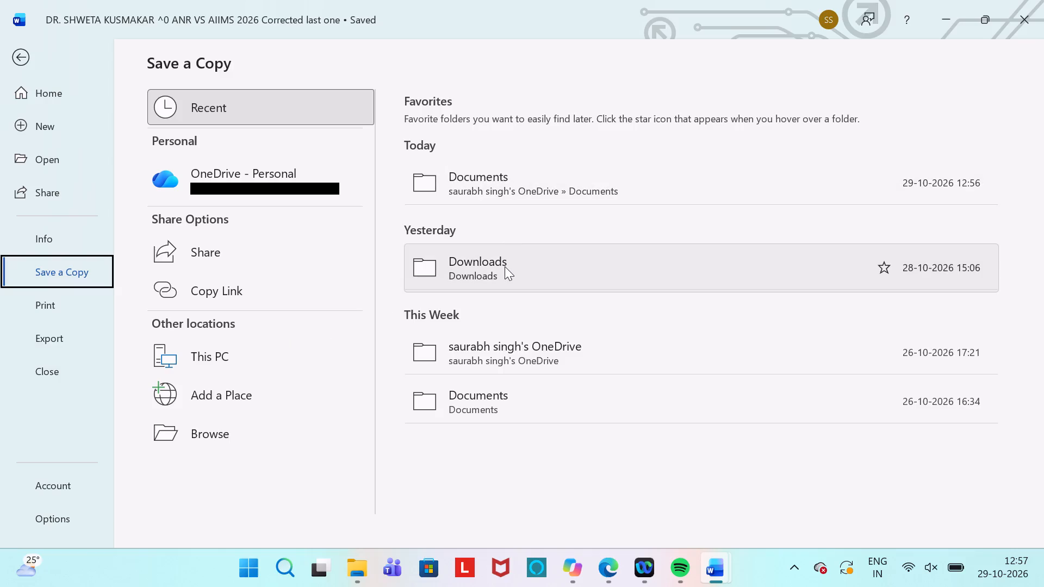
pyautogui.click(531, 260)
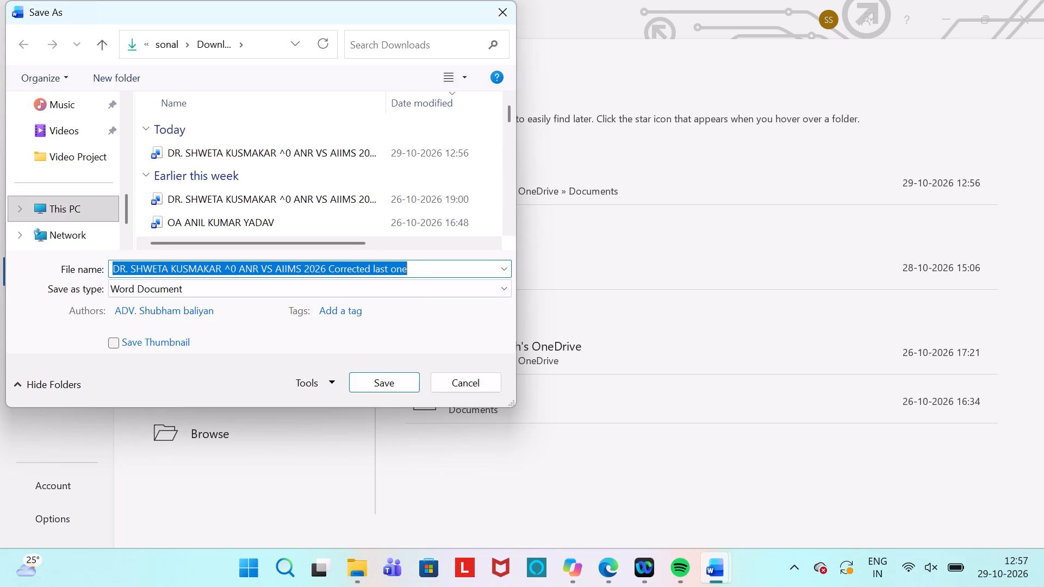
pyautogui.click(384, 376)
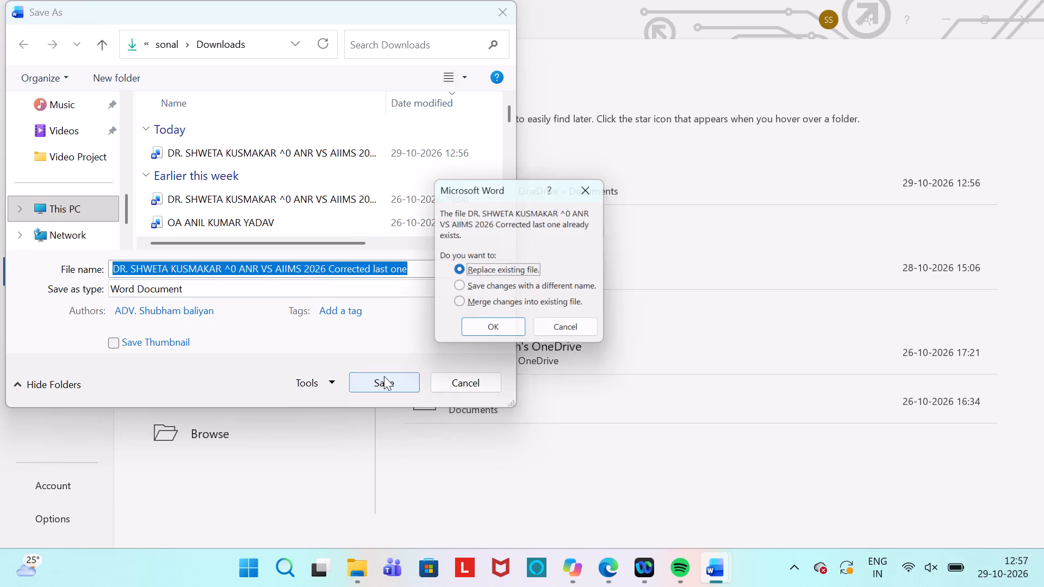
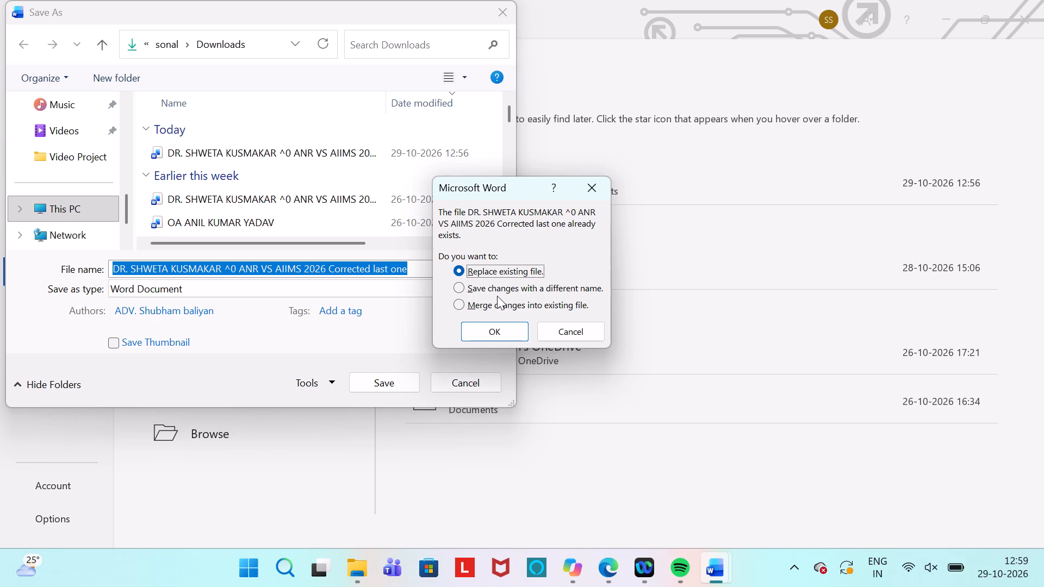
# Replace the existing application file of the same name in the Downloads folder with the corrected document.
pyautogui.click(501, 337)
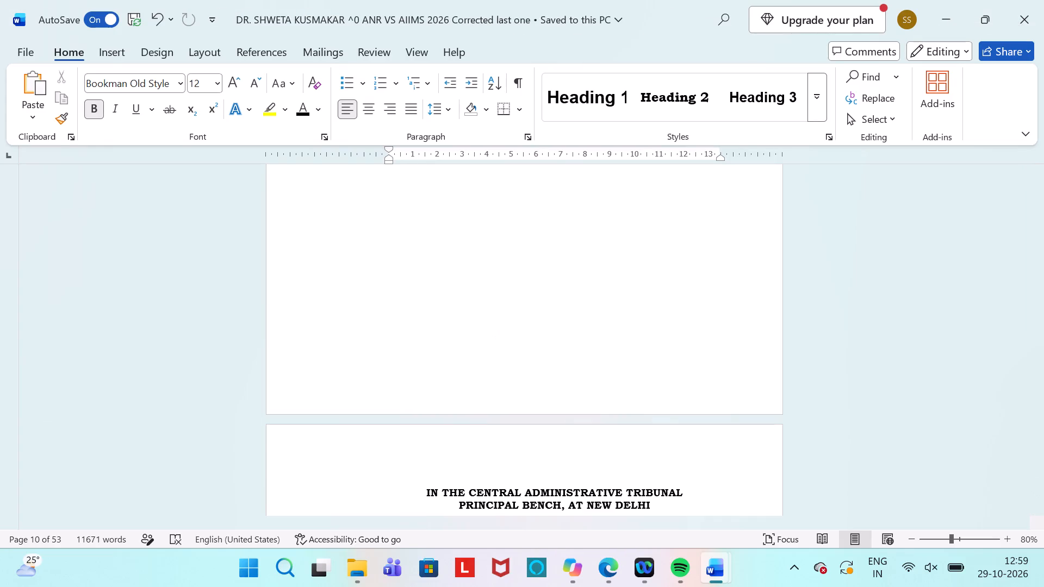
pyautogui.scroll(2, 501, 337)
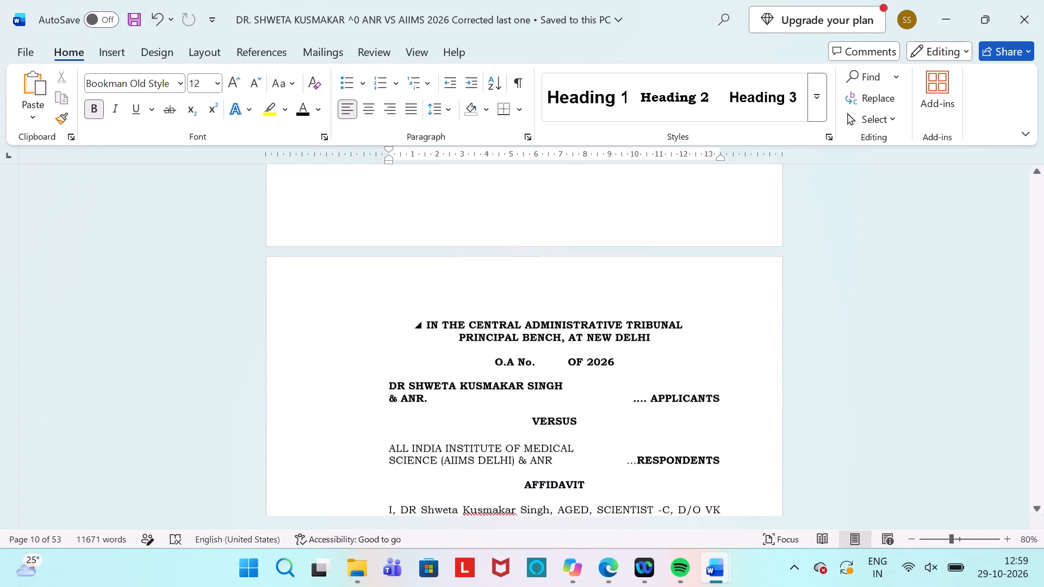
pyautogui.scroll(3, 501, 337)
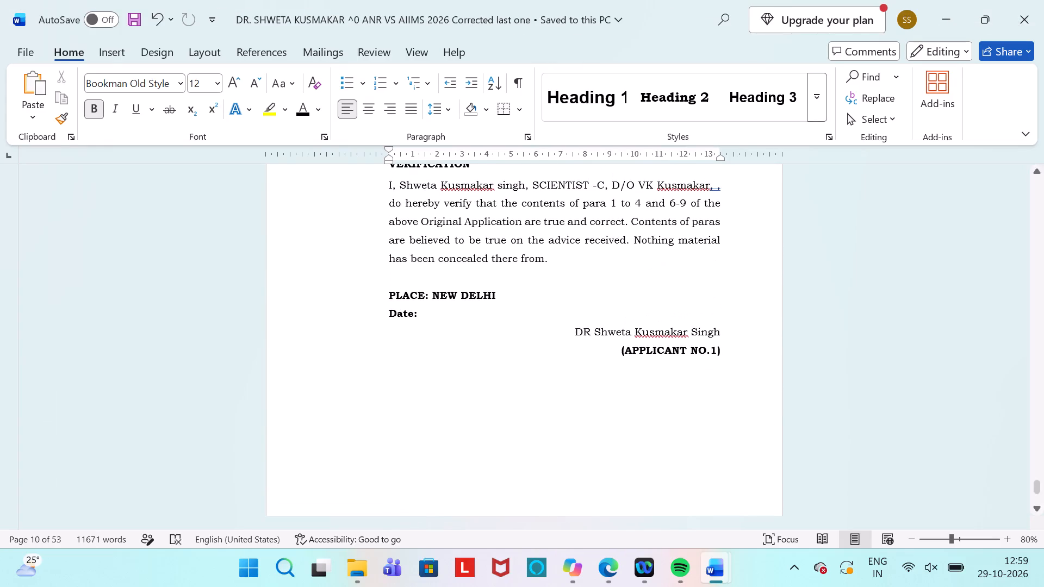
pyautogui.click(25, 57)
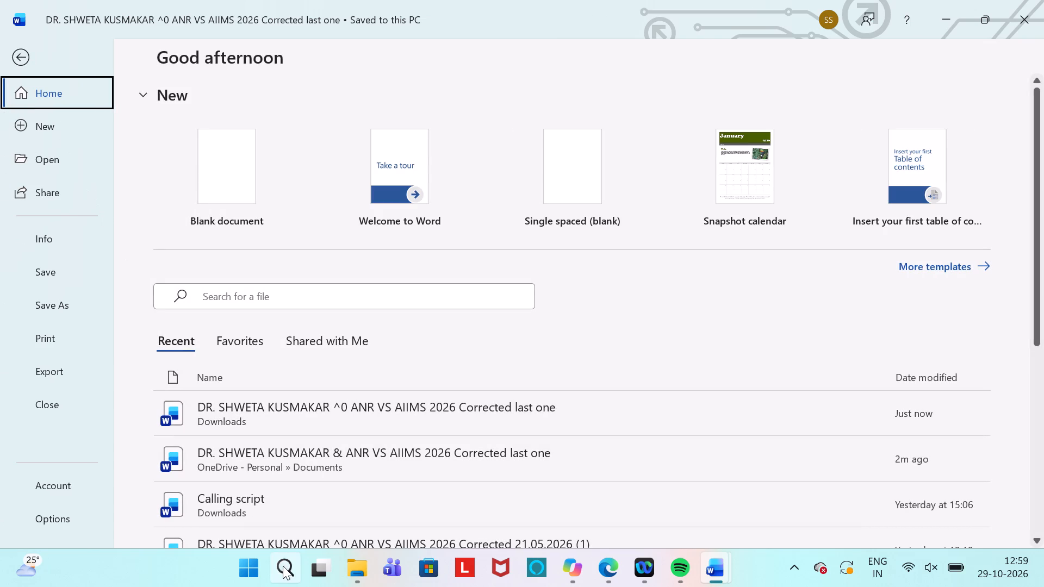
# Switch to File Explorer and share the most recently saved application document from Downloads through WhatsApp.
pyautogui.click(352, 566)
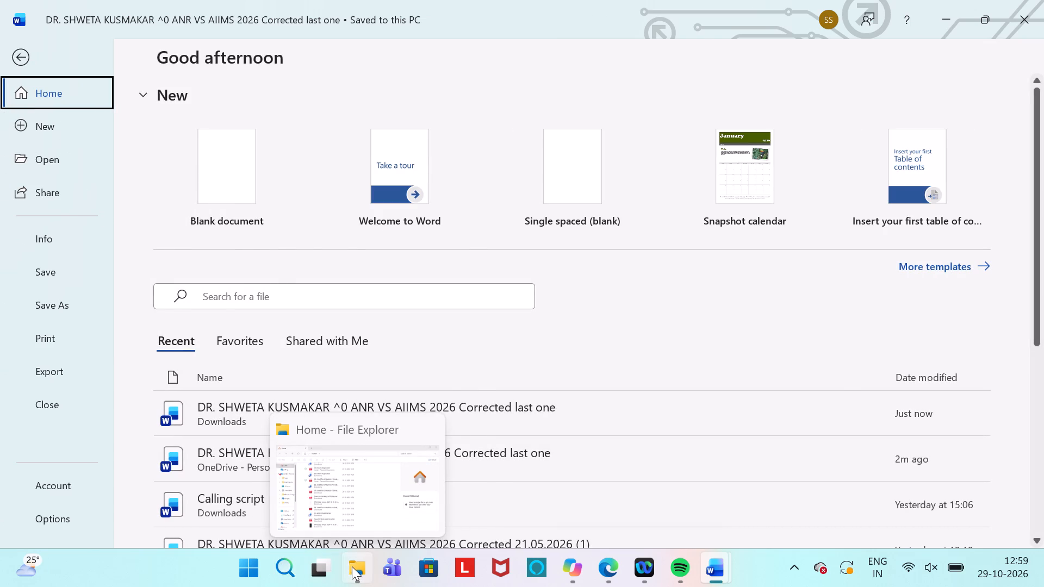
pyautogui.scroll(8, 365, 255)
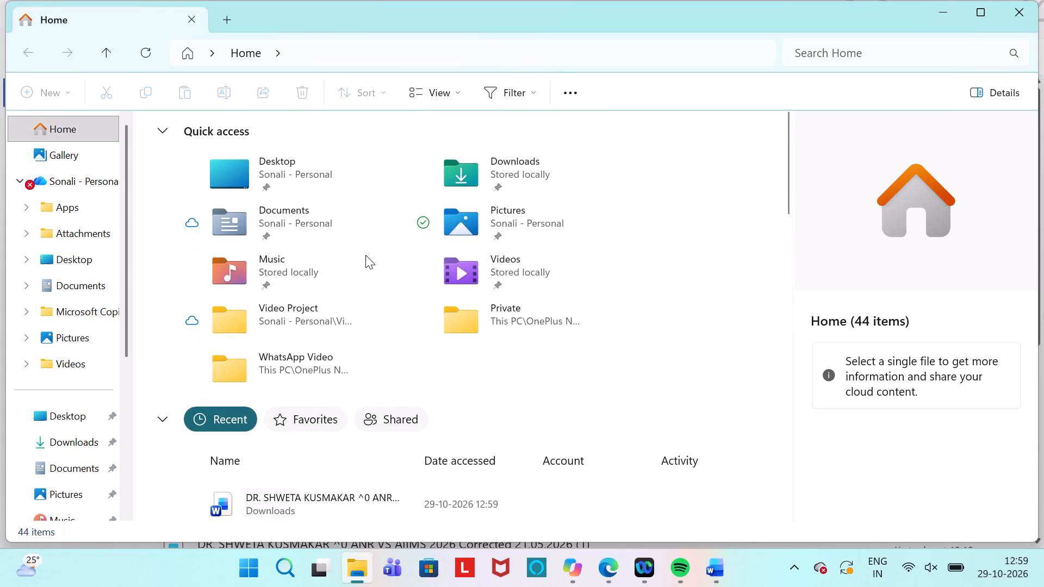
pyautogui.scroll(-2, 365, 255)
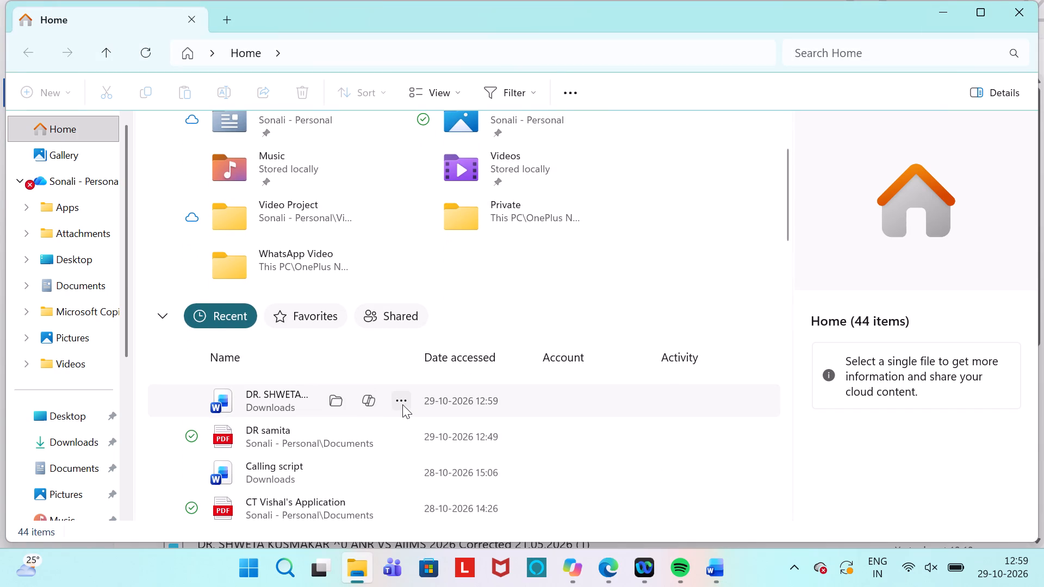
pyautogui.click(402, 404)
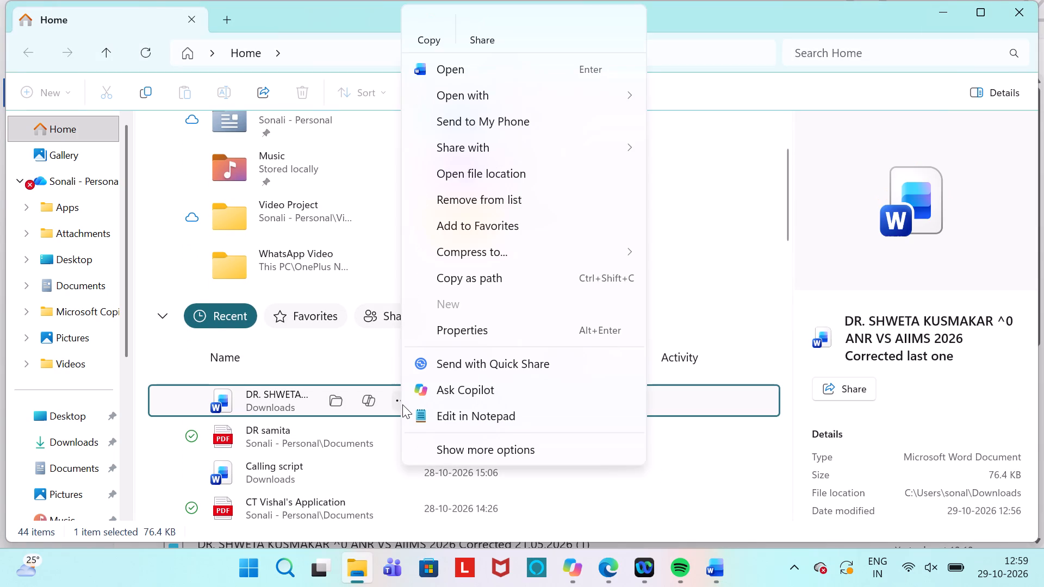
pyautogui.click(476, 143)
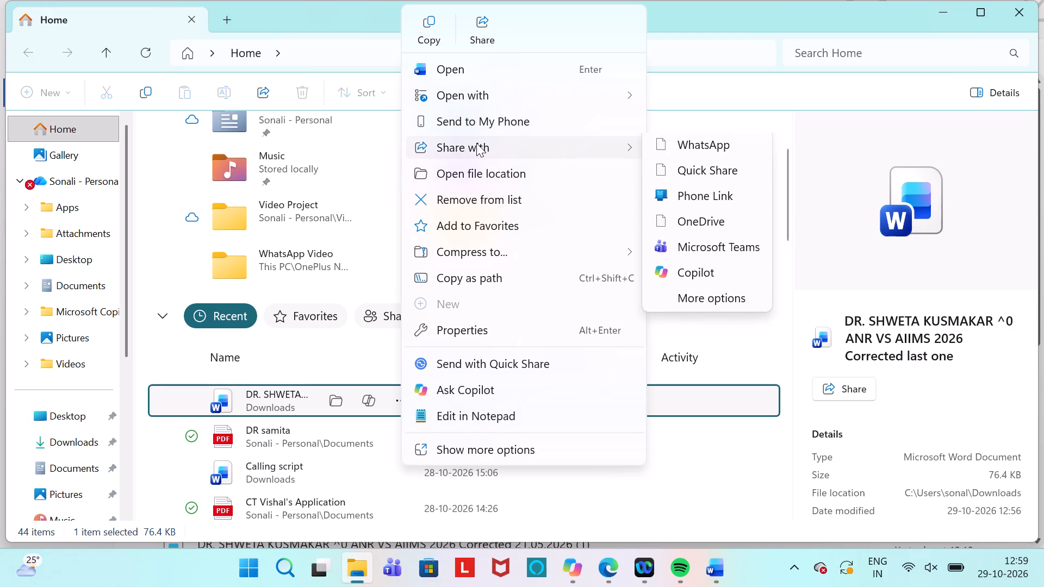
pyautogui.click(689, 146)
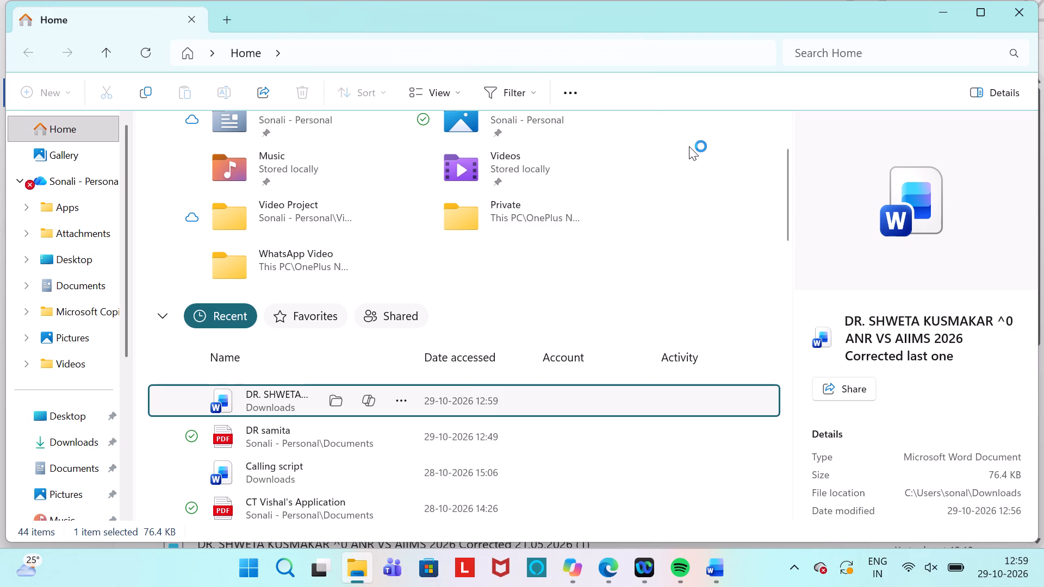
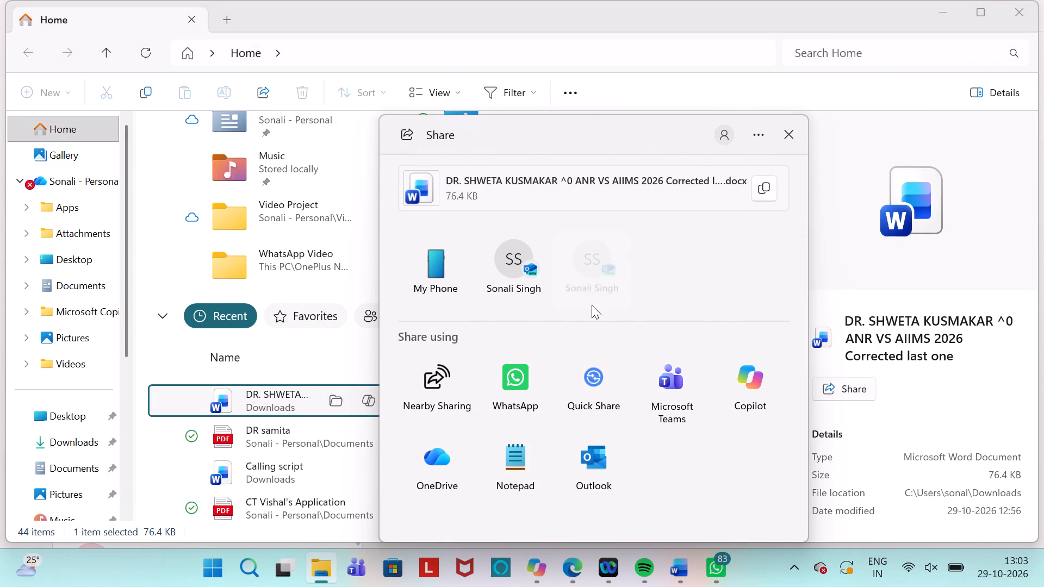
# Choose WhatsApp as the app for sharing the corrected application document from the Downloads folder.
pyautogui.click(506, 380)
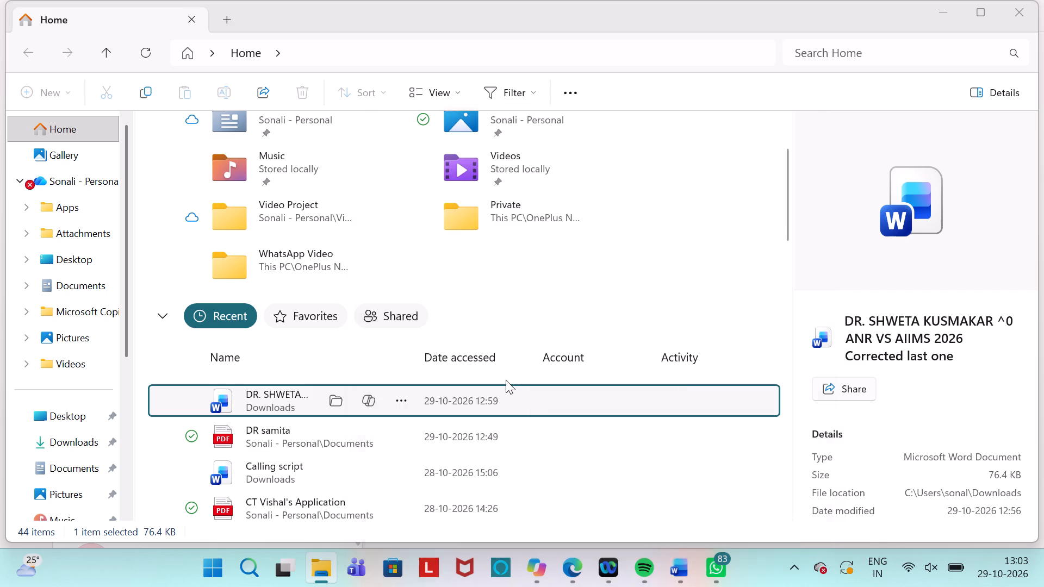
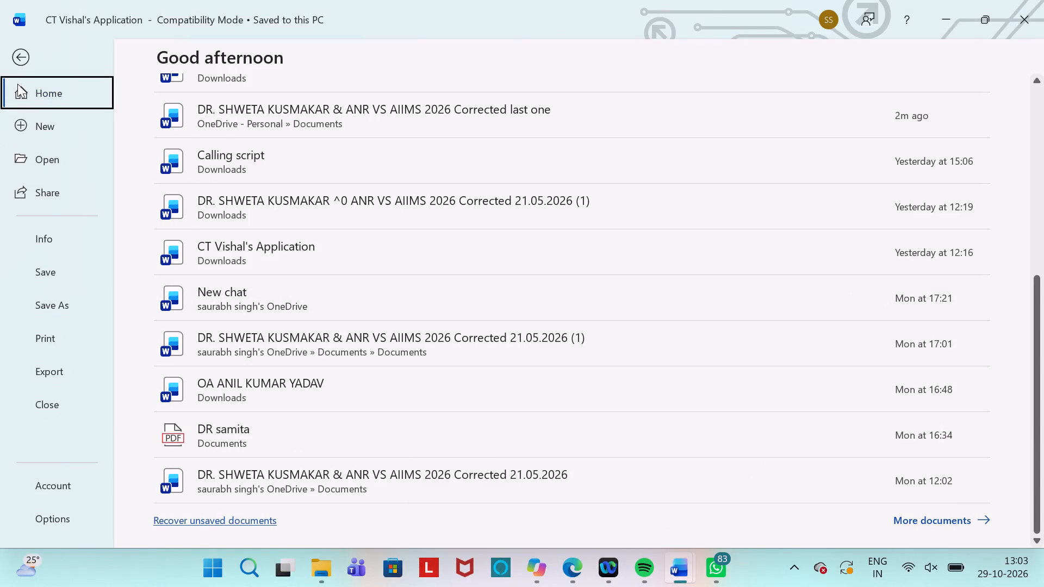
pyautogui.click(17, 84)
pyautogui.click(21, 60)
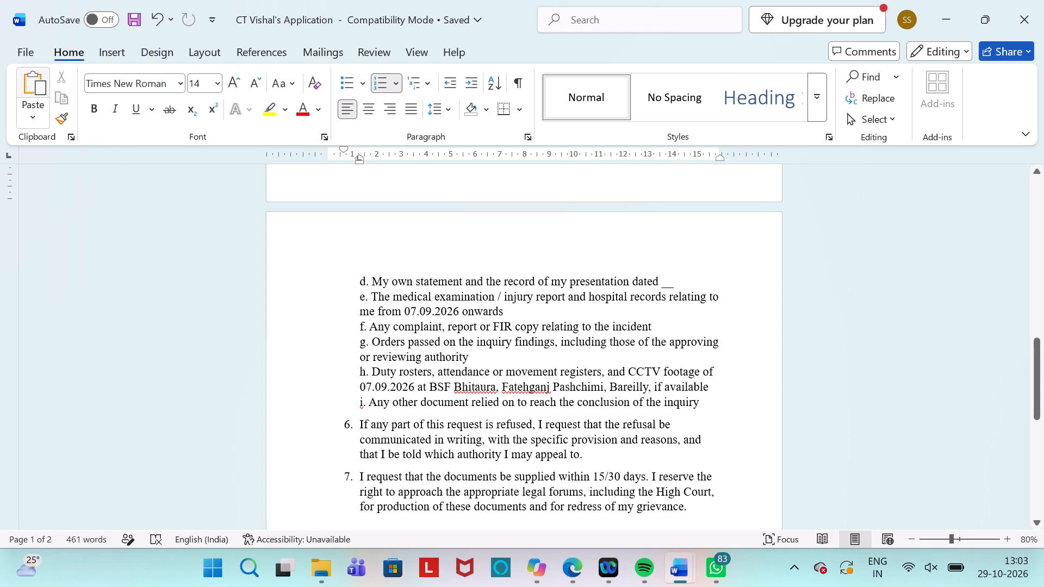
pyautogui.click(27, 47)
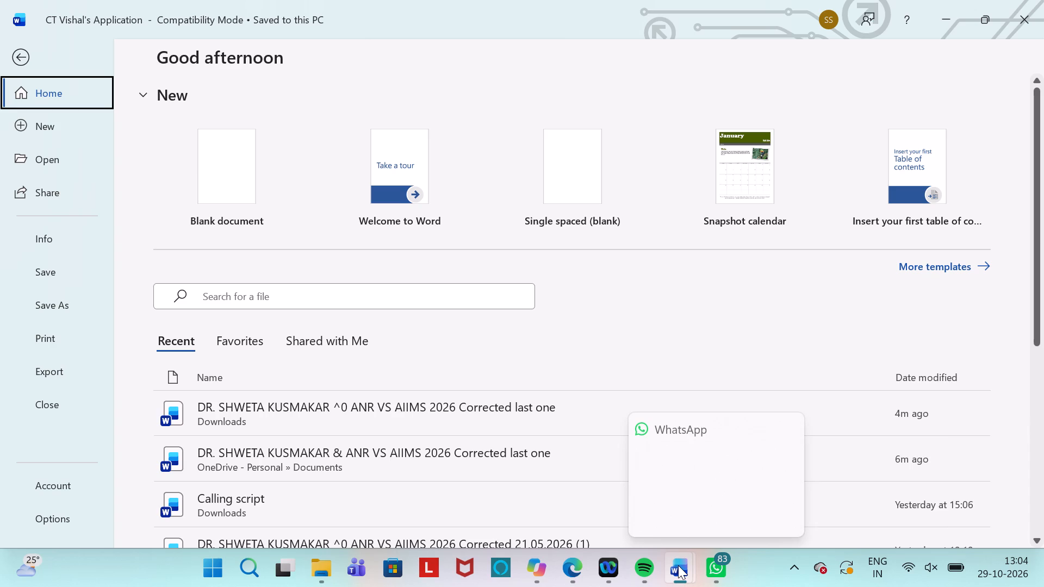
pyautogui.click(47, 123)
pyautogui.click(220, 149)
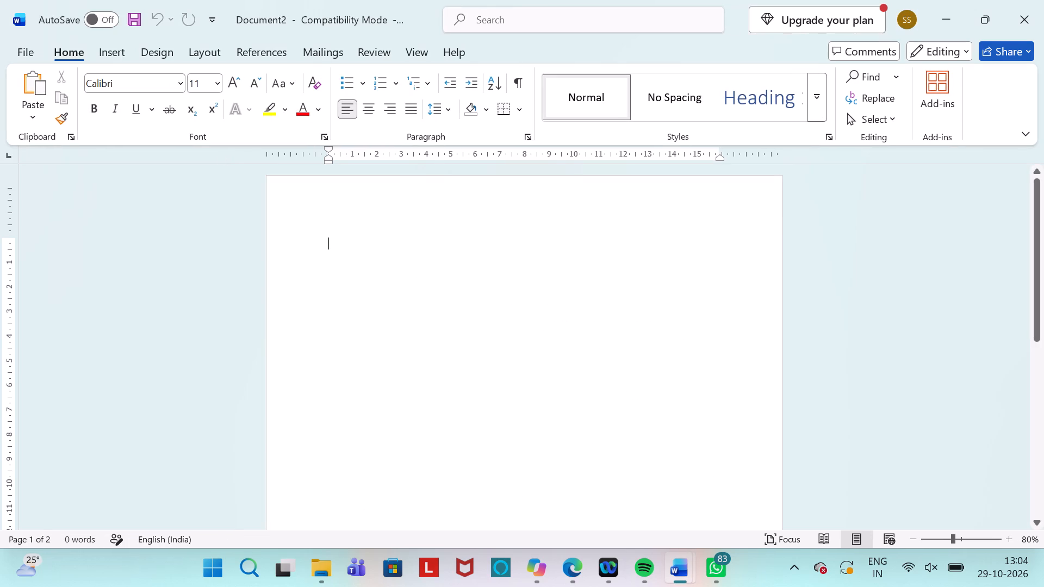
# Return to the corrected application saved in Downloads and switch it to Viewing mode.
pyautogui.scroll(2, 419, 265)
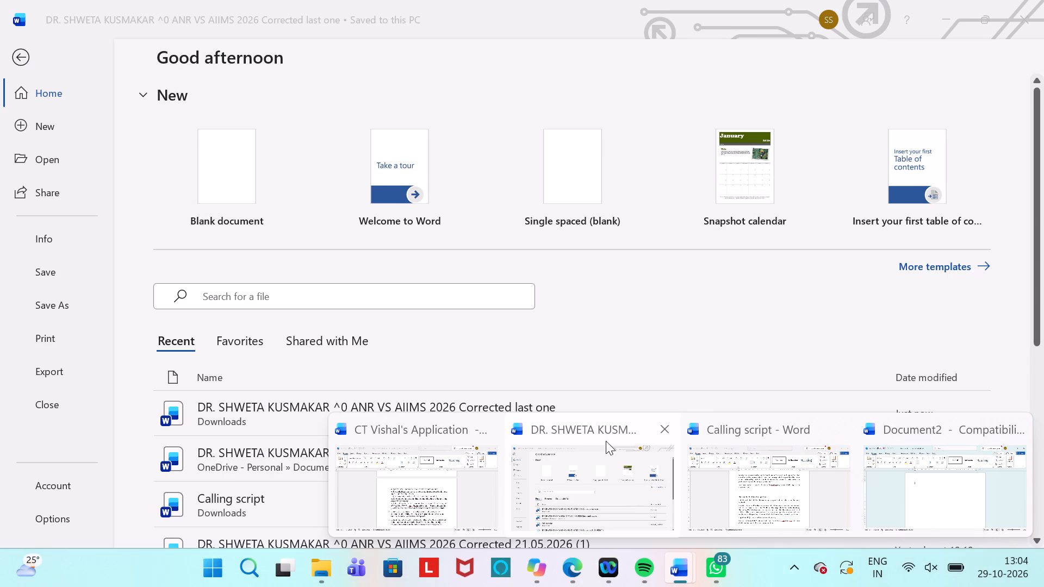
pyautogui.click(619, 479)
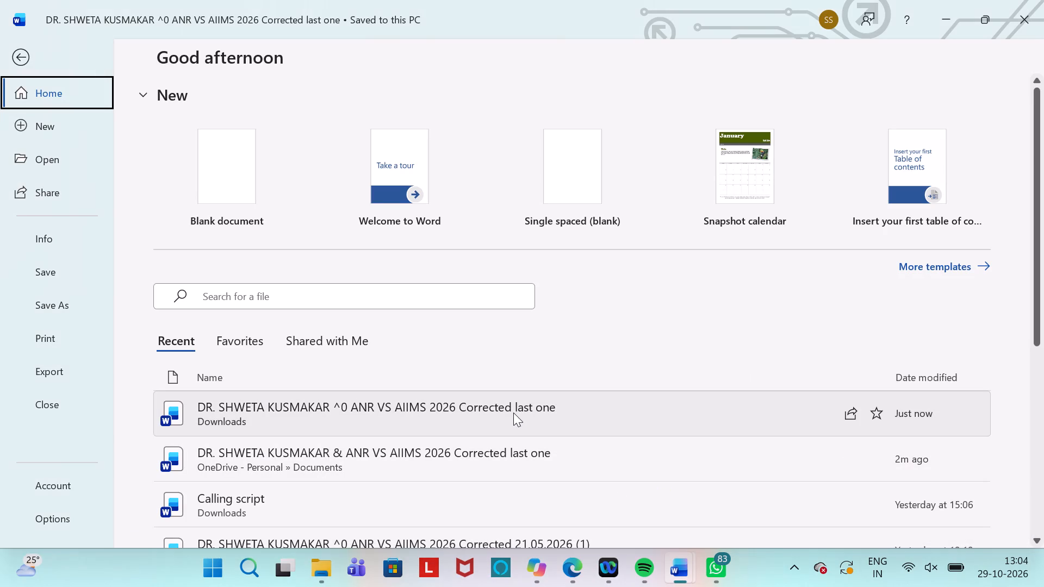
pyautogui.click(513, 410)
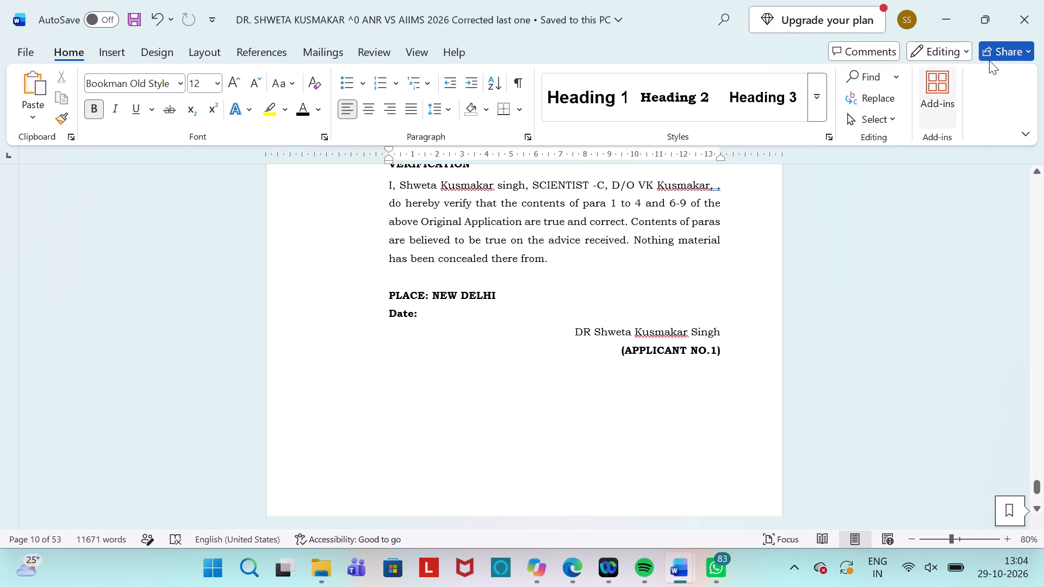
pyautogui.click(965, 50)
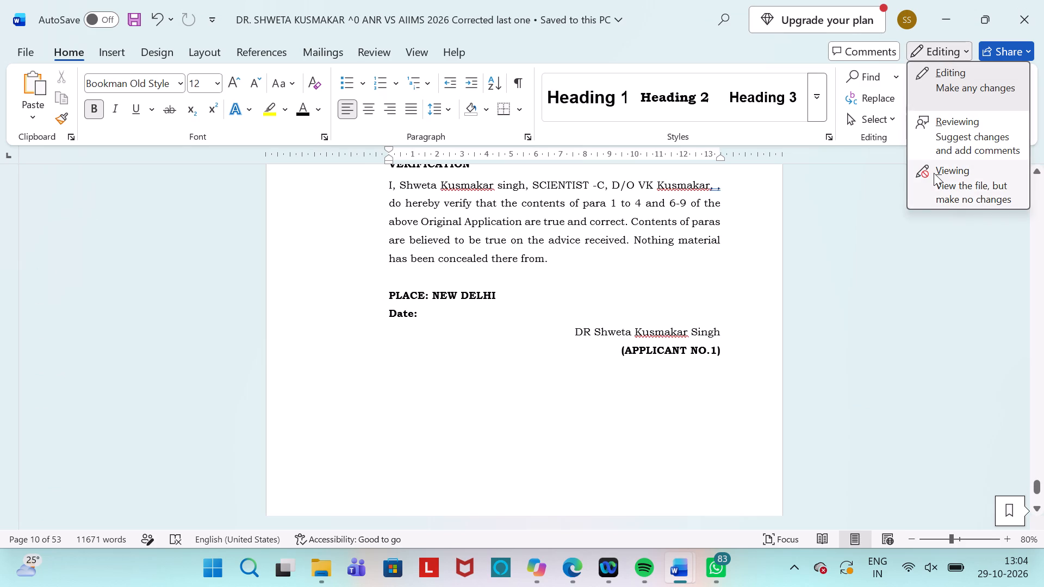
pyautogui.click(934, 173)
# Look back through the Original Application from its verification to the memo of parties and particulars of the order.
pyautogui.scroll(4, 710, 223)
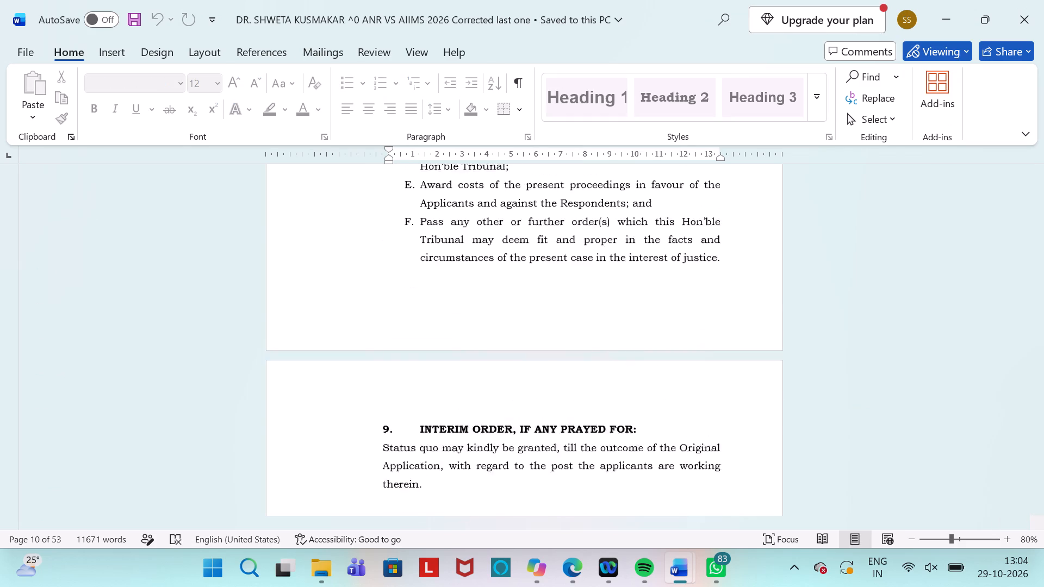
pyautogui.scroll(16, 710, 223)
pyautogui.scroll(20, 710, 223)
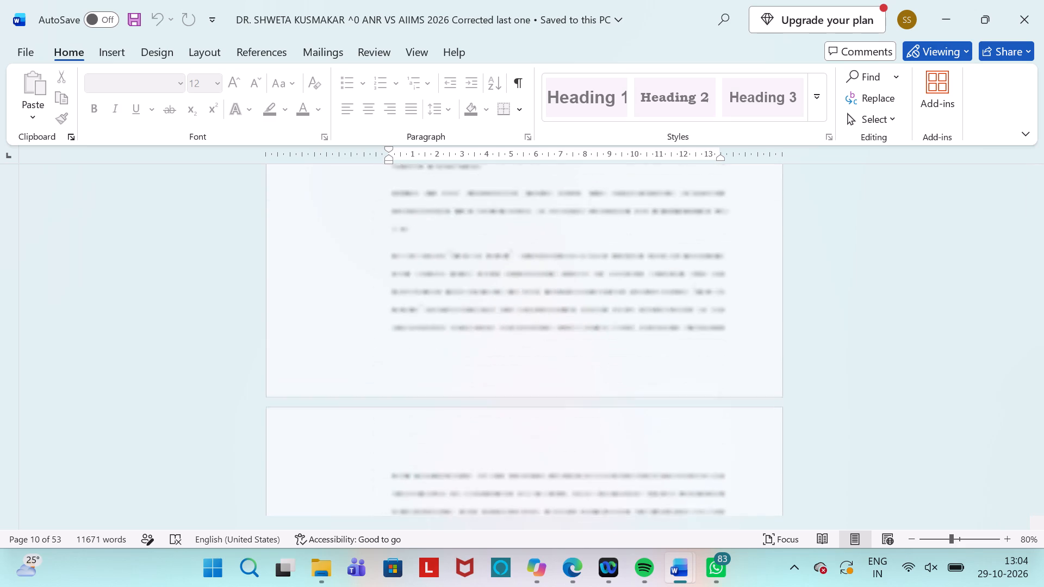
pyautogui.scroll(18, 710, 223)
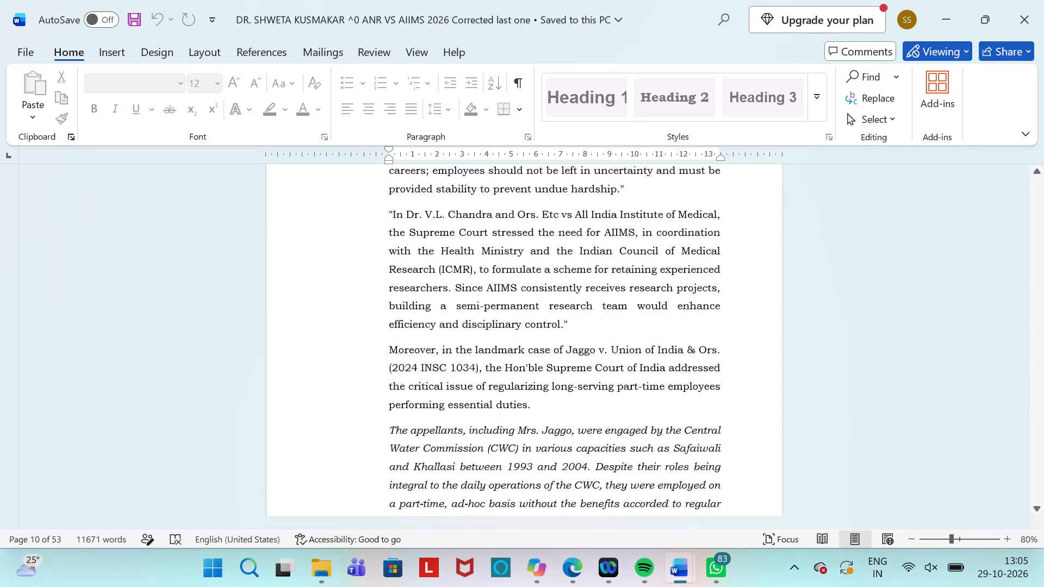
pyautogui.scroll(11, 710, 223)
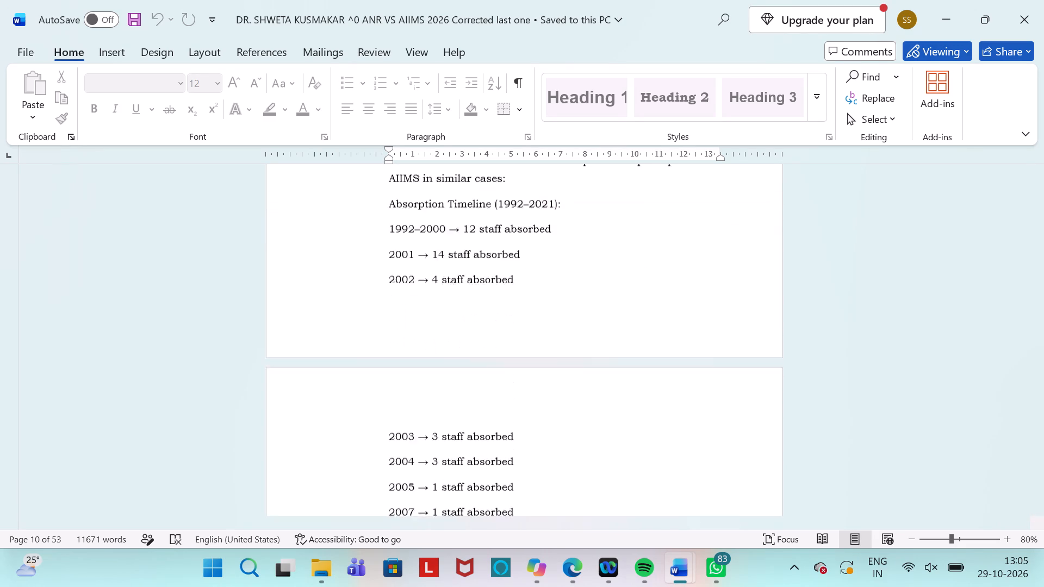
pyautogui.scroll(18, 710, 223)
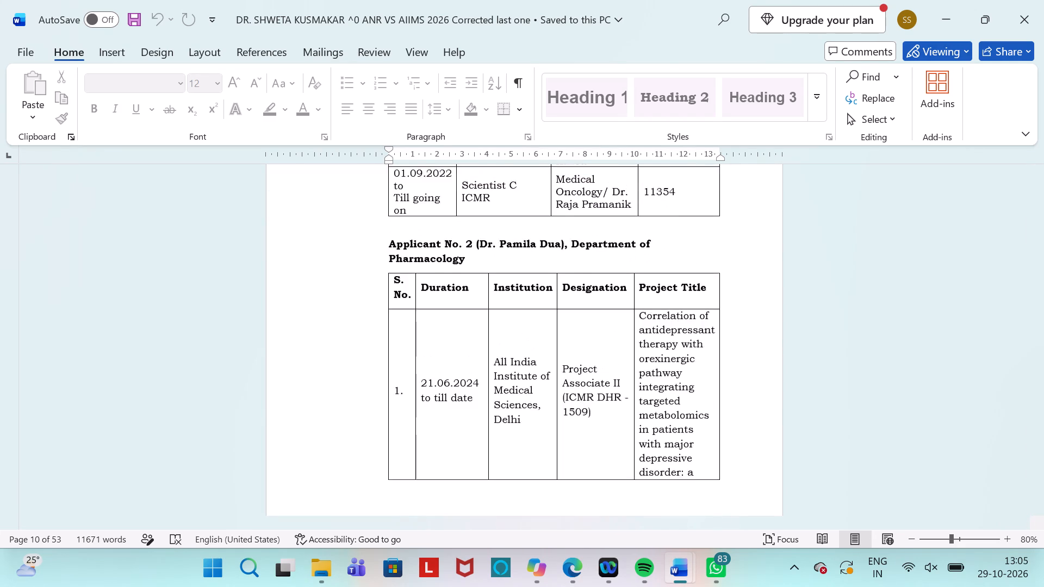
pyautogui.scroll(19, 710, 223)
pyautogui.scroll(3, 710, 223)
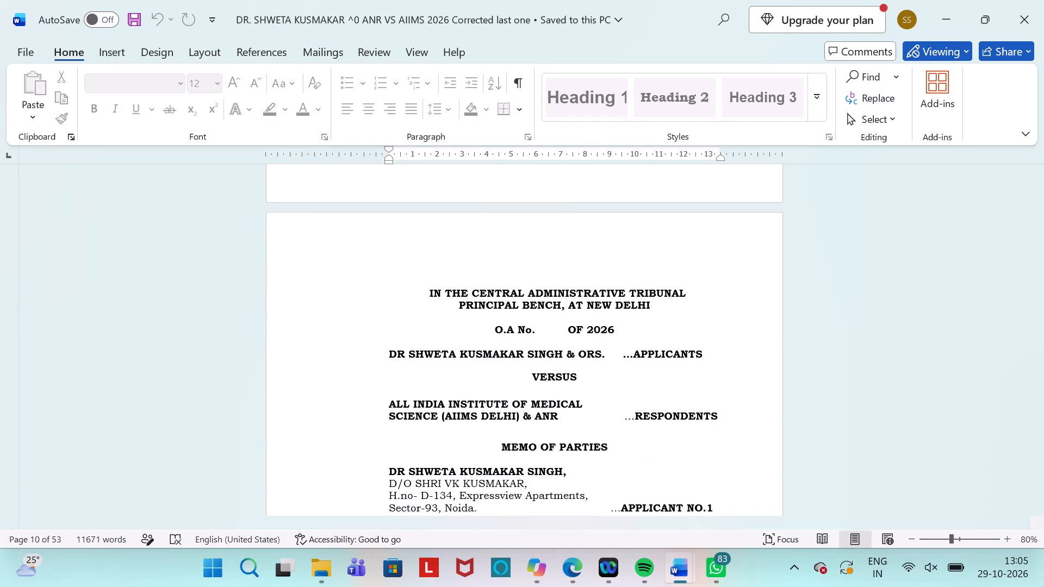
pyautogui.scroll(1, 710, 223)
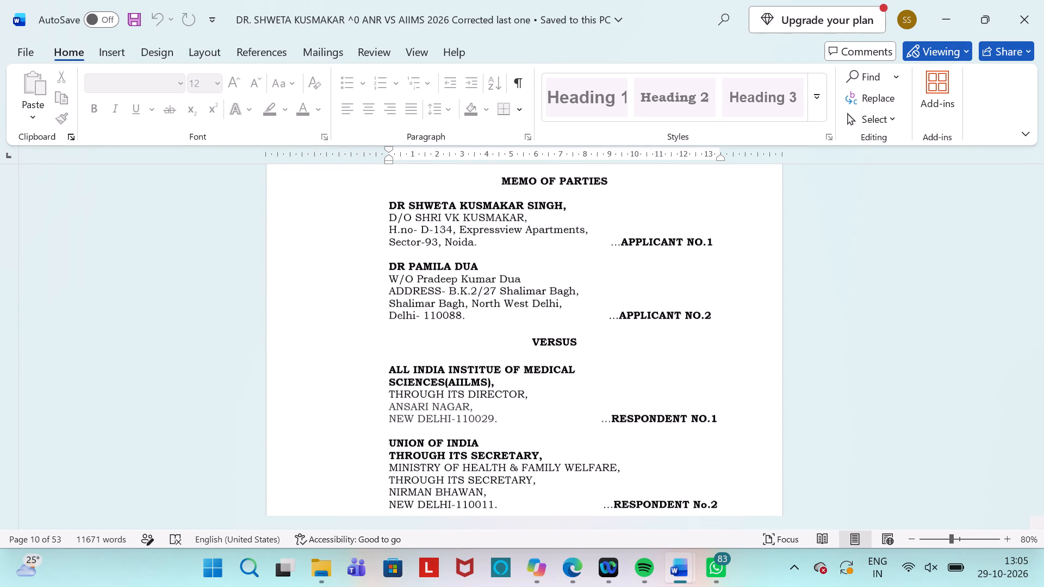
pyautogui.scroll(1, 710, 223)
pyautogui.scroll(-5, 710, 223)
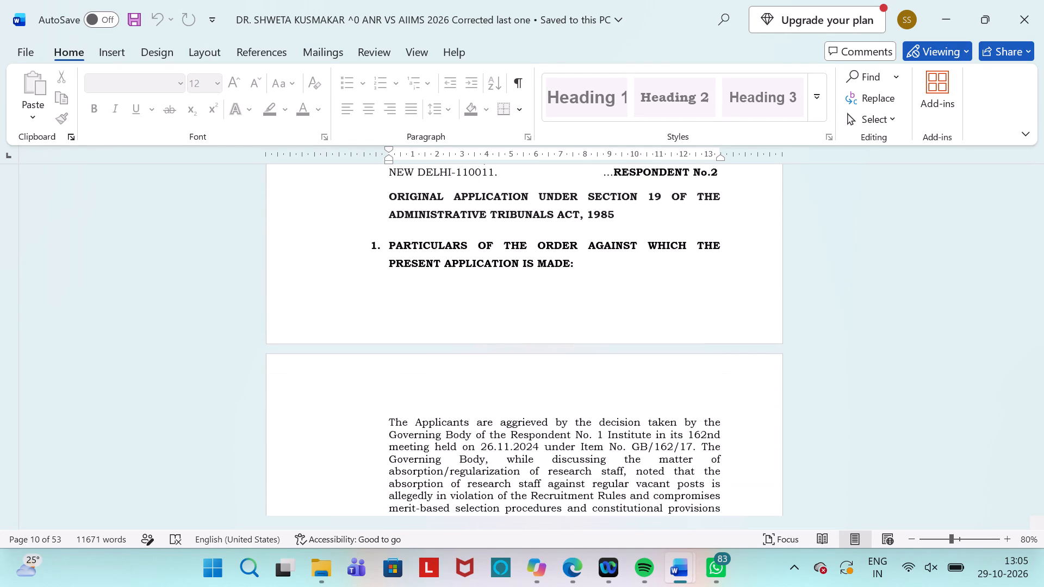
pyautogui.scroll(-3, 710, 223)
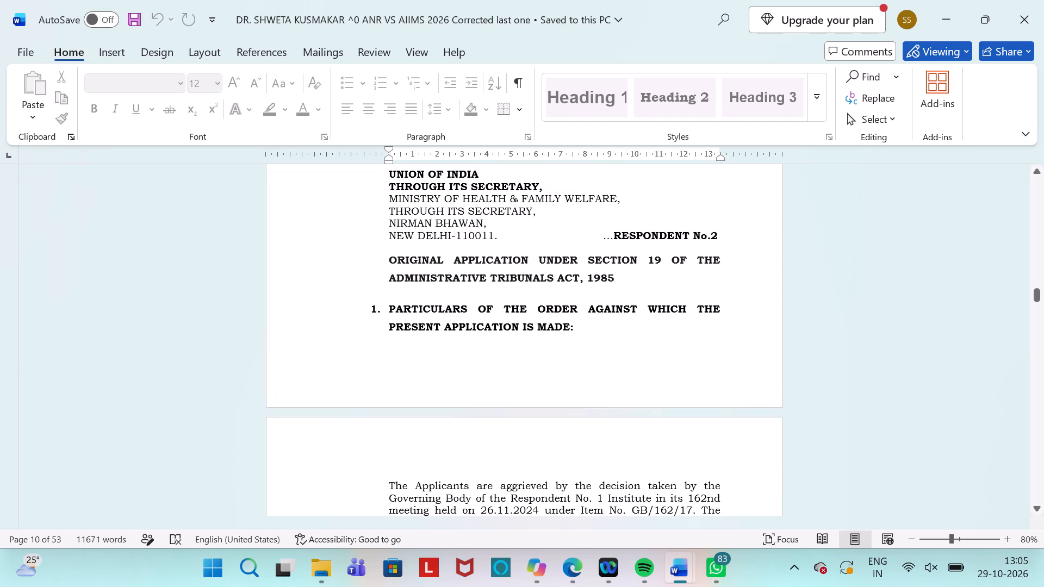
# Examine the list of dates and the synopsis paragraphs on the applicants' service and the Office Memorandum dated 21.05.2025.
pyautogui.scroll(6, 710, 223)
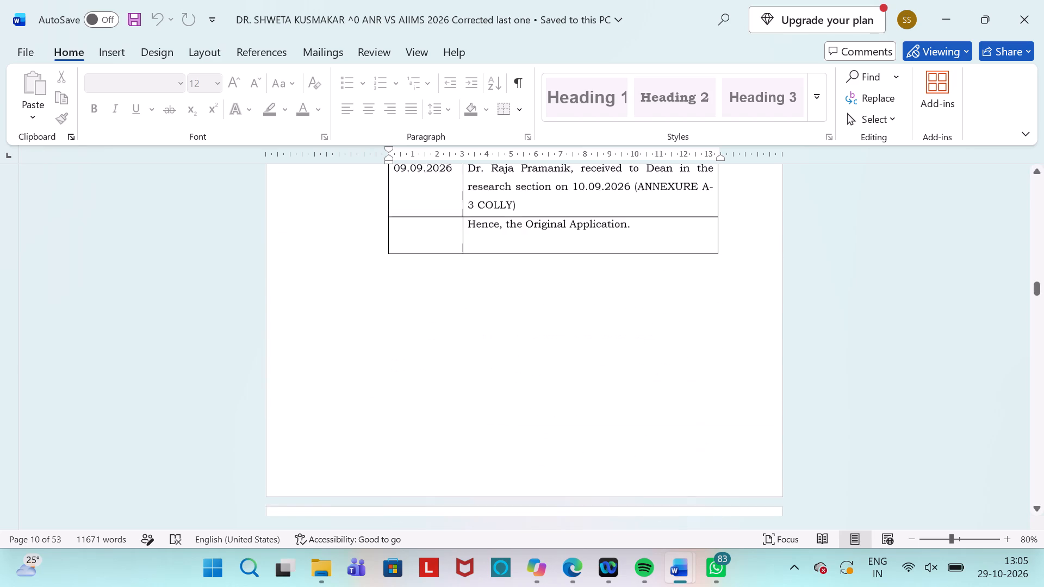
pyautogui.scroll(11, 710, 223)
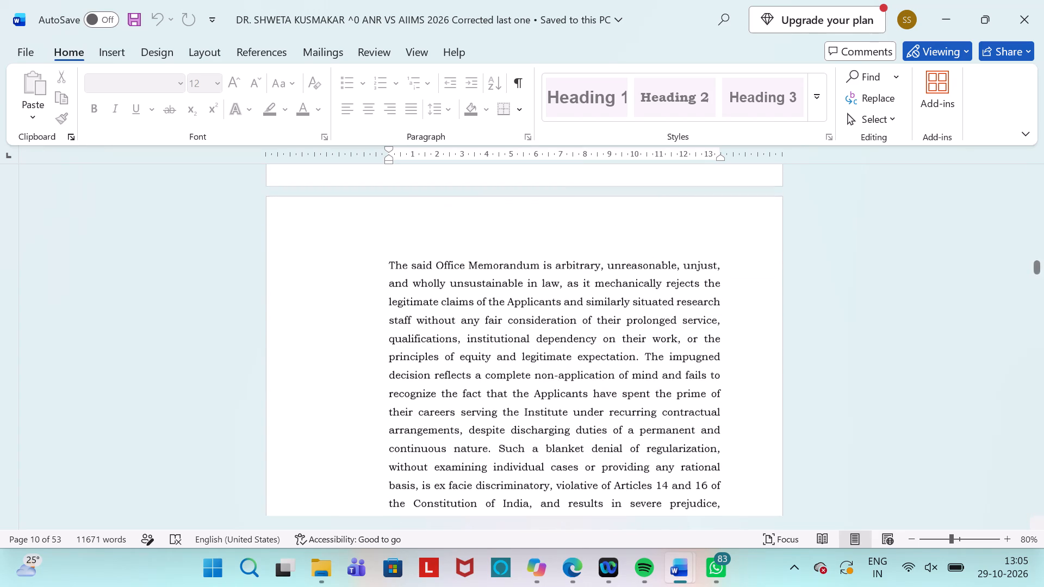
pyautogui.scroll(5, 710, 223)
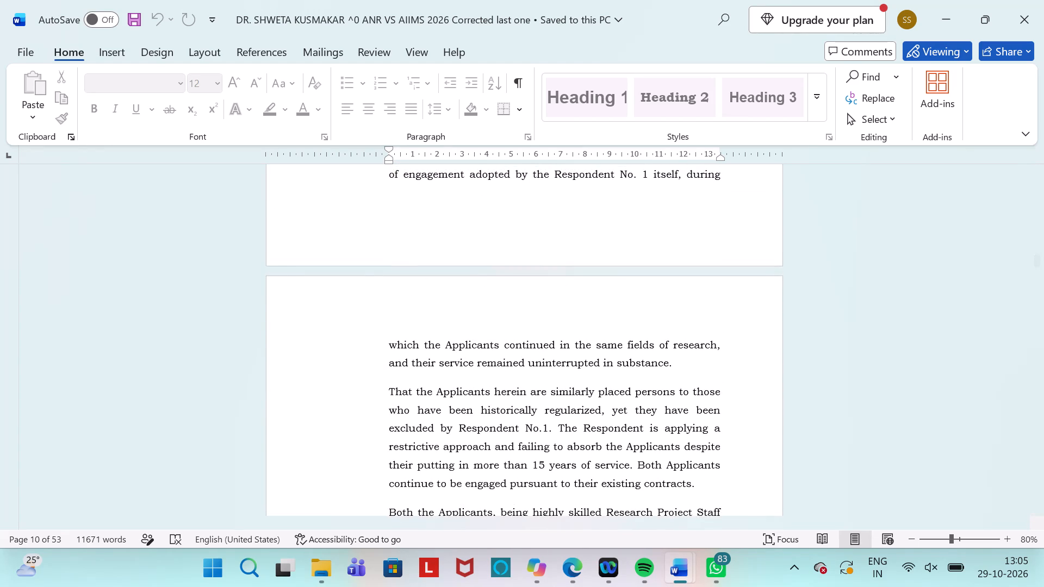
pyautogui.scroll(-2, 710, 223)
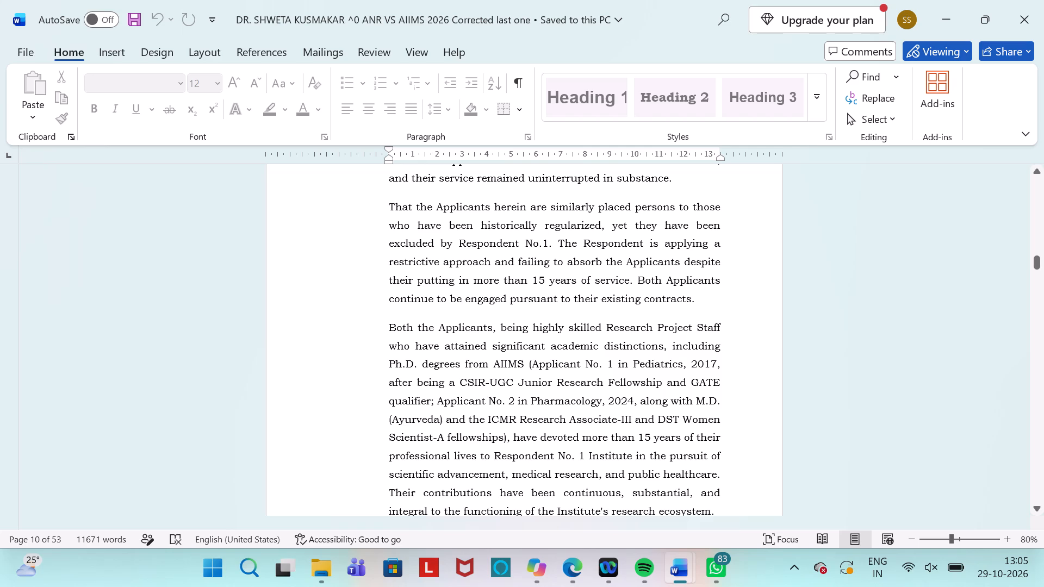
pyautogui.scroll(-3, 710, 223)
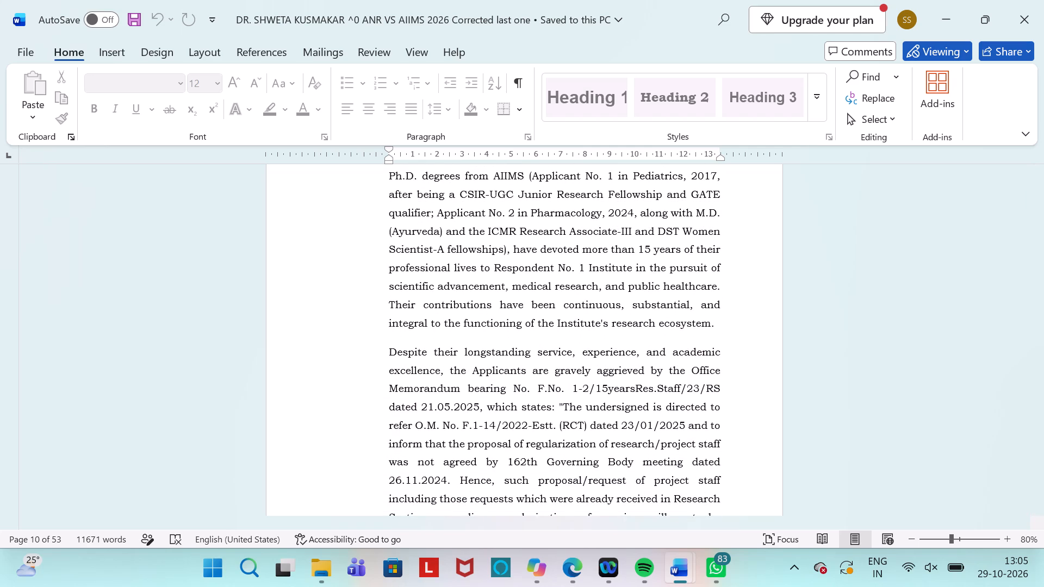
pyautogui.scroll(-1, 710, 223)
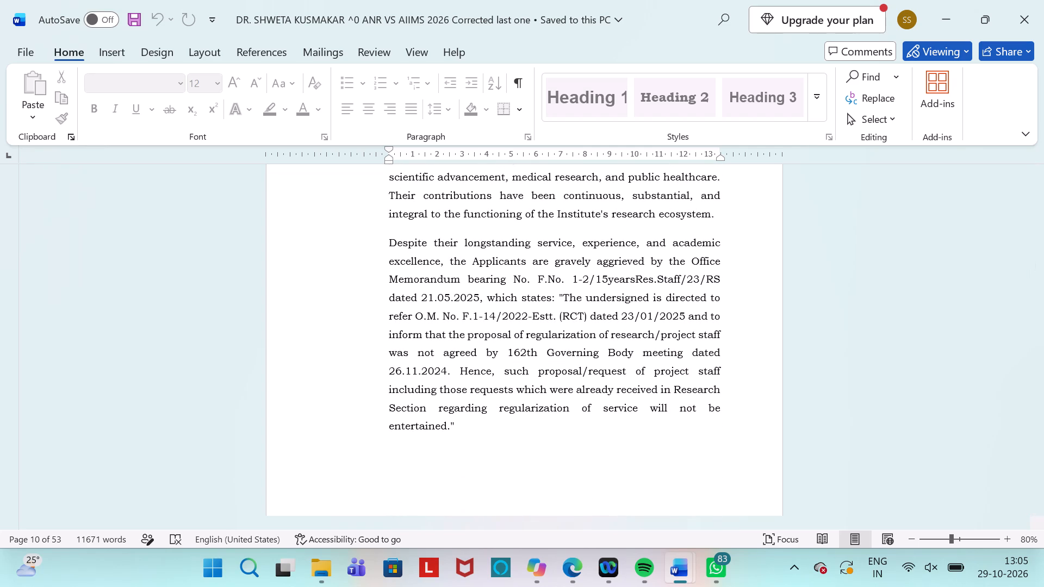
pyautogui.scroll(3, 710, 223)
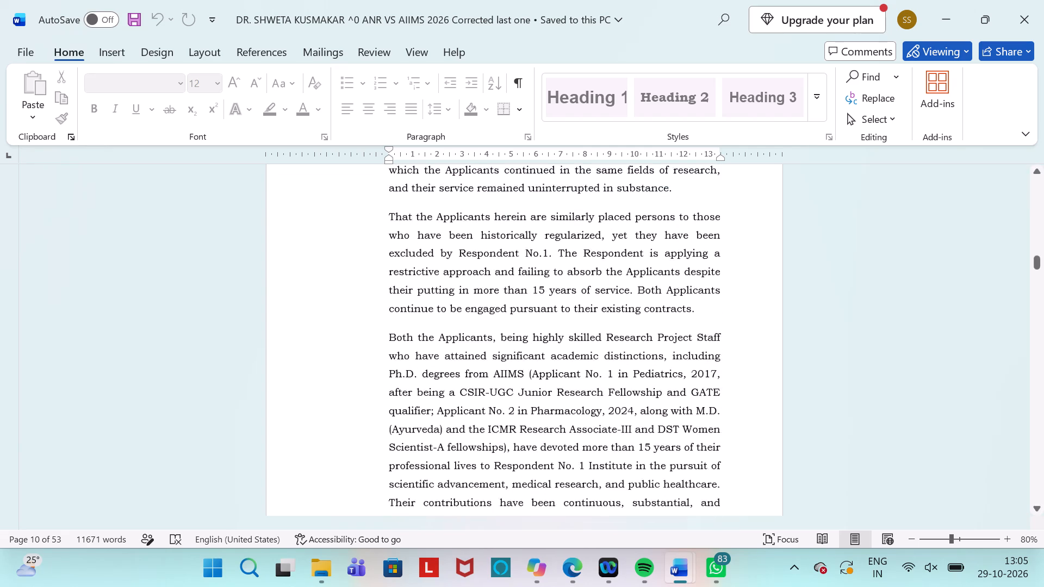
pyautogui.scroll(2, 710, 223)
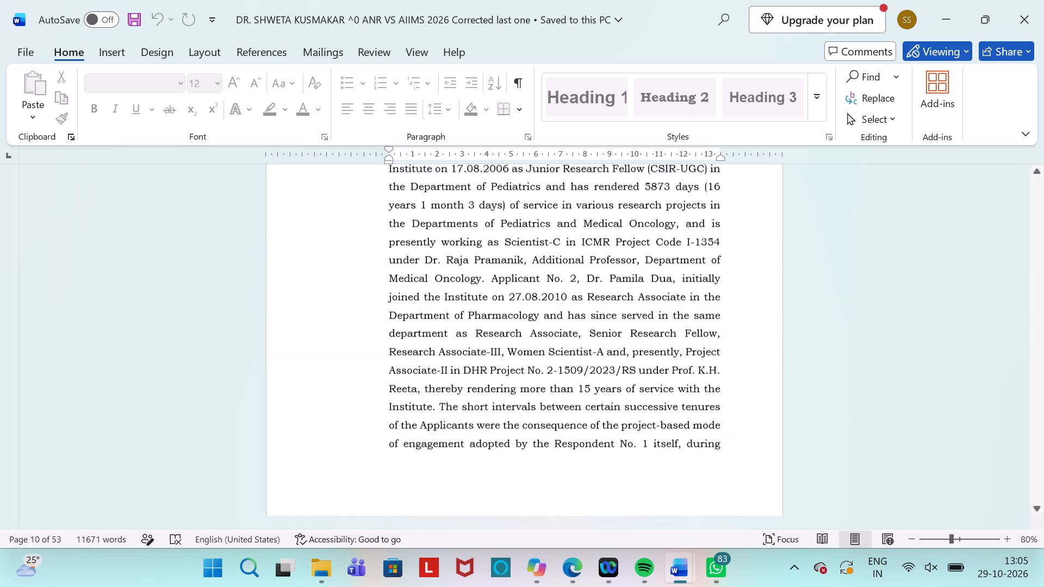
# Review the Miscellaneous Application for joint filing, from its verification page back to its title and parties.
pyautogui.scroll(5, 710, 223)
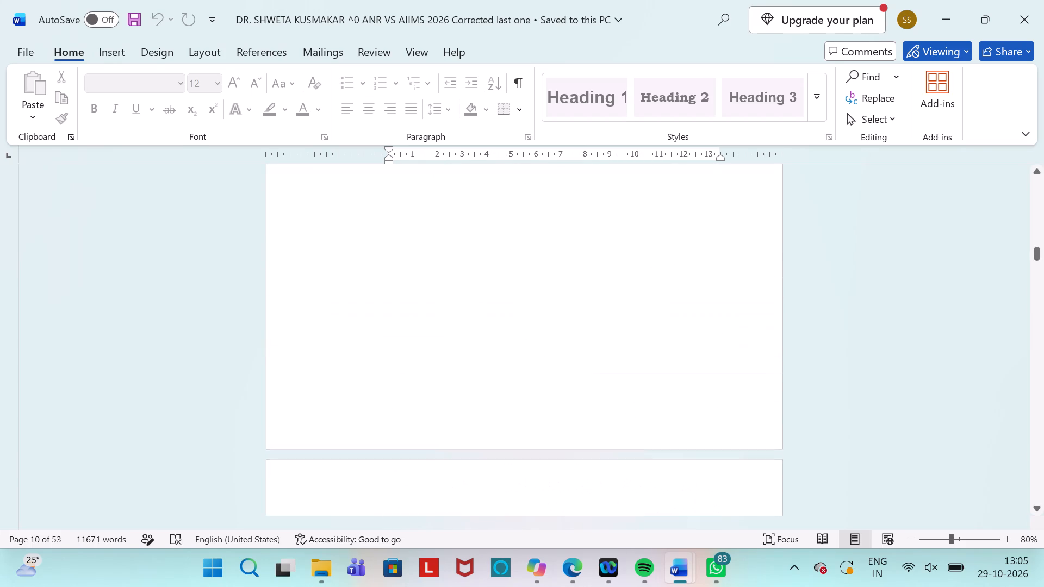
pyautogui.scroll(1, 710, 223)
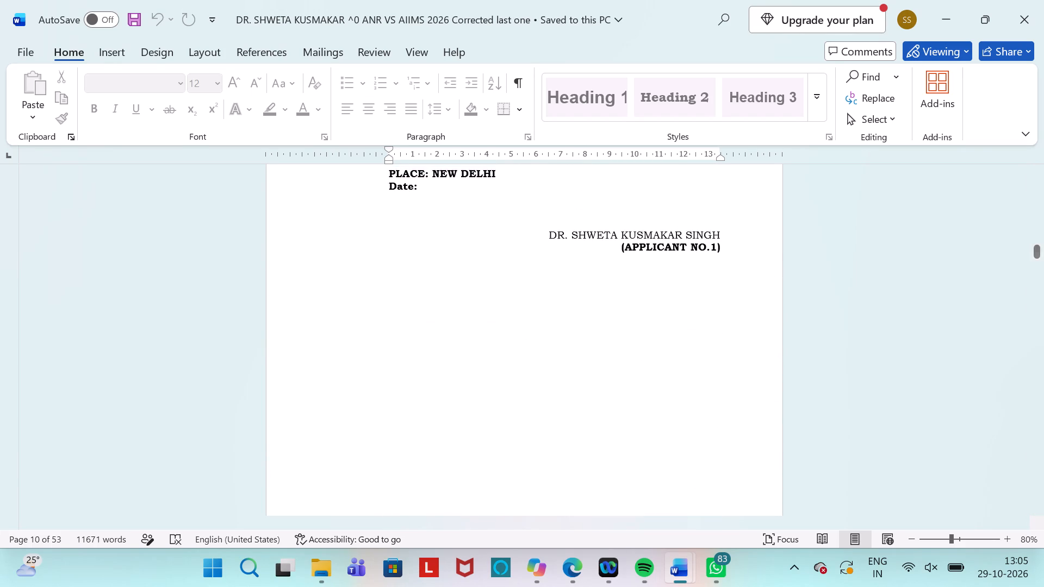
pyautogui.scroll(3, 710, 223)
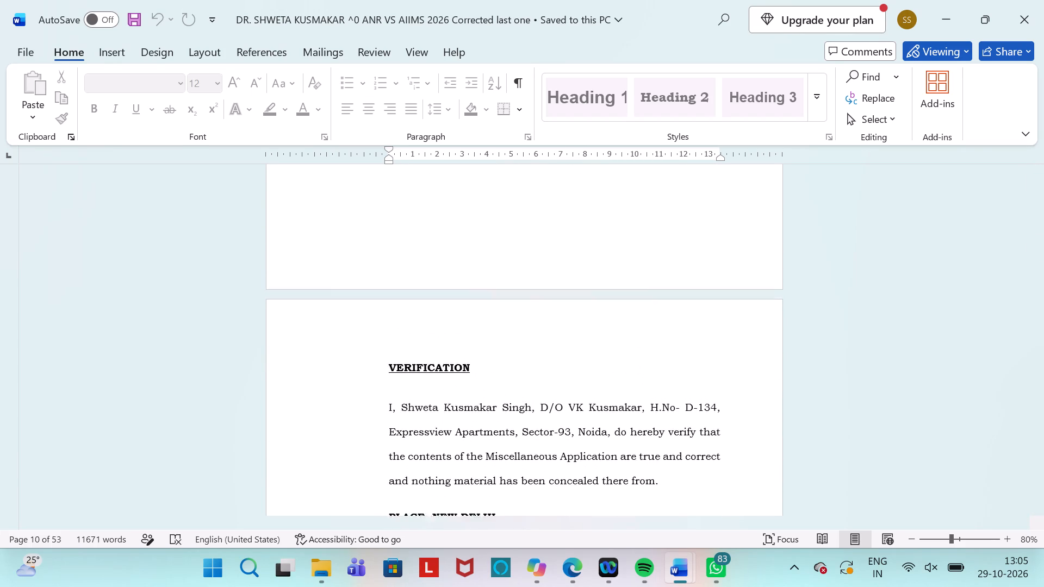
pyautogui.scroll(1, 710, 223)
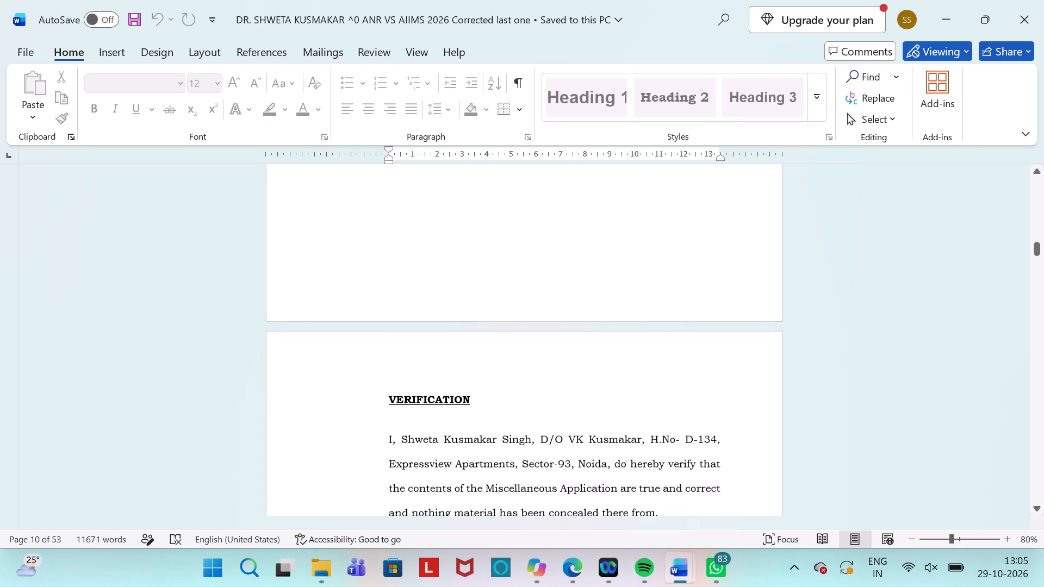
pyautogui.scroll(6, 710, 223)
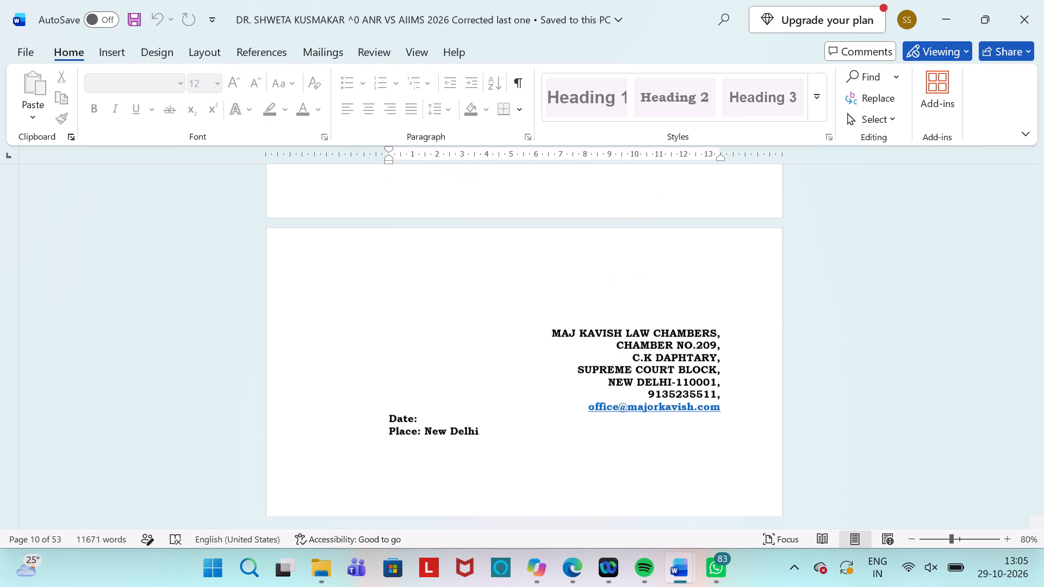
pyautogui.scroll(3, 710, 223)
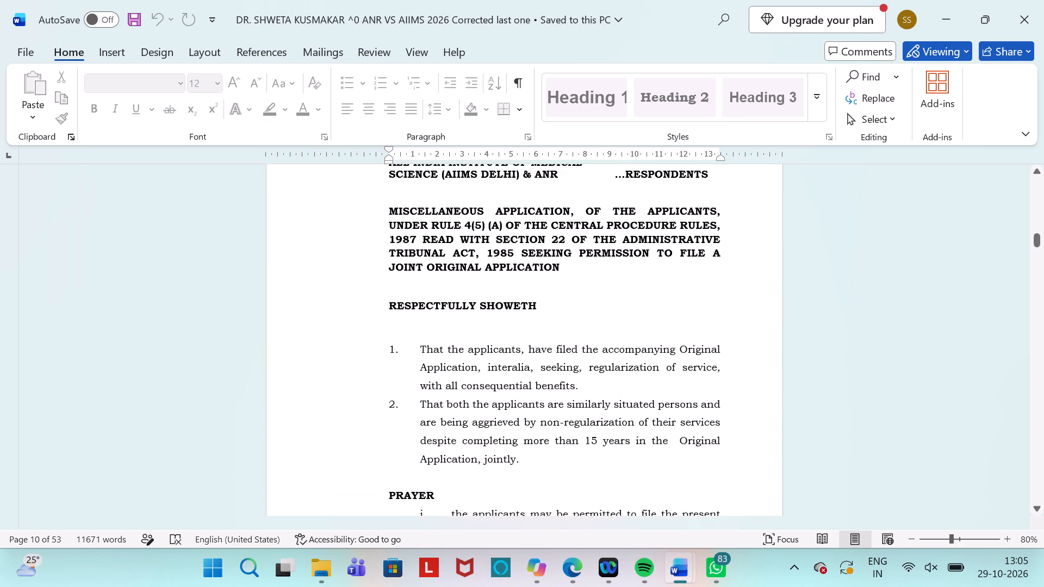
pyautogui.scroll(2, 710, 223)
pyautogui.scroll(-1, 710, 223)
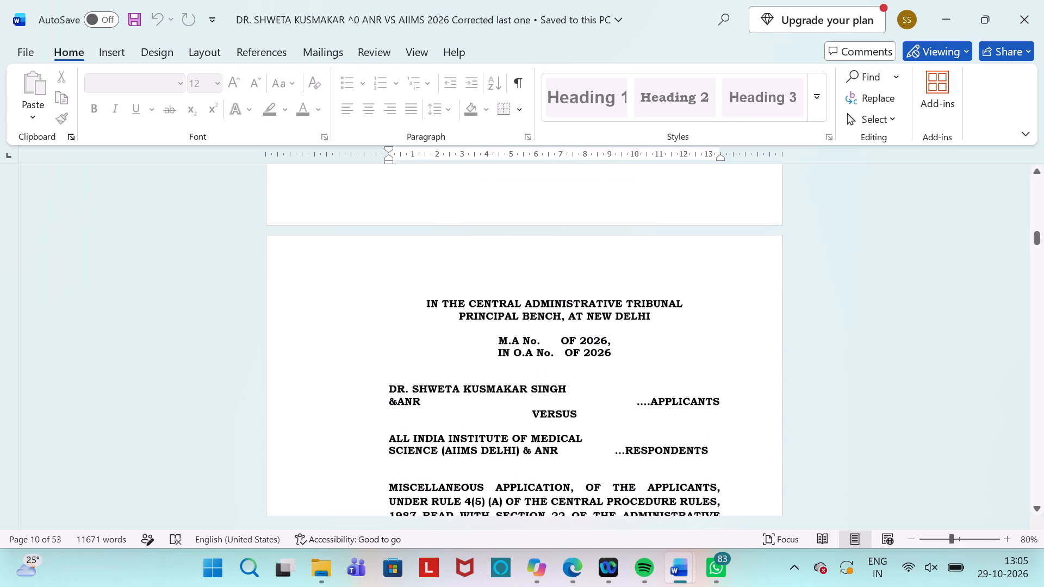
pyautogui.scroll(-1, 710, 223)
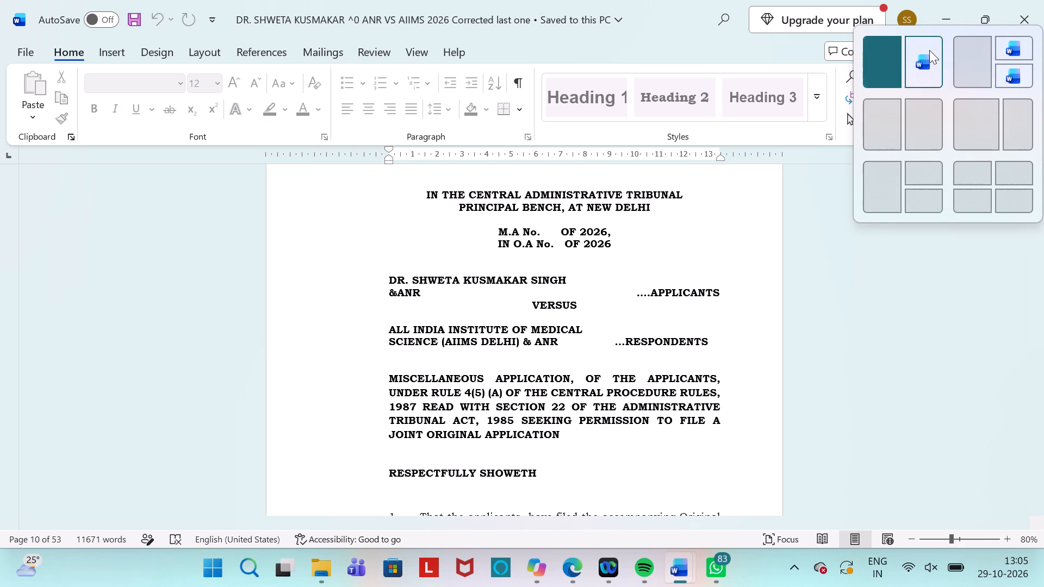
# Arrange the application and the blank Document2 side by side in equal halves of the screen.
pyautogui.click(929, 50)
pyautogui.scroll(1, 746, 243)
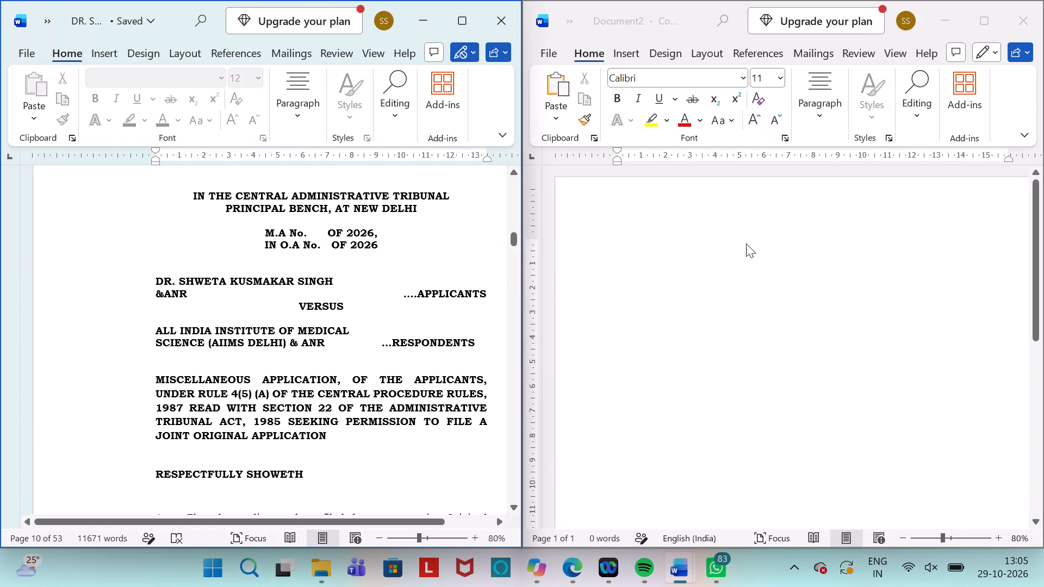
pyautogui.scroll(1, 746, 243)
# Set the blank document's font to Times New Roman, size 14.
pyautogui.click(739, 81)
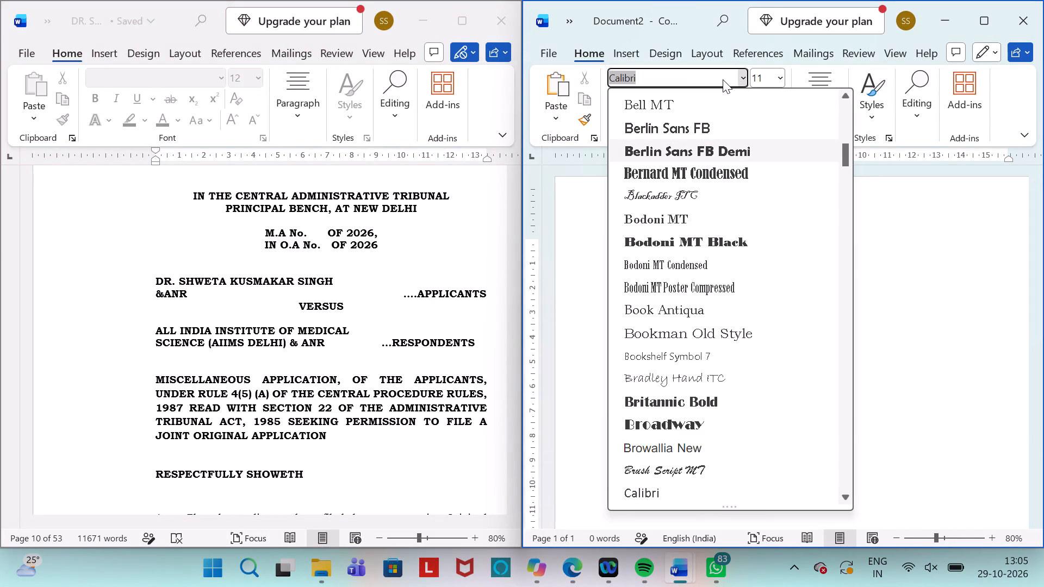
pyautogui.click(723, 79)
pyautogui.press('BackSpace')
pyautogui.press('BackSpace')
pyautogui.press('BackSpace')
pyautogui.press('BackSpace')
pyautogui.press('BackSpace')
pyautogui.press('BackSpace')
pyautogui.press('BackSpace')
pyautogui.press('BackSpace')
pyautogui.press('BackSpace')
pyautogui.press('BackSpace')
pyautogui.press('BackSpace')
pyautogui.press('BackSpace')
pyautogui.press('BackSpace')
pyautogui.press('BackSpace')
pyautogui.press('BackSpace')
pyautogui.press('BackSpace')
pyautogui.press('BackSpace')
pyautogui.press('BackSpace')
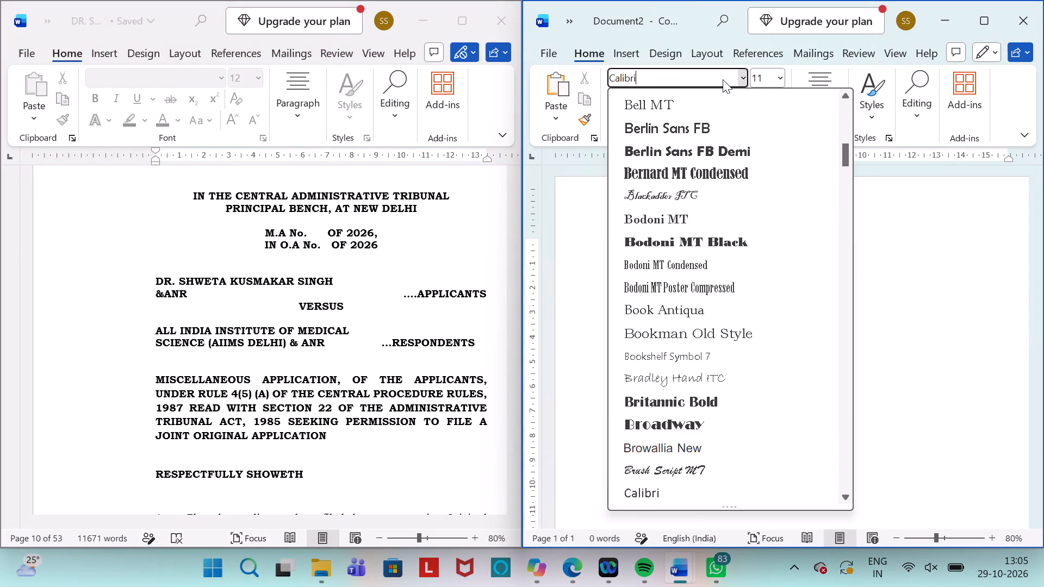
pyautogui.write('tim')
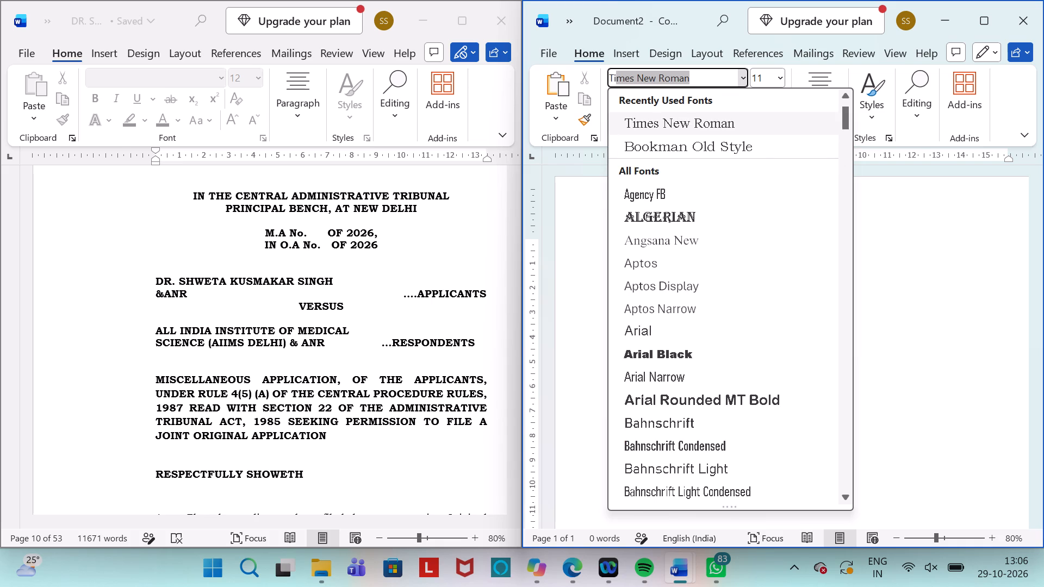
pyautogui.click(722, 123)
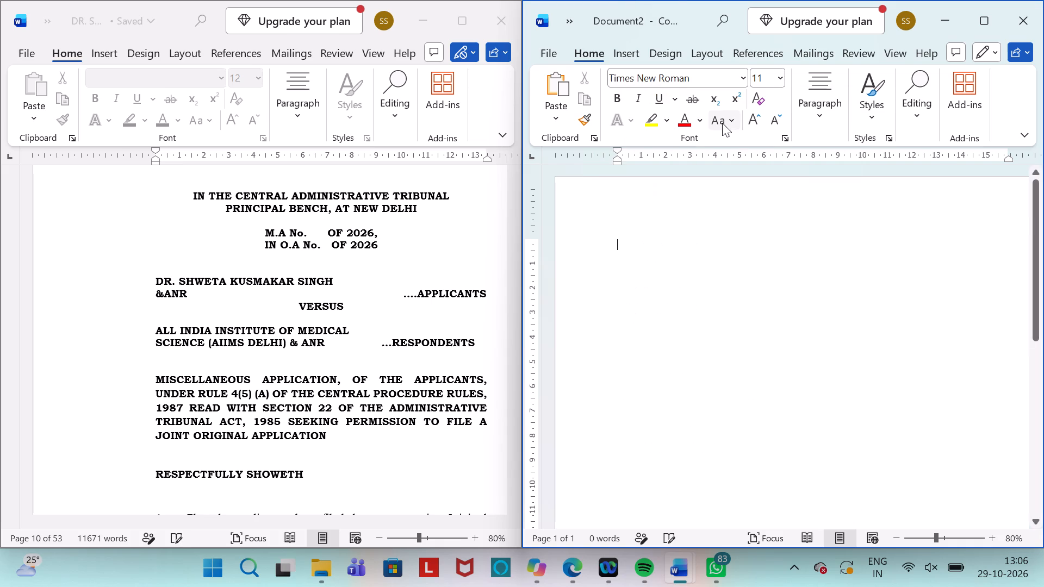
pyautogui.click(779, 83)
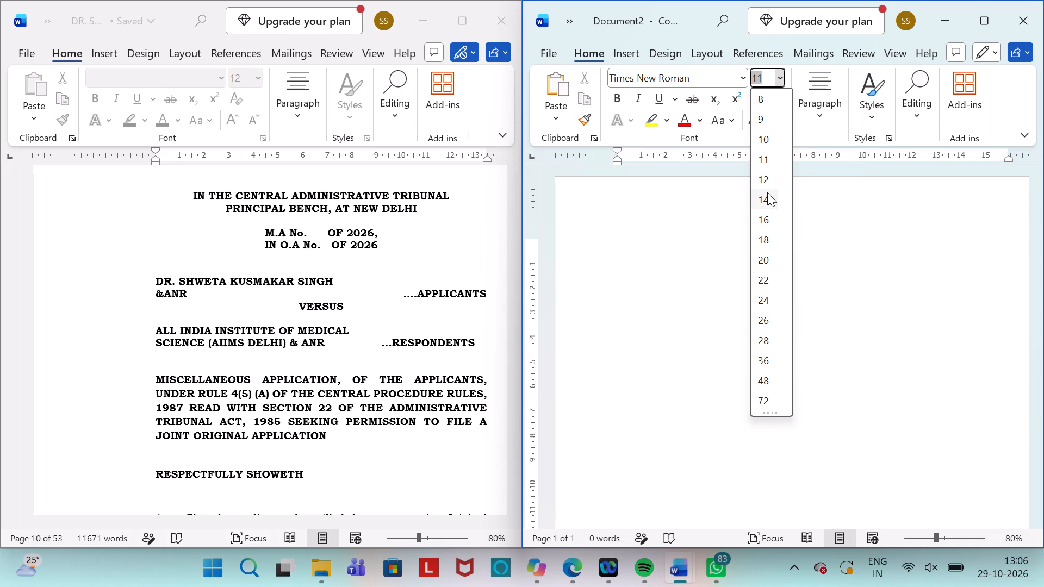
pyautogui.click(767, 192)
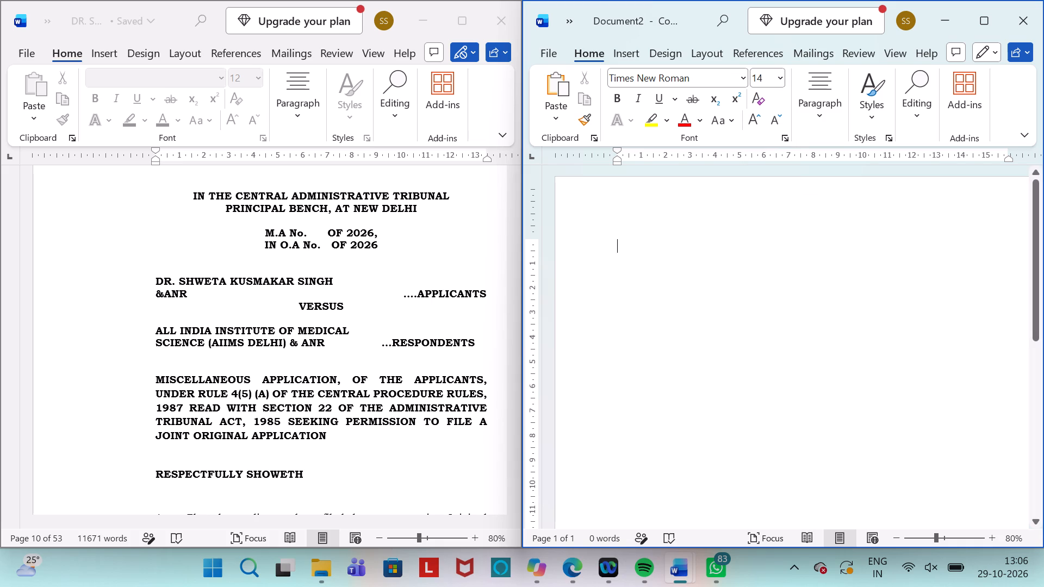
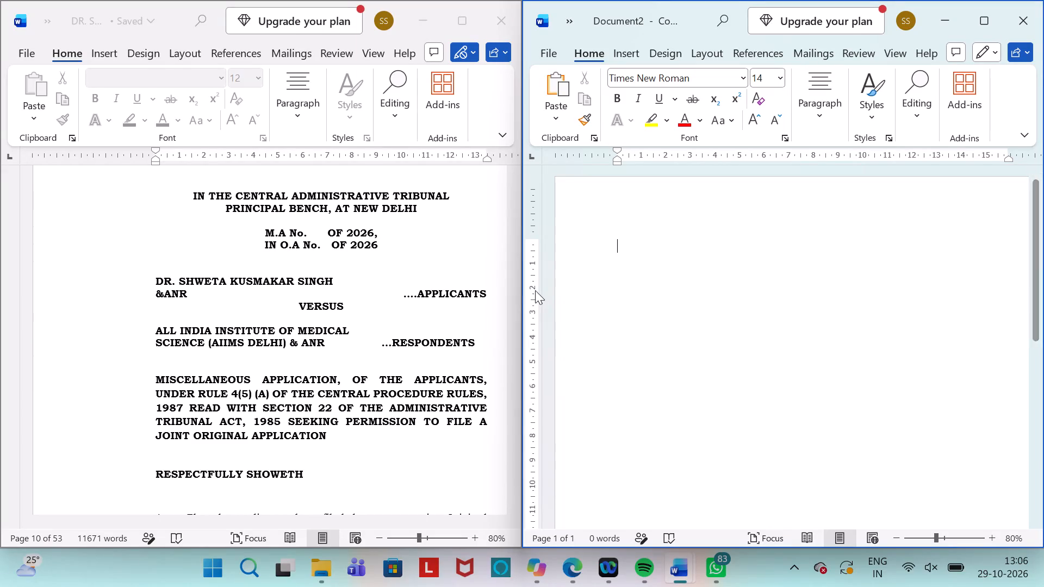
# Narrow the application's window so the blank document beside it gets more width, keeping the application's page text in view.
pyautogui.moveTo(518, 288); pyautogui.dragTo(452, 289)
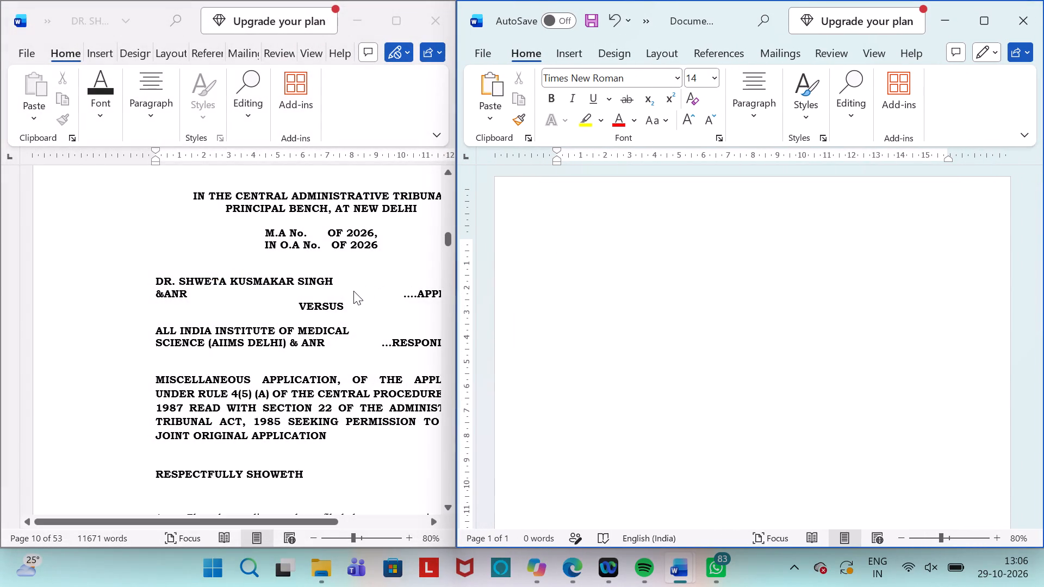
pyautogui.hscroll(-1, 353, 291)
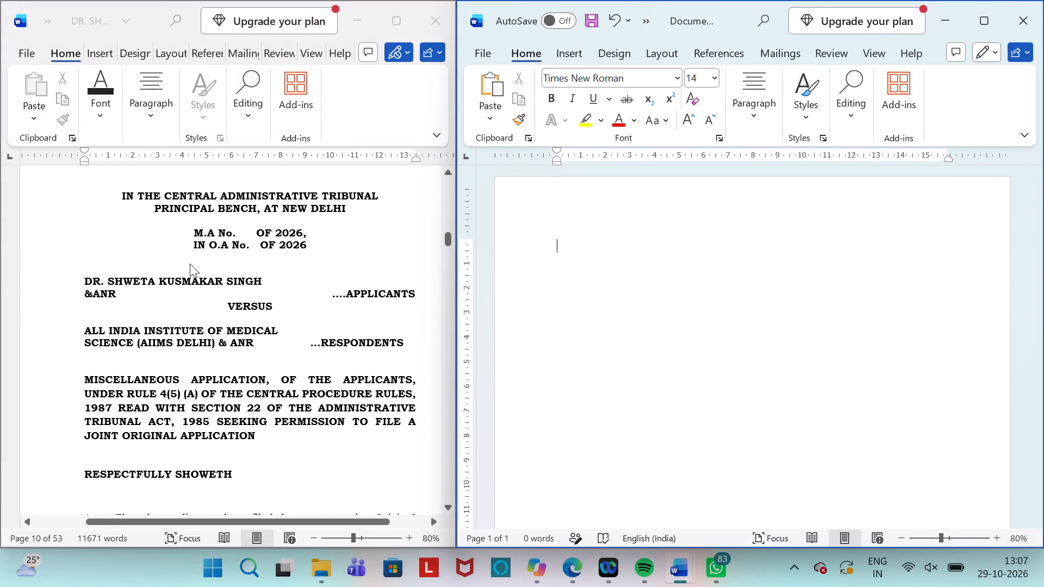
# Review the Miscellaneous Application's numbered paragraphs, prayer, counsel block and verification page.
pyautogui.scroll(-2, 190, 264)
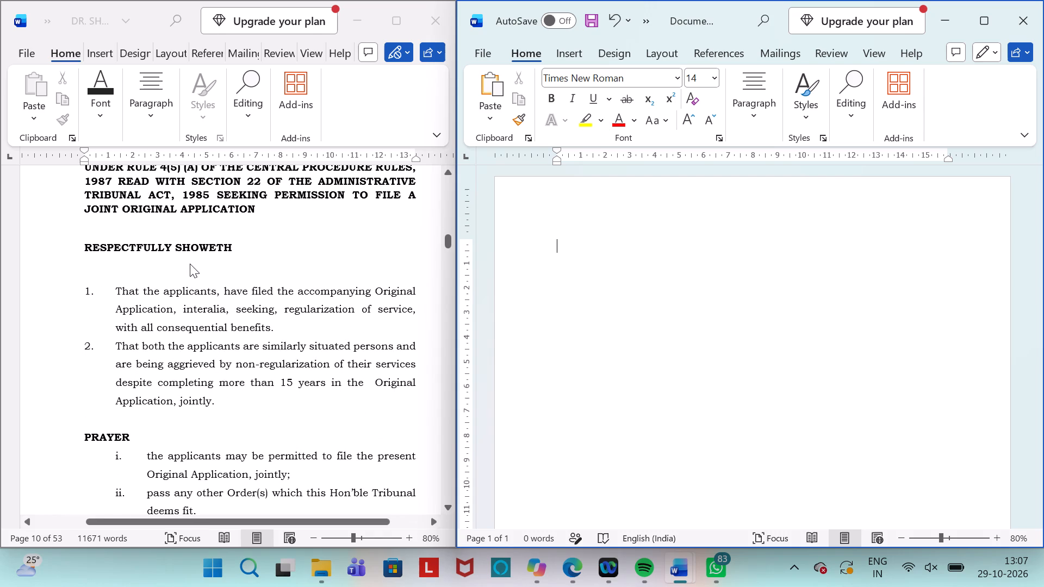
pyautogui.scroll(-2, 190, 264)
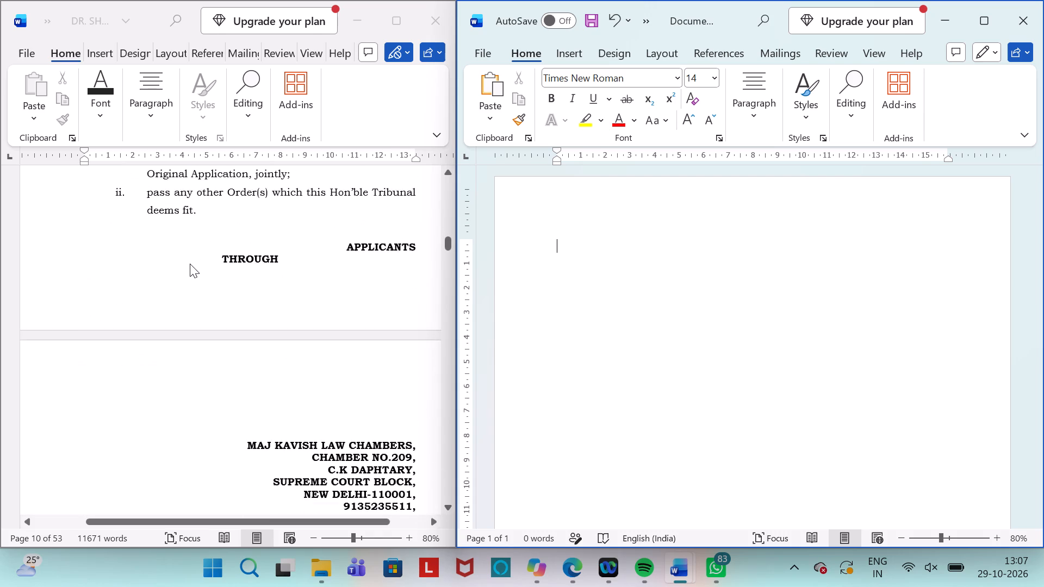
pyautogui.scroll(-2, 190, 264)
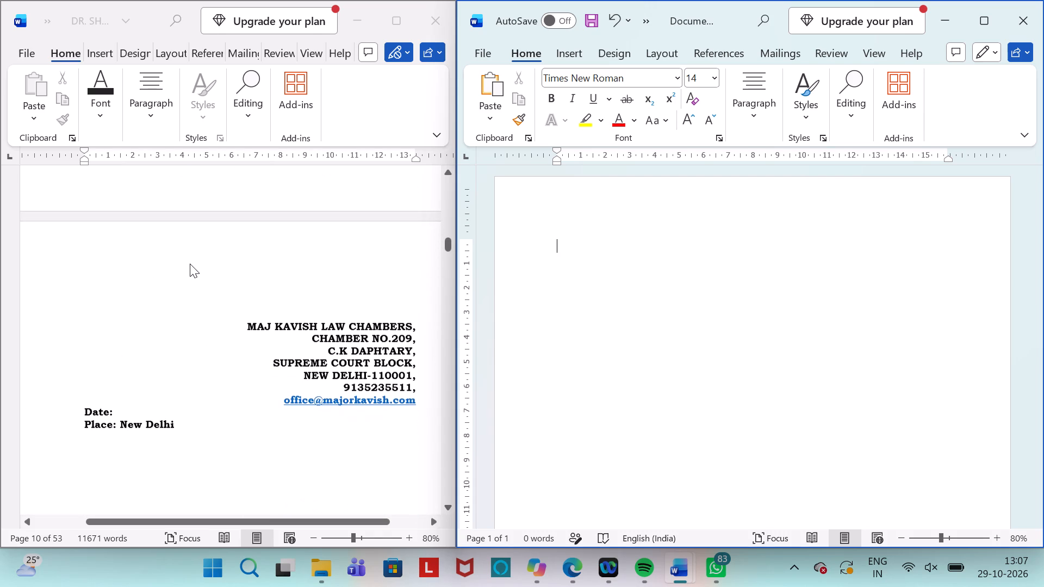
pyautogui.scroll(-2, 190, 264)
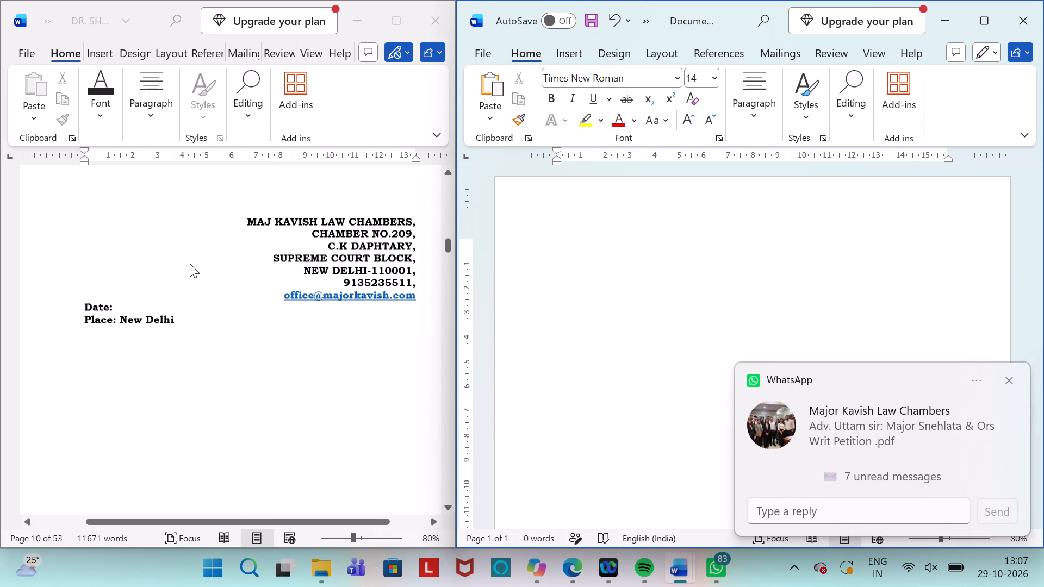
pyautogui.scroll(-1, 190, 264)
pyautogui.scroll(3, 190, 264)
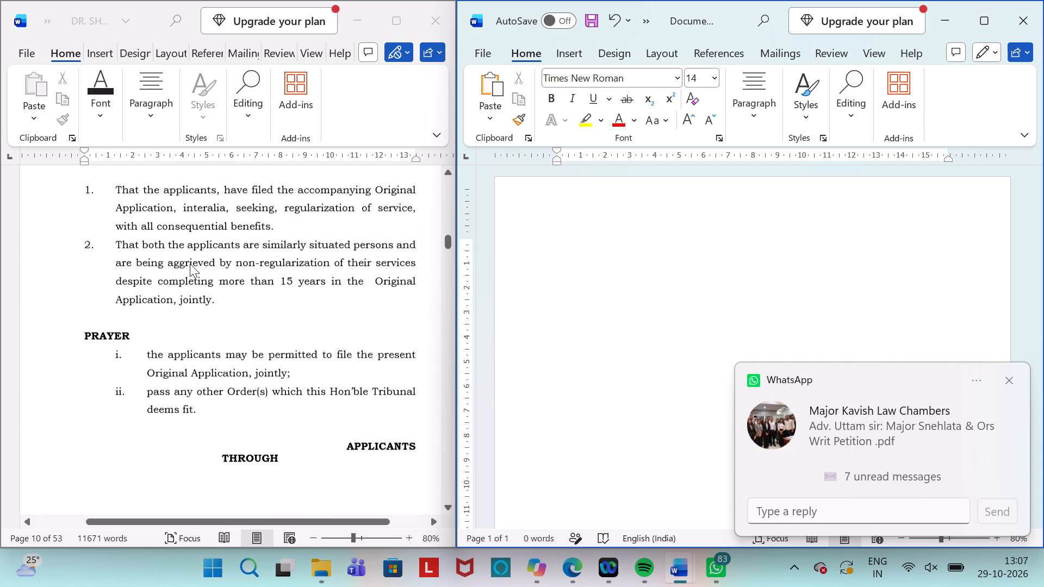
pyautogui.scroll(2, 190, 264)
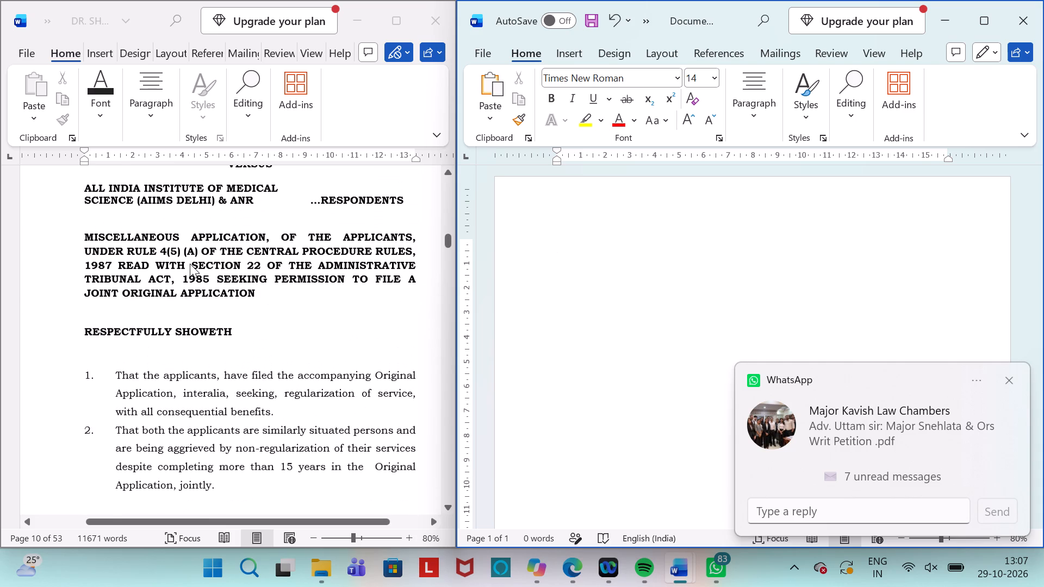
pyautogui.scroll(-7, 190, 264)
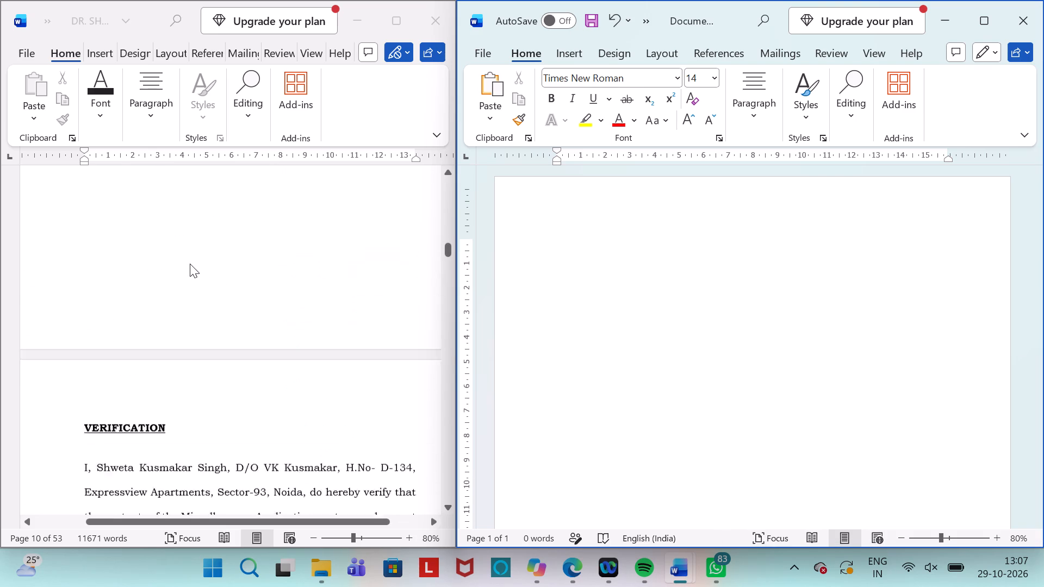
pyautogui.scroll(-1, 190, 264)
pyautogui.scroll(2, 190, 264)
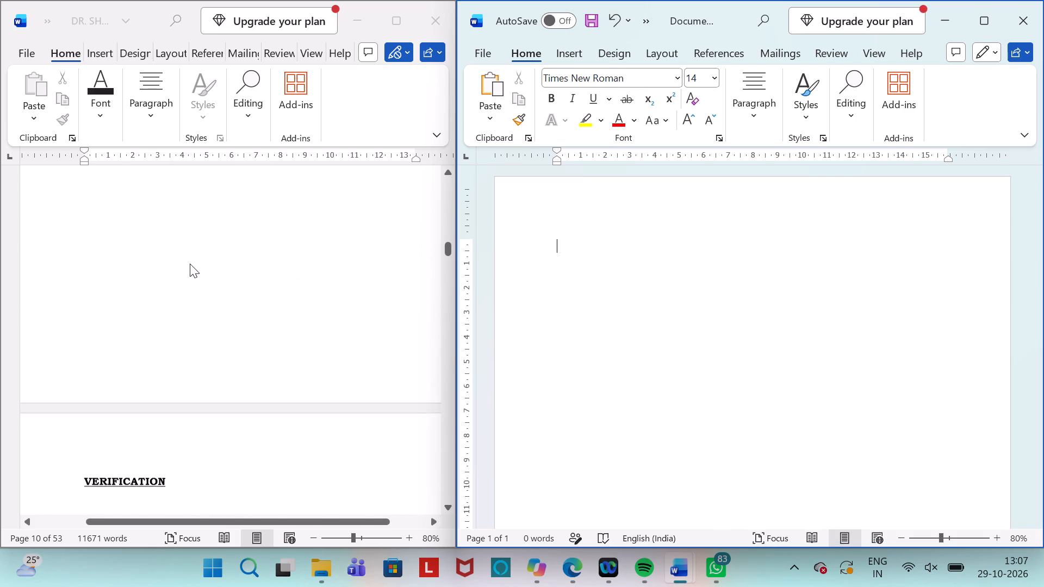
pyautogui.scroll(2, 190, 264)
pyautogui.scroll(-2, 190, 264)
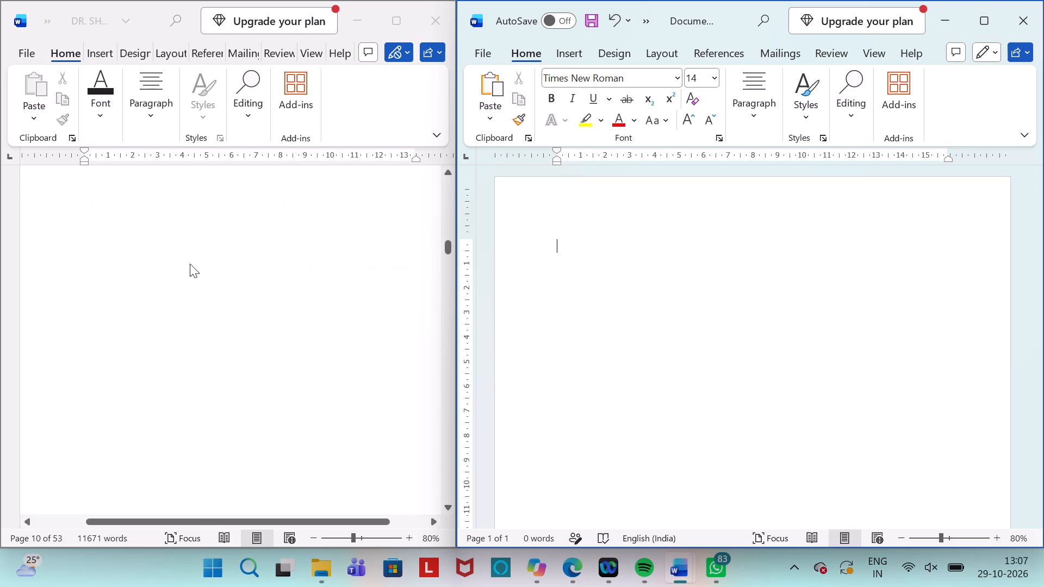
pyautogui.scroll(-4, 190, 264)
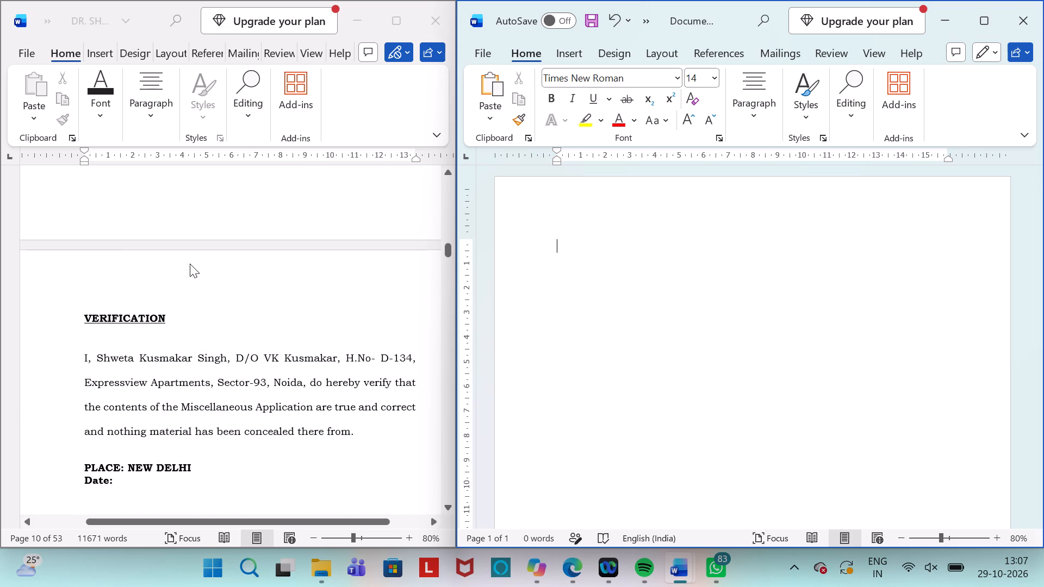
pyautogui.scroll(-4, 190, 264)
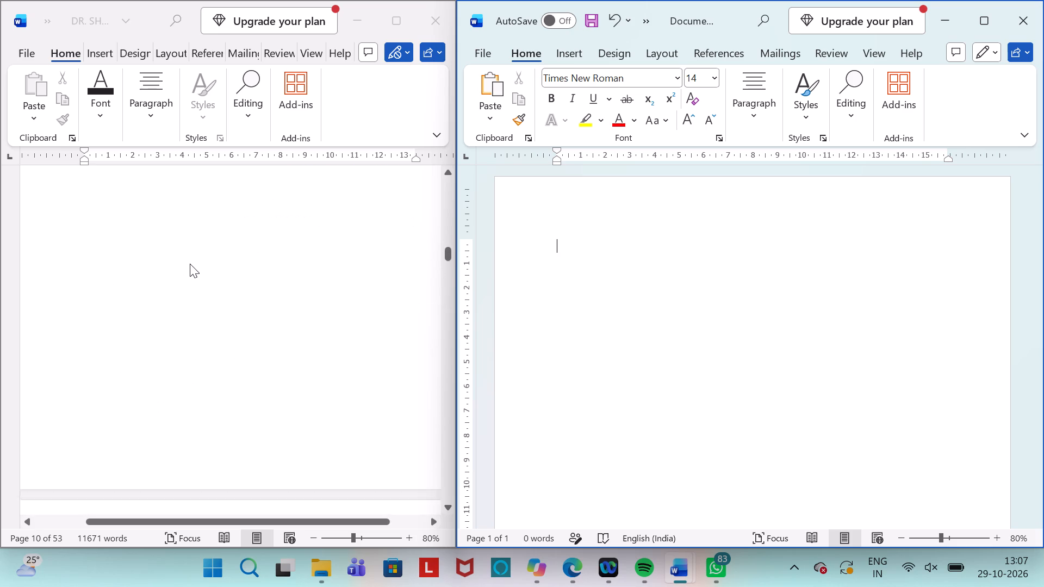
pyautogui.scroll(-2, 190, 264)
# Copy the Miscellaneous Application from its tribunal heading through the "APPLICANTS THROUGH" lines into the blank document.
pyautogui.scroll(5, 190, 264)
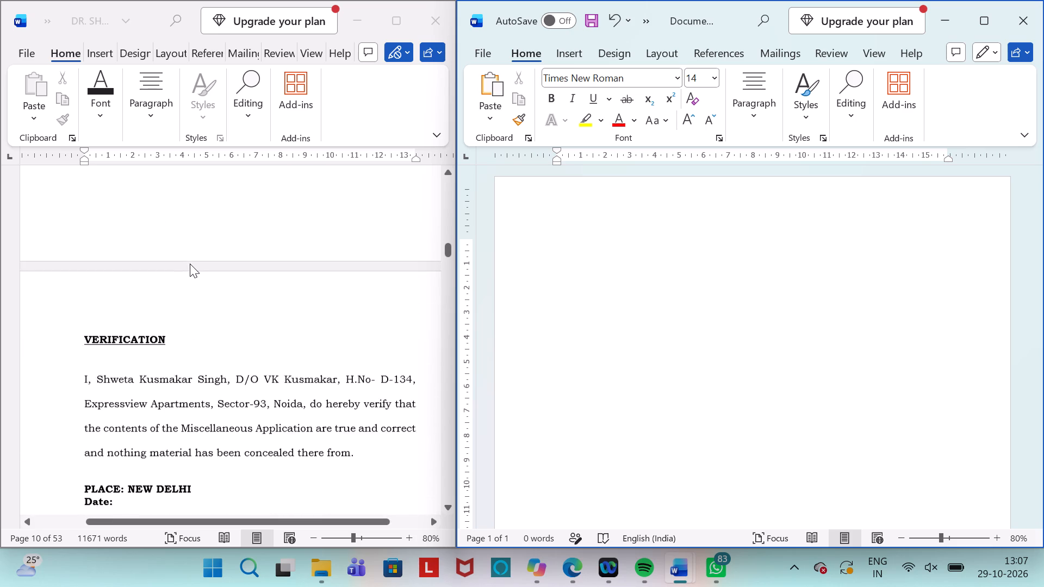
pyautogui.scroll(4, 190, 264)
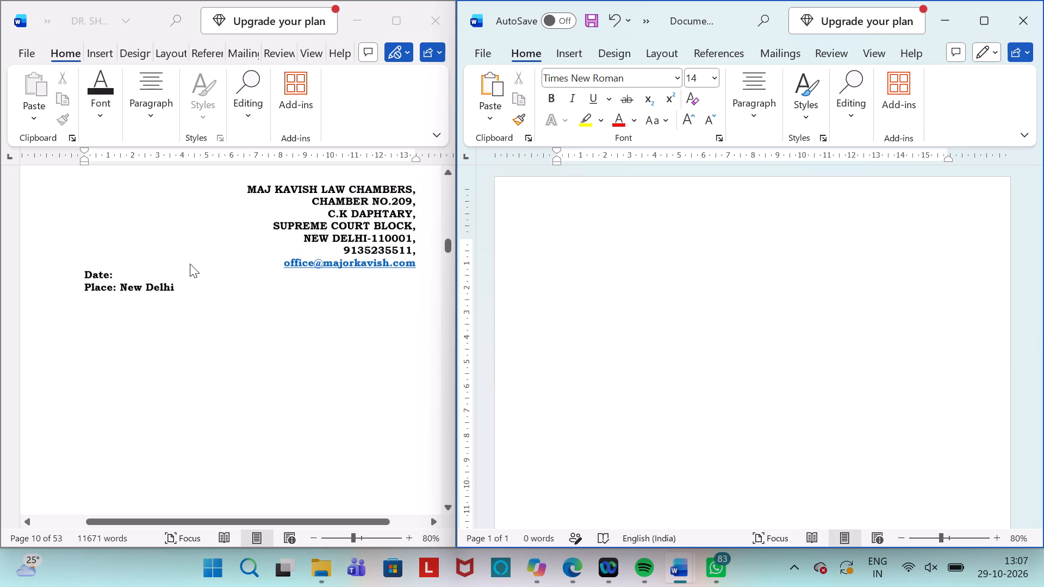
pyautogui.scroll(5, 190, 264)
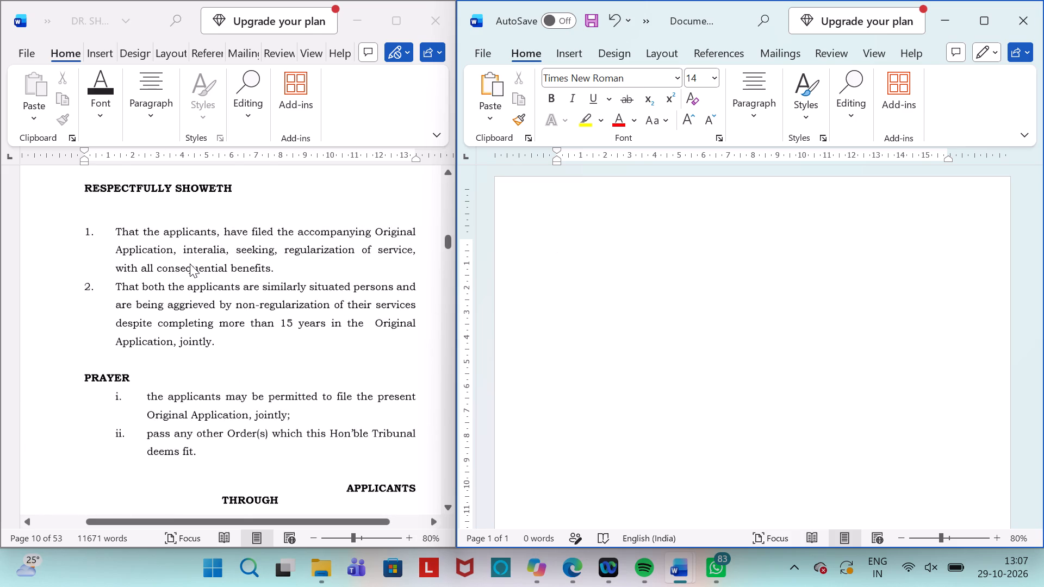
pyautogui.scroll(2, 190, 264)
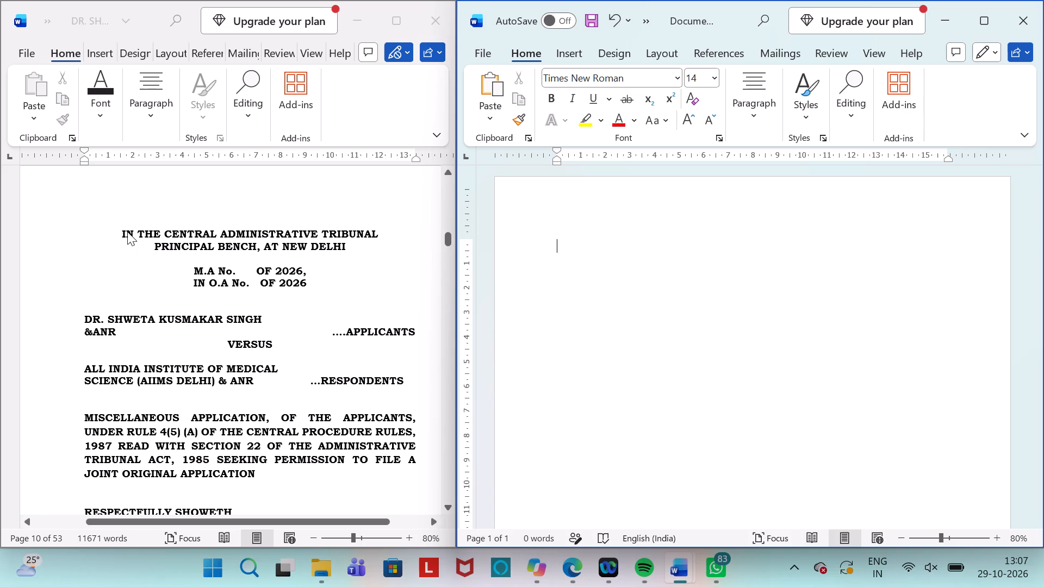
pyautogui.click(127, 232)
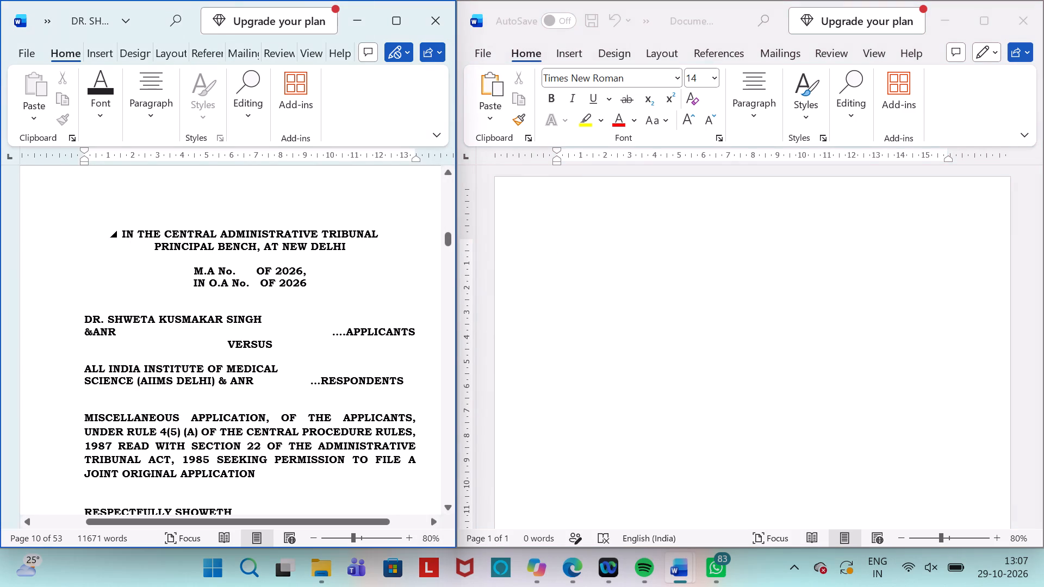
pyautogui.click(120, 233)
pyautogui.moveTo(122, 233); pyautogui.dragTo(229, 363)
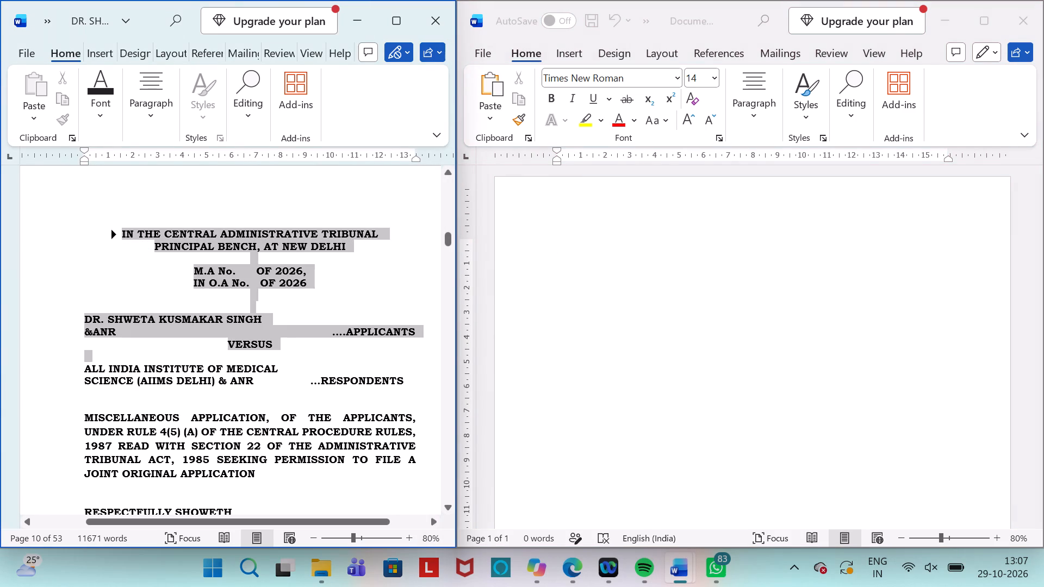
pyautogui.moveTo(229, 363); pyautogui.dragTo(248, 409)
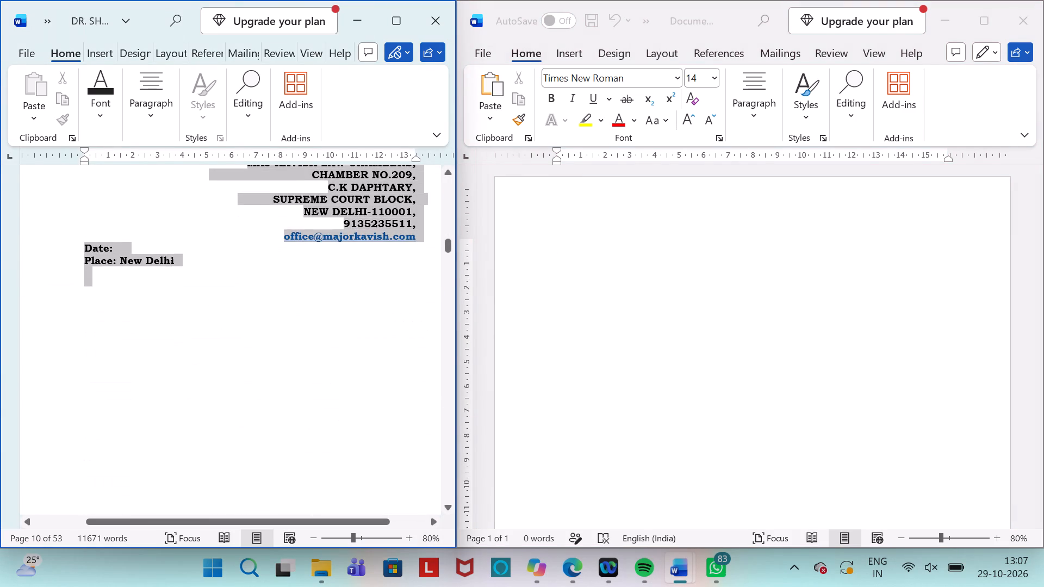
pyautogui.moveTo(248, 409); pyautogui.dragTo(289, 203)
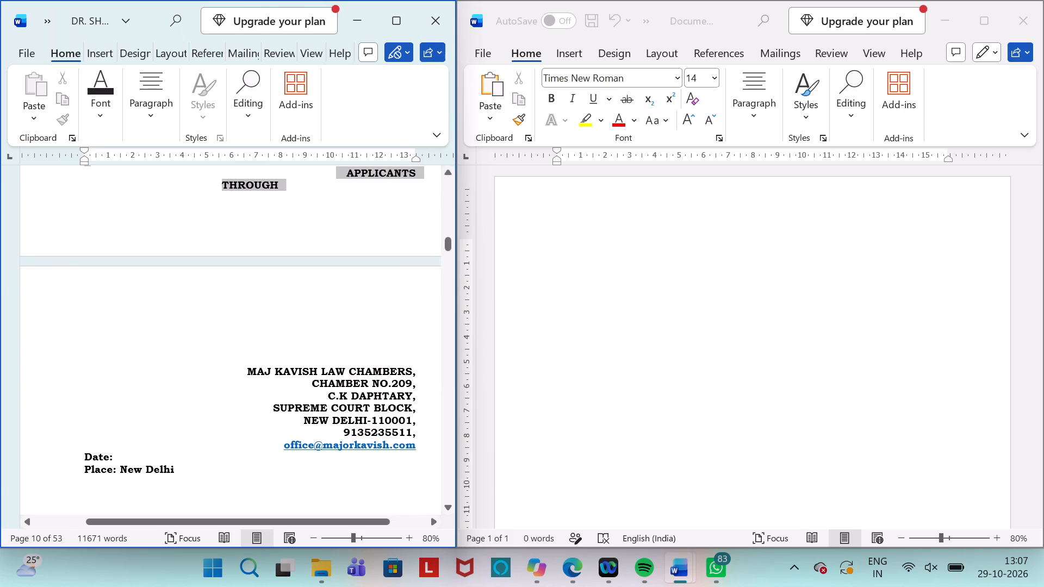
pyautogui.moveTo(289, 203); pyautogui.dragTo(303, 200)
pyautogui.moveTo(303, 200); pyautogui.dragTo(298, 191)
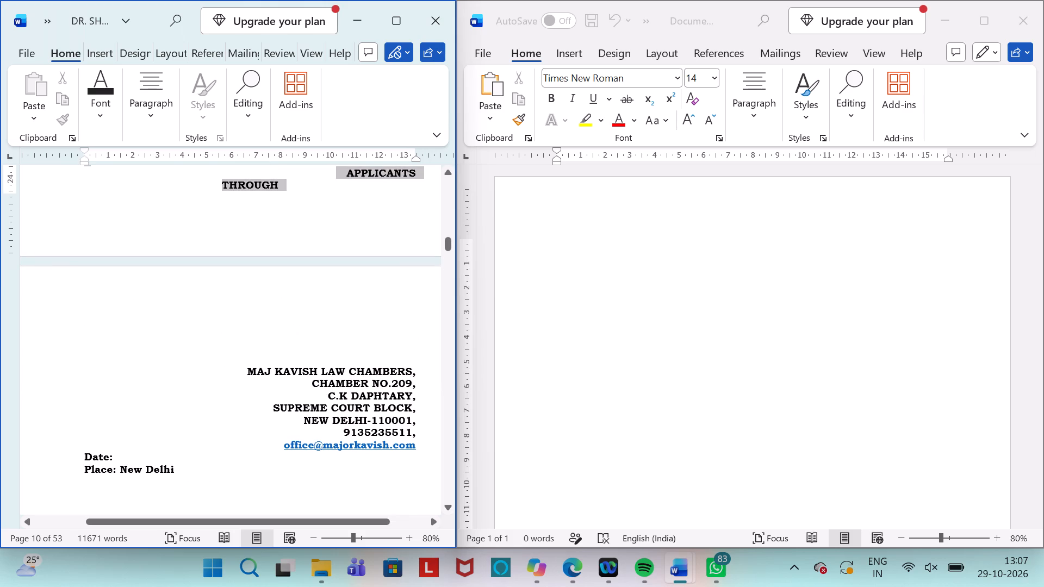
pyautogui.hotkey('ctrl', 'c')
pyautogui.hotkey('ctrl', 'c')
pyautogui.click(787, 191)
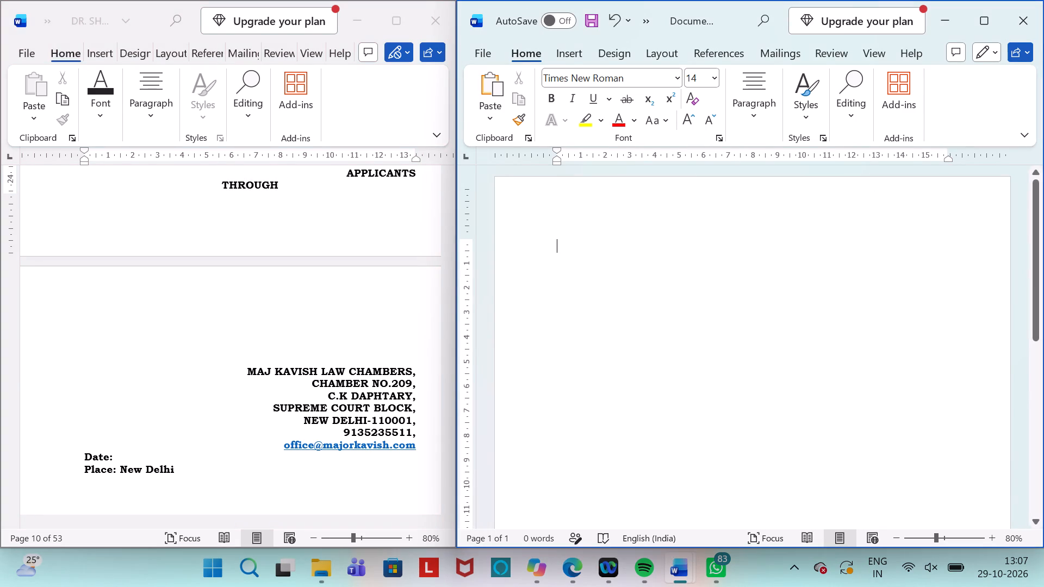
pyautogui.hotkey('ctrl', 'v')
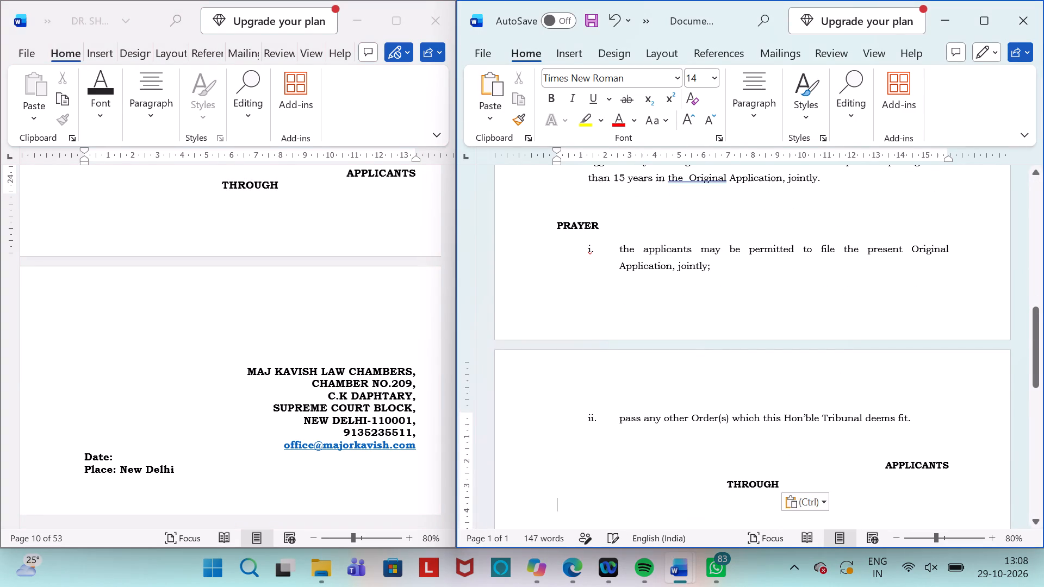
# Remove the first numbered paragraph's hanging indent and the empty line above it in the pasted text.
pyautogui.scroll(3, 691, 239)
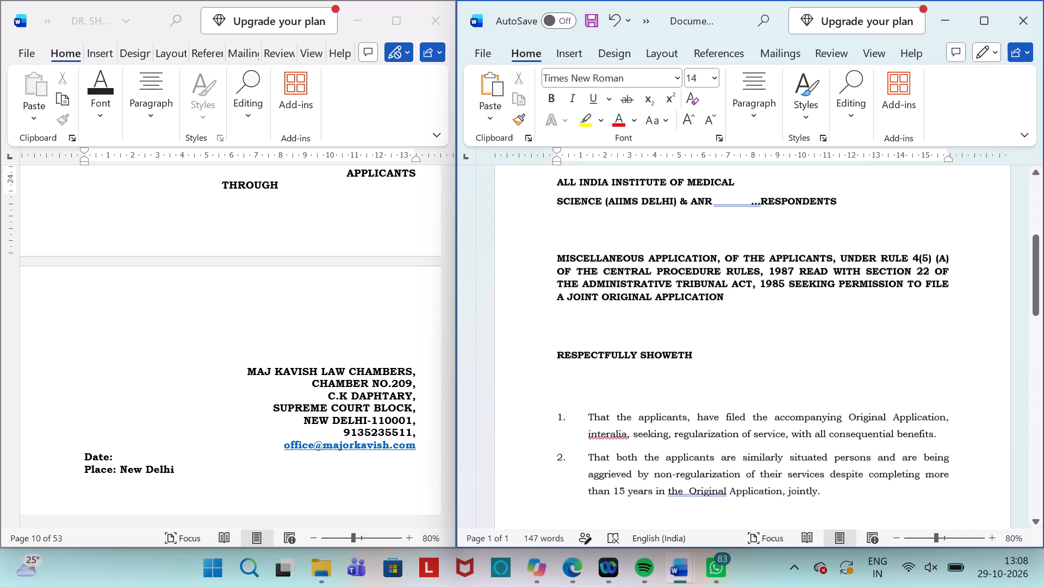
pyautogui.scroll(1, 691, 239)
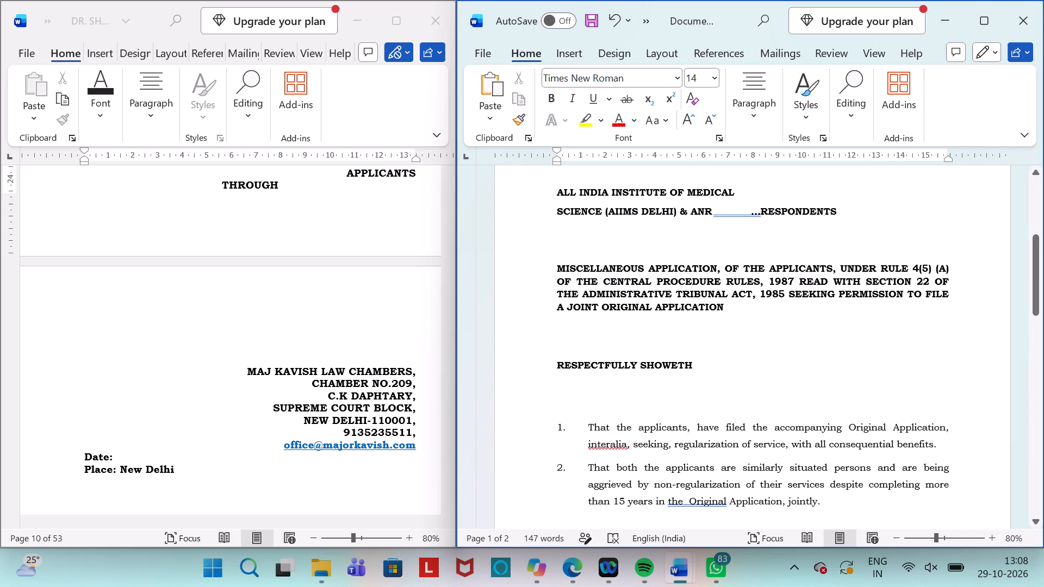
pyautogui.click(556, 426)
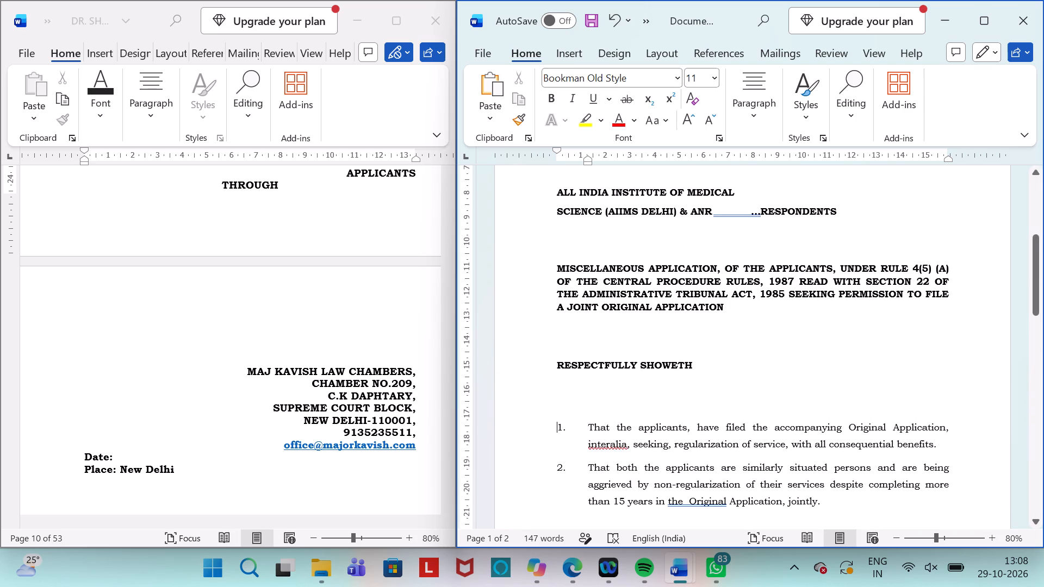
pyautogui.press('BackSpace')
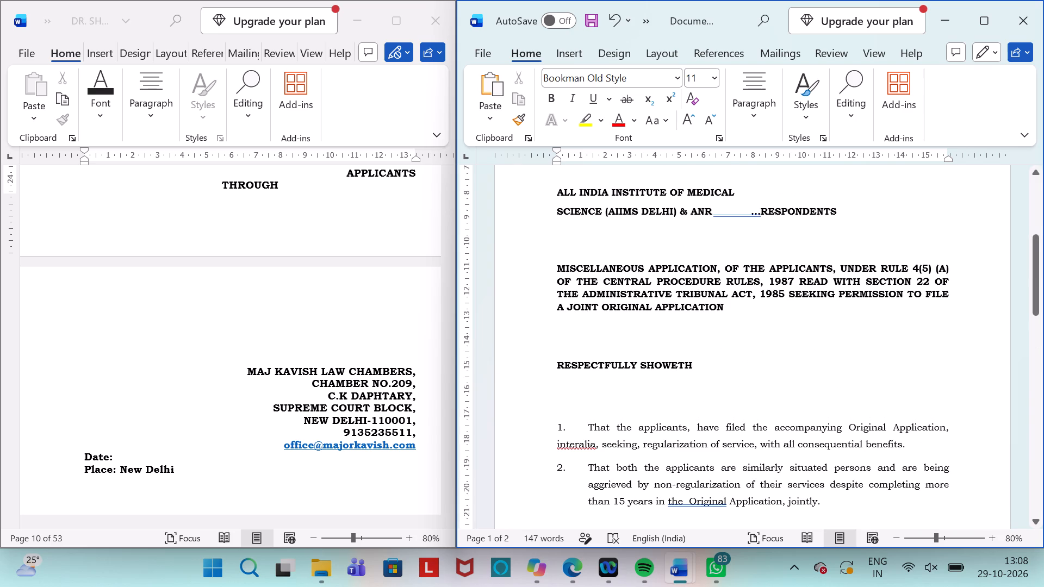
pyautogui.press('BackSpace')
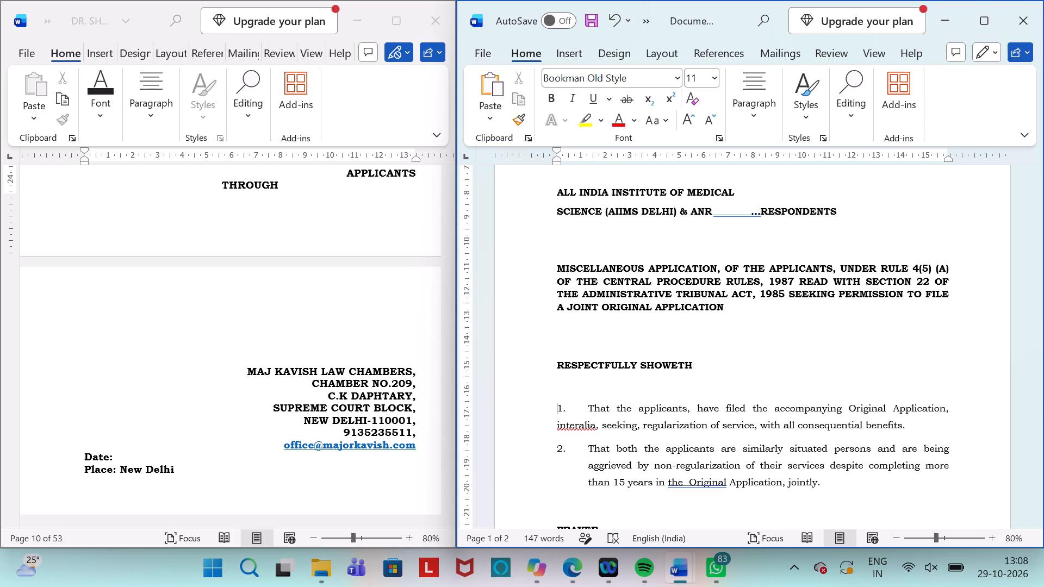
# Review the pasted Miscellaneous Application from its tribunal heading to the "APPLICANTS THROUGH" lines.
pyautogui.scroll(-3, 556, 426)
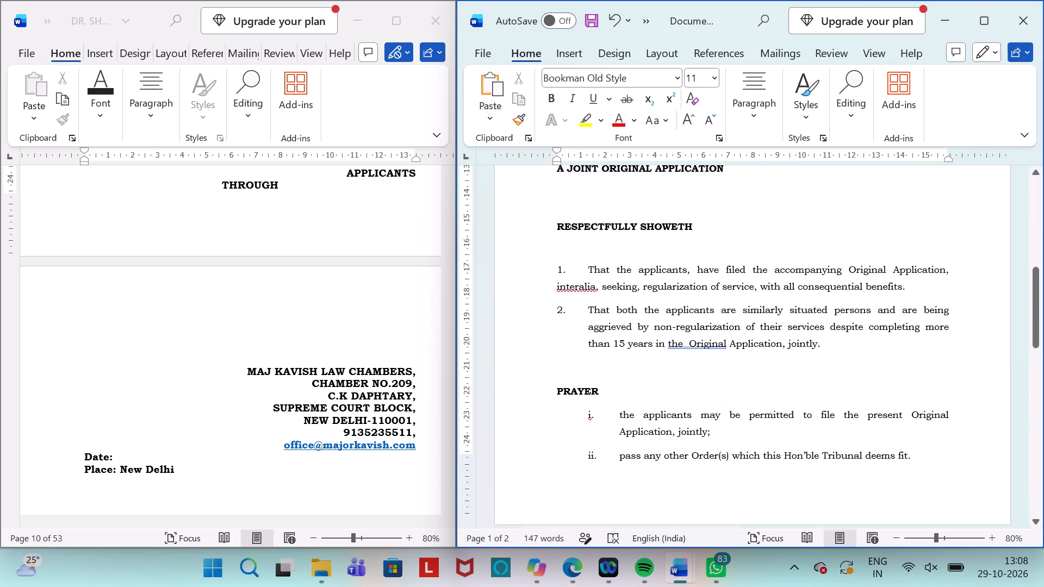
pyautogui.scroll(-1, 556, 426)
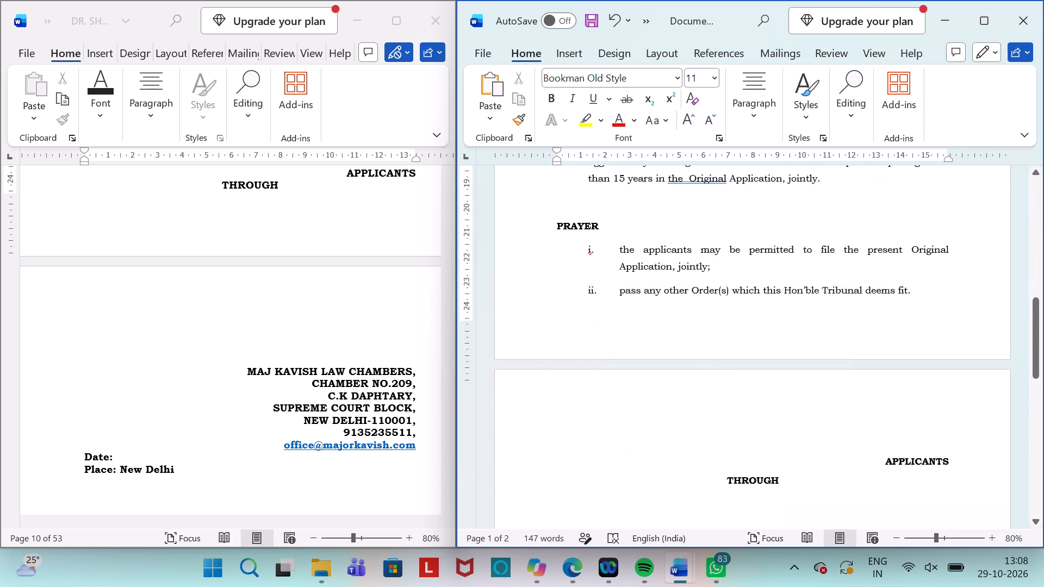
pyautogui.scroll(2, 556, 426)
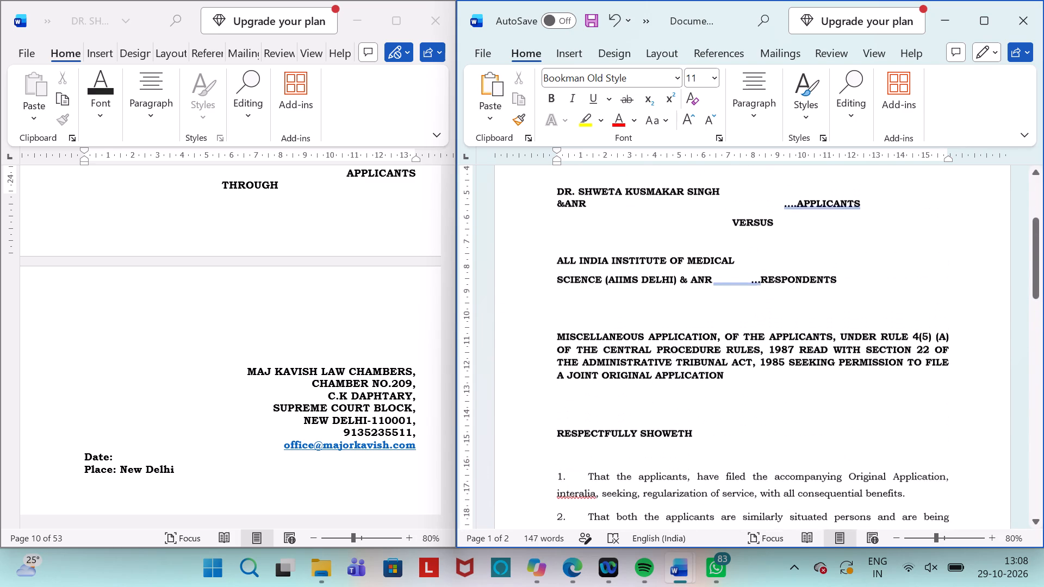
pyautogui.scroll(3, 556, 426)
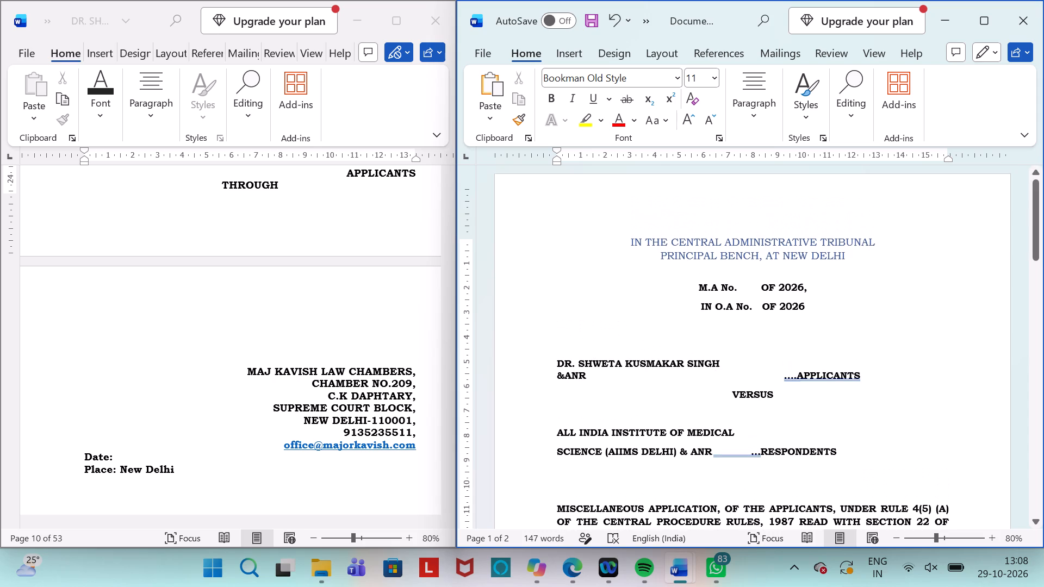
pyautogui.scroll(1, 556, 426)
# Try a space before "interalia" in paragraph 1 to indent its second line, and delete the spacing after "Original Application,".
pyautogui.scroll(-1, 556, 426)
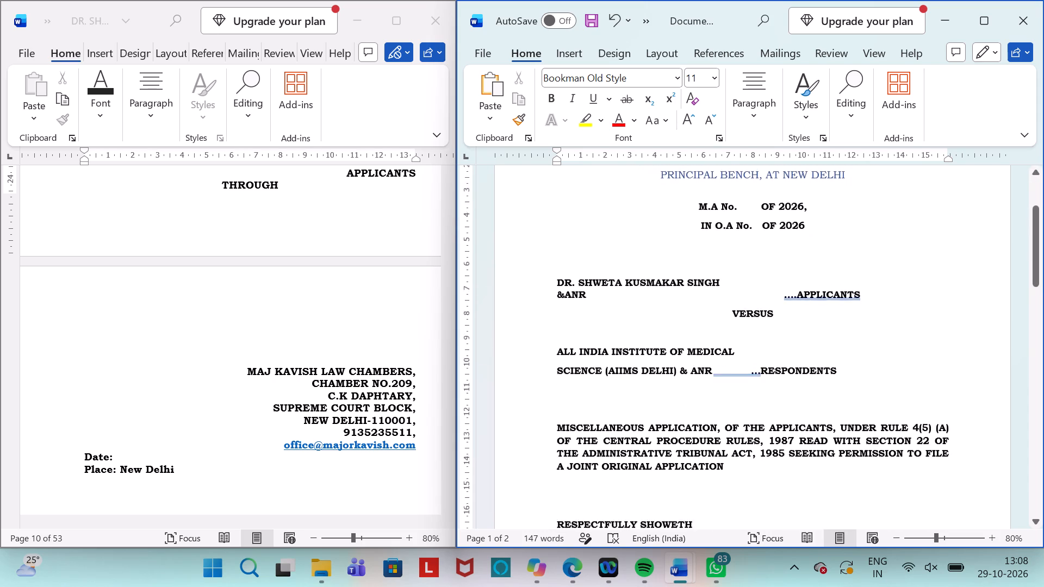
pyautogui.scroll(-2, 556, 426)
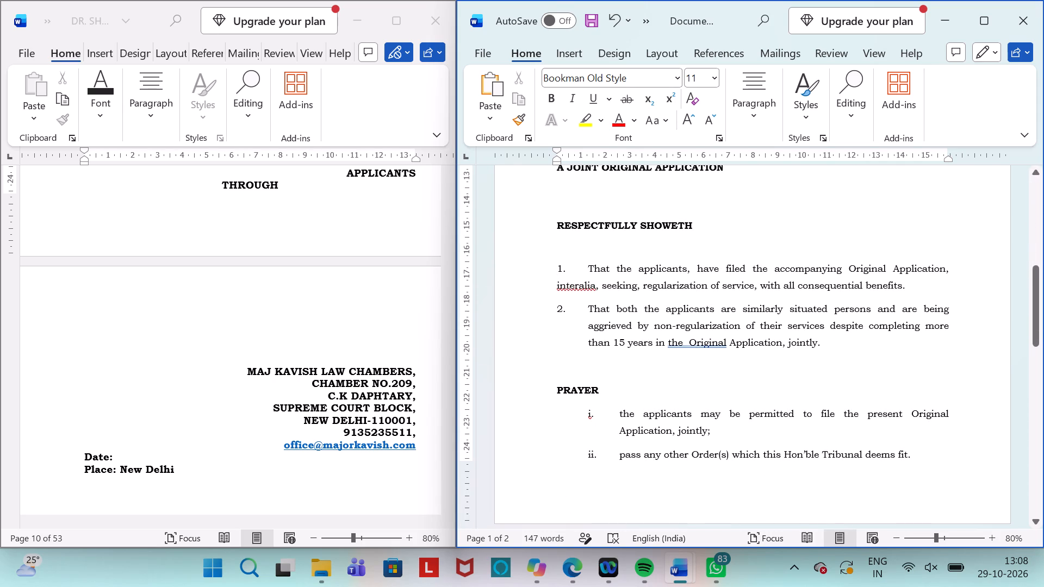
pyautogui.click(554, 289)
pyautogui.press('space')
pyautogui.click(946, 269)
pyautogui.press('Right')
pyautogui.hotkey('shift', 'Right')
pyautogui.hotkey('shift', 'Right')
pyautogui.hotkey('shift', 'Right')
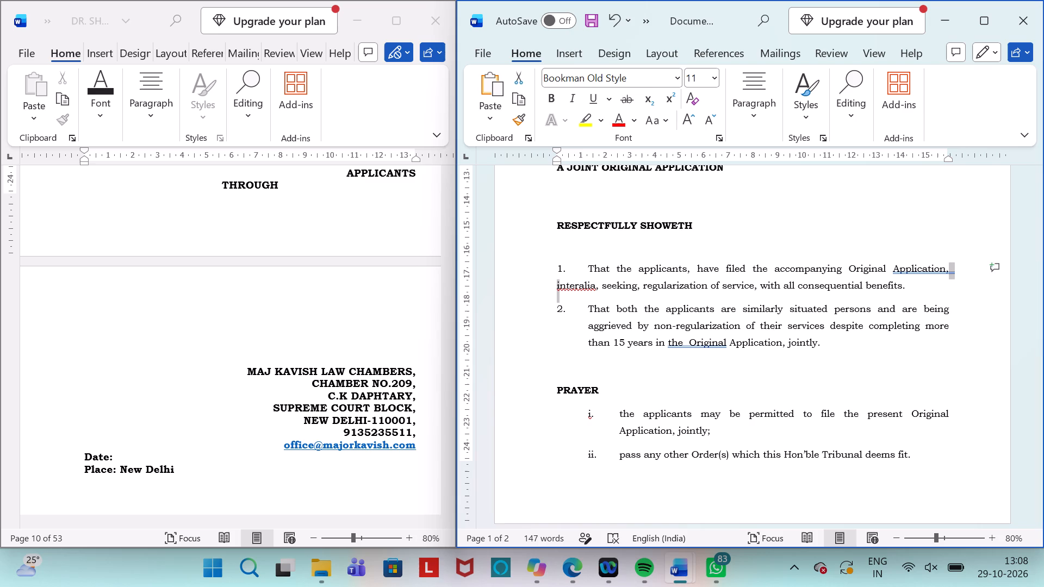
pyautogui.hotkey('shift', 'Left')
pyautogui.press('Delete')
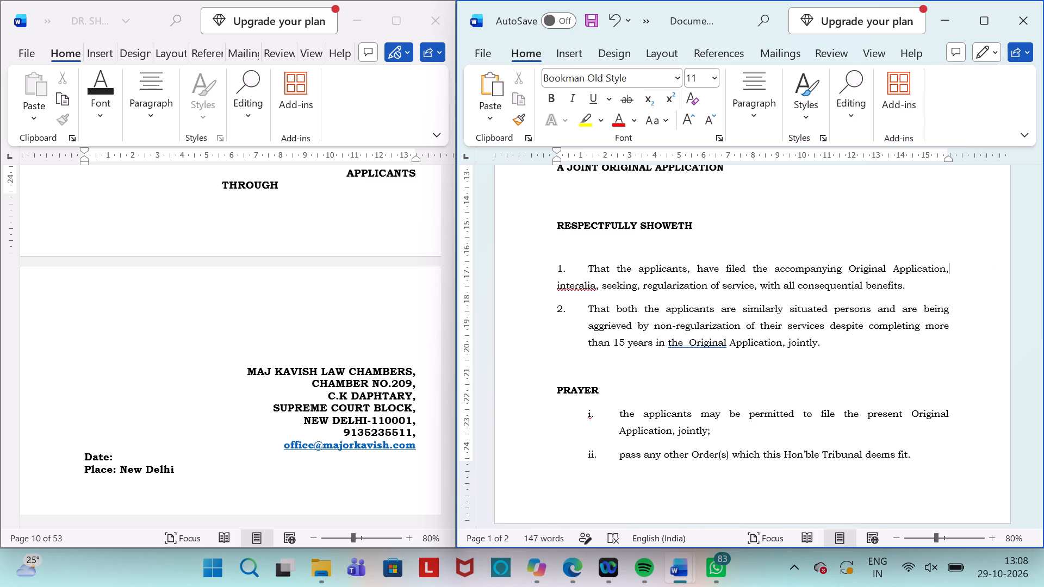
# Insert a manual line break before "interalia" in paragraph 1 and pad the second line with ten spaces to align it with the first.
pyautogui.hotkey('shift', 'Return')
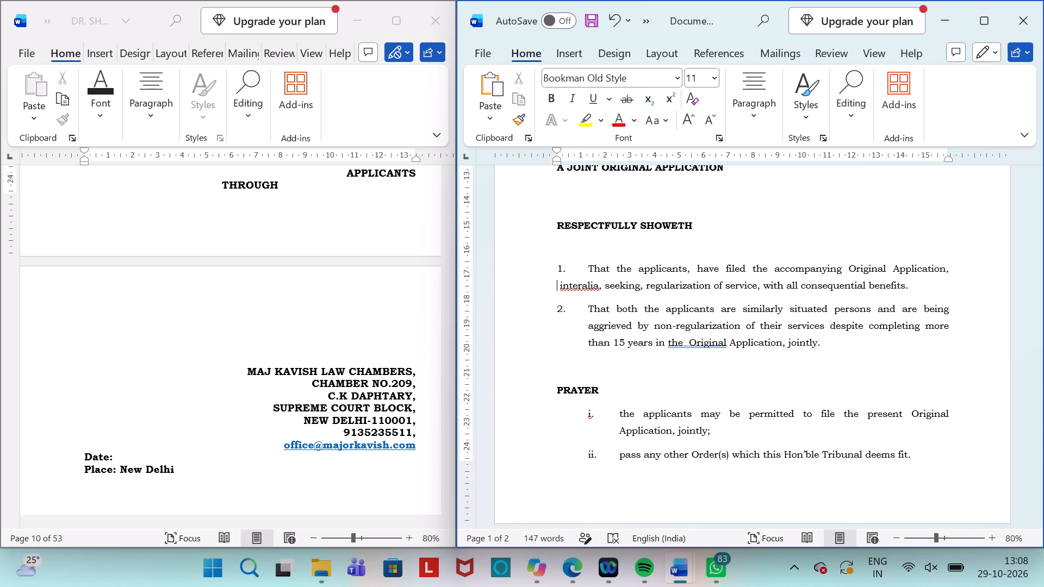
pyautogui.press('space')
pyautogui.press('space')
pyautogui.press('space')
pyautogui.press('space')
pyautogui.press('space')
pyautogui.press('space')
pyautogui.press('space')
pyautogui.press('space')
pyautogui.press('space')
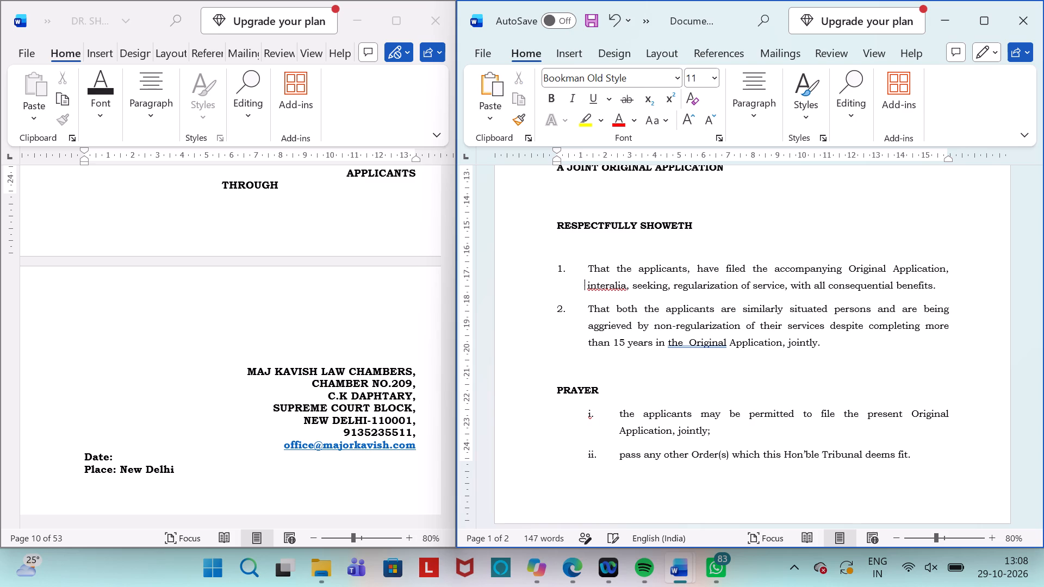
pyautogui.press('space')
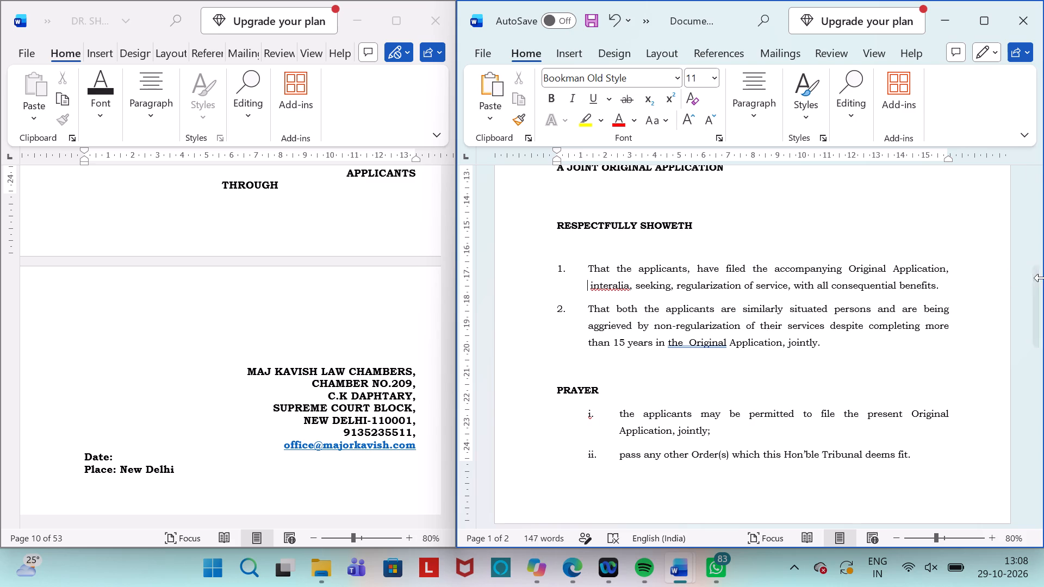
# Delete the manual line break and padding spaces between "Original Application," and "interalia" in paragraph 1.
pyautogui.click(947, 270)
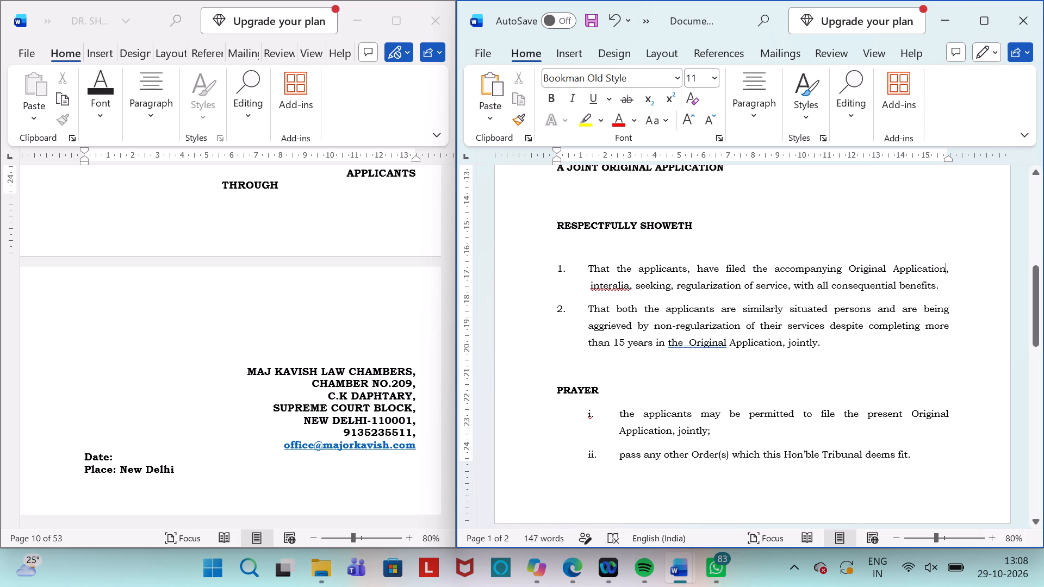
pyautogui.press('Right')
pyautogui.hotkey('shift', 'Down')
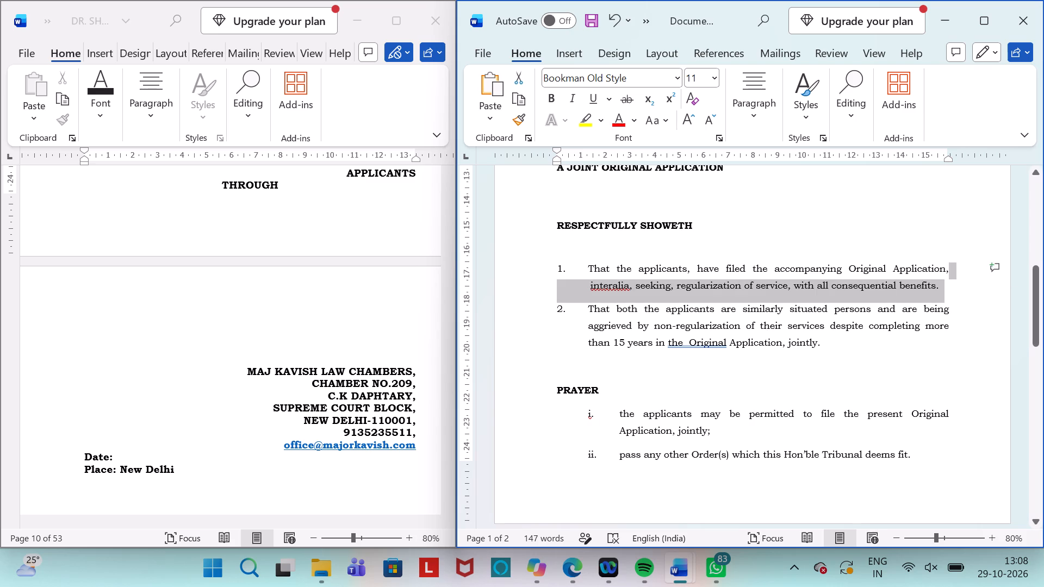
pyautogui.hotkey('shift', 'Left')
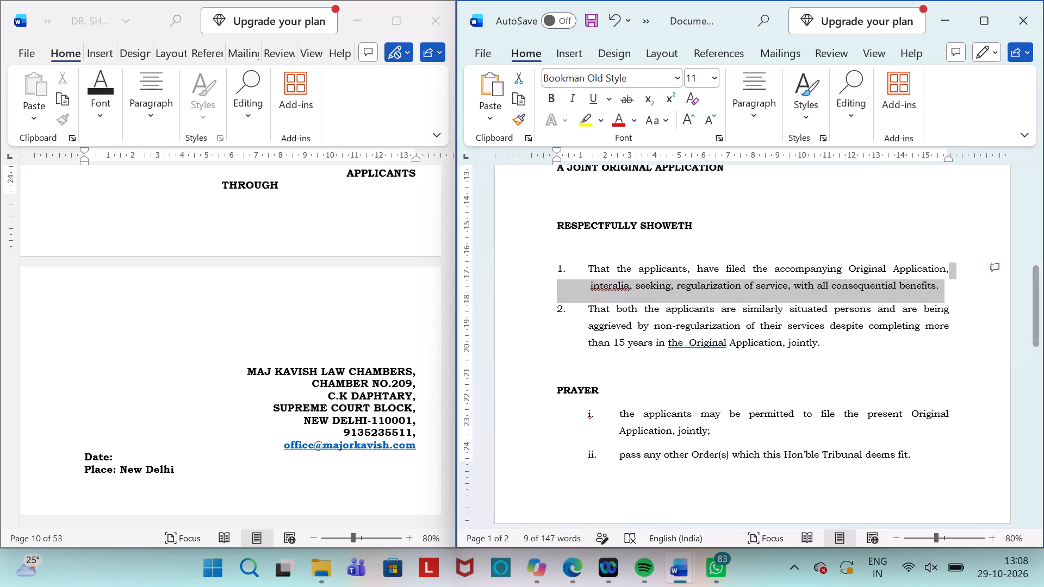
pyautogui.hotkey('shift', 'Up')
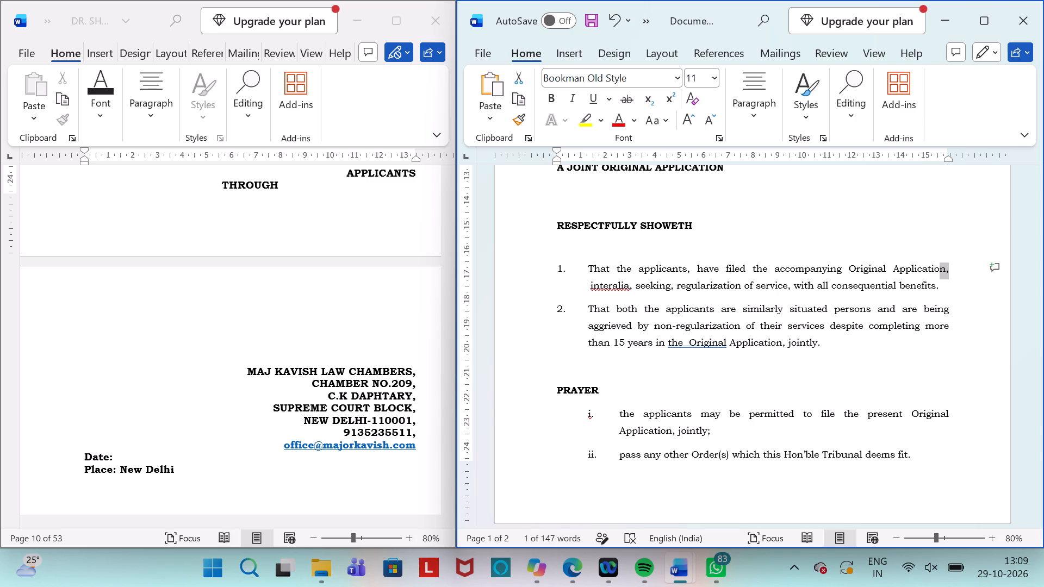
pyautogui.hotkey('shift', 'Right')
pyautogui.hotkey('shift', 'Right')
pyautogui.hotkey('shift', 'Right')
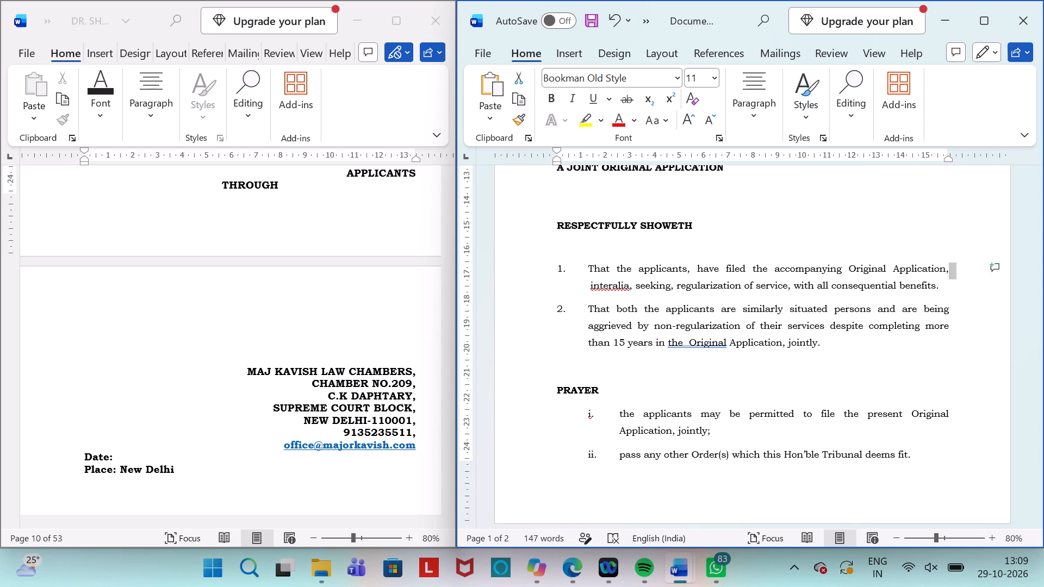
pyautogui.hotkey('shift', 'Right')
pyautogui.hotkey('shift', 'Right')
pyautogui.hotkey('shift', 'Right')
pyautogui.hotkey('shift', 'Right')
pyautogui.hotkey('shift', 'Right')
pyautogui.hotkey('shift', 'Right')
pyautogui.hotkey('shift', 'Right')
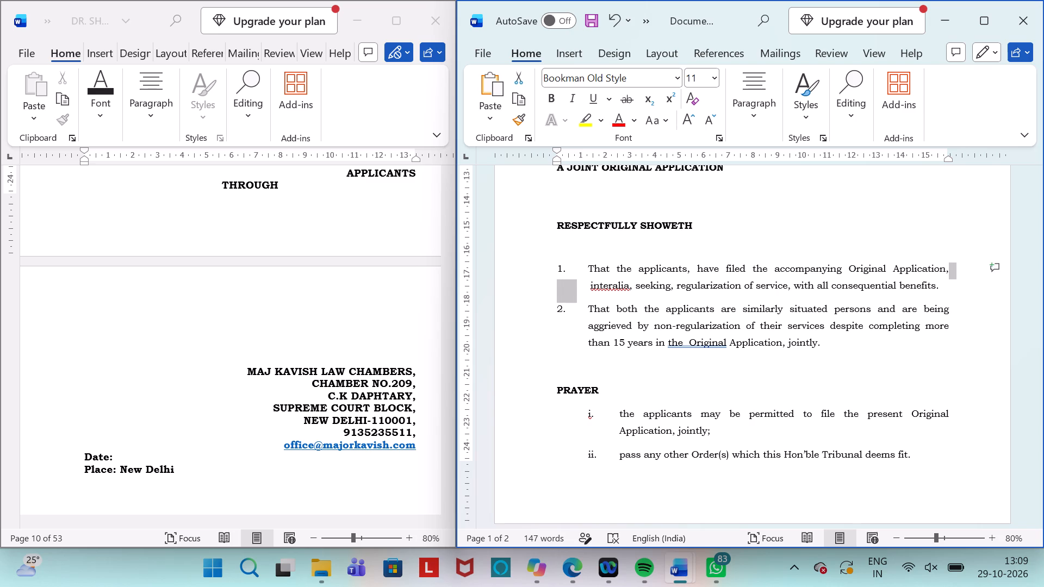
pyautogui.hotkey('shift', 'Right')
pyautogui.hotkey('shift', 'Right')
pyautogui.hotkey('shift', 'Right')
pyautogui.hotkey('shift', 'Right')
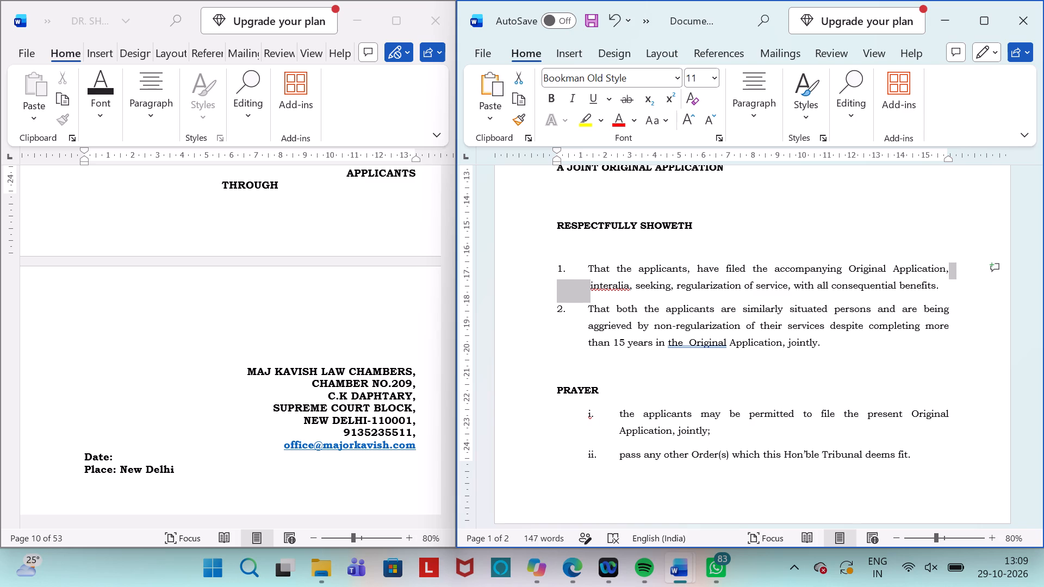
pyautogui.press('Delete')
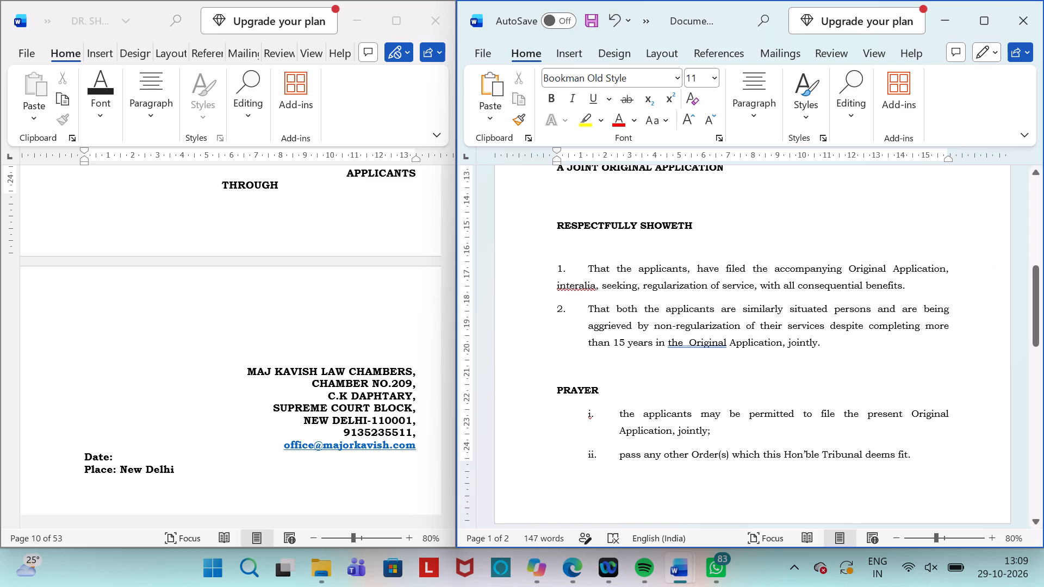
# Replace the wide gap after the number "1." in the first paragraph with two spaces.
pyautogui.click(587, 267)
pyautogui.press('BackSpace')
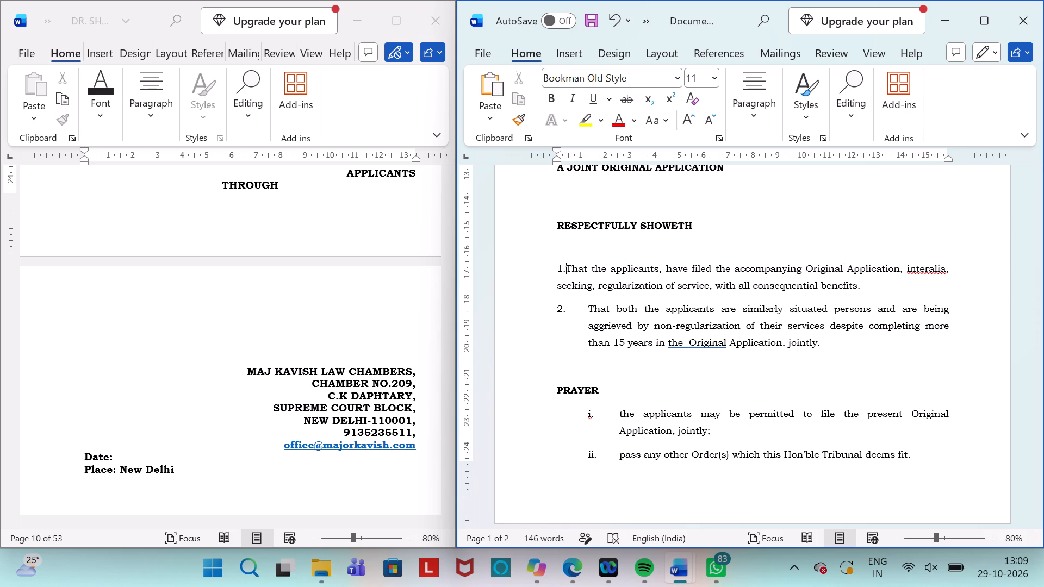
pyautogui.press('space')
pyautogui.press('space')
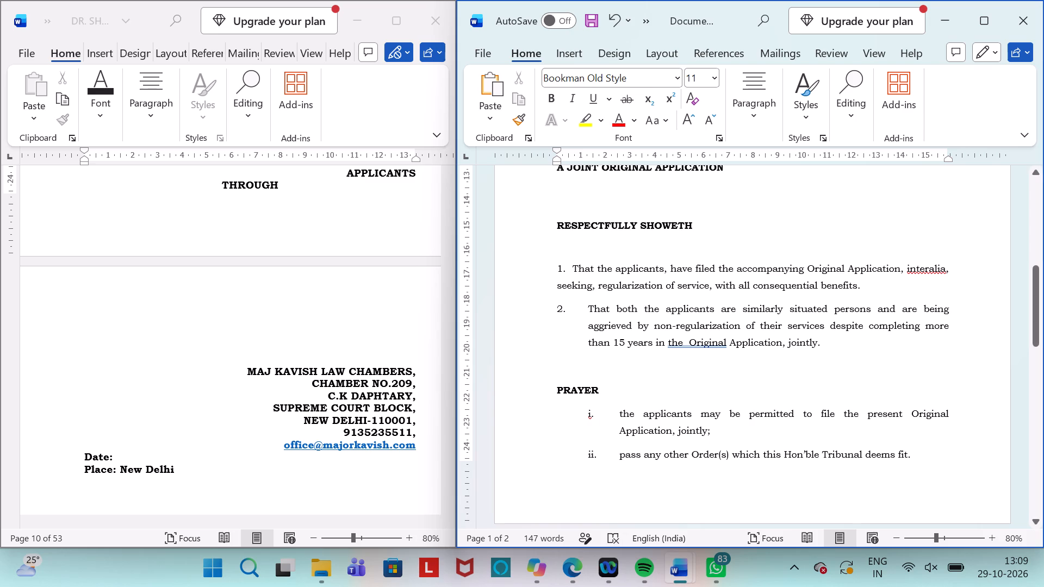
# Try to indent paragraph 1's second line by inserting spaces before "seeking".
pyautogui.click(557, 285)
pyautogui.press('space')
pyautogui.press('space')
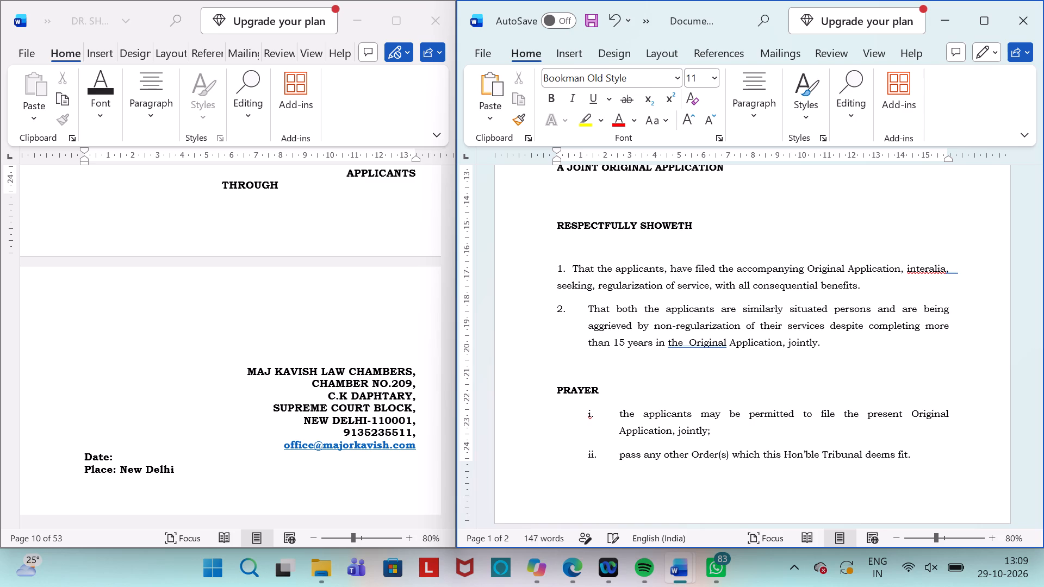
pyautogui.click(557, 285)
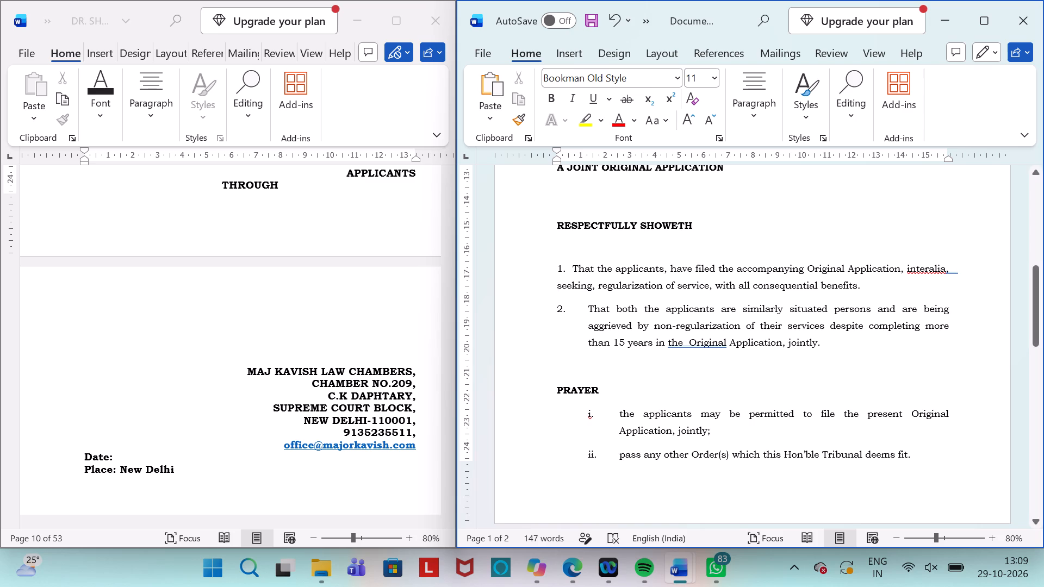
pyautogui.press('space')
pyautogui.press('space')
pyautogui.press('space')
pyautogui.press('space')
pyautogui.press('space')
pyautogui.press('space')
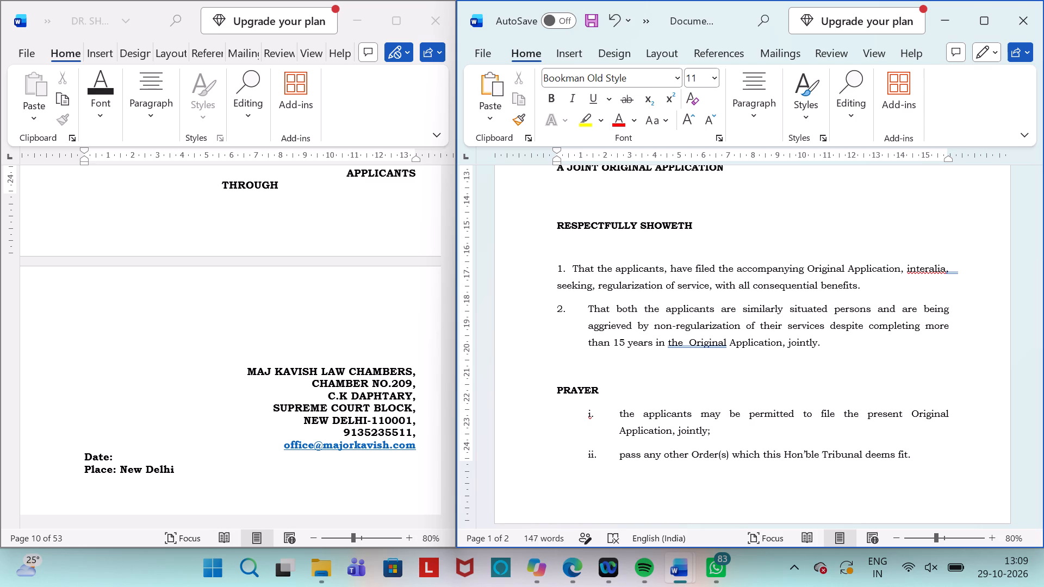
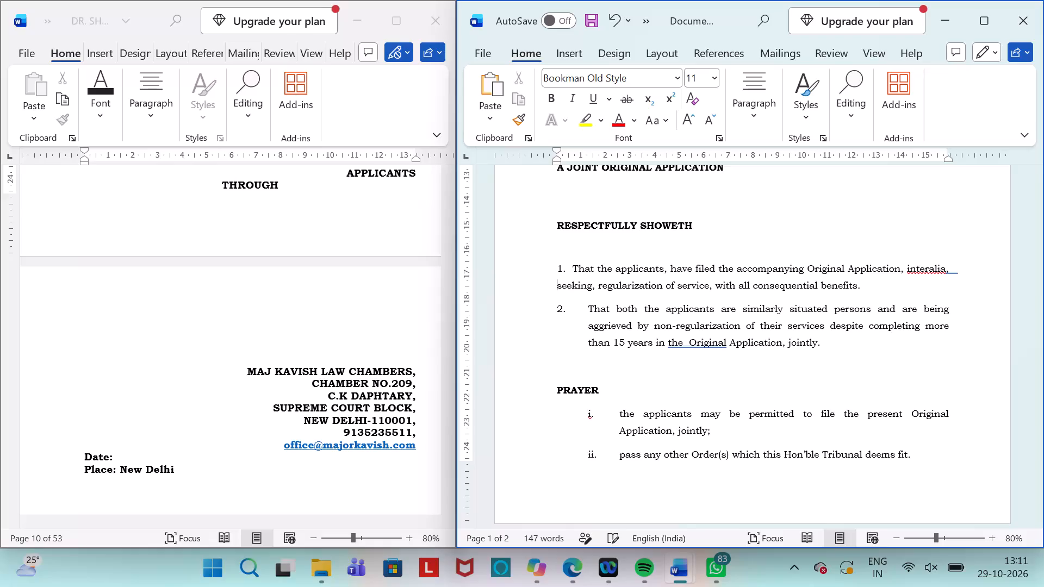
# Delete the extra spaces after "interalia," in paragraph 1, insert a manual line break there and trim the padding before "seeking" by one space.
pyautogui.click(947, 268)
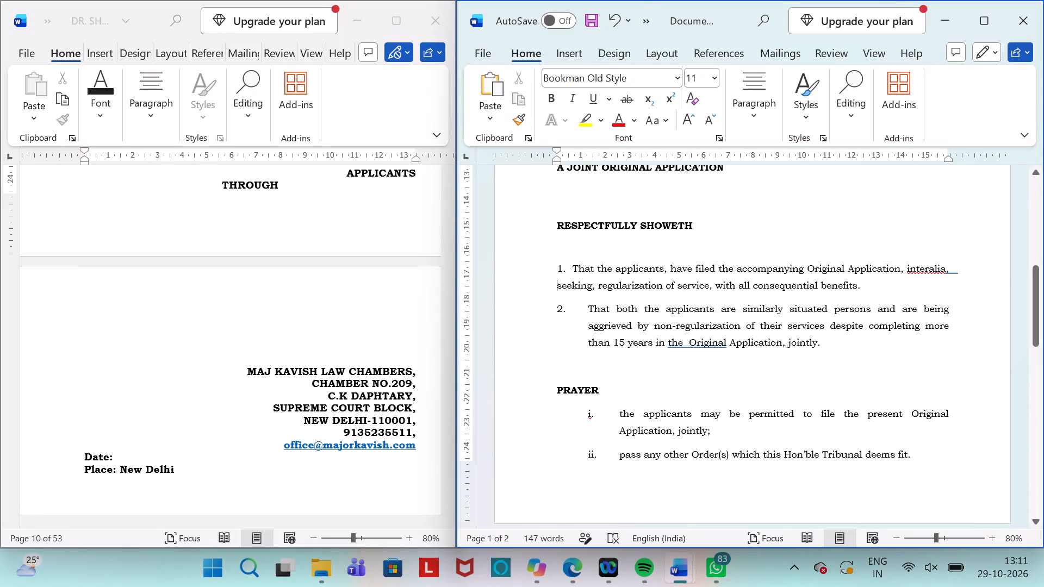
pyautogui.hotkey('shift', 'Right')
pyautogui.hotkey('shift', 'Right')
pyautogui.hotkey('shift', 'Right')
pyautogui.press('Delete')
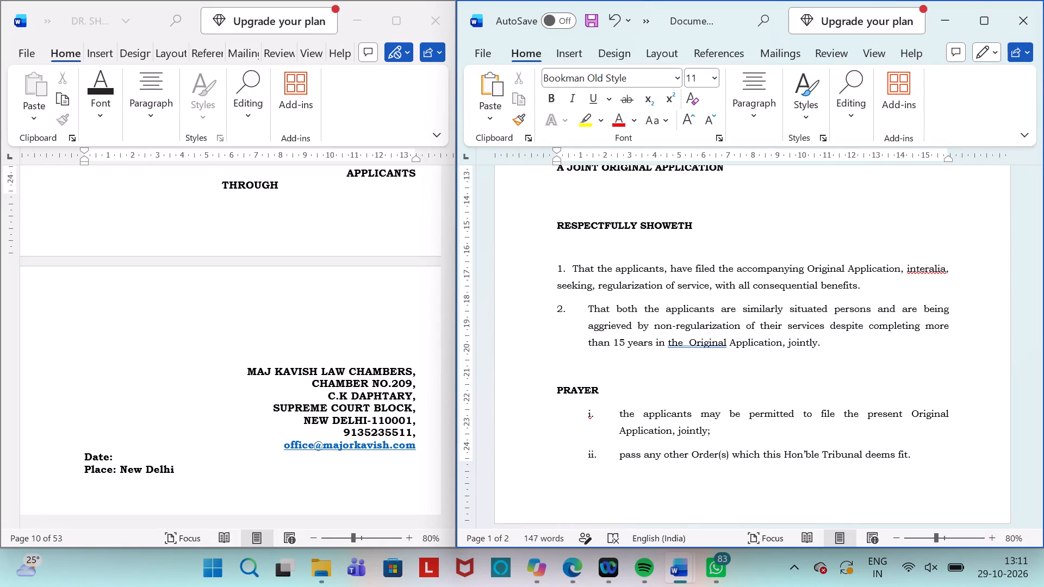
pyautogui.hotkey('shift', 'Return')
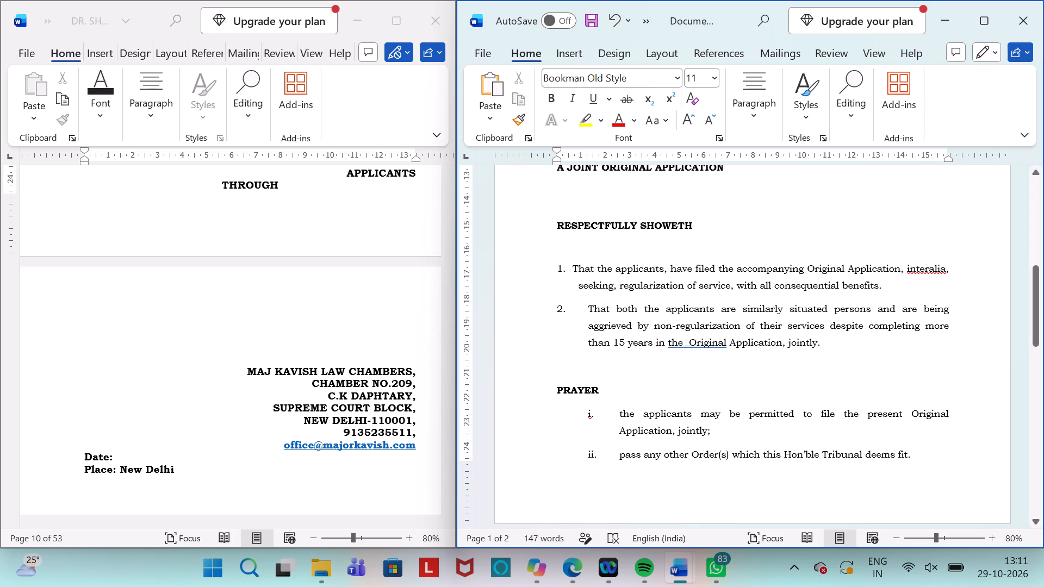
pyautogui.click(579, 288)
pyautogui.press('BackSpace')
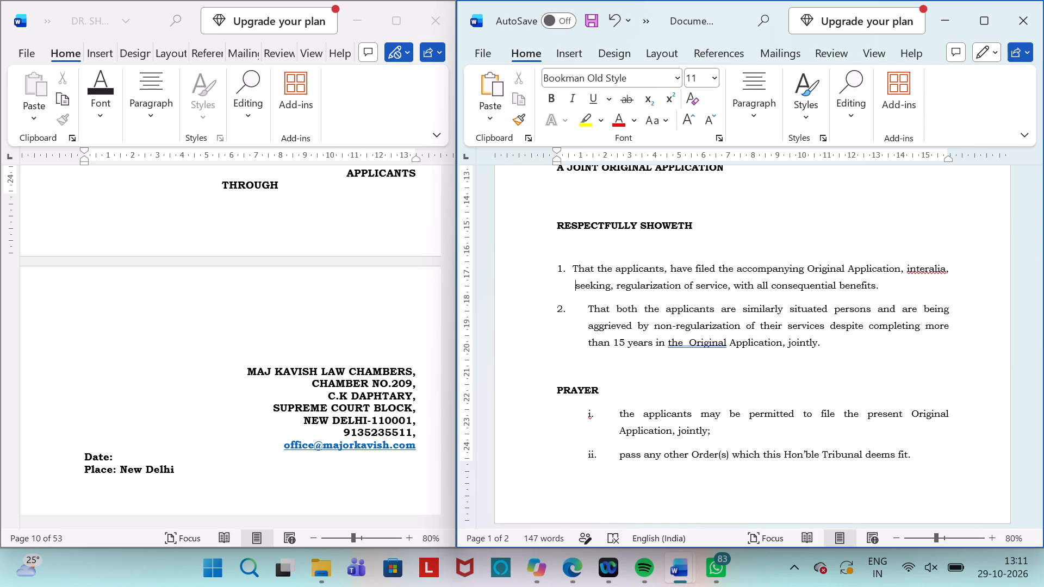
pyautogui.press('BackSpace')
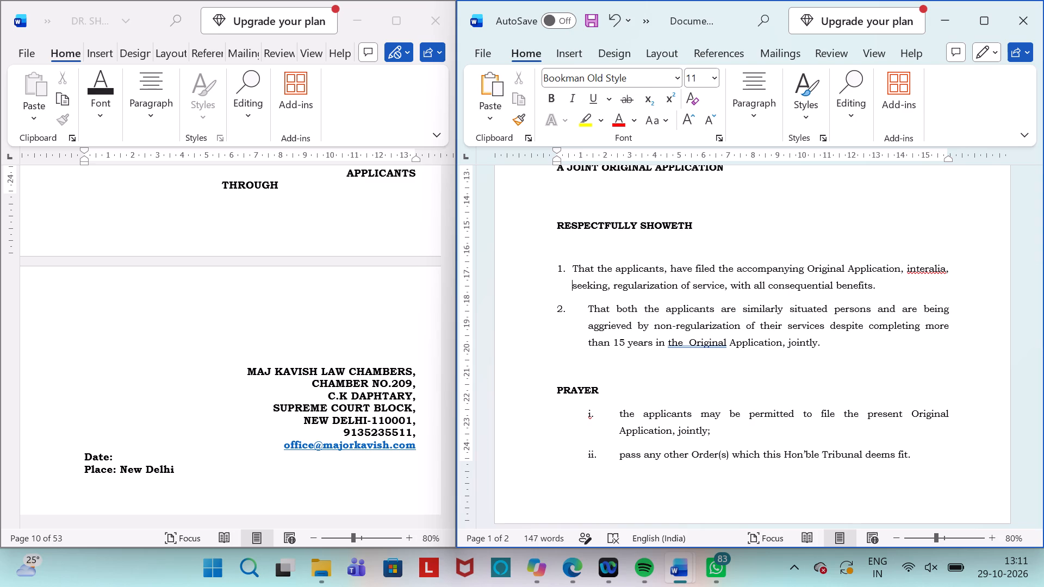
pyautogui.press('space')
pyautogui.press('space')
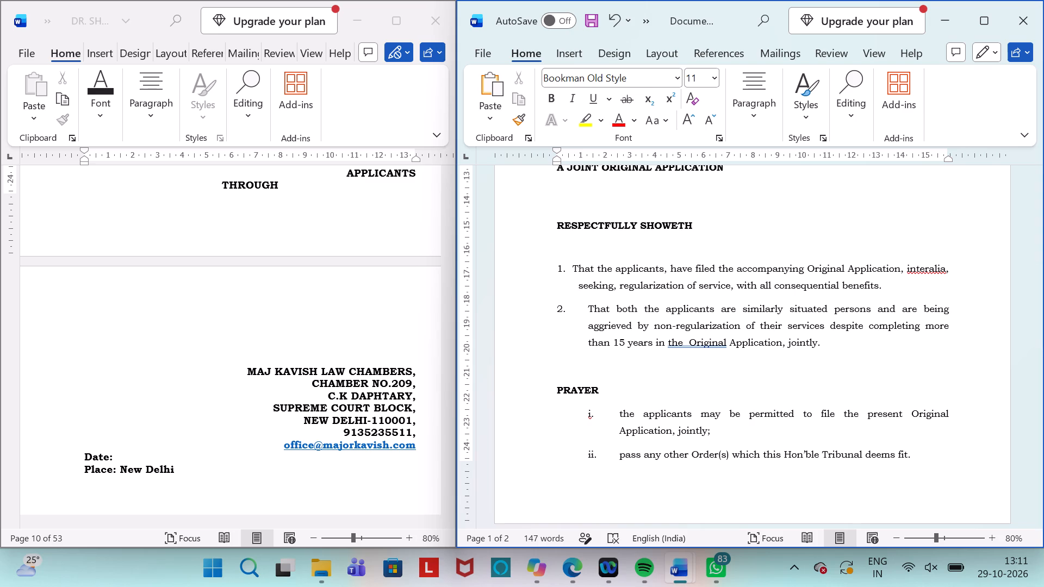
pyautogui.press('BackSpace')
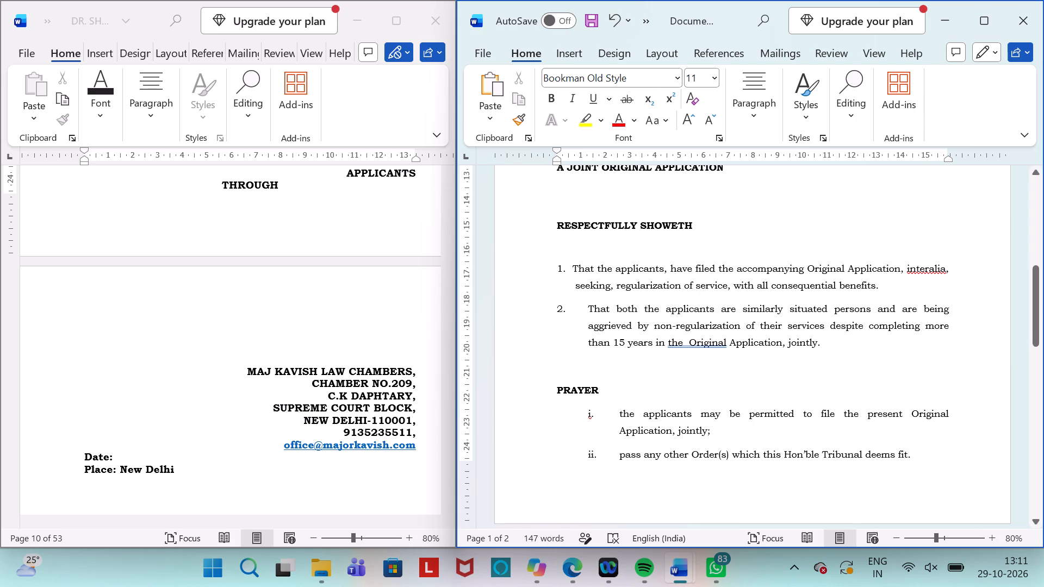
# Replace the wide gap after the number "2." with three spaces and delete the space between "aggrieved" and "by".
pyautogui.click(586, 311)
pyautogui.press('BackSpace')
pyautogui.press('space')
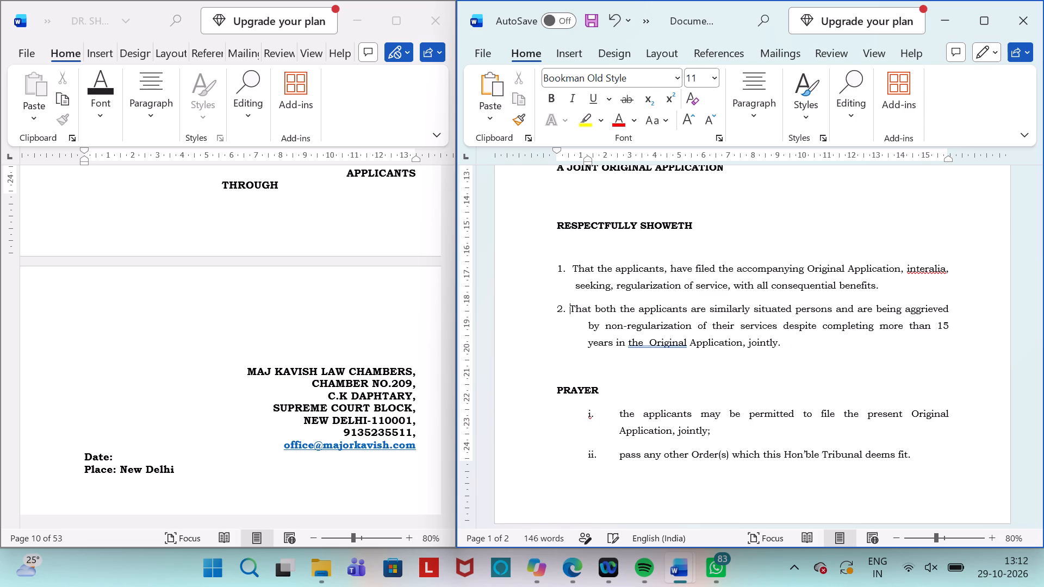
pyautogui.press('space')
pyautogui.press('space')
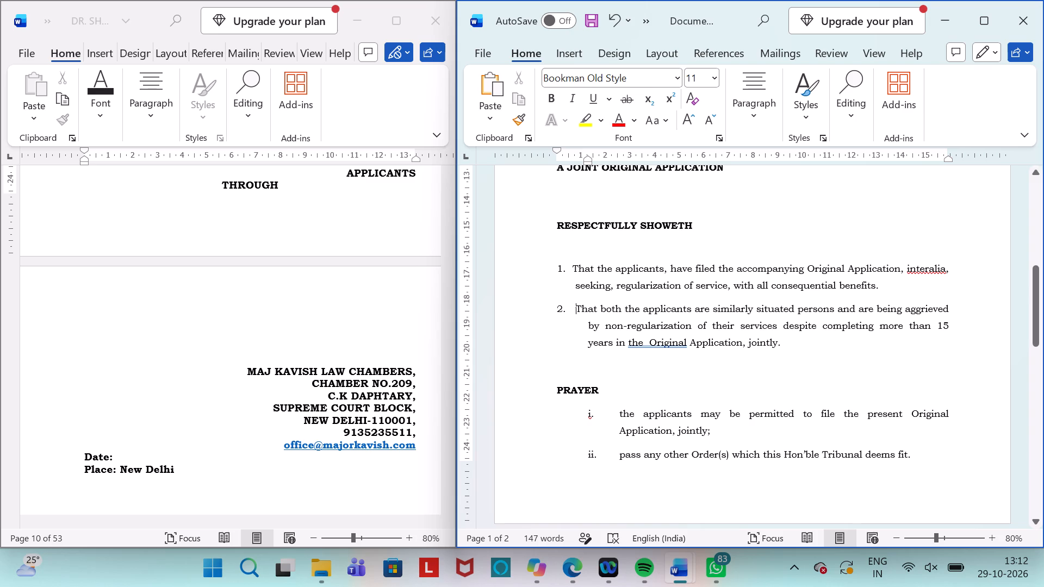
pyautogui.press('Down')
pyautogui.press('BackSpace')
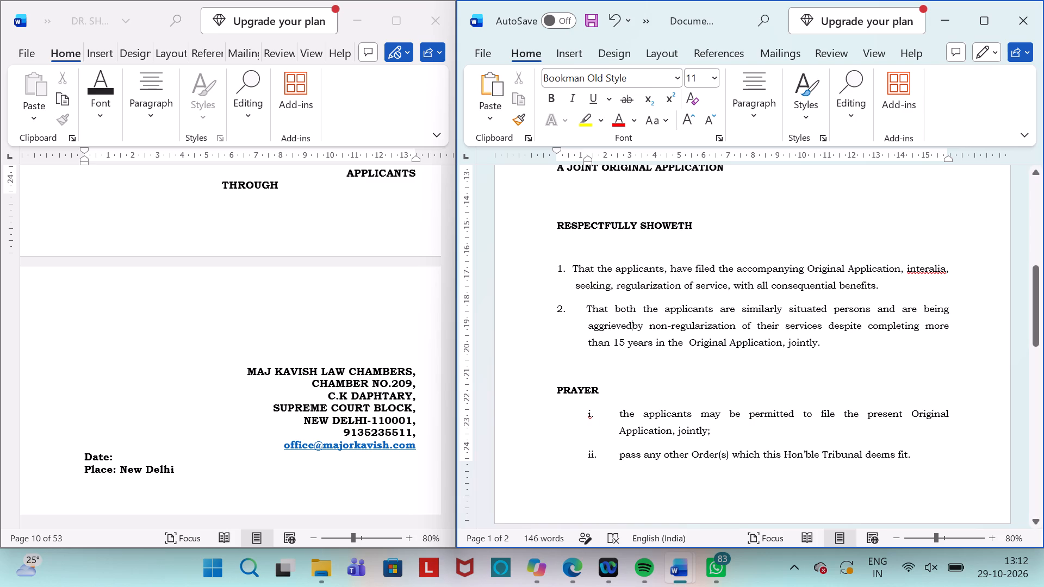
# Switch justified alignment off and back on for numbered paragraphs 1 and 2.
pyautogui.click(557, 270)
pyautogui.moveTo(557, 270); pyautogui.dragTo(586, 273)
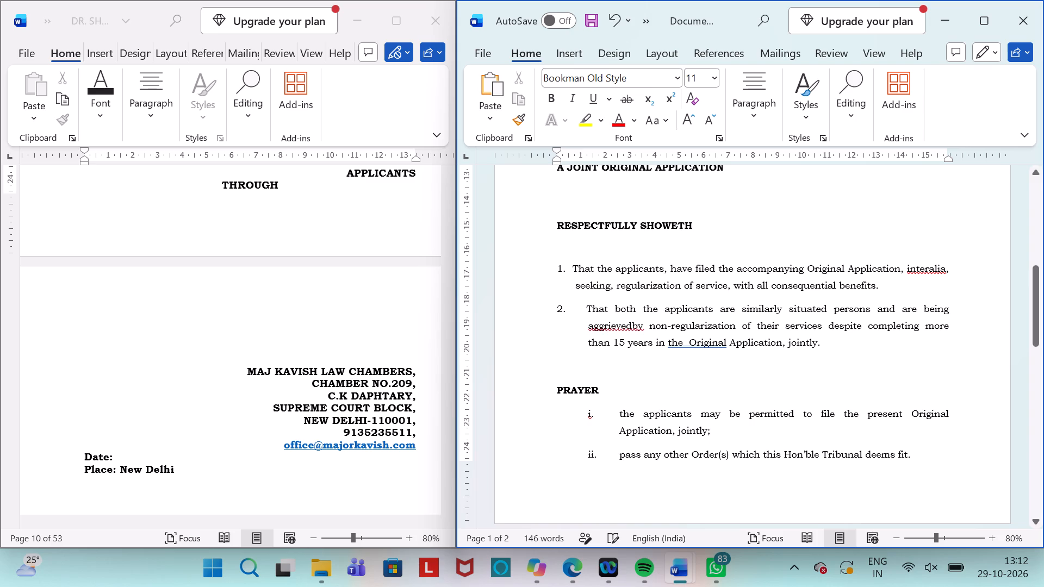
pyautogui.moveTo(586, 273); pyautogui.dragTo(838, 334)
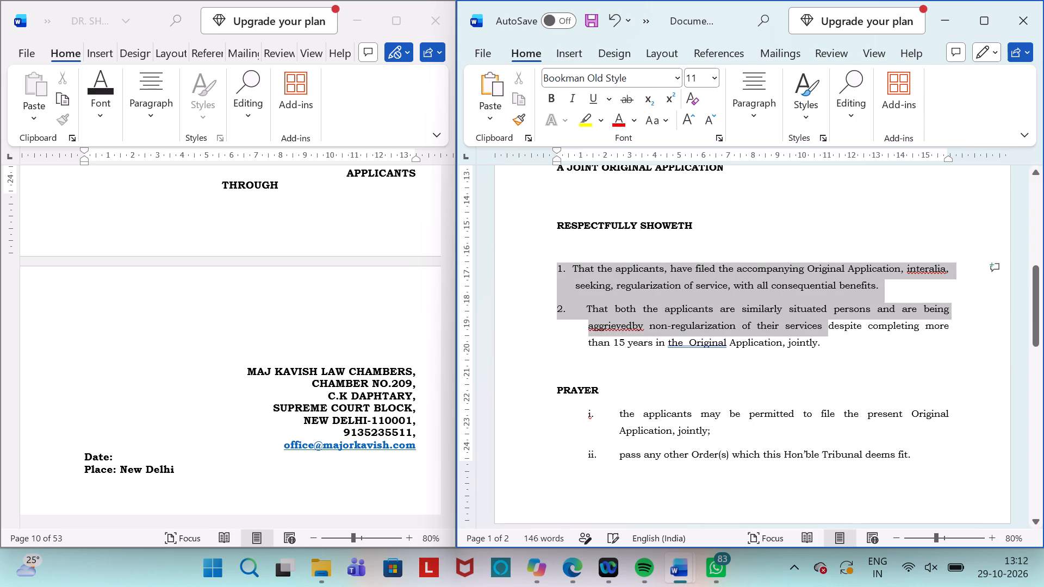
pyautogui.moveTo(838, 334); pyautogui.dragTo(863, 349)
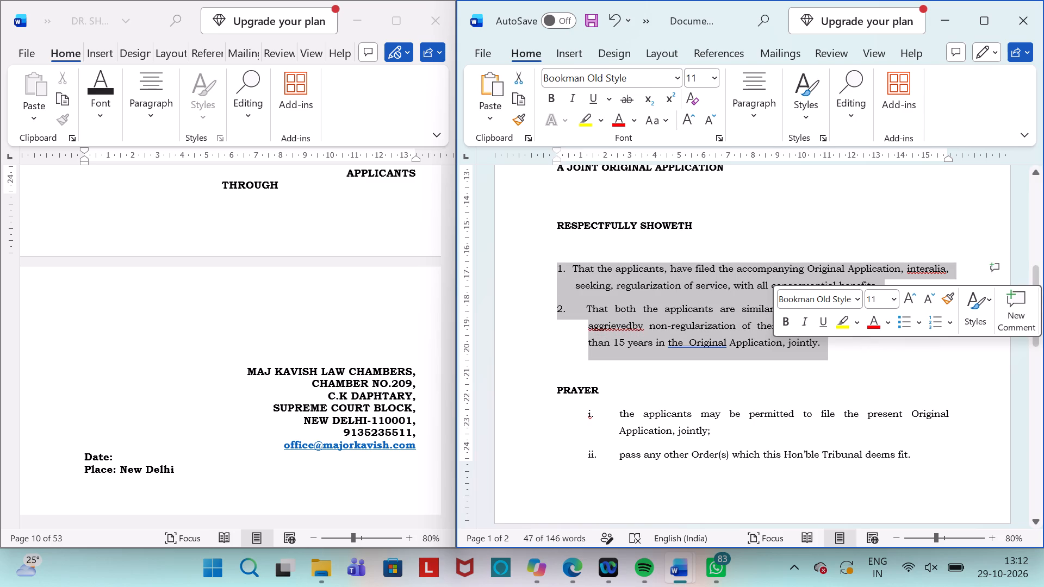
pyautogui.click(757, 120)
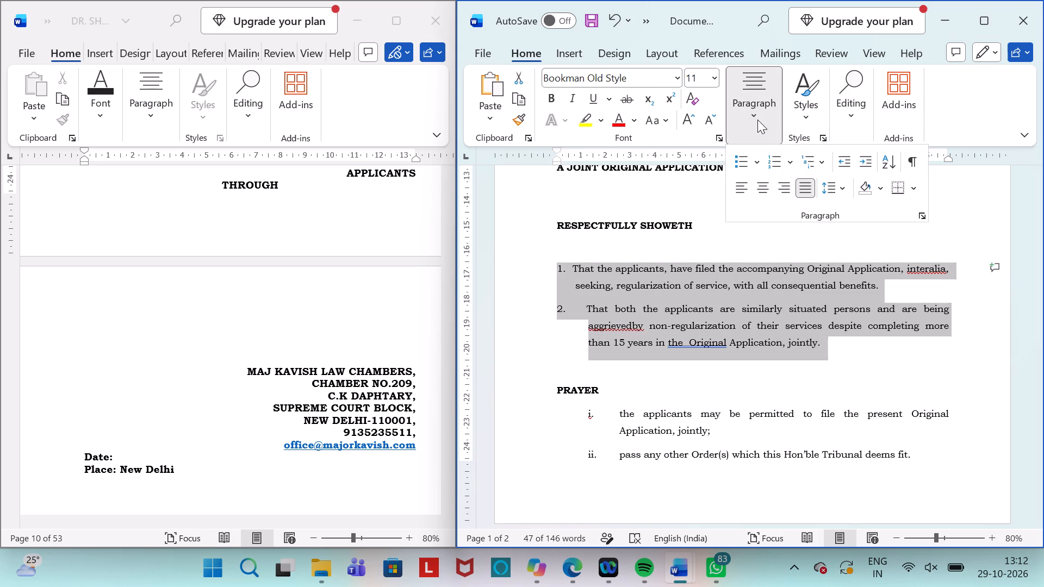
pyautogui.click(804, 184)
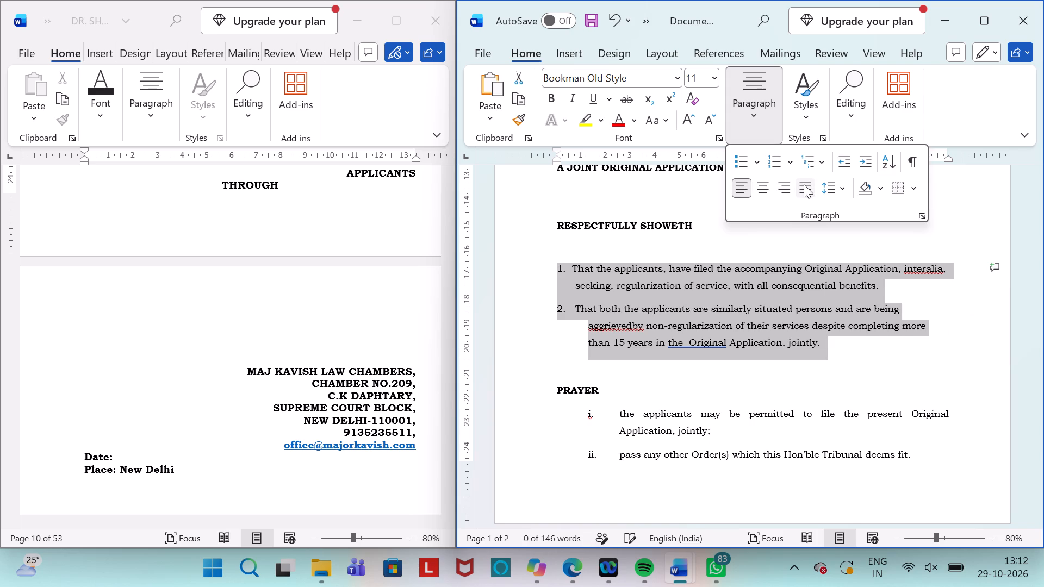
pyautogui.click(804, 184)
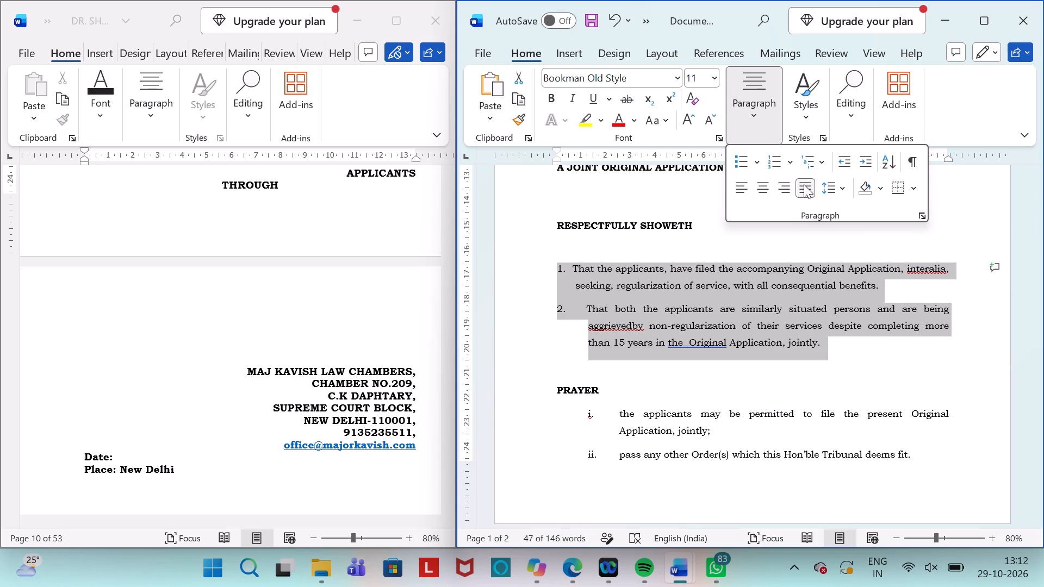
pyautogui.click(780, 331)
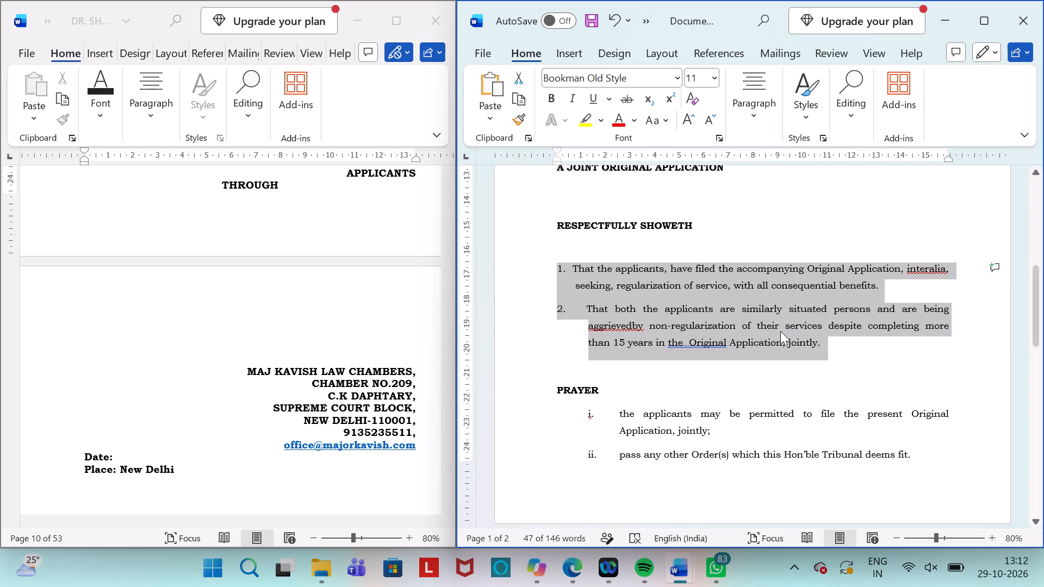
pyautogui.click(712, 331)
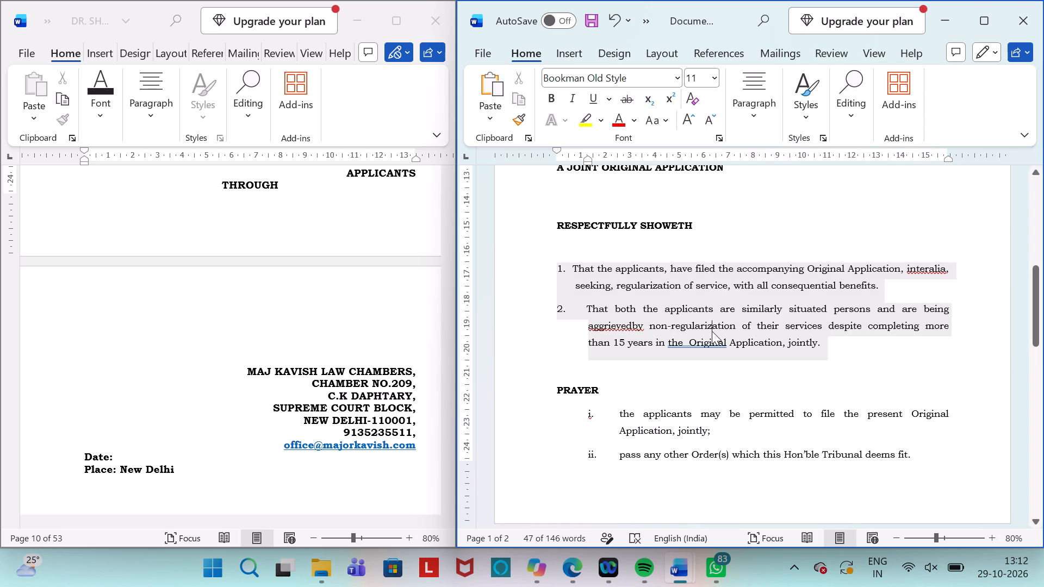
# Widen the gap between the number "1." and "That" in paragraph 1 by two spaces.
pyautogui.click(573, 269)
pyautogui.press('space')
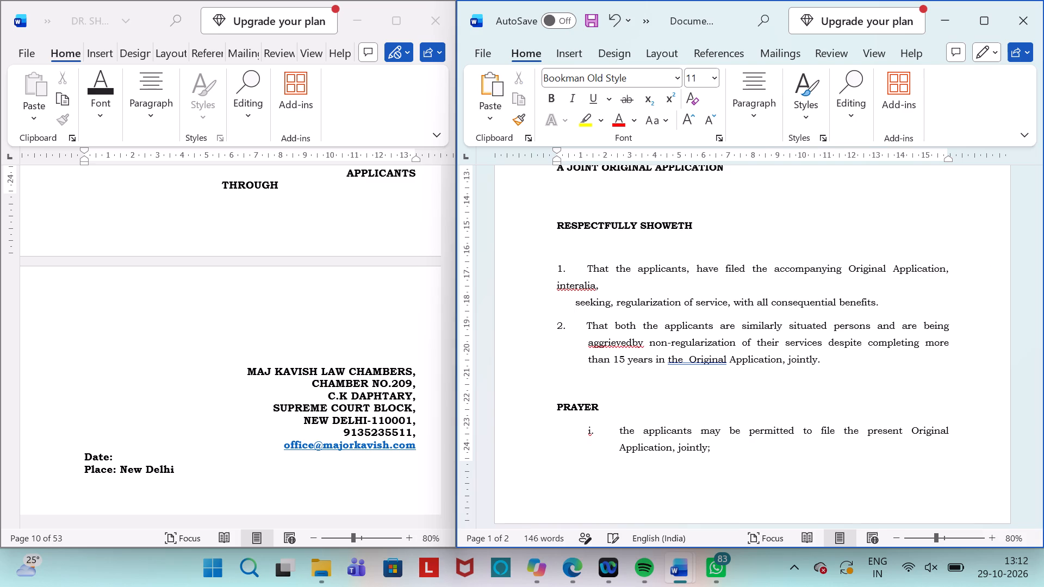
pyautogui.press('space')
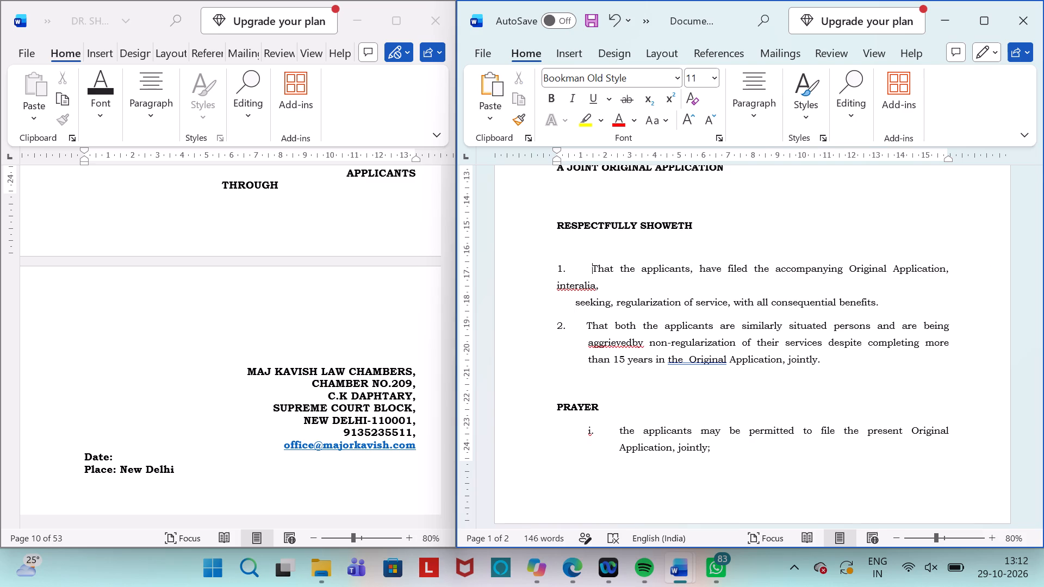
# Delete one space after "Original Application," in paragraph 1.
pyautogui.click(947, 271)
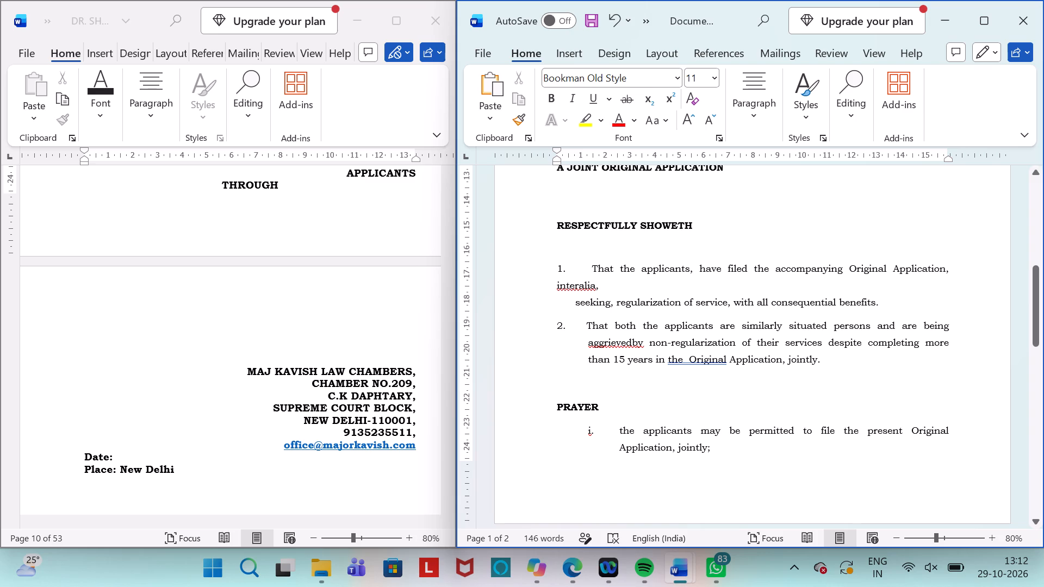
pyautogui.hotkey('shift', 'Right')
pyautogui.hotkey('shift', 'Right')
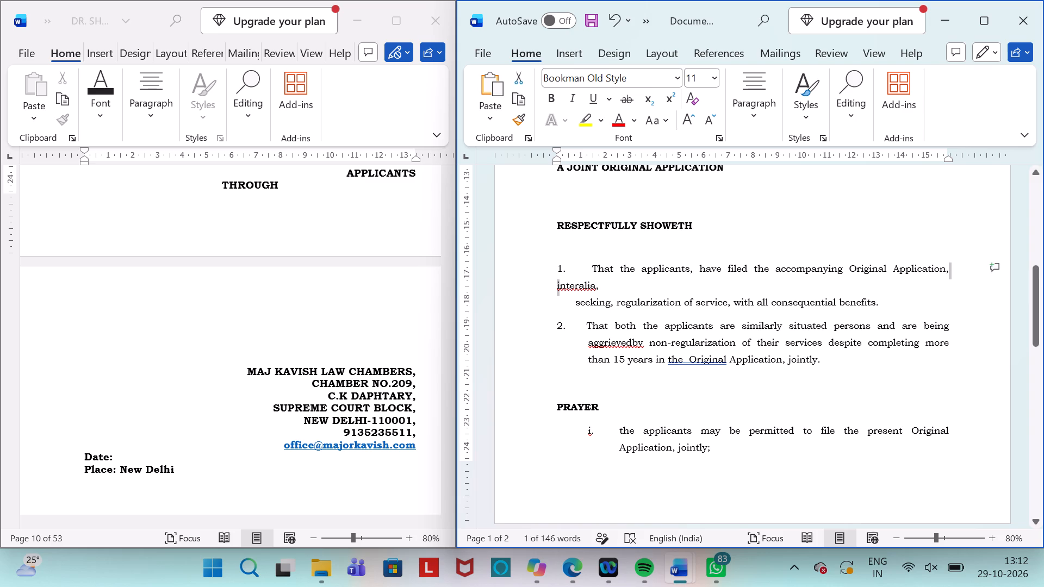
pyautogui.hotkey('shift', 'Left')
pyautogui.press('Delete')
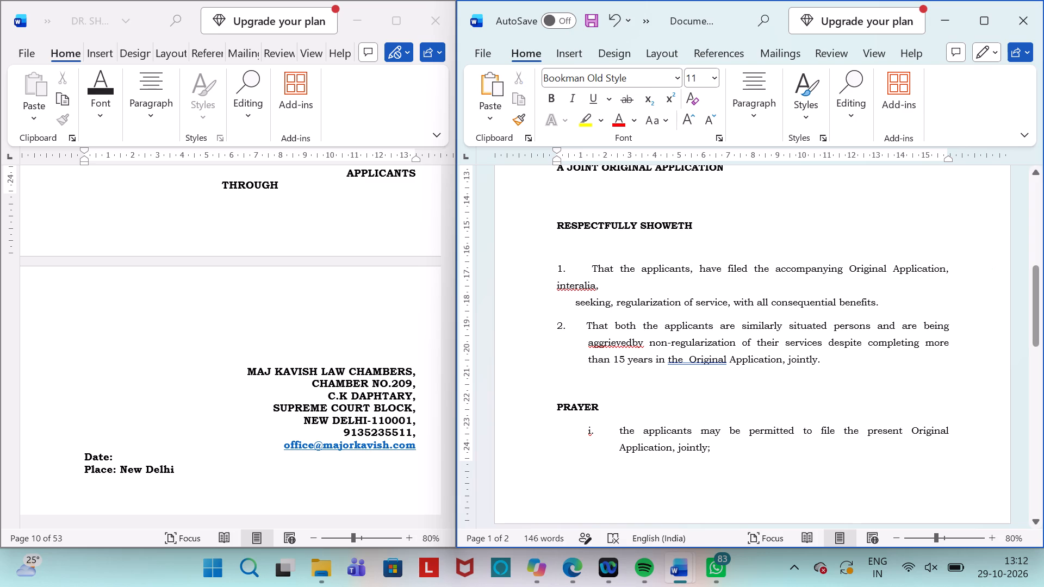
# Remove the manual line break and padding before "seeking" in paragraph 1, keeping a single space after "interalia,".
pyautogui.click(576, 303)
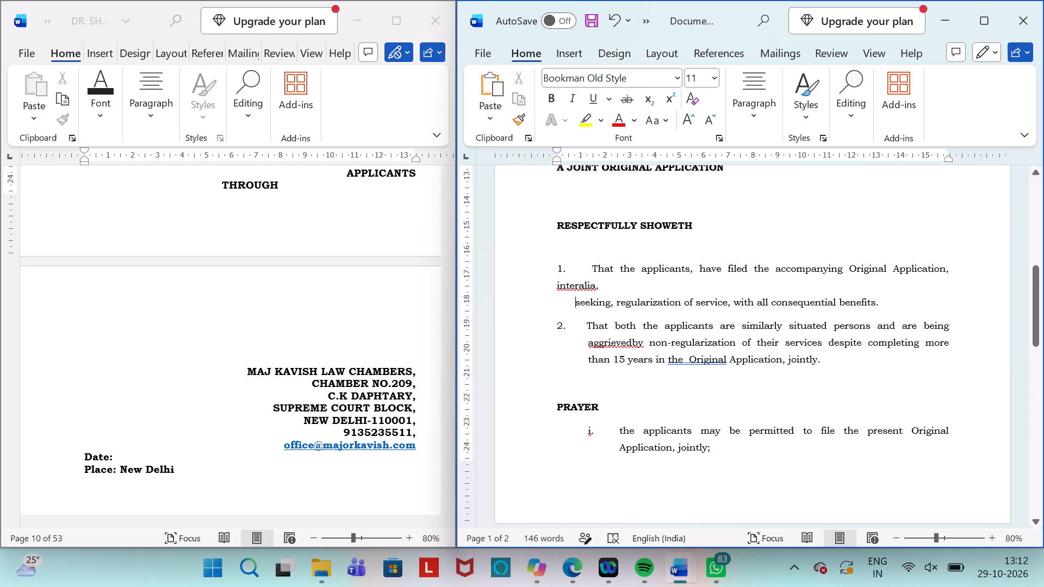
pyautogui.press('BackSpace')
pyautogui.press('BackSpace')
pyautogui.press('BackSpace')
pyautogui.press('BackSpace')
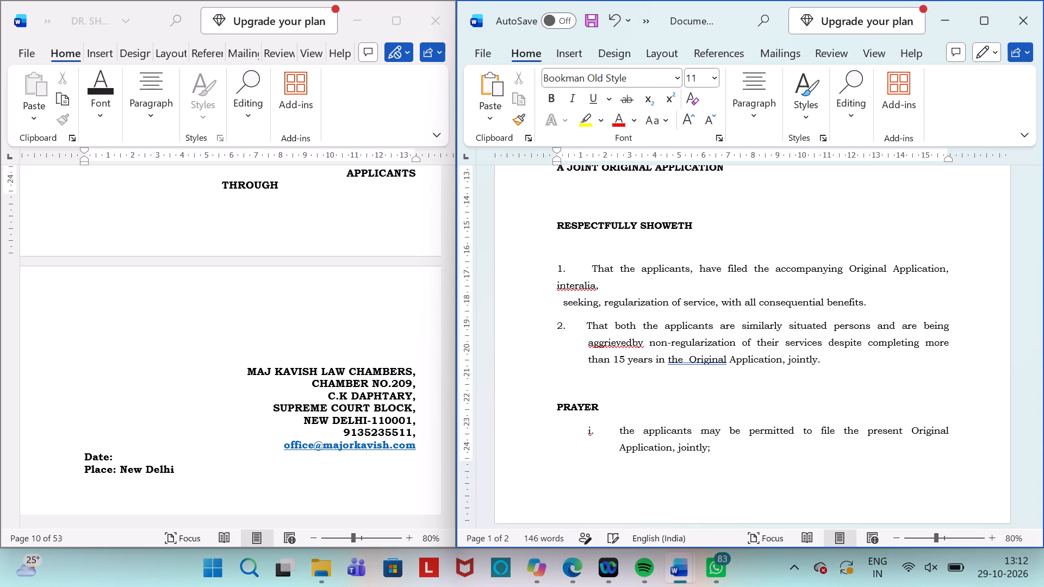
pyautogui.press('BackSpace')
pyautogui.press('BackSpace')
pyautogui.press('BackSpace')
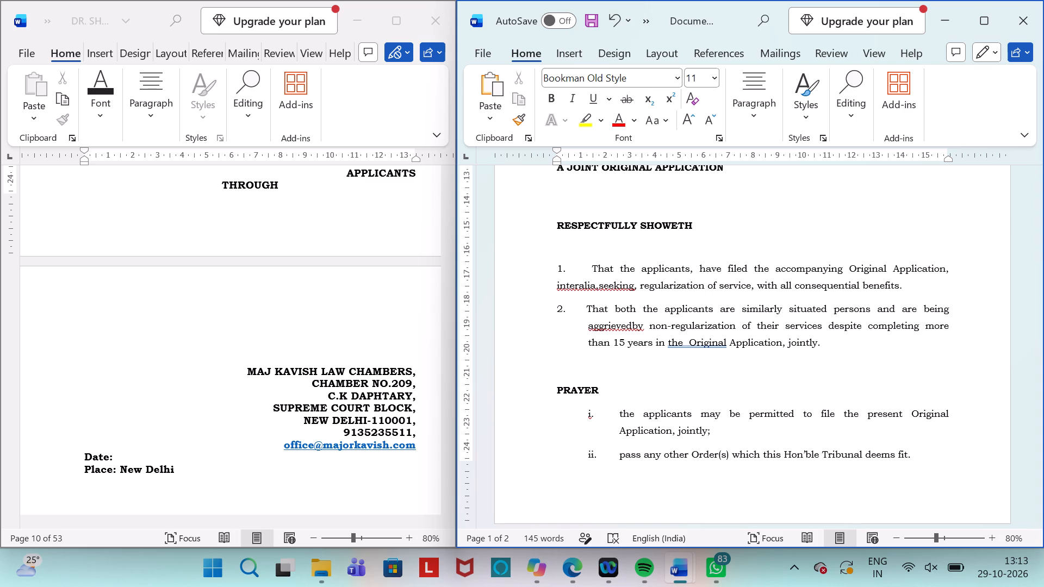
pyautogui.press('space')
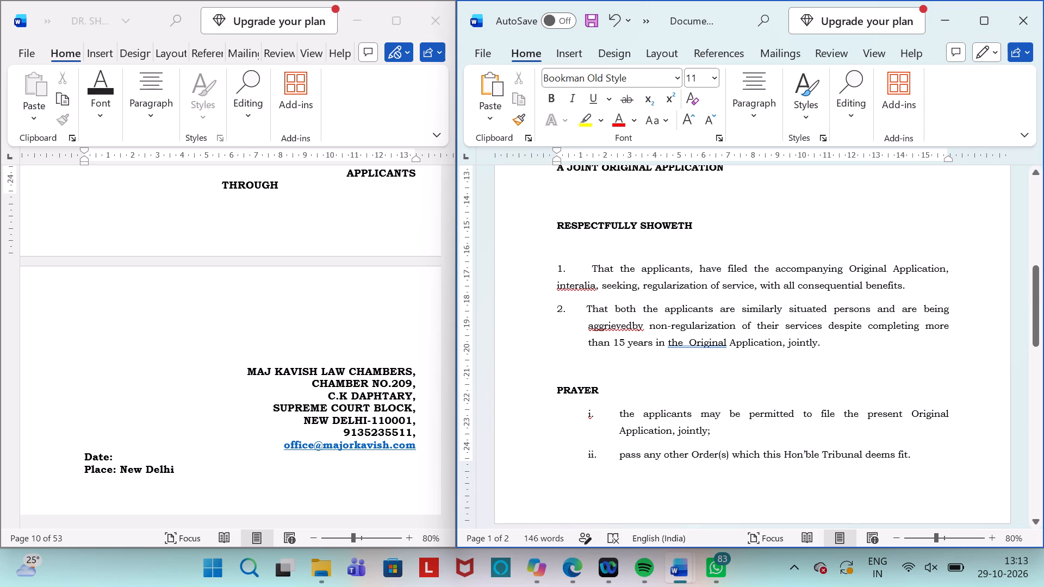
# Insert a manual line break after "Original Application," in paragraph 1 and indent the line starting with "interalia" by adding eleven spaces.
pyautogui.click(555, 289)
pyautogui.press('space')
pyautogui.press('space')
pyautogui.press('space')
pyautogui.press('space')
pyautogui.click(948, 271)
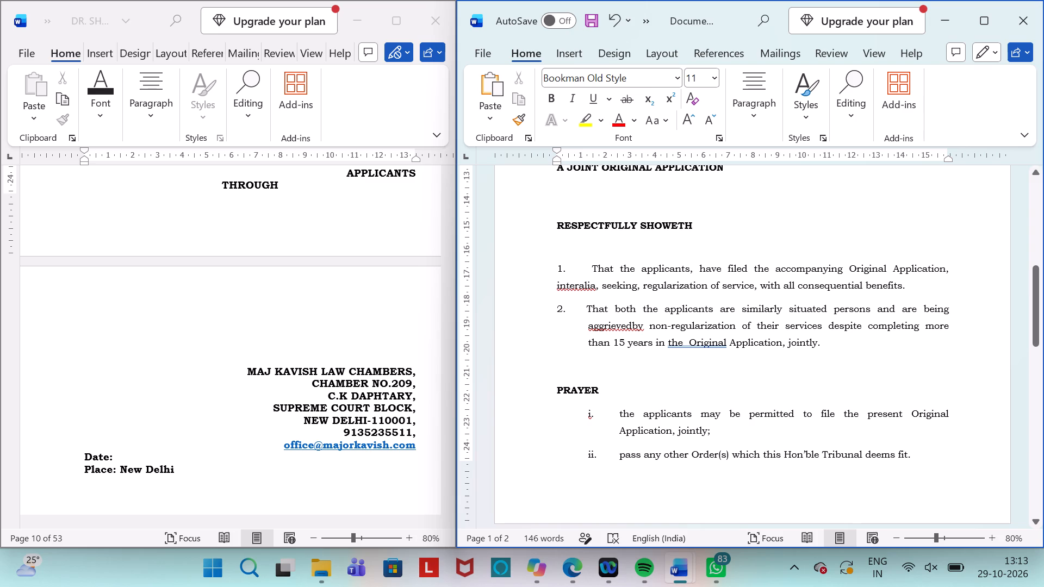
pyautogui.hotkey('shift', 'Return')
pyautogui.press('space')
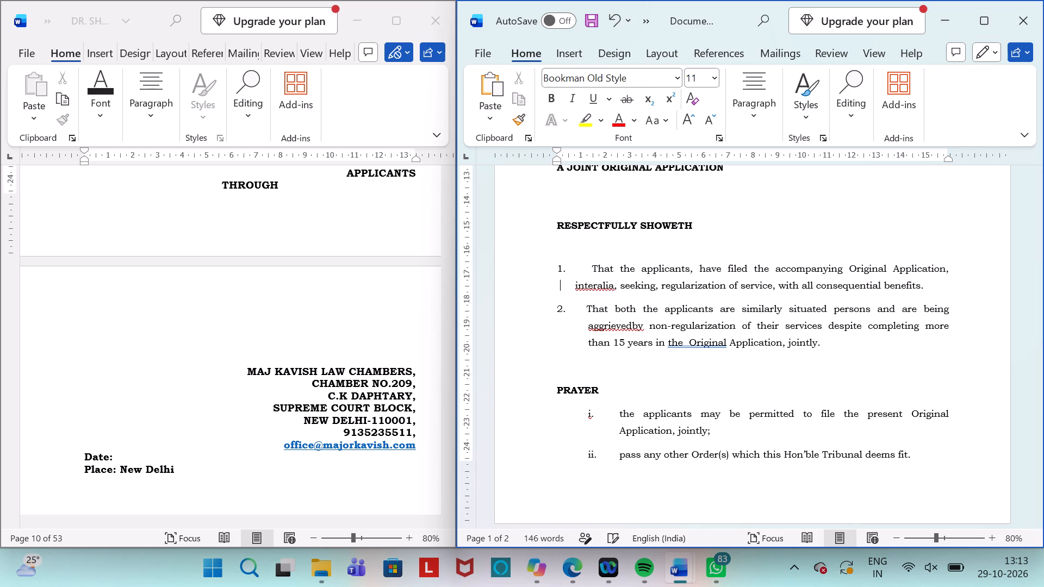
pyautogui.press('space')
pyautogui.press('space')
pyautogui.press('space')
pyautogui.press('space')
pyautogui.press('space')
pyautogui.press('space')
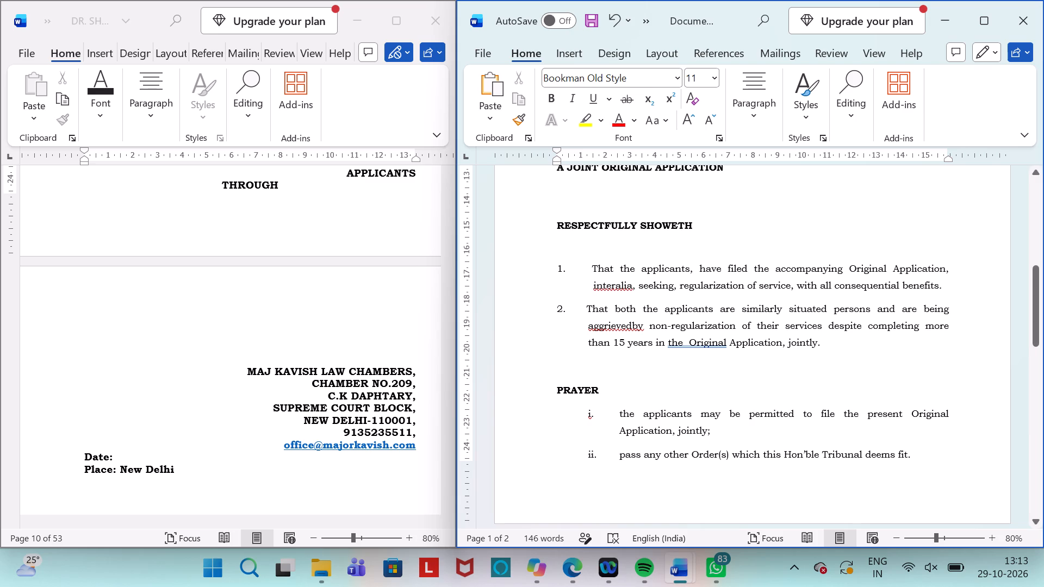
# Insert one space before the number "1." to align paragraph 1's first line with its second.
pyautogui.click(556, 269)
pyautogui.press('space')
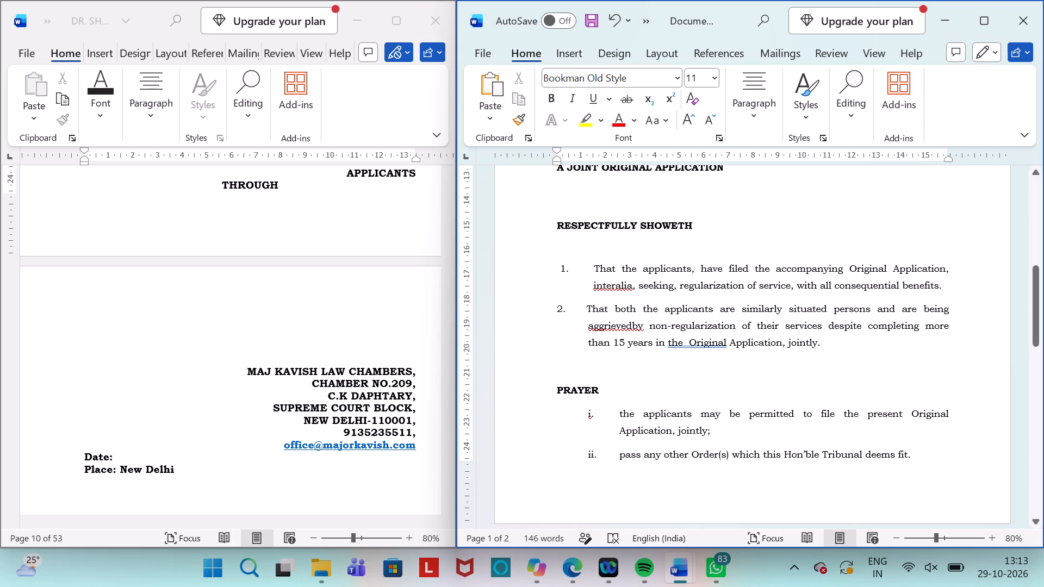
# Remove the extra padding after "1." in paragraph 1 and insert five spaces before the number instead.
pyautogui.moveTo(587, 266); pyautogui.dragTo(574, 266)
pyautogui.moveTo(574, 266); pyautogui.dragTo(570, 266)
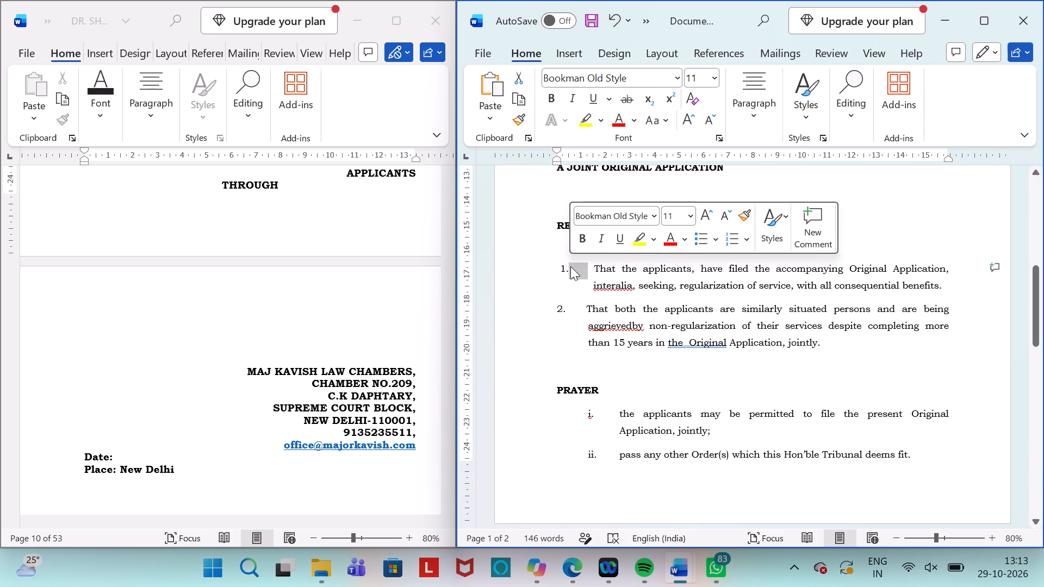
pyautogui.press('Delete')
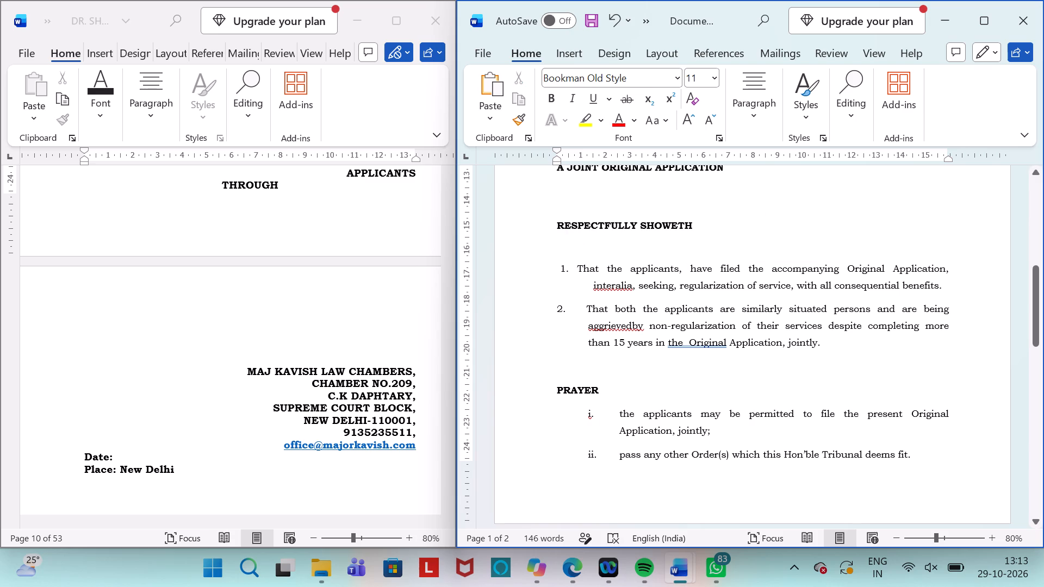
pyautogui.click(558, 270)
pyautogui.press('space')
pyautogui.press('space')
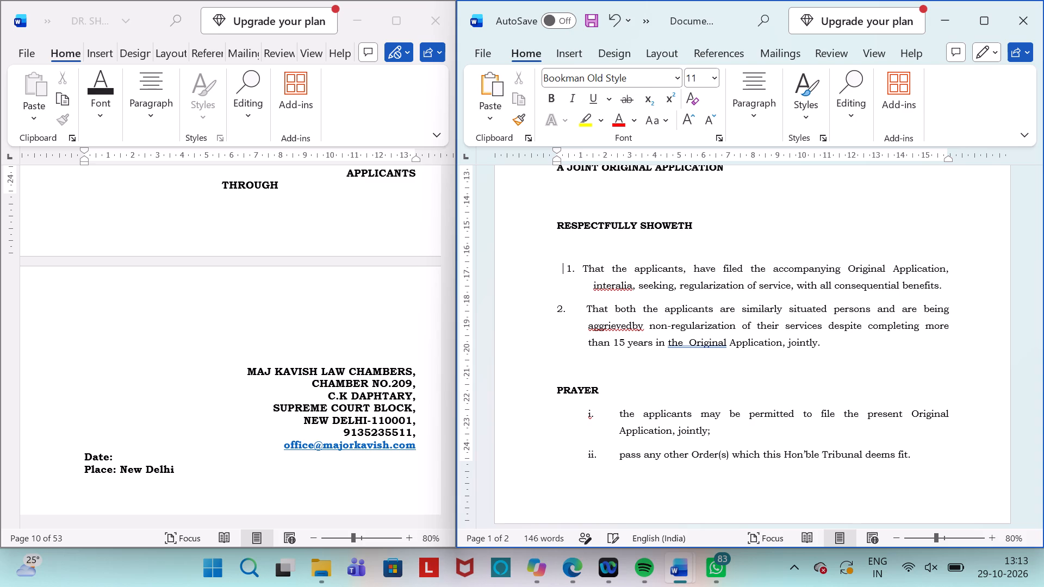
pyautogui.press('space')
pyautogui.press('space')
pyautogui.press('space')
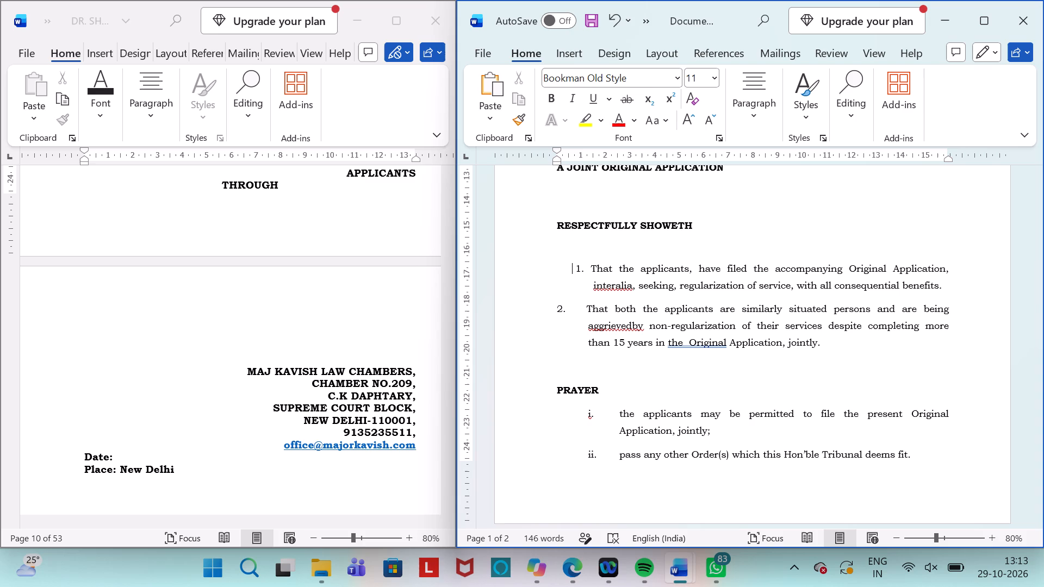
# Remove the extra padding after "2." in paragraph 2 and insert six spaces before the number instead.
pyautogui.click(569, 309)
pyautogui.moveTo(569, 309); pyautogui.dragTo(583, 309)
pyautogui.press('Delete')
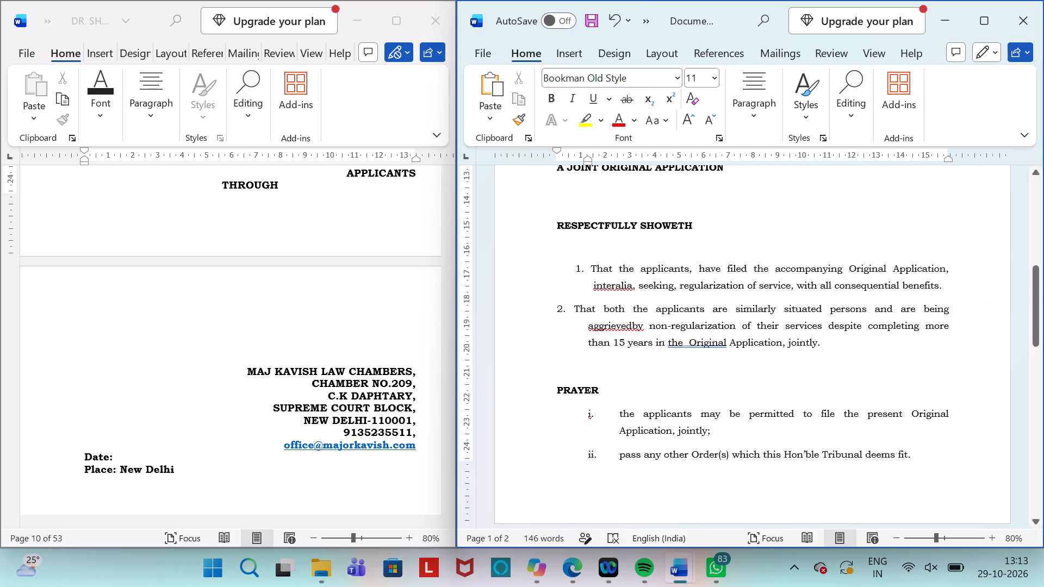
pyautogui.press('Left')
pyautogui.press('Left')
pyautogui.press('space')
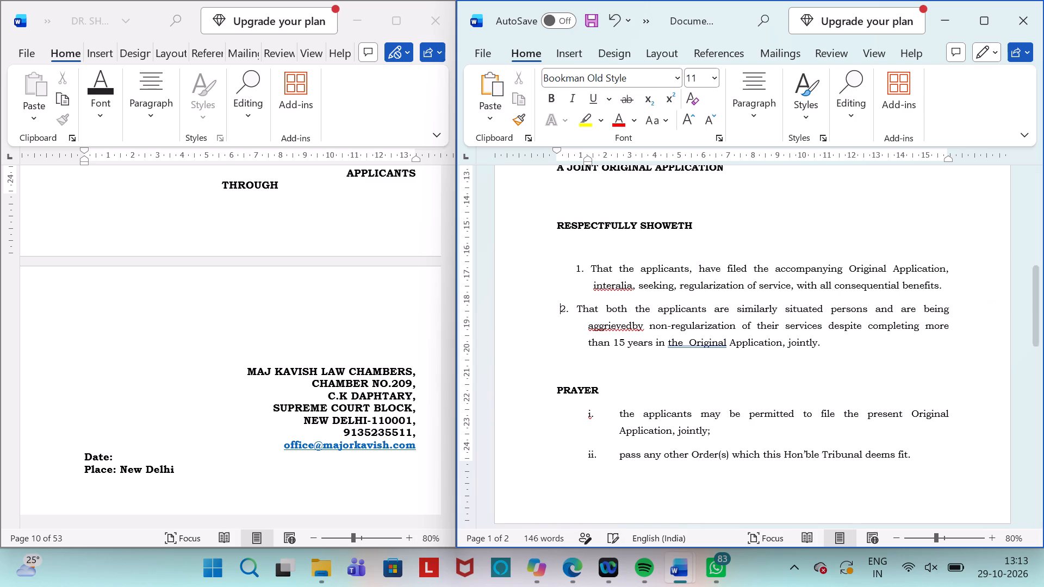
pyautogui.press('space')
pyautogui.press('space')
pyautogui.press('space')
pyautogui.press('space')
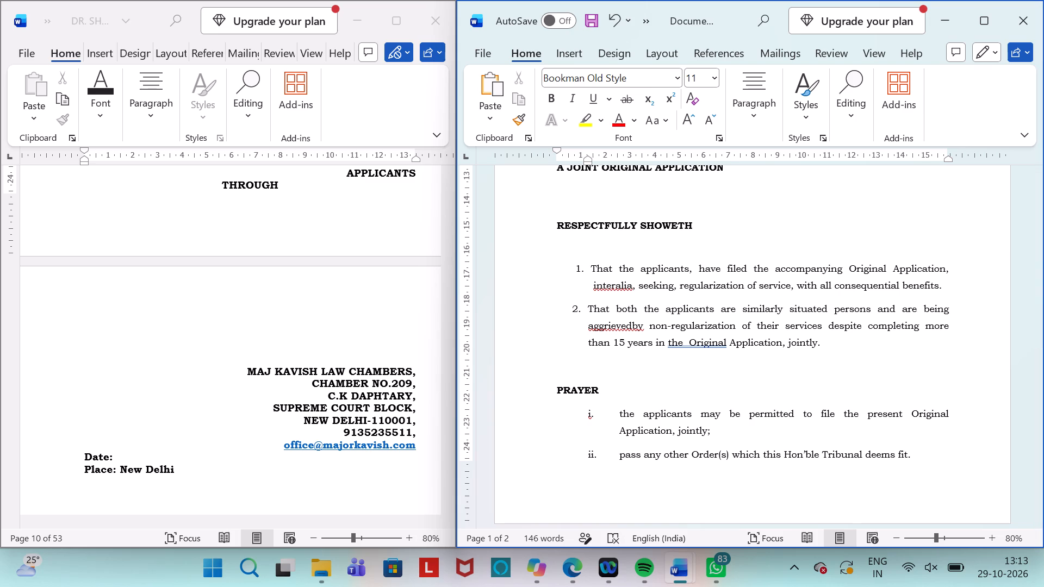
pyautogui.press('space')
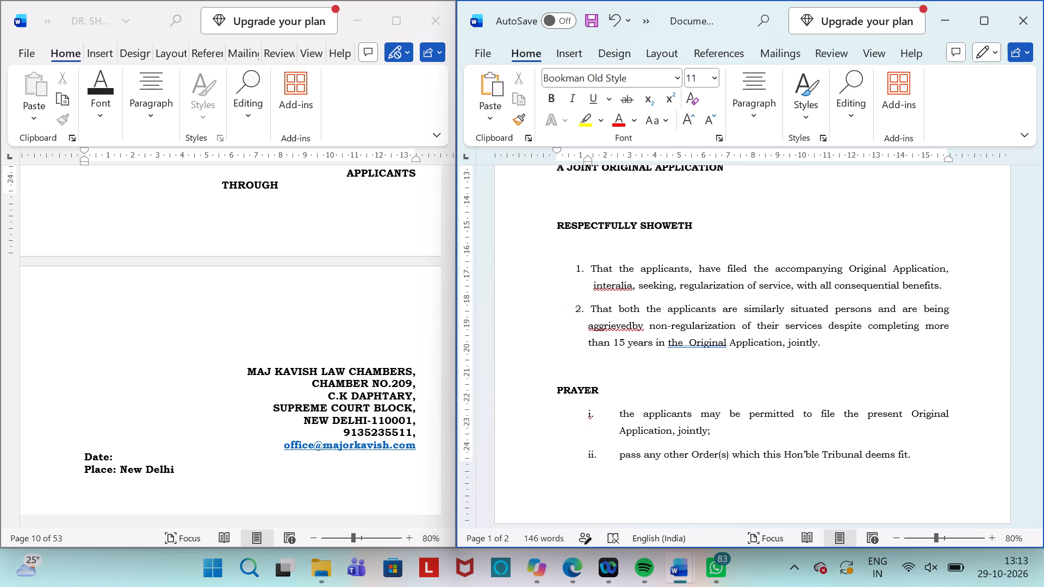
# Set the font colour of the two-line Central Administrative Tribunal heading to Automatic and make it bold.
pyautogui.scroll(-1, 632, 389)
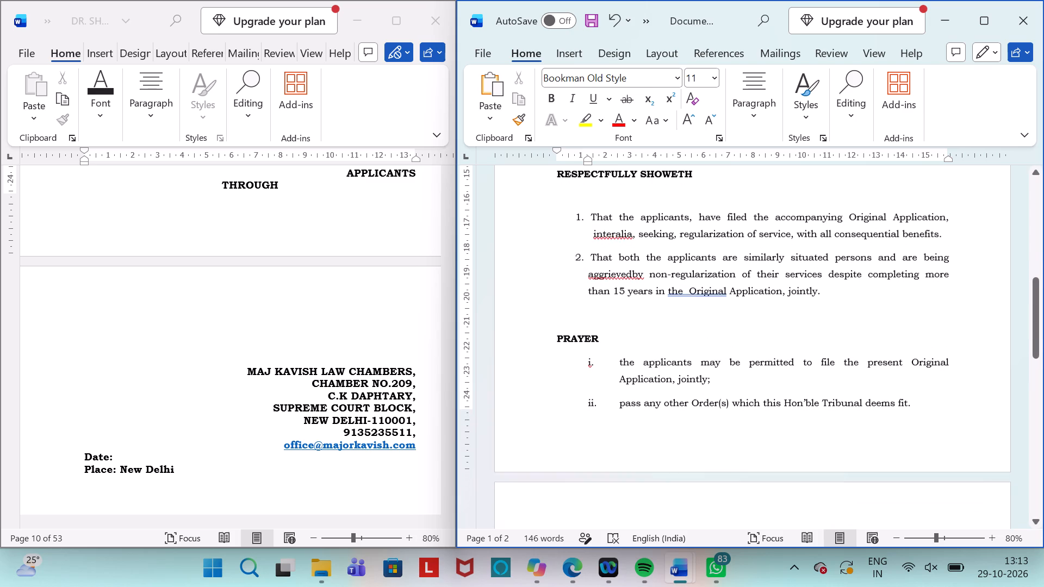
pyautogui.scroll(-1, 632, 389)
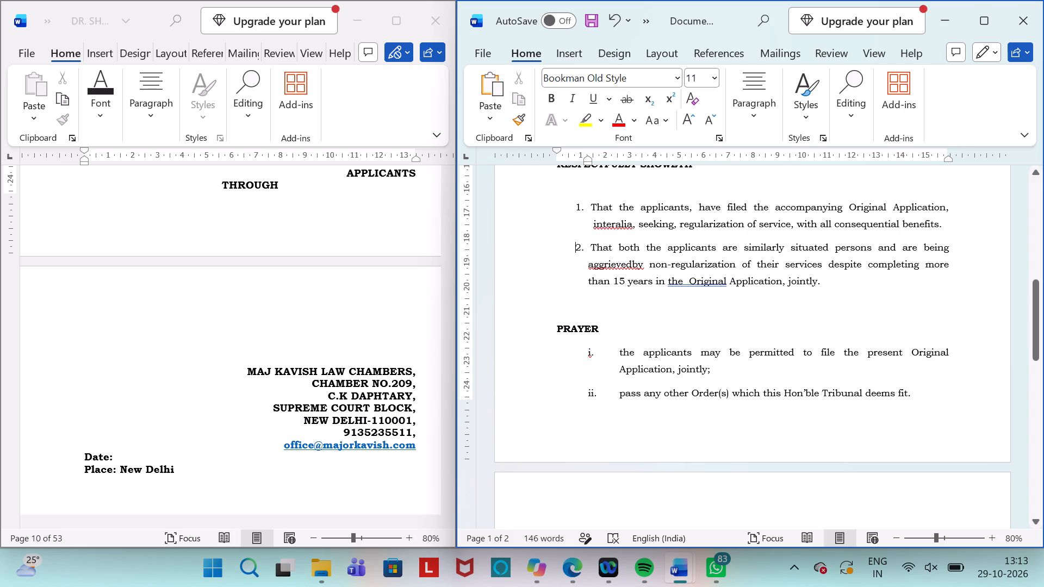
pyautogui.scroll(1, 620, 392)
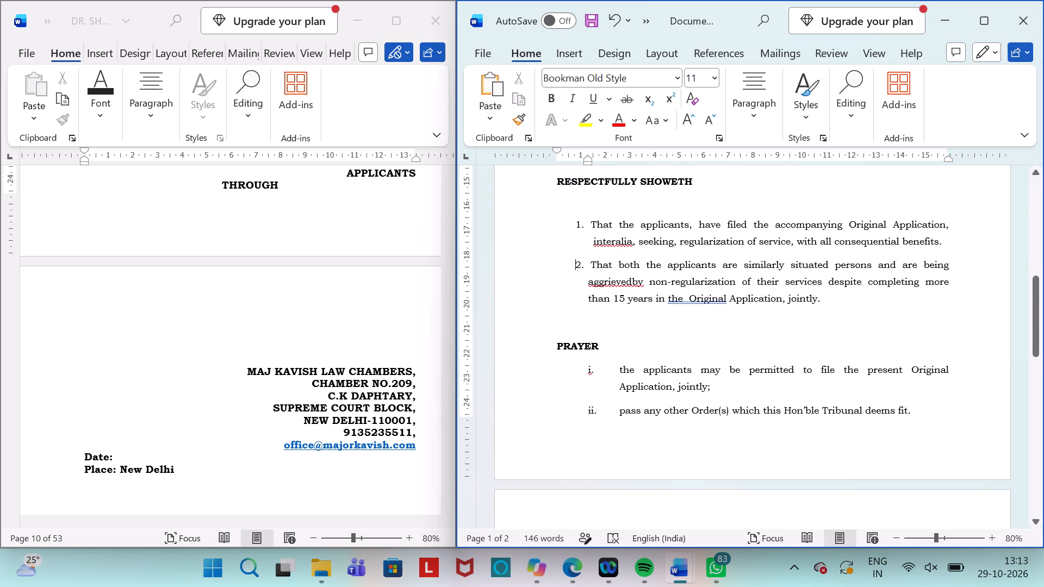
pyautogui.scroll(1, 575, 223)
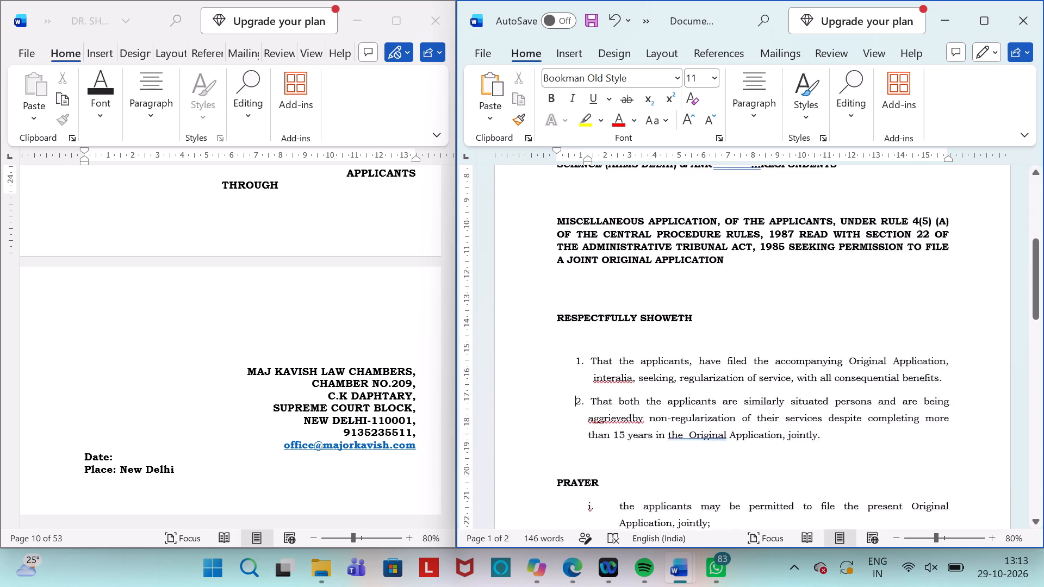
pyautogui.scroll(1, 575, 223)
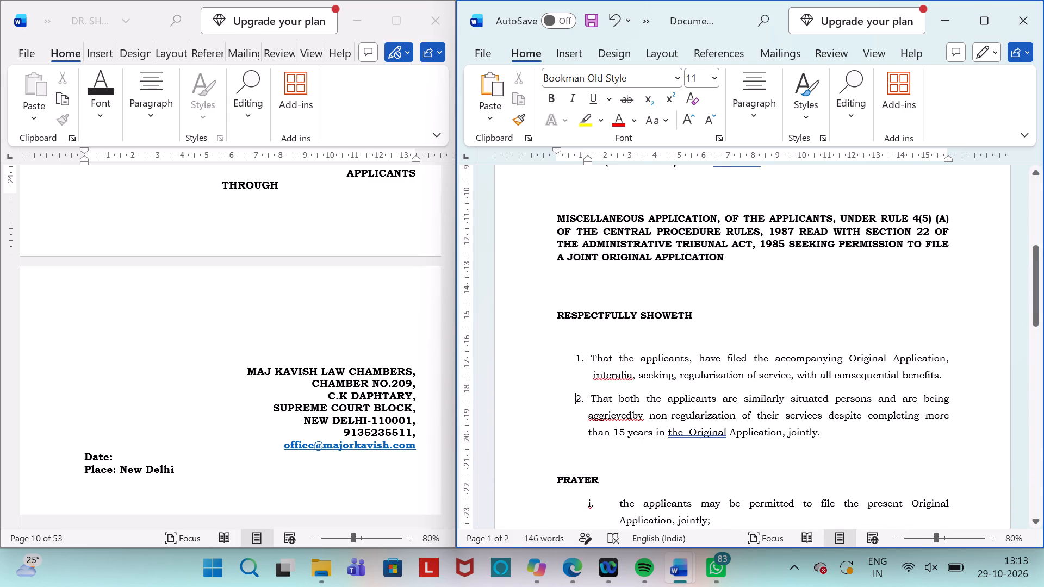
pyautogui.keyDown('ctrl'); pyautogui.scroll(-1, 694, 285); pyautogui.keyUp('ctrl')
pyautogui.scroll(1, 694, 285)
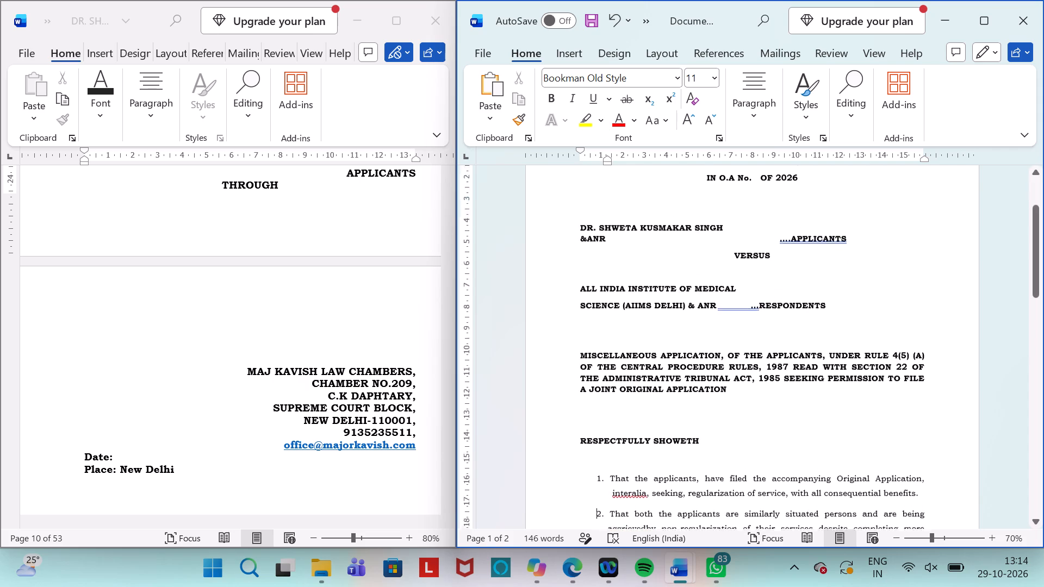
pyautogui.scroll(1, 694, 285)
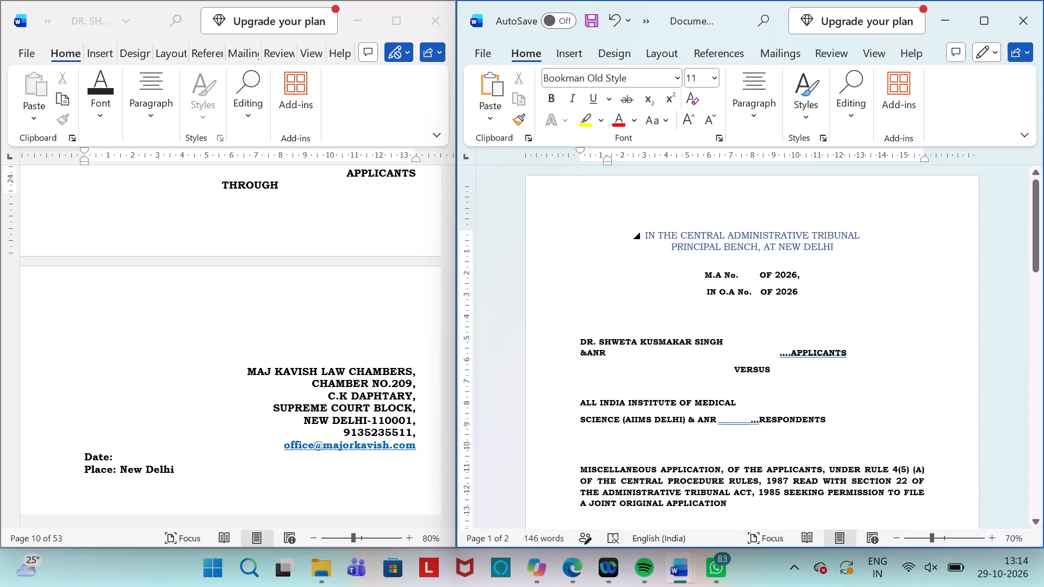
pyautogui.click(644, 234)
pyautogui.moveTo(645, 233); pyautogui.dragTo(682, 233)
pyautogui.moveTo(682, 233); pyautogui.dragTo(829, 246)
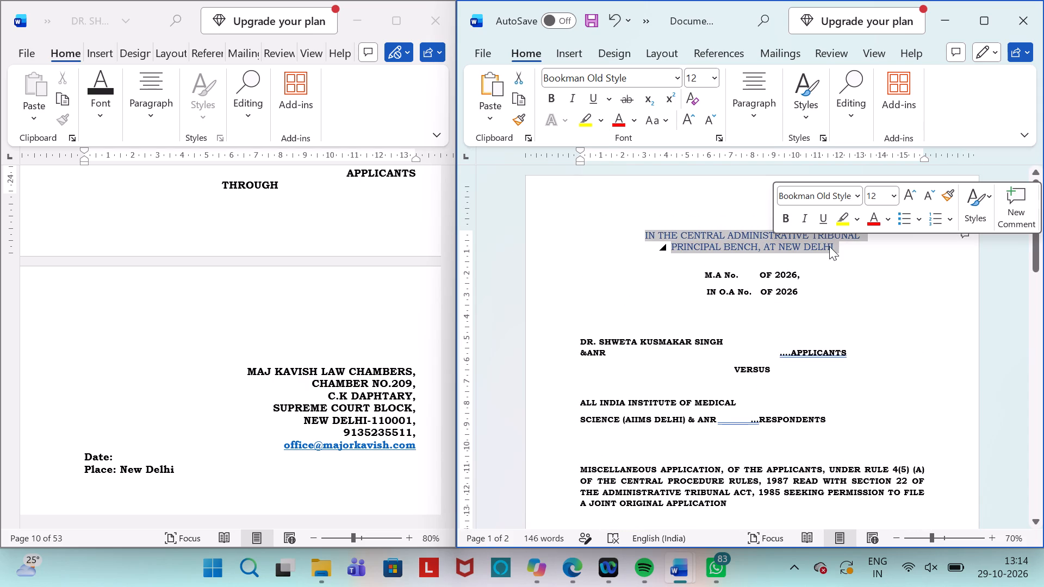
pyautogui.click(886, 218)
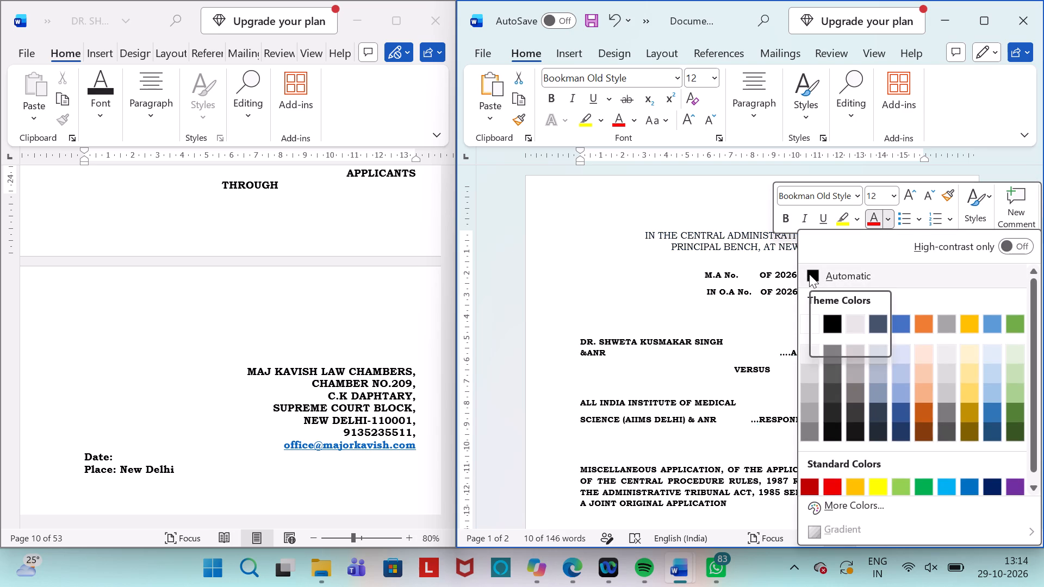
pyautogui.click(809, 274)
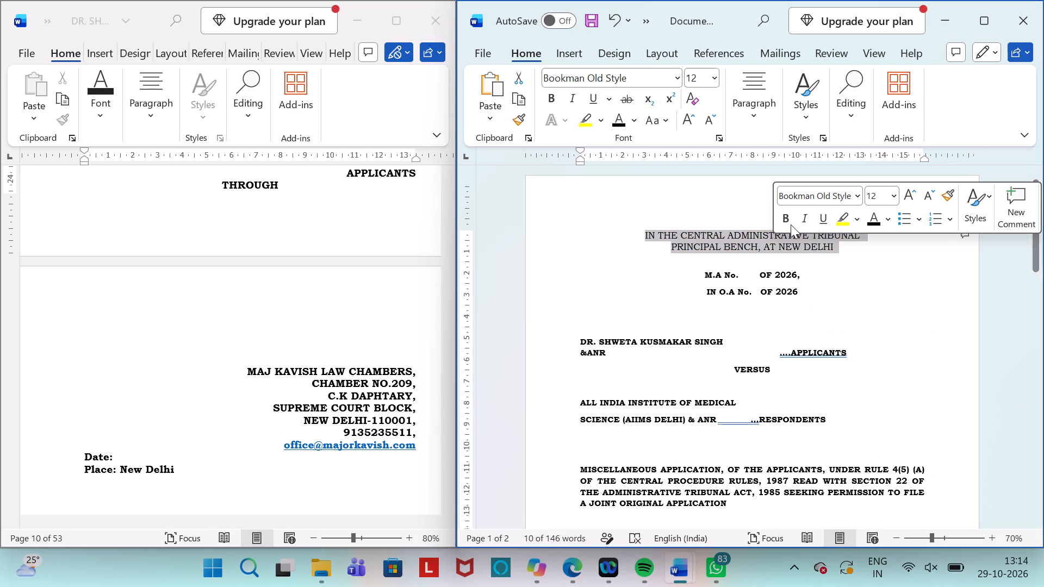
pyautogui.click(788, 220)
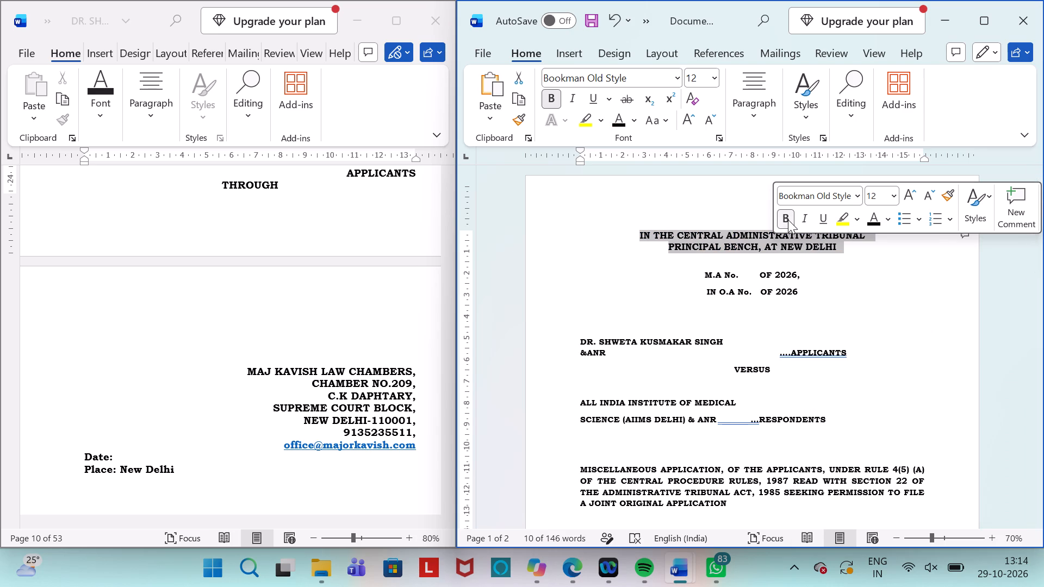
# Set the two-line tribunal heading's font to Times New Roman at size 14.
pyautogui.click(679, 80)
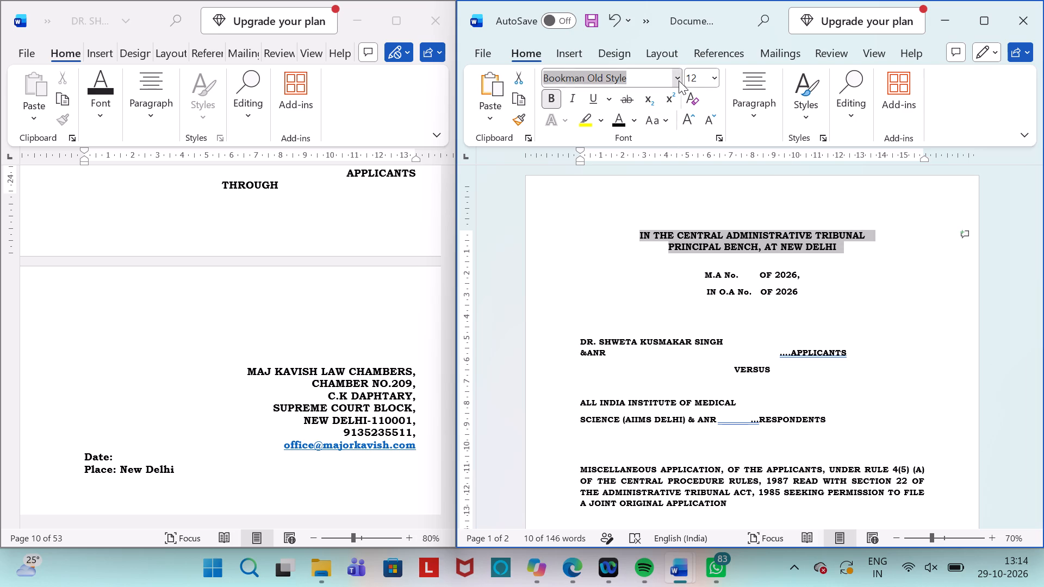
pyautogui.click(658, 188)
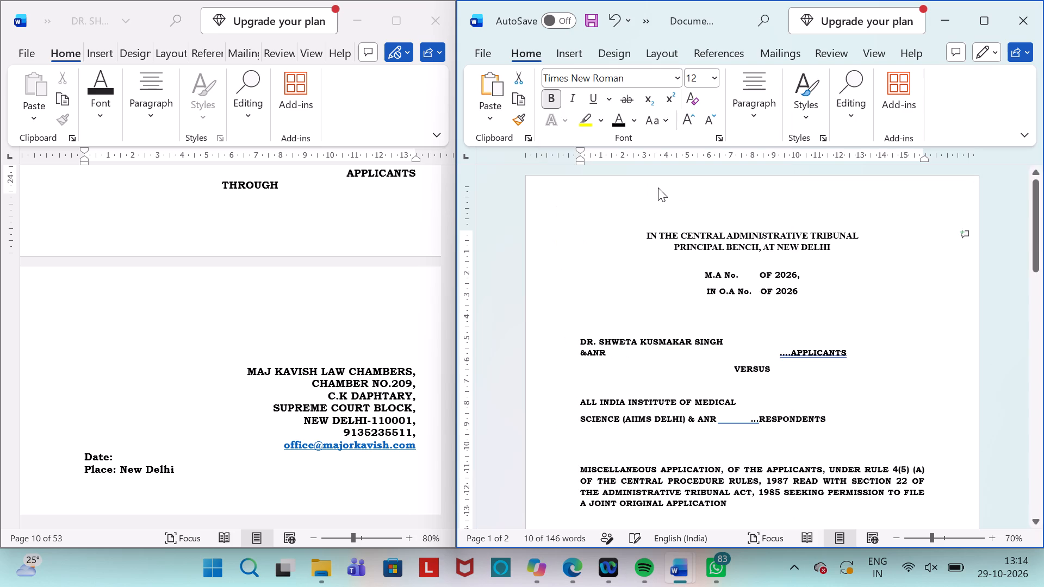
pyautogui.click(714, 81)
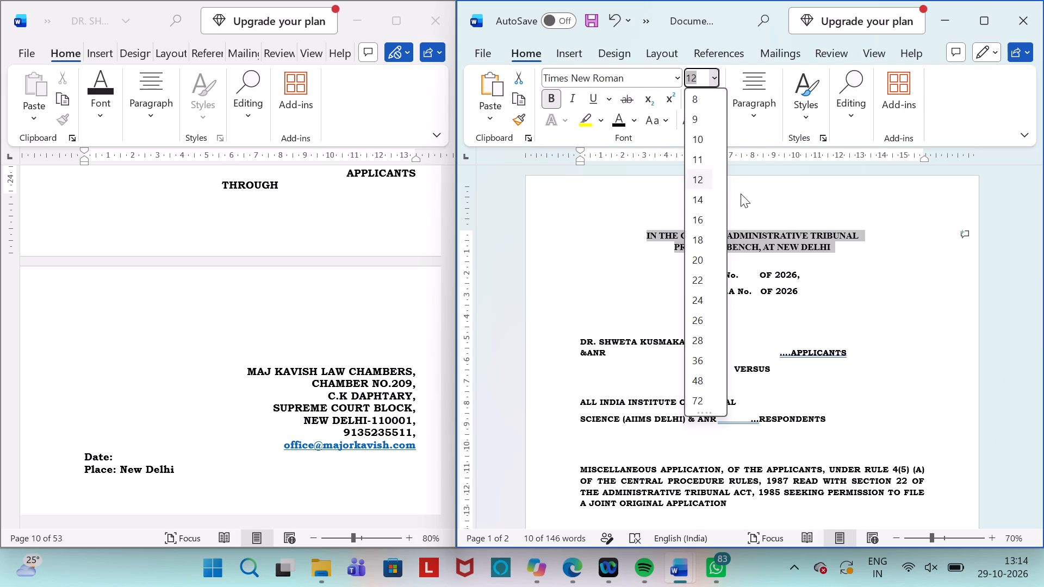
pyautogui.click(705, 199)
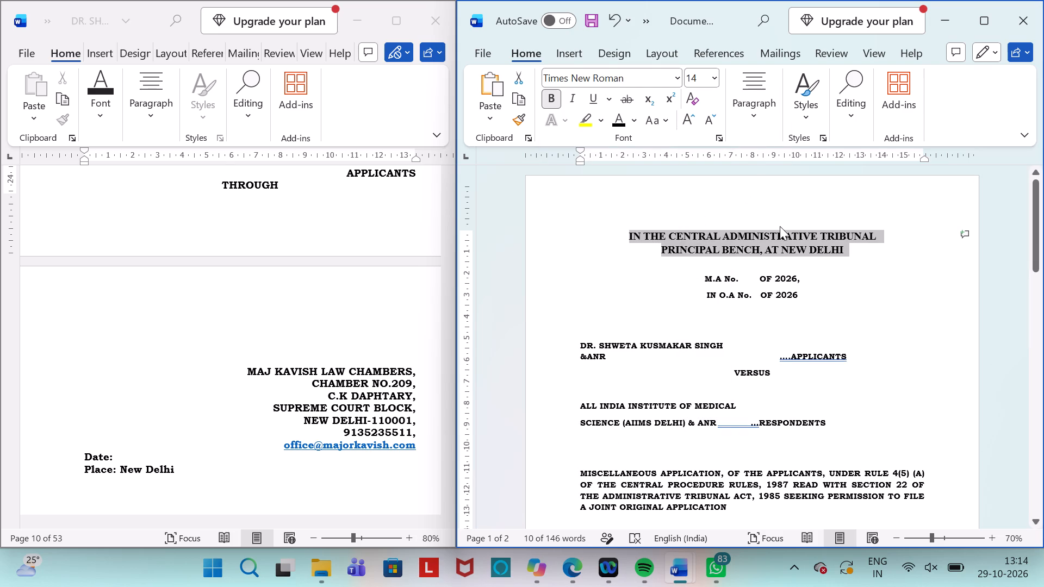
pyautogui.click(780, 226)
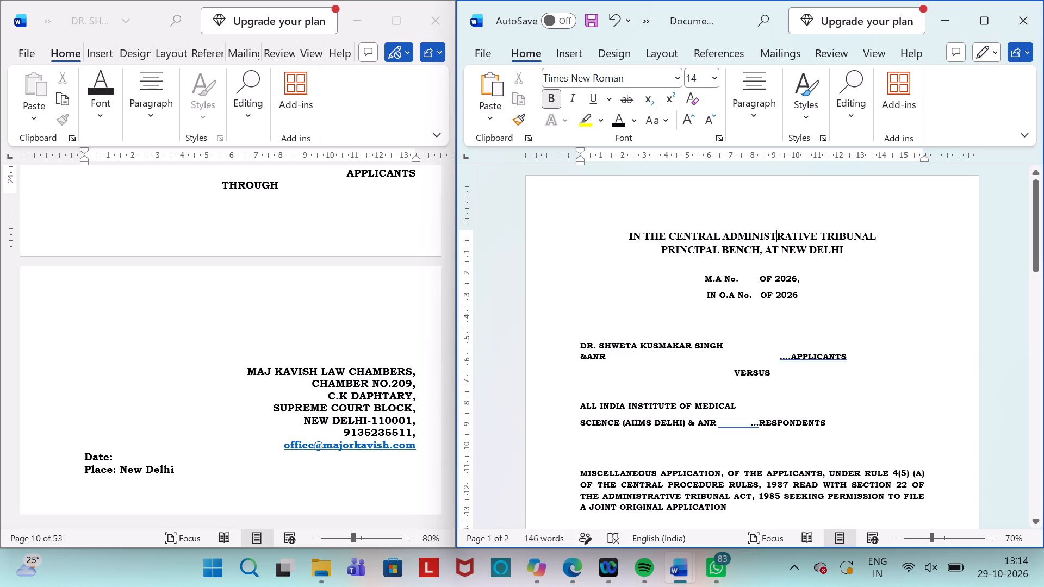
# Close the gap between the tribunal heading and the "M.A No. OF 2026," line and centre that line.
pyautogui.click(704, 276)
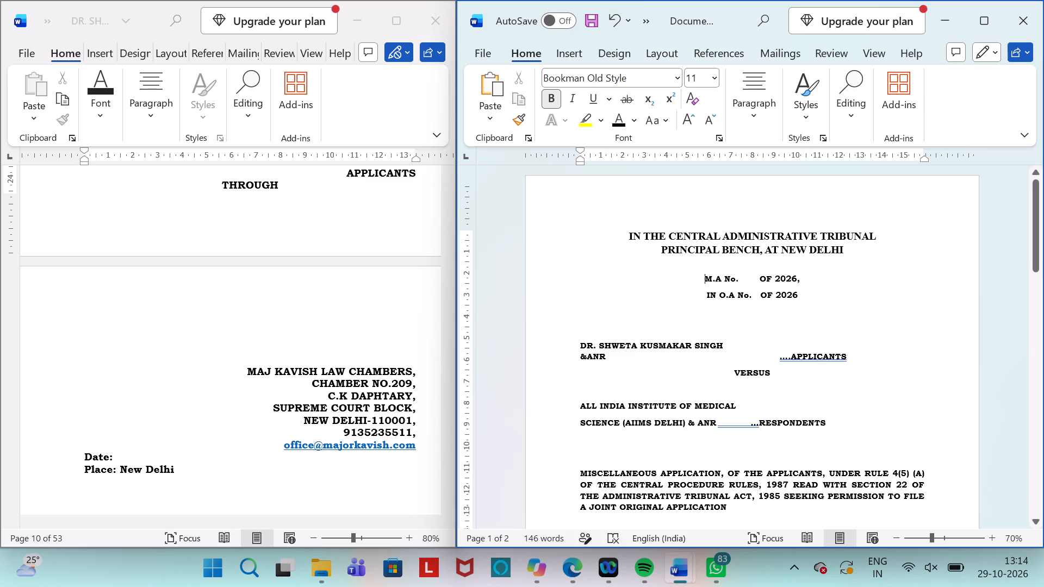
pyautogui.press('BackSpace')
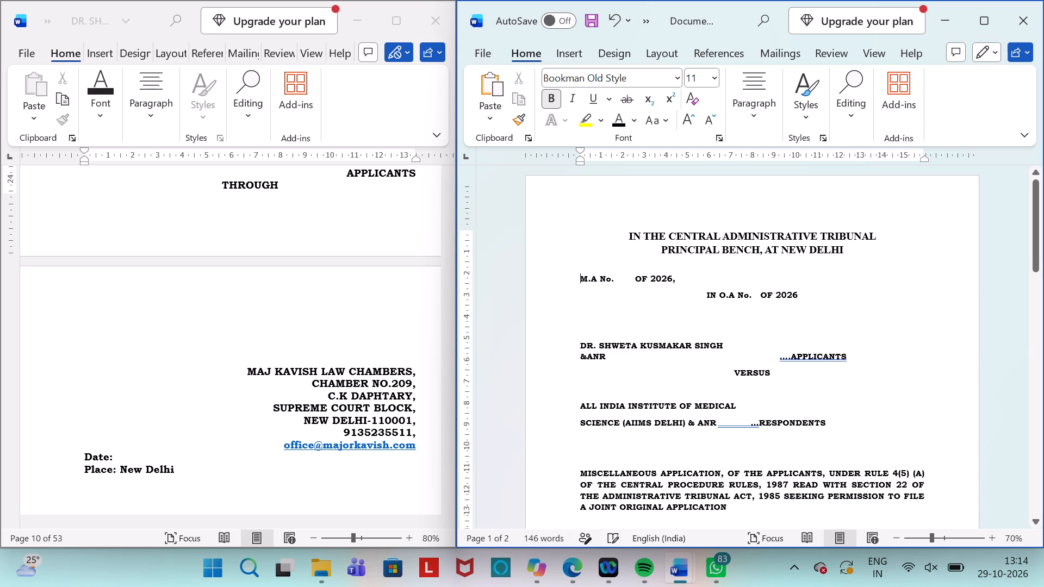
pyautogui.press('BackSpace')
pyautogui.press('space')
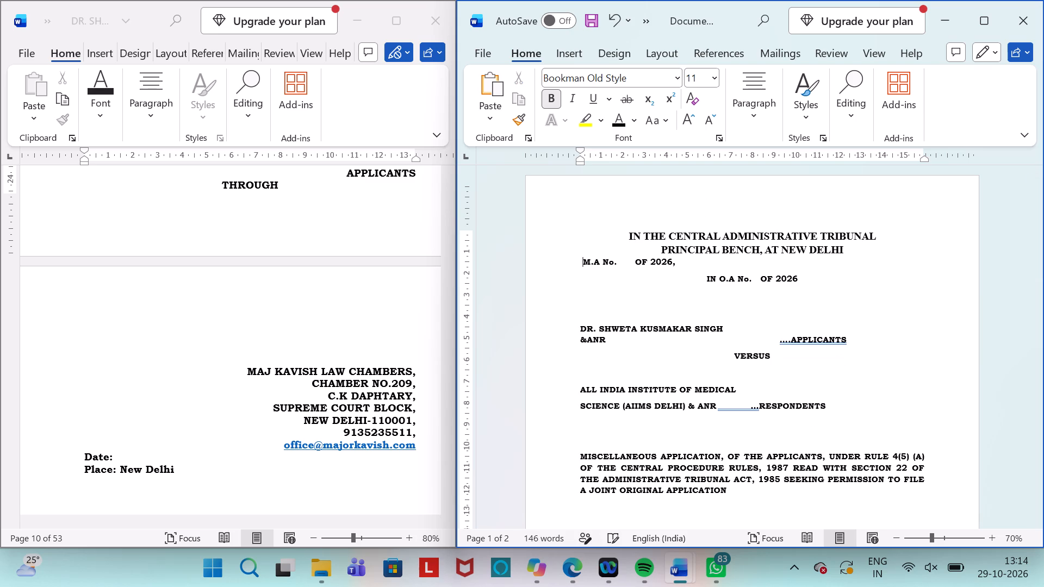
pyautogui.press('space')
pyautogui.press('space')
pyautogui.press('space')
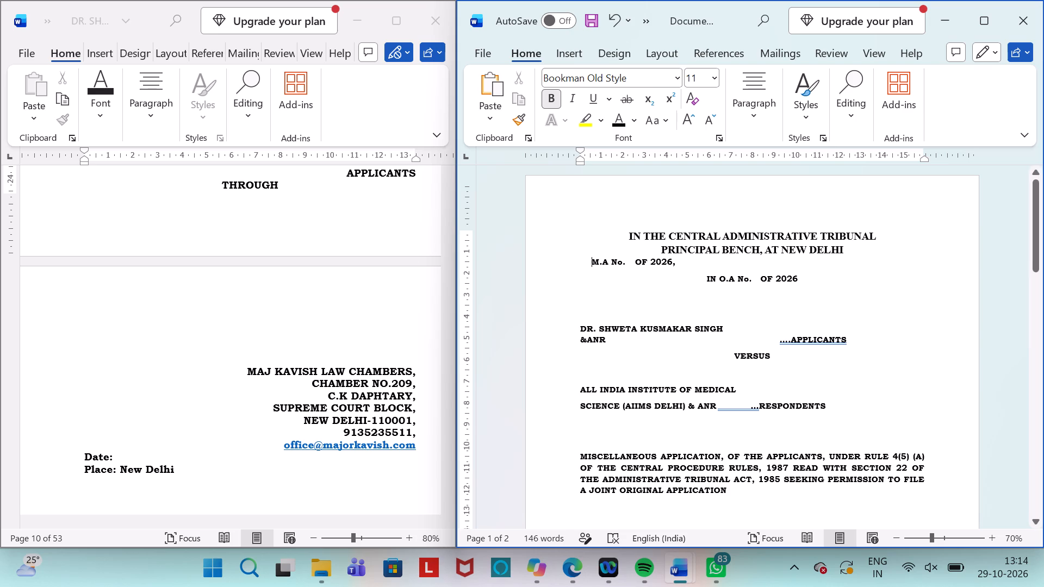
pyautogui.moveTo(591, 260); pyautogui.dragTo(660, 263)
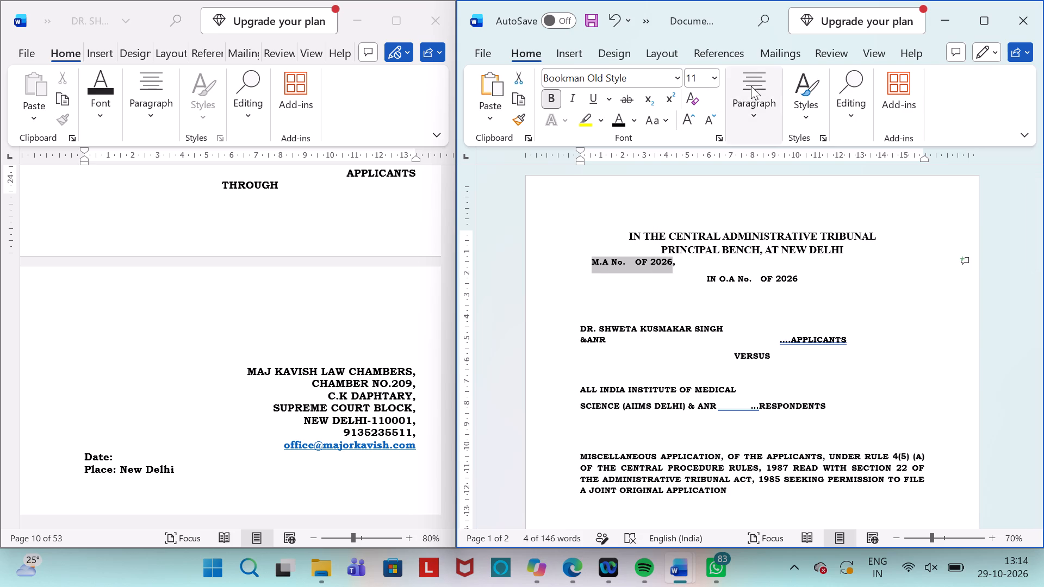
pyautogui.click(756, 116)
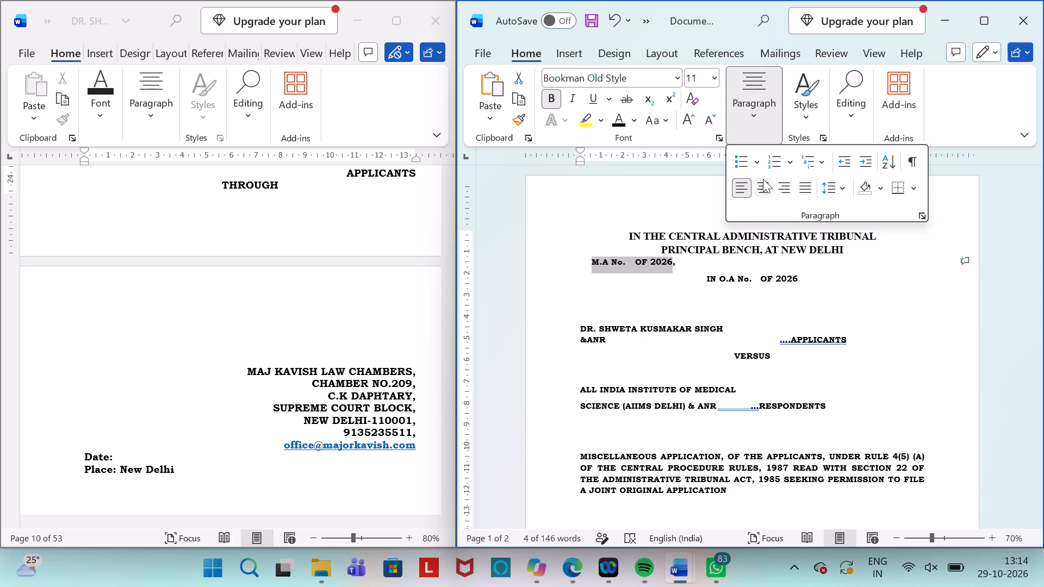
pyautogui.click(763, 179)
pyautogui.click(739, 285)
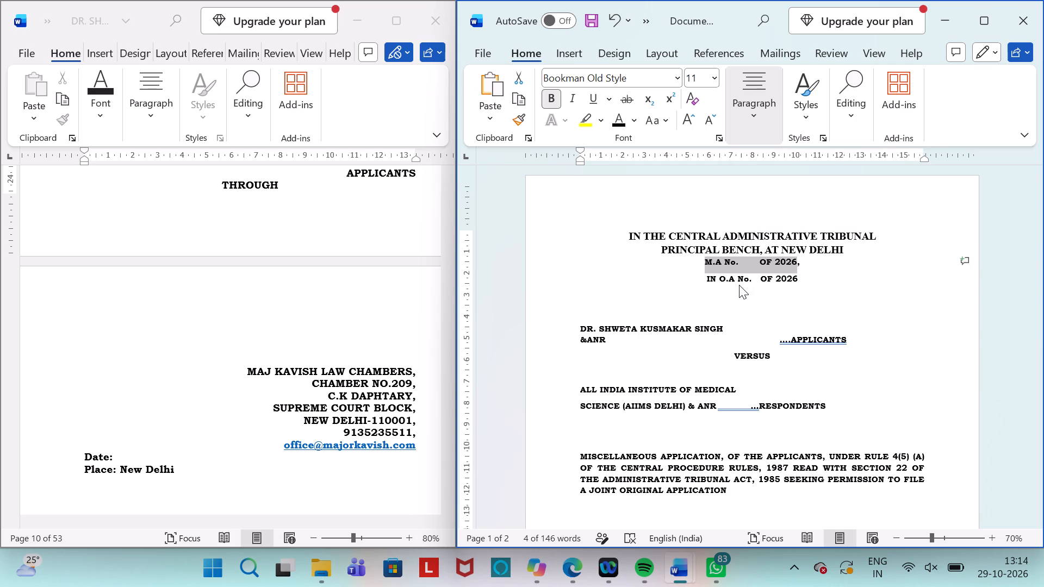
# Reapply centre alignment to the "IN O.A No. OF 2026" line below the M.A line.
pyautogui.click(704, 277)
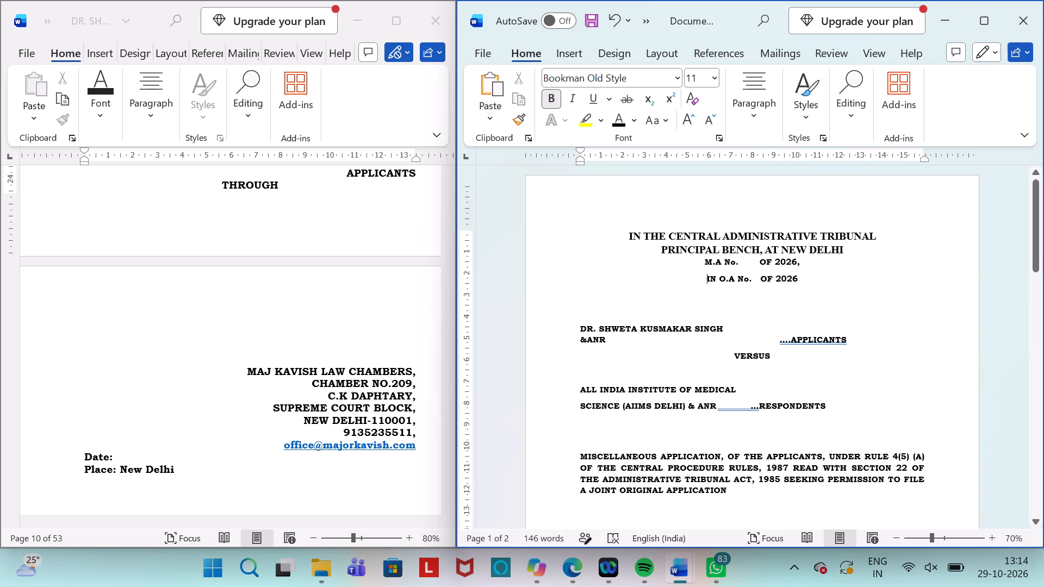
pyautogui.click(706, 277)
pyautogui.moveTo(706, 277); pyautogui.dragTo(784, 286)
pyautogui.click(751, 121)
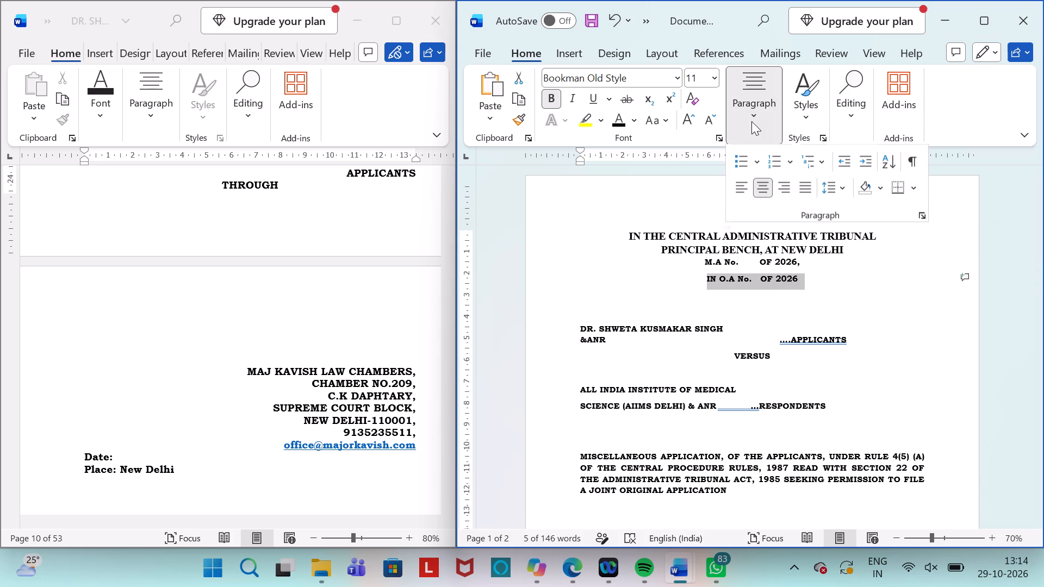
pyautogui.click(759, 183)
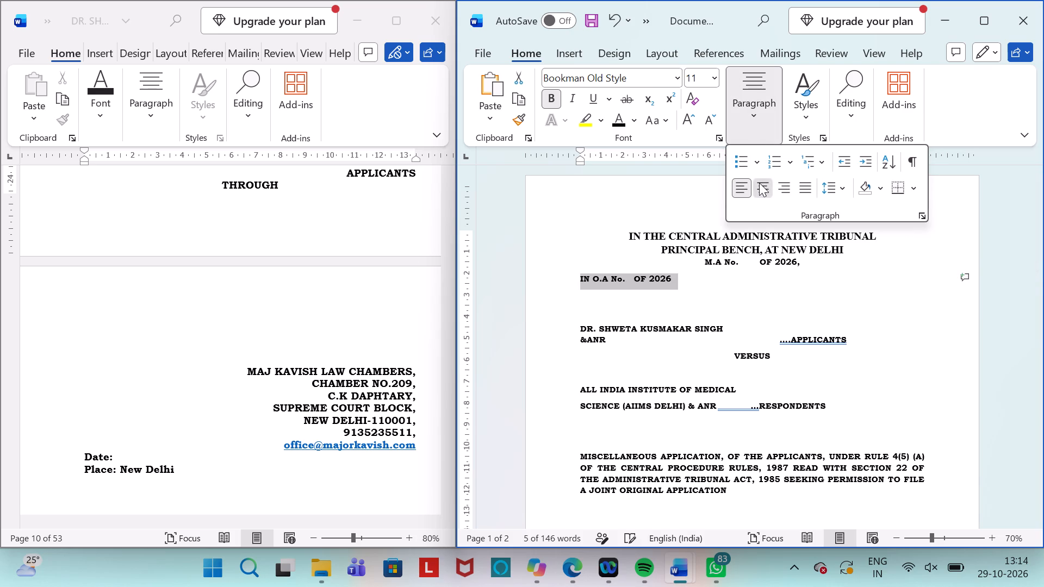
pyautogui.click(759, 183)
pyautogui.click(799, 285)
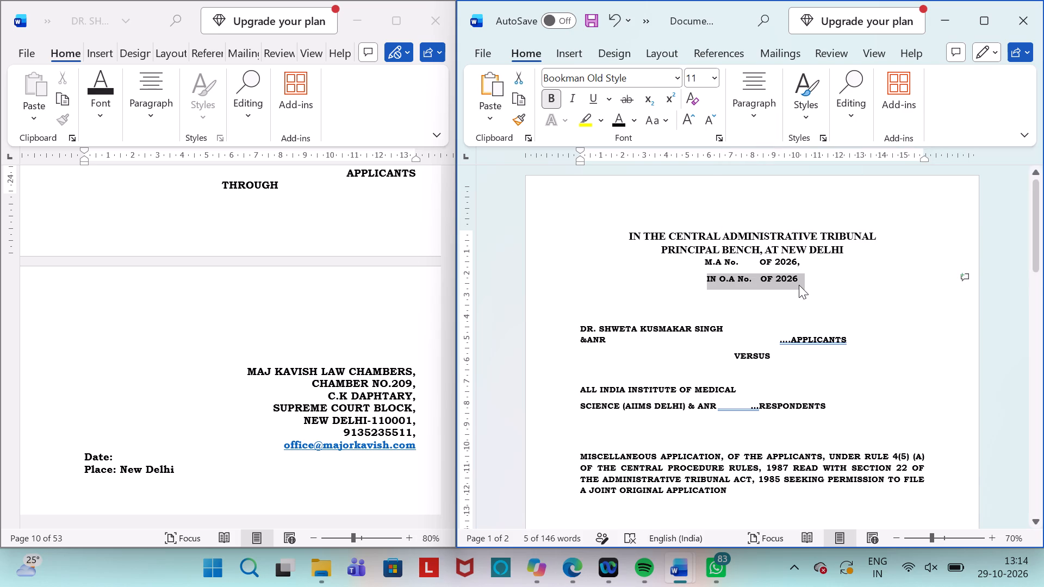
# Shift "....APPLICANTS" towards the page's right margin by inserting 22 spaces before its dots.
pyautogui.scroll(-1, 799, 285)
pyautogui.click(779, 224)
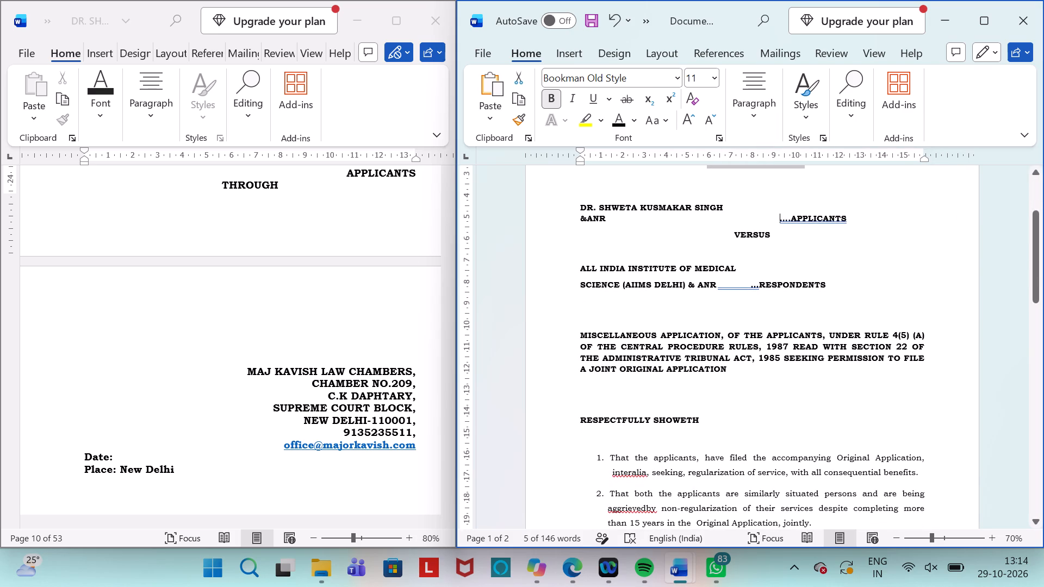
pyautogui.press('space')
pyautogui.press('space')
pyautogui.press('space')
pyautogui.press('space')
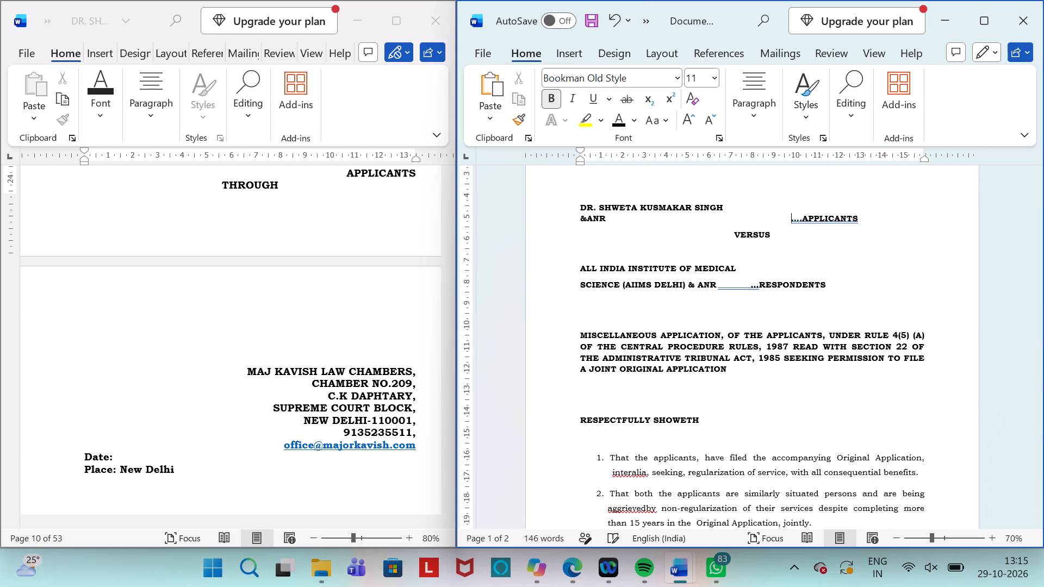
pyautogui.press('space')
pyautogui.press('space')
pyautogui.press('space')
pyautogui.press('space')
pyautogui.press('space')
pyautogui.press('space')
pyautogui.press('space')
pyautogui.press('space')
pyautogui.press('space')
pyautogui.press('space')
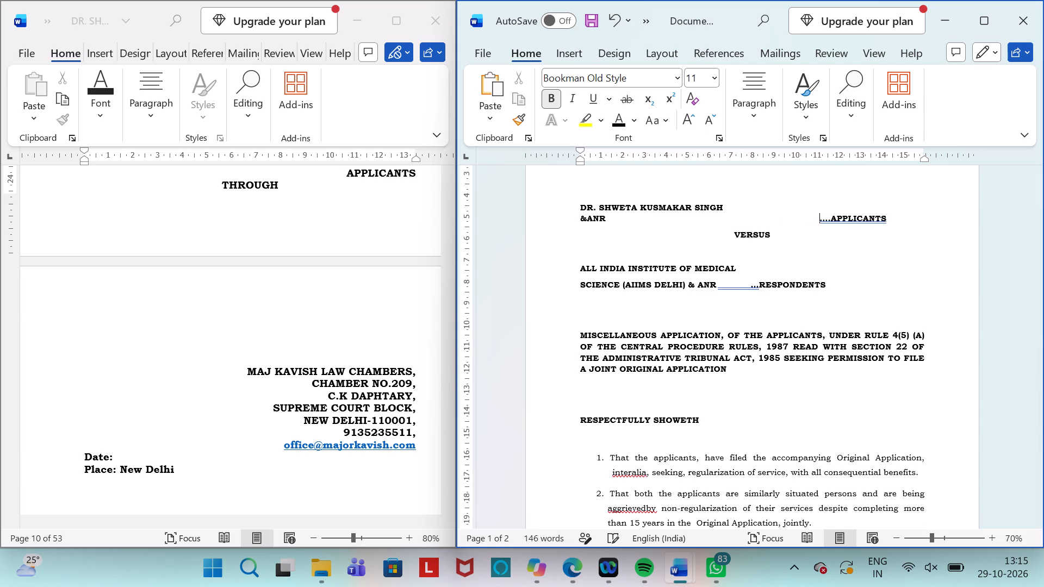
pyautogui.press('space')
pyautogui.press('space')
pyautogui.press('space')
pyautogui.press('space')
pyautogui.press('space')
pyautogui.press('space')
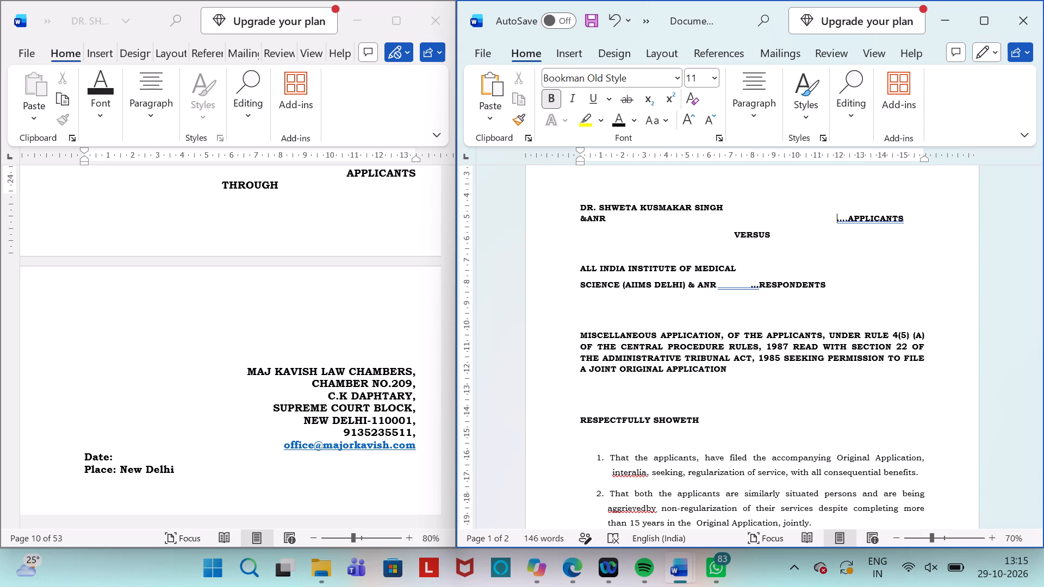
pyautogui.press('space')
pyautogui.press('space')
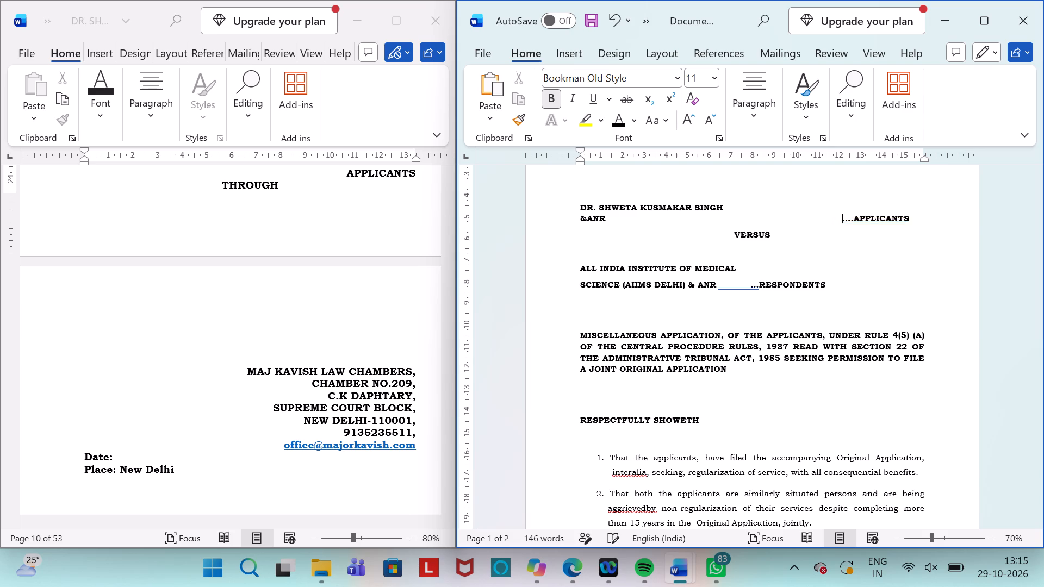
# Shift "...RESPONDENTS" out to the page's right margin by adding 25 spaces before it on the "SCIENCE (AIIMS DELHI) & ANR" line.
pyautogui.click(749, 286)
pyautogui.press('space')
pyautogui.press('space')
pyautogui.press('space')
pyautogui.press('space')
pyautogui.press('space')
pyautogui.press('space')
pyautogui.press('space')
pyautogui.press('space')
pyautogui.press('space')
pyautogui.press('space')
pyautogui.press('space')
pyautogui.press('space')
pyautogui.press('space')
pyautogui.press('space')
pyautogui.press('space')
pyautogui.press('space')
pyautogui.press('space')
pyautogui.press('space')
pyautogui.press('space')
pyautogui.press('space')
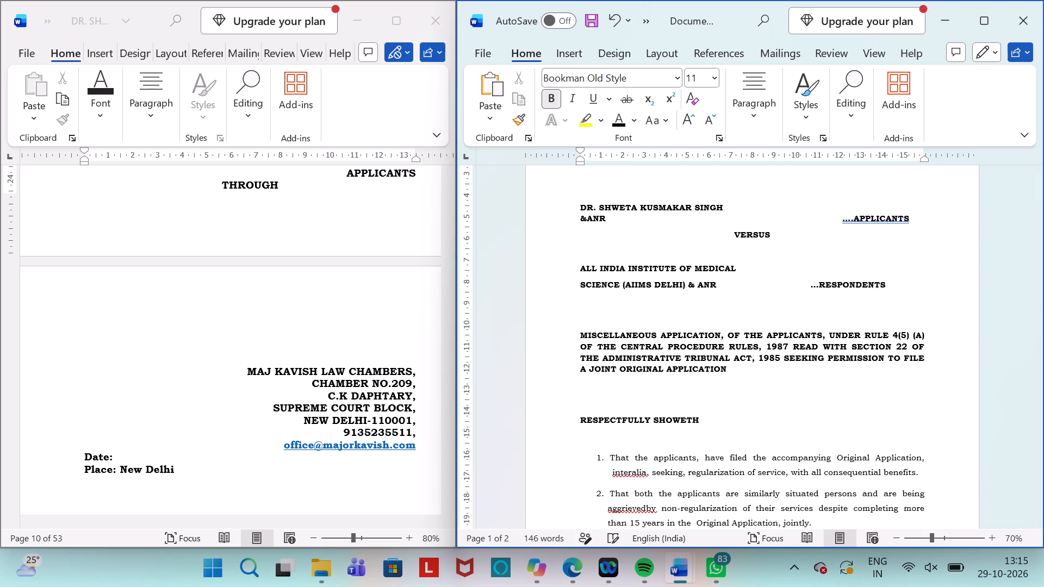
pyautogui.press('space')
pyautogui.press('space')
pyautogui.press('space')
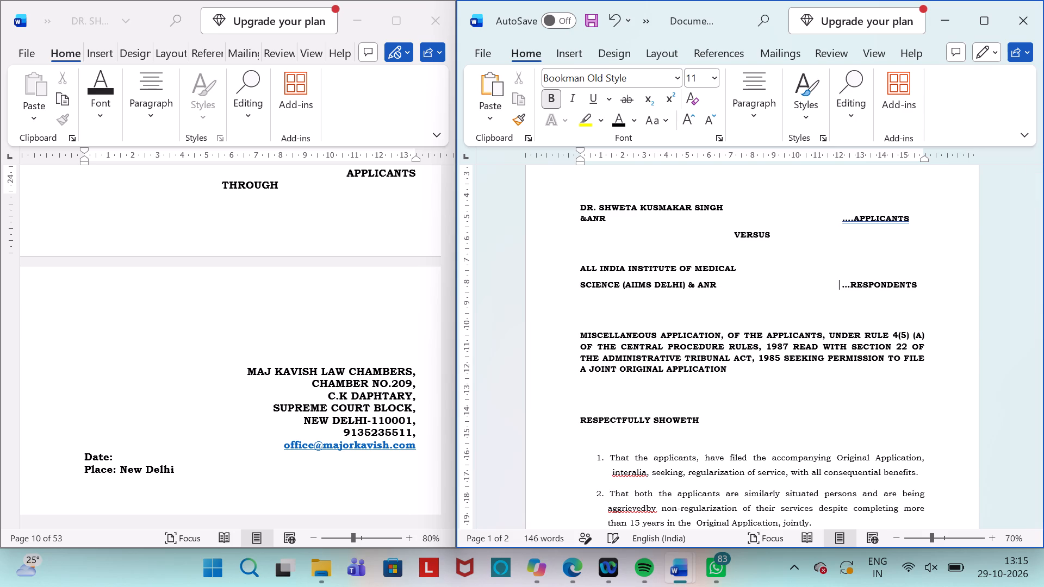
pyautogui.press('space')
pyautogui.press('space')
pyautogui.press('space')
pyautogui.press('BackSpace')
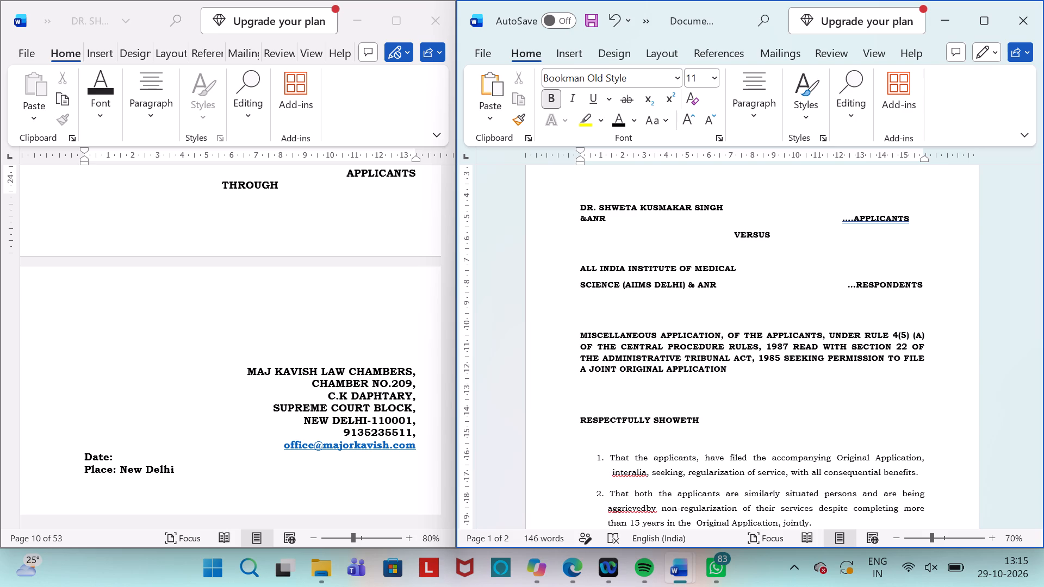
# Add three more spaces before "....APPLICANTS" to bring it closer in line with "...RESPONDENTS".
pyautogui.press('Up')
pyautogui.press('Up')
pyautogui.press('Up')
pyautogui.press('Up')
pyautogui.press('Up')
pyautogui.press('Up')
pyautogui.press('Down')
pyautogui.press('Down')
pyautogui.press('Down')
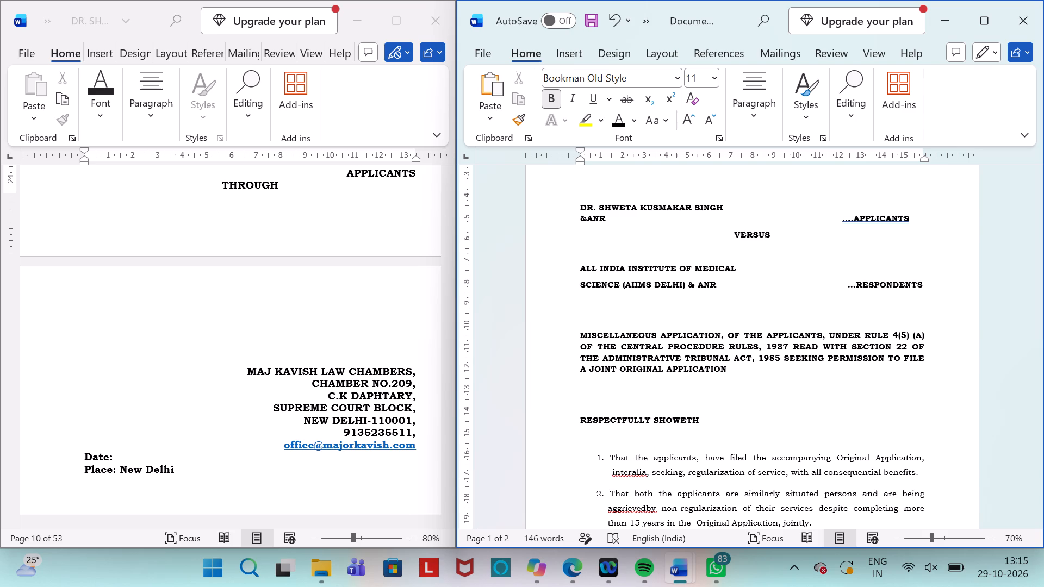
pyautogui.press('Right')
pyautogui.press('Left')
pyautogui.press('Up')
pyautogui.press('Right')
pyautogui.press('Right')
pyautogui.press('Right')
pyautogui.press('Right')
pyautogui.press('Right')
pyautogui.press('Right')
pyautogui.press('Right')
pyautogui.press('Right')
pyautogui.press('Right')
pyautogui.press('Right')
pyautogui.press('Right')
pyautogui.press('Right')
pyautogui.press('Right')
pyautogui.press('Right')
pyautogui.press('Right')
pyautogui.press('Right')
pyautogui.press('Right')
pyautogui.press('Right')
pyautogui.press('Right')
pyautogui.press('Right')
pyautogui.press('Right')
pyautogui.press('Right')
pyautogui.press('Right')
pyautogui.press('Right')
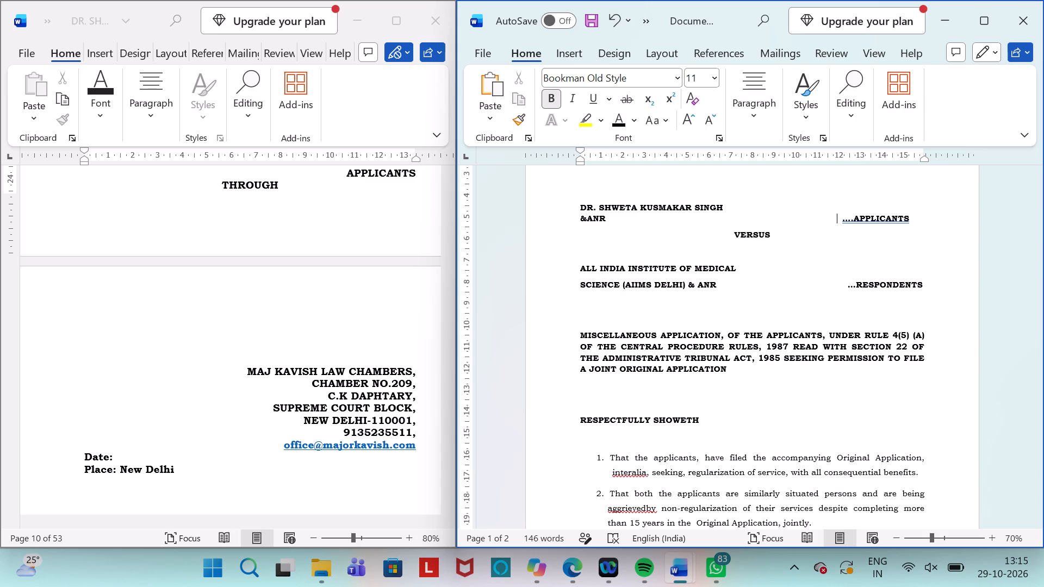
pyautogui.press('Right')
pyautogui.press('space')
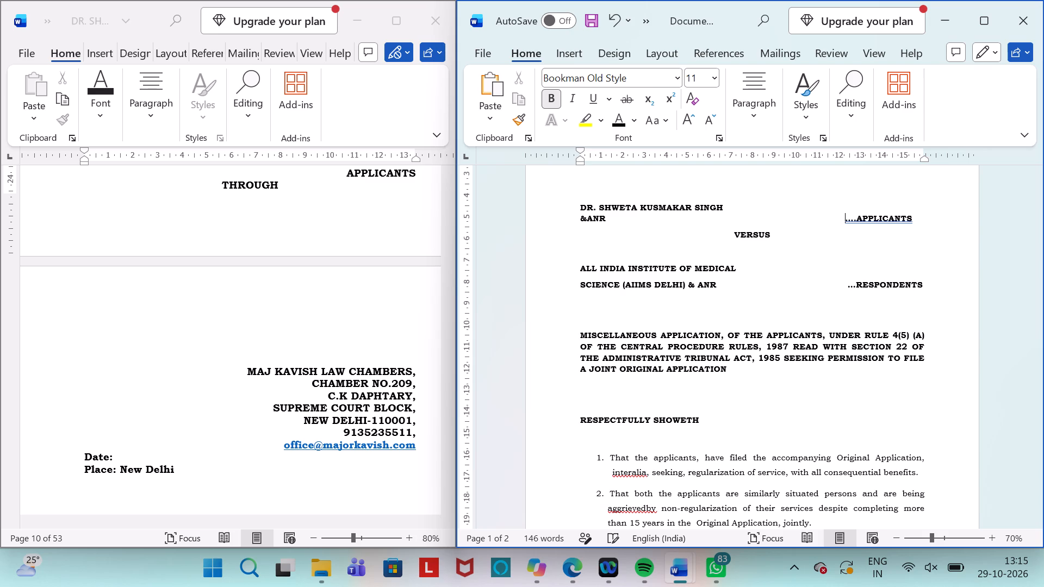
pyautogui.press('space')
pyautogui.press('space')
# Reduce the gap above the "RESPECTFULLY SHOWETH" heading to a single blank line.
pyautogui.scroll(-1, 749, 286)
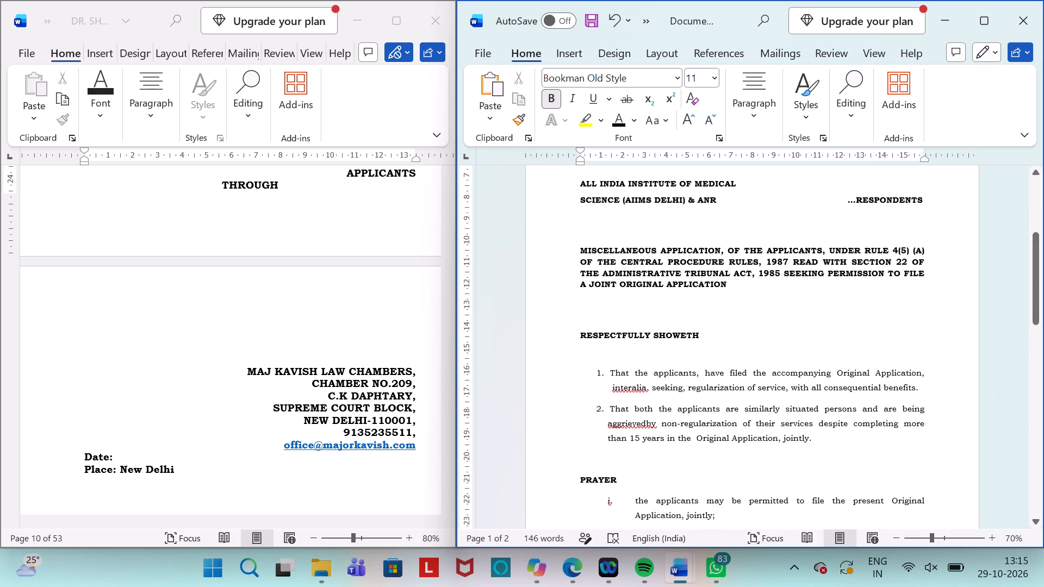
pyautogui.click(578, 331)
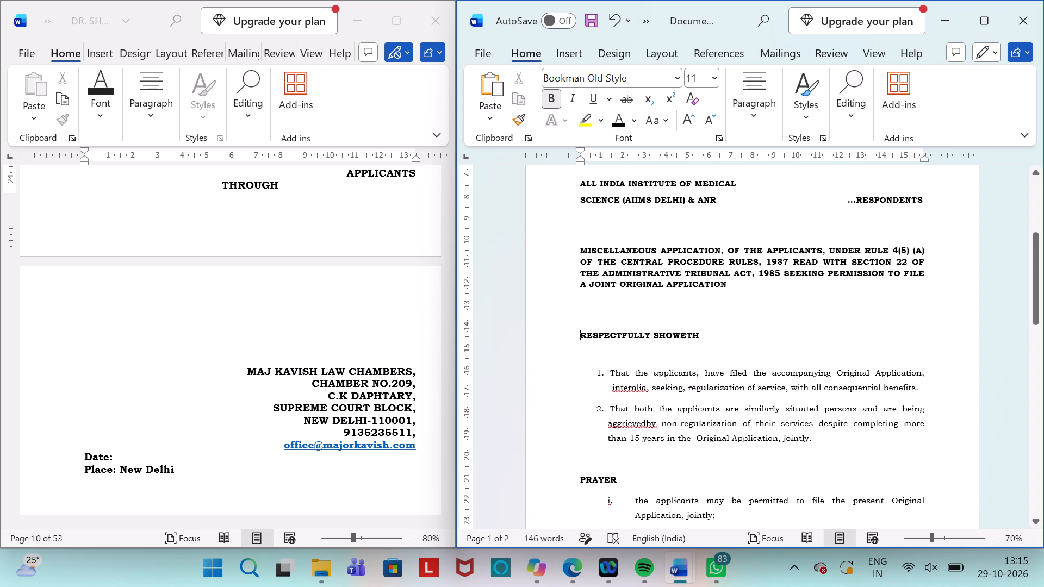
pyautogui.press('BackSpace')
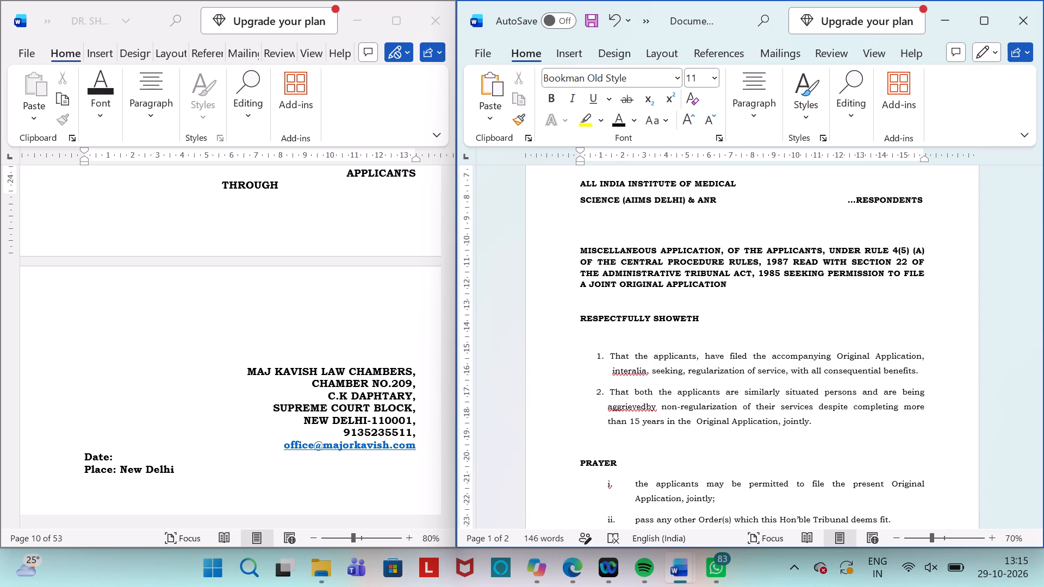
pyautogui.press('BackSpace')
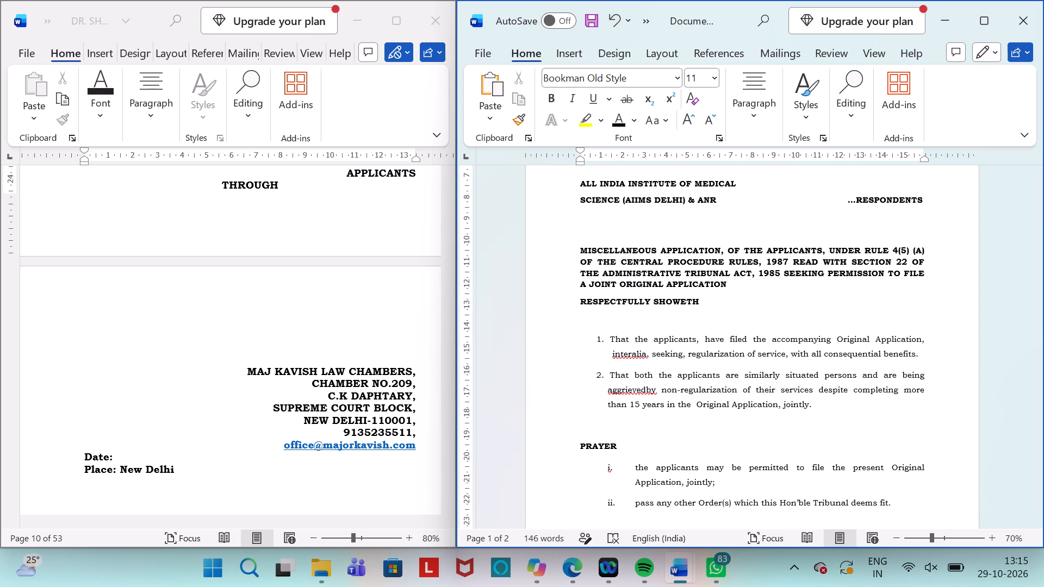
pyautogui.press('Return')
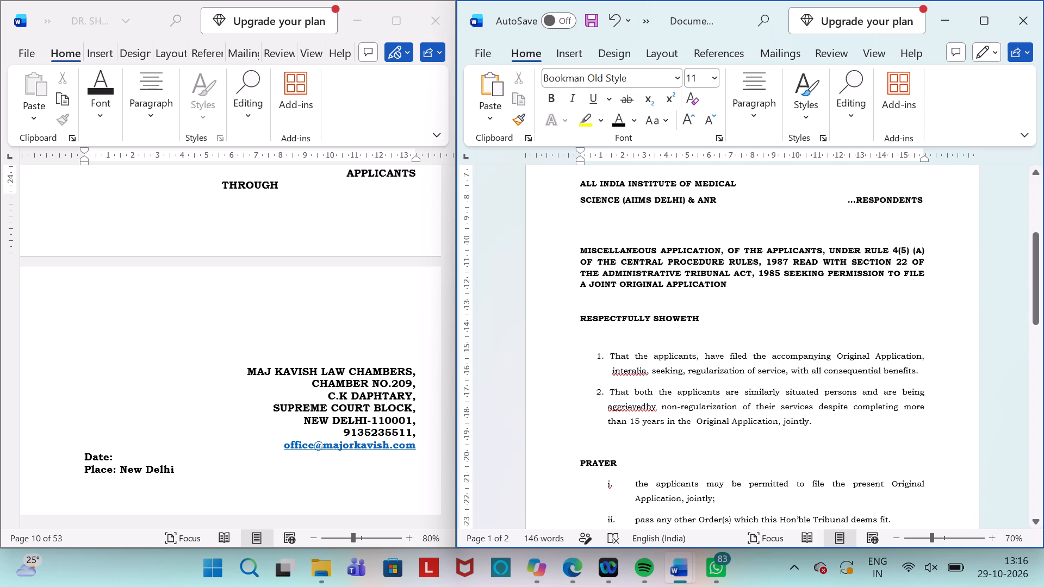
# Delete the blank line below "RESPECTFULLY SHOWETH" together with the leading spaces before "1." in paragraph 1.
pyautogui.click(595, 357)
pyautogui.click(700, 317)
pyautogui.hotkey('shift', 'Down')
pyautogui.hotkey('shift', 'Down')
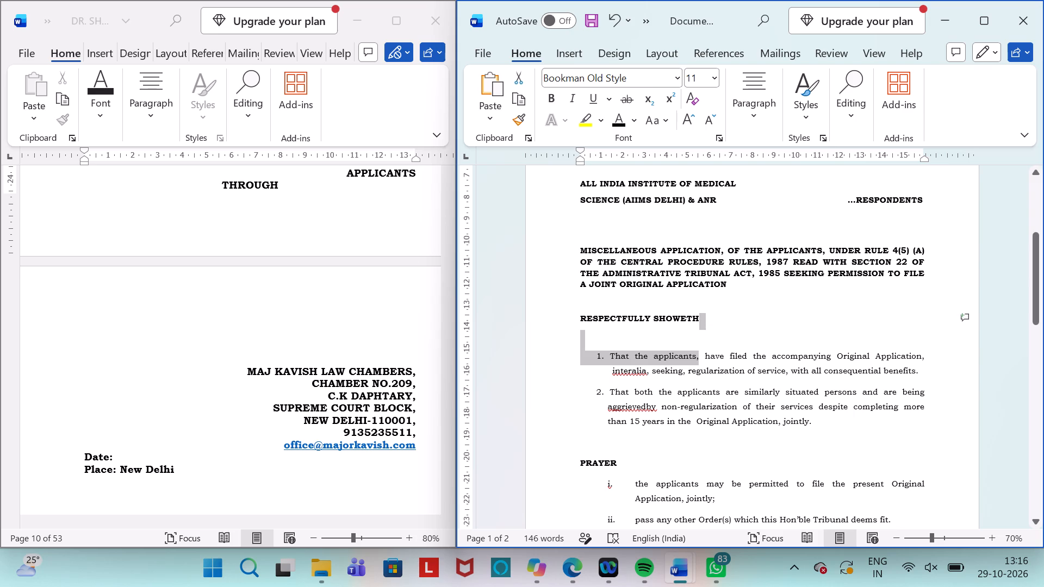
pyautogui.hotkey('shift', 'Left')
pyautogui.hotkey('shift', 'Left')
pyautogui.hotkey('shift', 'Left')
pyautogui.hotkey('shift', 'Left')
pyautogui.hotkey('shift', 'Left')
pyautogui.hotkey('shift', 'Left')
pyautogui.hotkey('shift', 'Left')
pyautogui.hotkey('shift', 'Left')
pyautogui.hotkey('shift', 'Left')
pyautogui.hotkey('shift', 'Left')
pyautogui.hotkey('shift', 'Left')
pyautogui.hotkey('shift', 'Left')
pyautogui.hotkey('shift', 'Left')
pyautogui.hotkey('shift', 'Left')
pyautogui.hotkey('shift', 'Left')
pyautogui.hotkey('shift', 'Left')
pyautogui.hotkey('shift', 'Left')
pyautogui.hotkey('shift', 'Left')
pyautogui.hotkey('shift', 'Left')
pyautogui.hotkey('shift', 'Left')
pyautogui.hotkey('shift', 'Left')
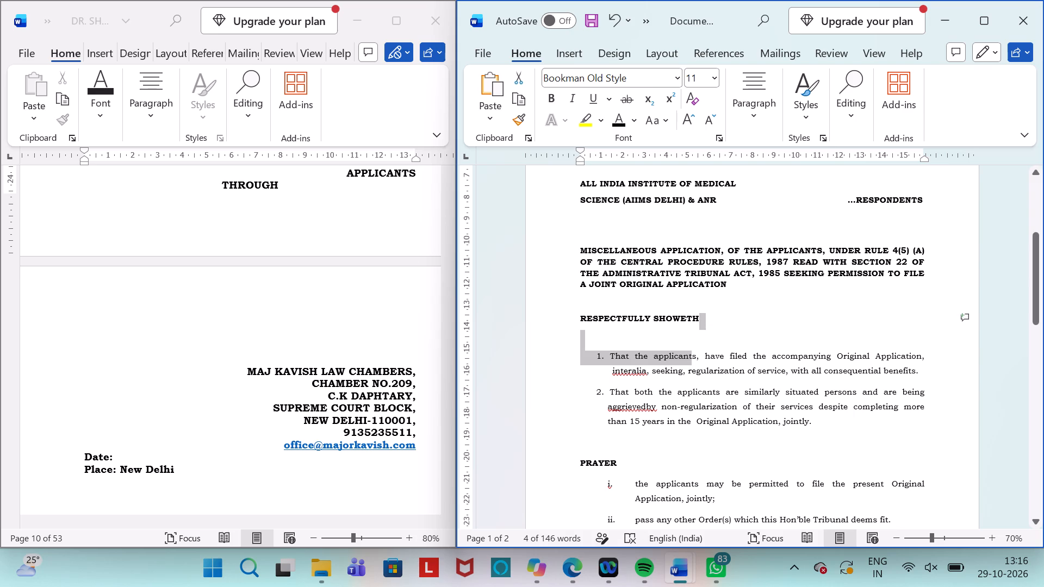
pyautogui.hotkey('shift', 'Left')
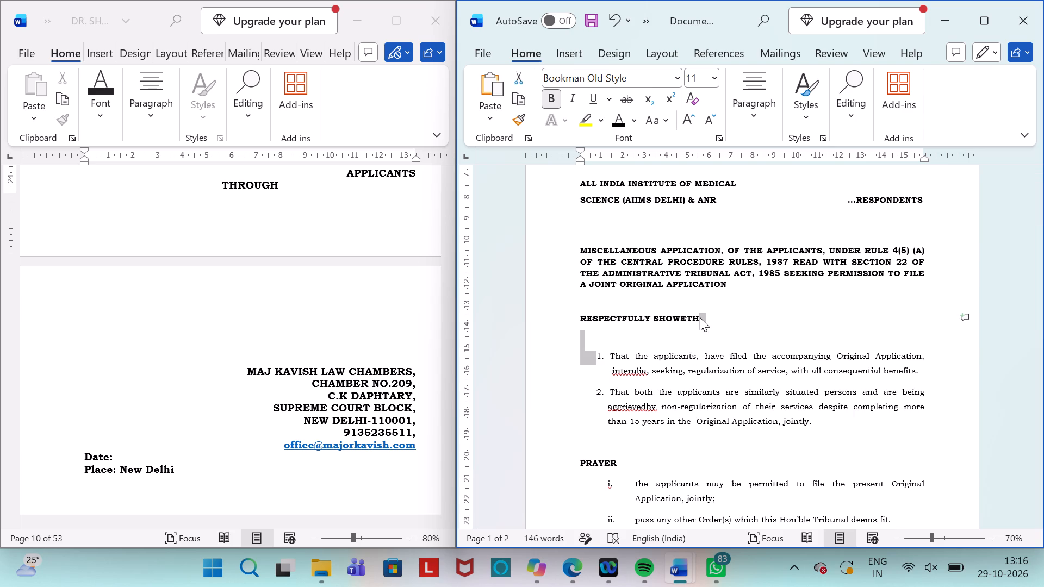
pyautogui.press('Delete')
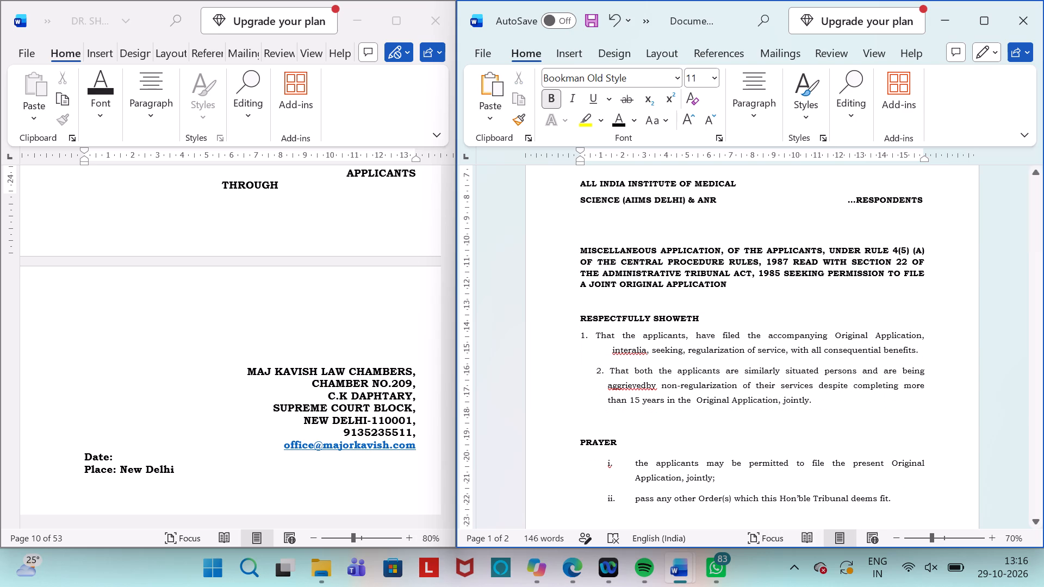
# Insert six spaces before "1." so paragraph 1's number lines up with paragraph 2's.
pyautogui.click(579, 336)
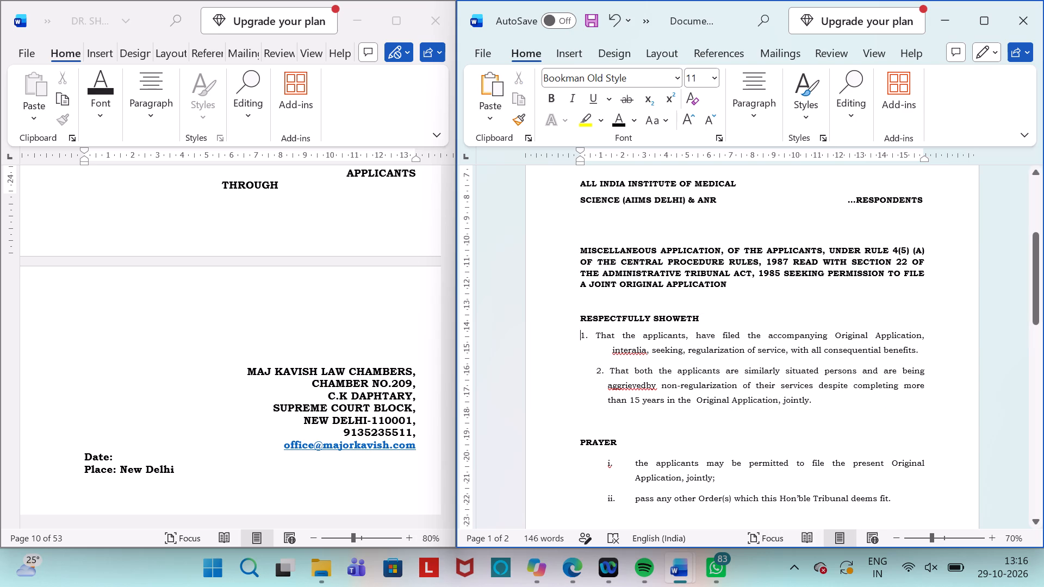
pyautogui.press('space')
pyautogui.press('space')
pyautogui.press('space')
pyautogui.press('space')
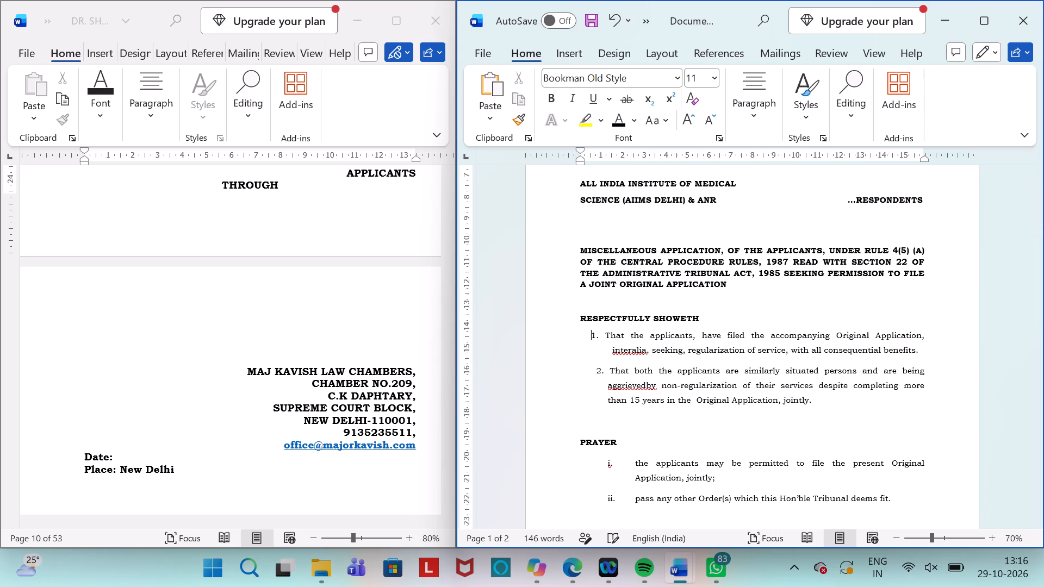
pyautogui.press('space')
pyautogui.press('space')
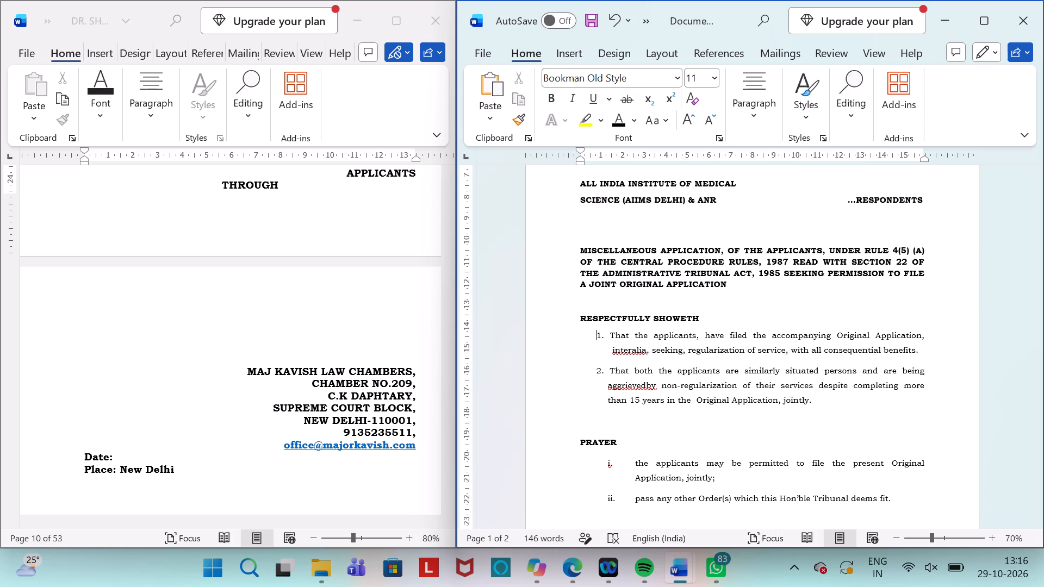
# Insert a blank line between "RESPECTFULLY SHOWETH" and paragraph 1, indenting paragraph 1's number again with seven spaces.
pyautogui.press('Return')
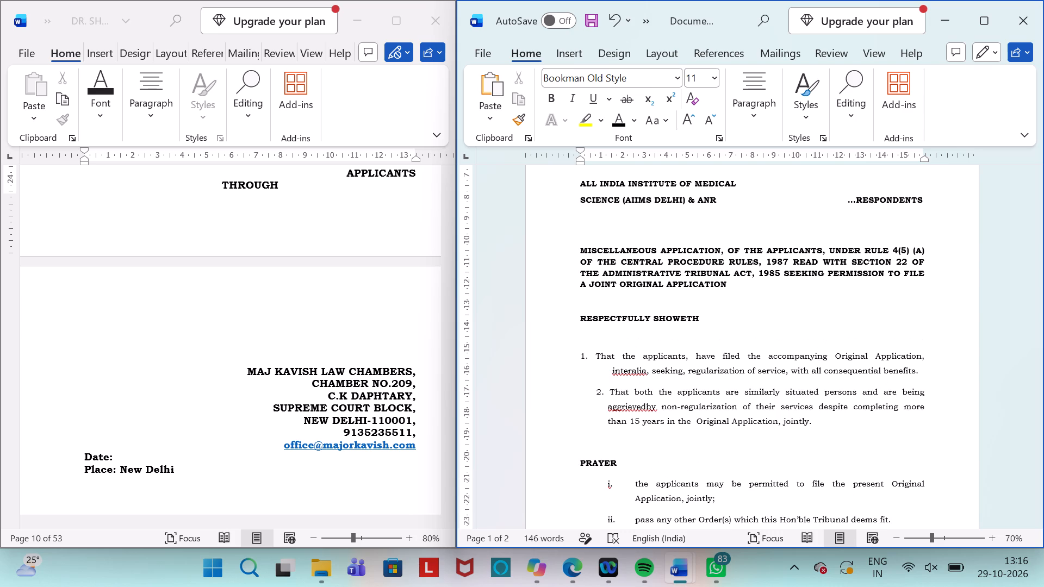
pyautogui.press('space')
pyautogui.press('space')
pyautogui.press('space')
pyautogui.press('space')
pyautogui.press('space')
pyautogui.press('space')
pyautogui.press('space')
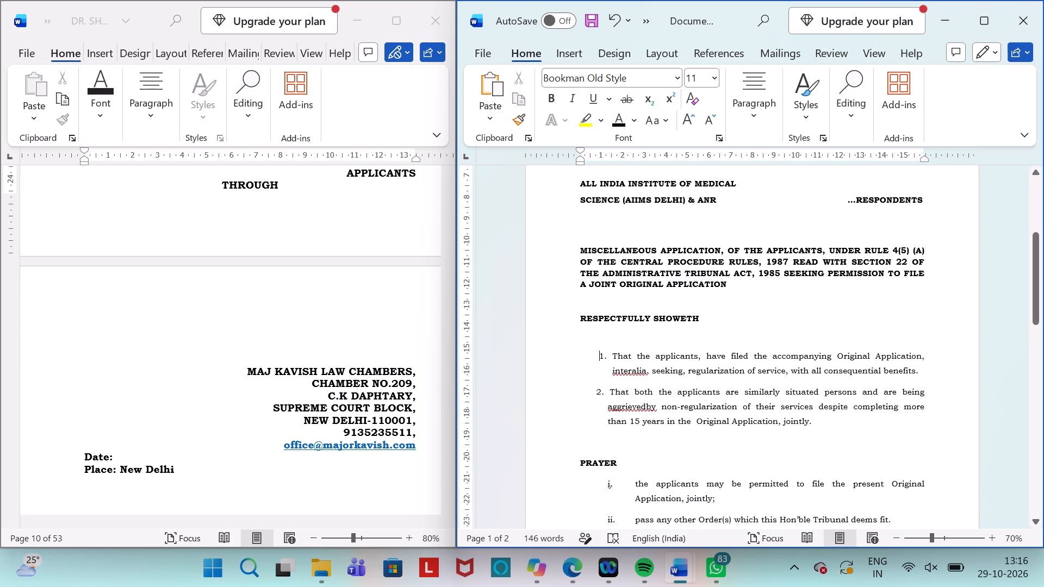
# Delete the blank line between paragraph 2 and the "PRAYER" heading.
pyautogui.scroll(-1, 607, 320)
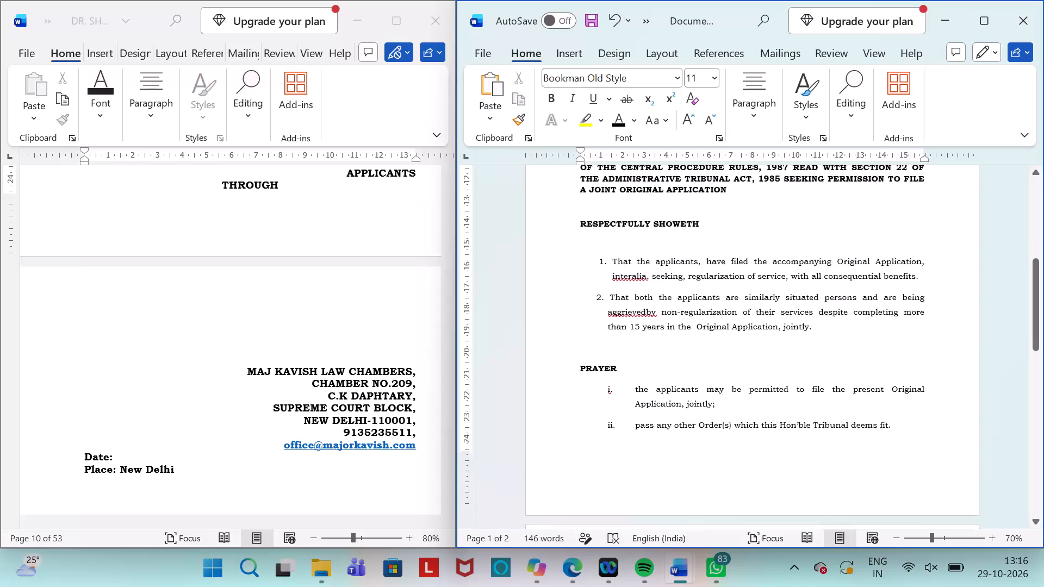
pyautogui.scroll(-1, 607, 320)
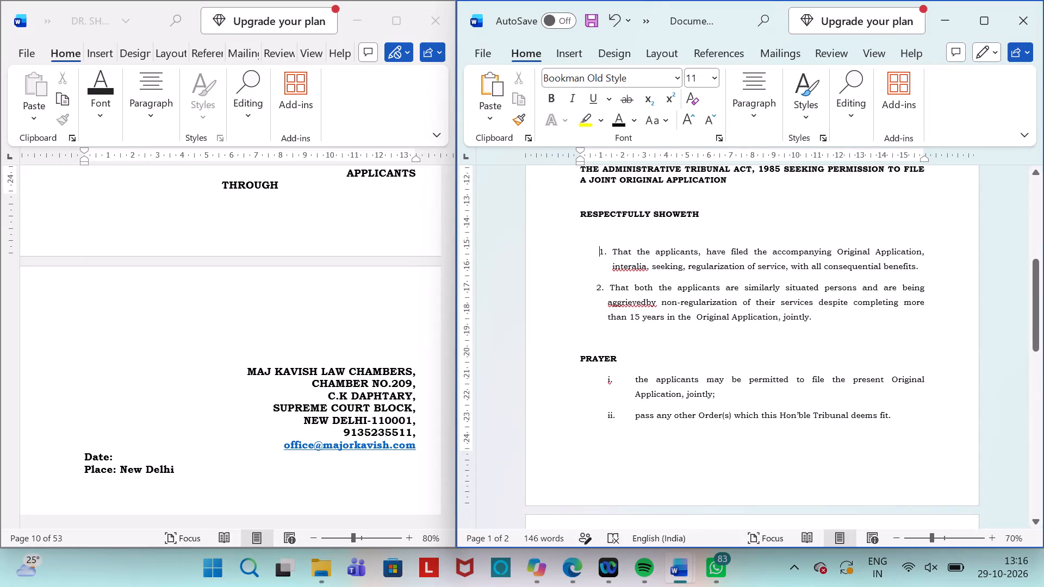
pyautogui.scroll(-3, 607, 320)
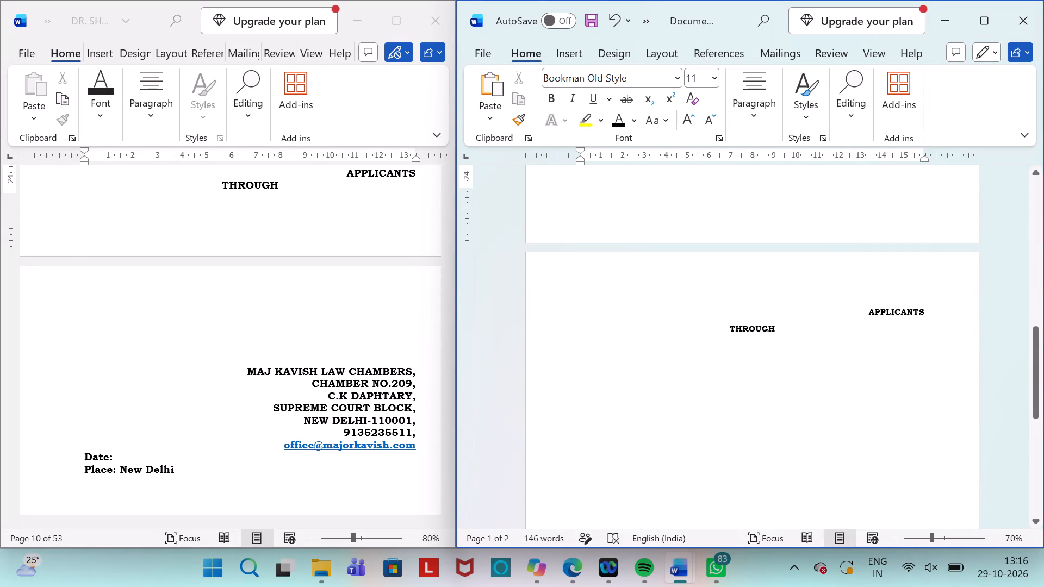
pyautogui.scroll(2, 607, 320)
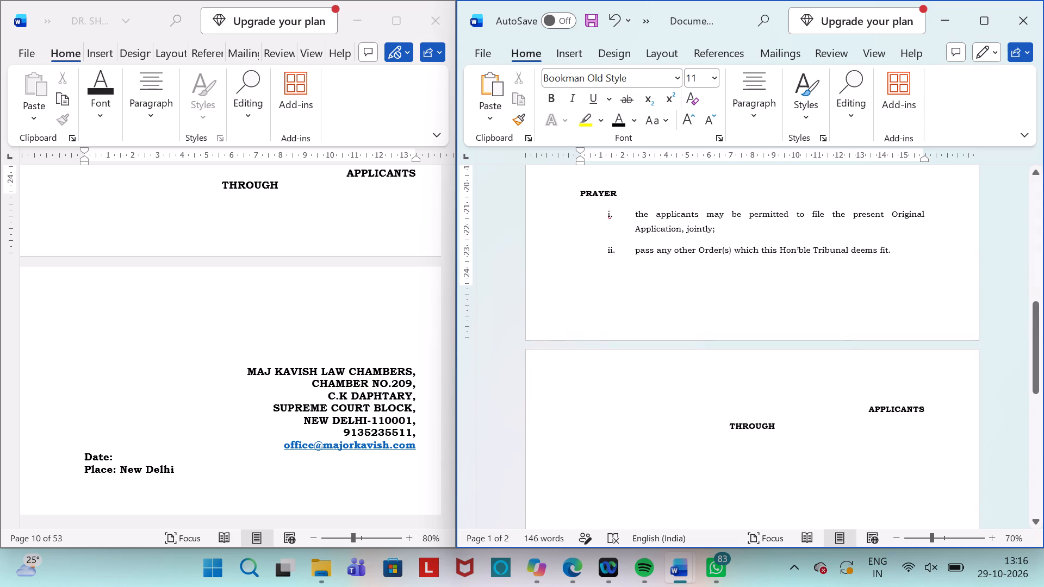
pyautogui.scroll(1, 627, 341)
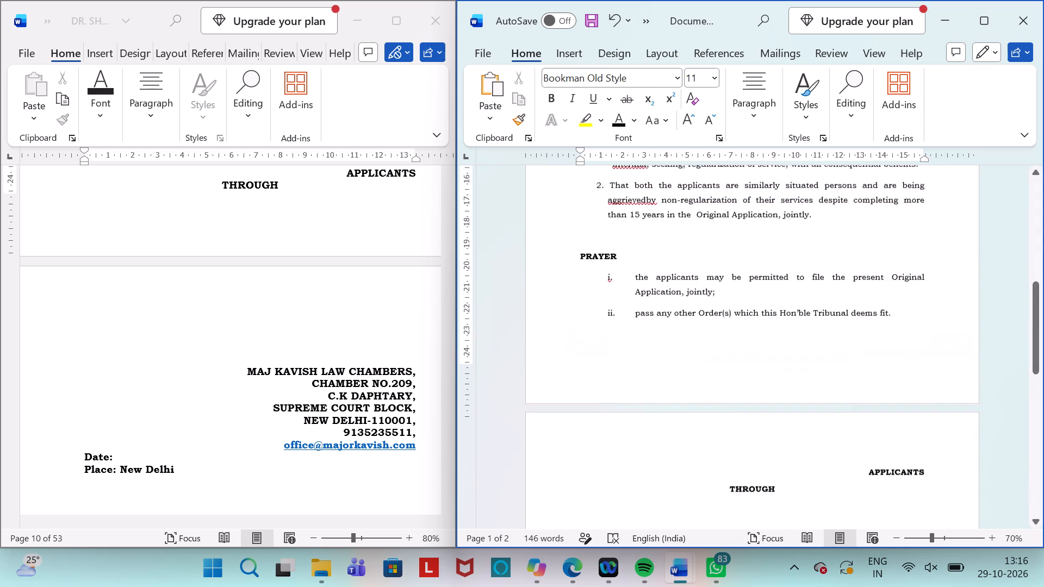
pyautogui.scroll(1, 627, 341)
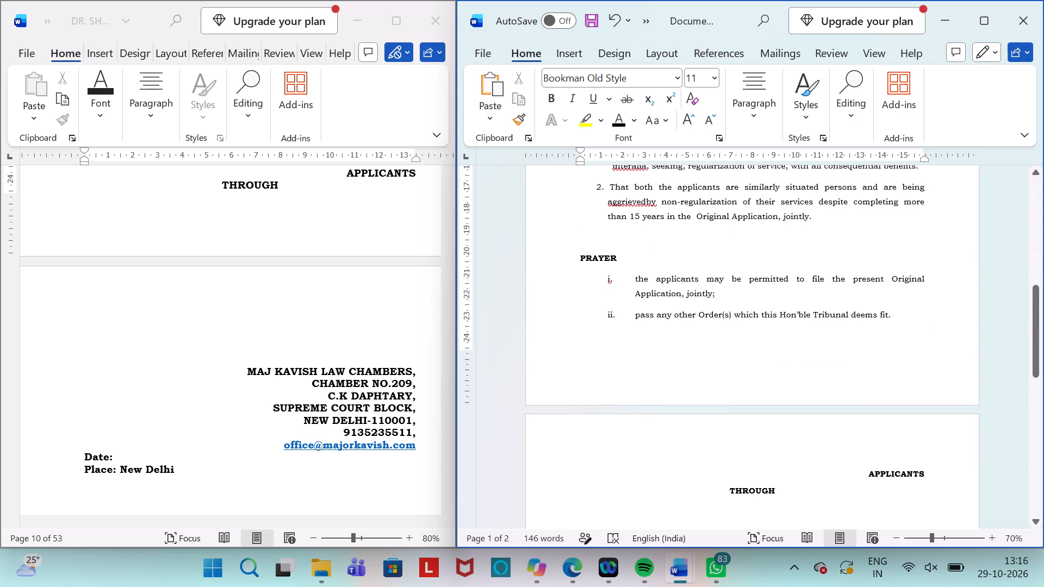
pyautogui.click(577, 258)
pyautogui.press('BackSpace')
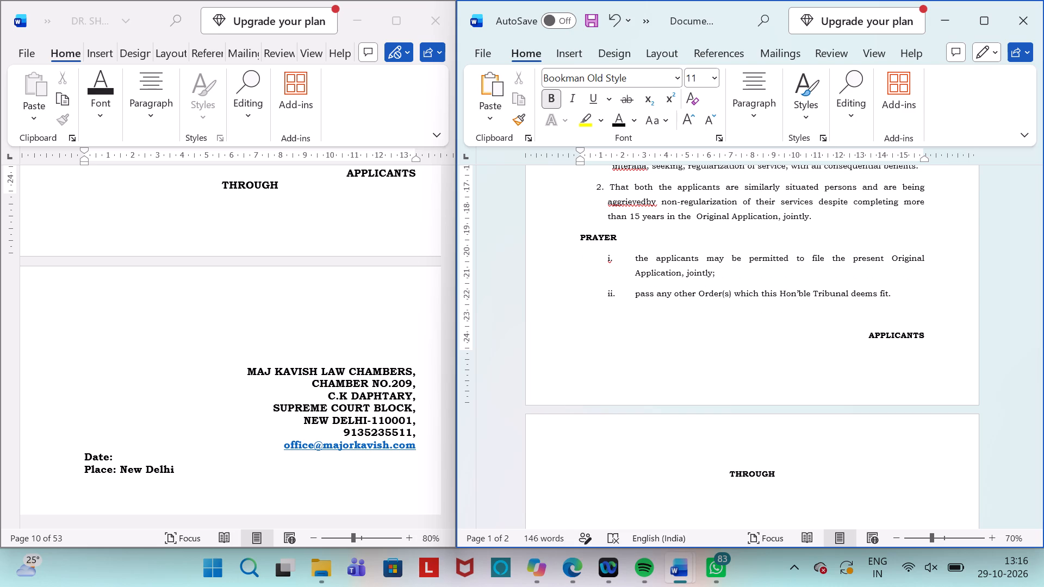
# Reduce the gap between the "...RESPONDENTS" line and the "MISCELLANEOUS APPLICATION" heading to a single blank line.
pyautogui.scroll(2, 577, 258)
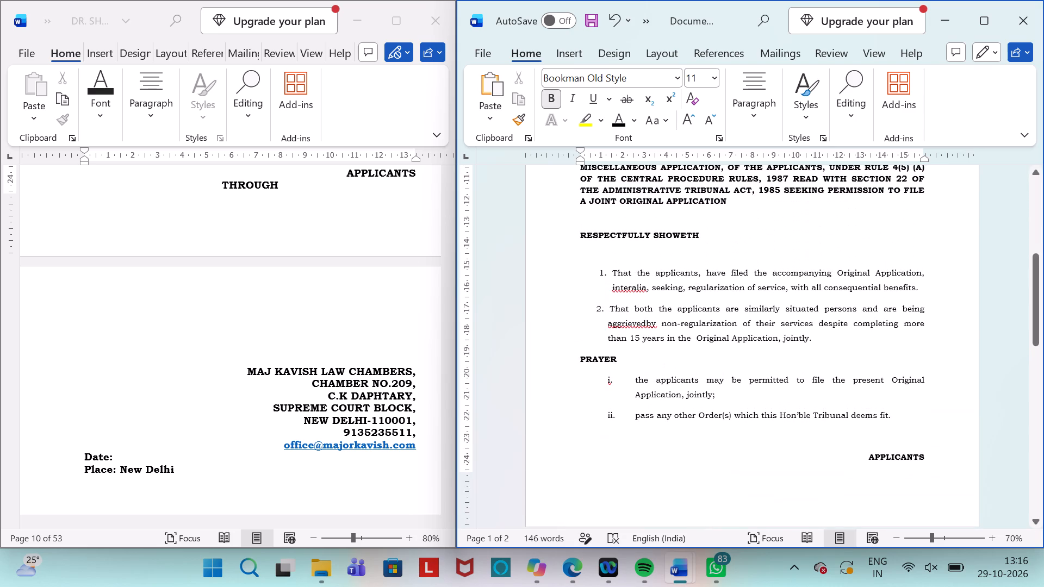
pyautogui.scroll(1, 577, 258)
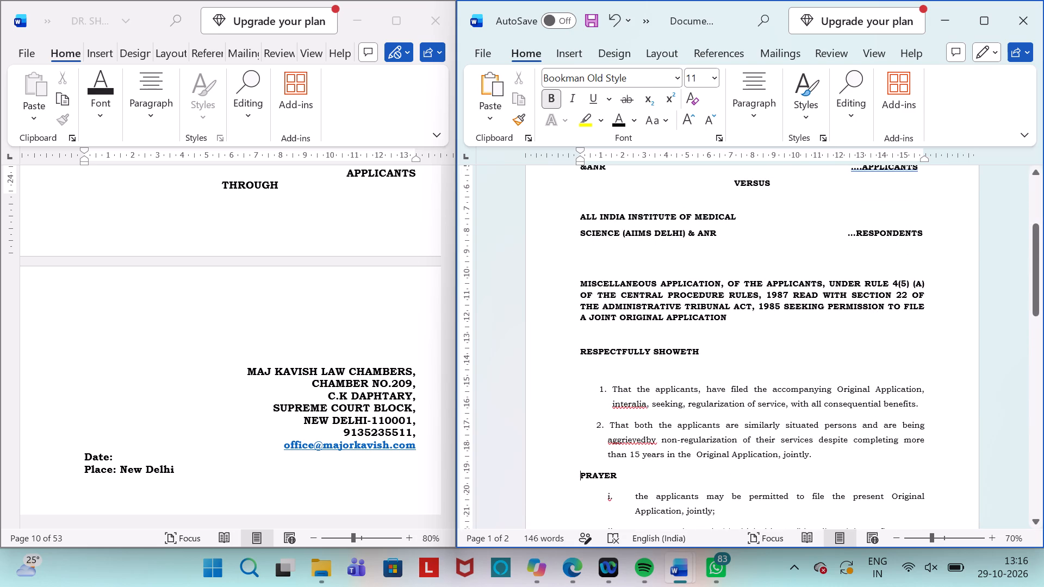
pyautogui.click(921, 233)
pyautogui.press('Down')
pyautogui.press('Down')
pyautogui.press('BackSpace')
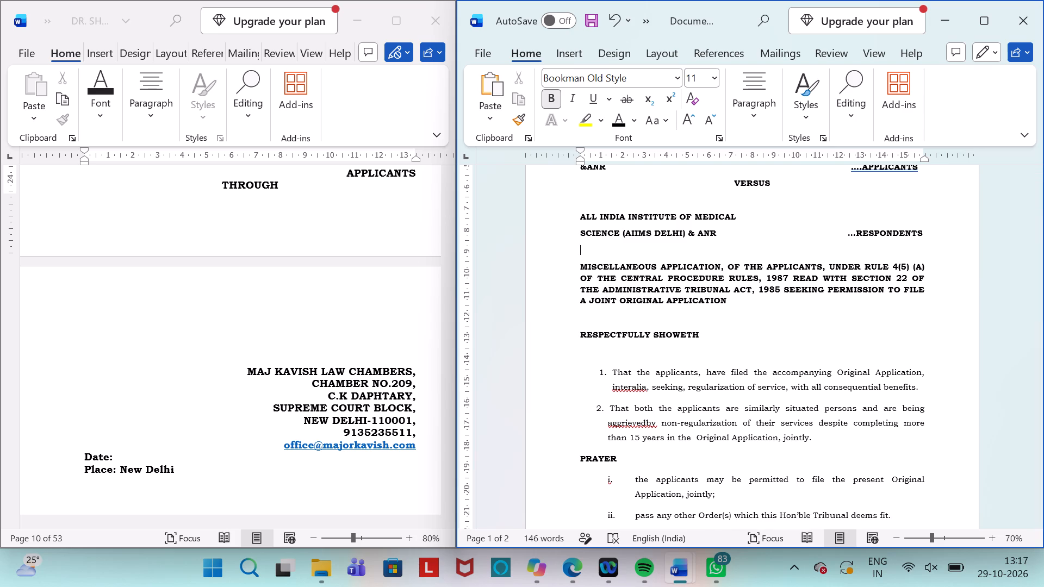
# Review the rest of the draft from the numbered paragraphs through the "APPLICANTS" and "THROUGH" lines to the second page.
pyautogui.scroll(-1, 921, 233)
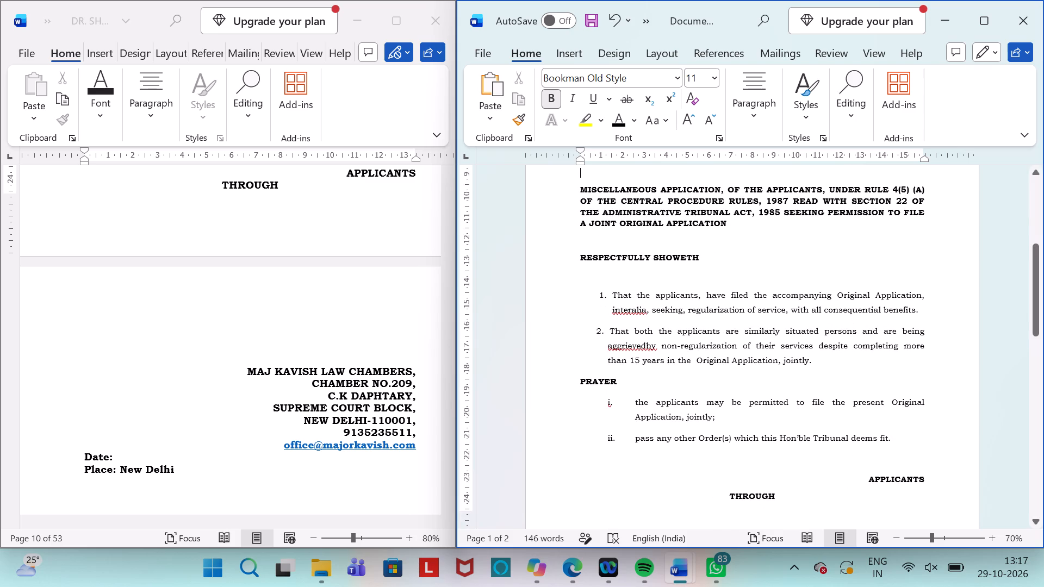
pyautogui.scroll(-2, 921, 233)
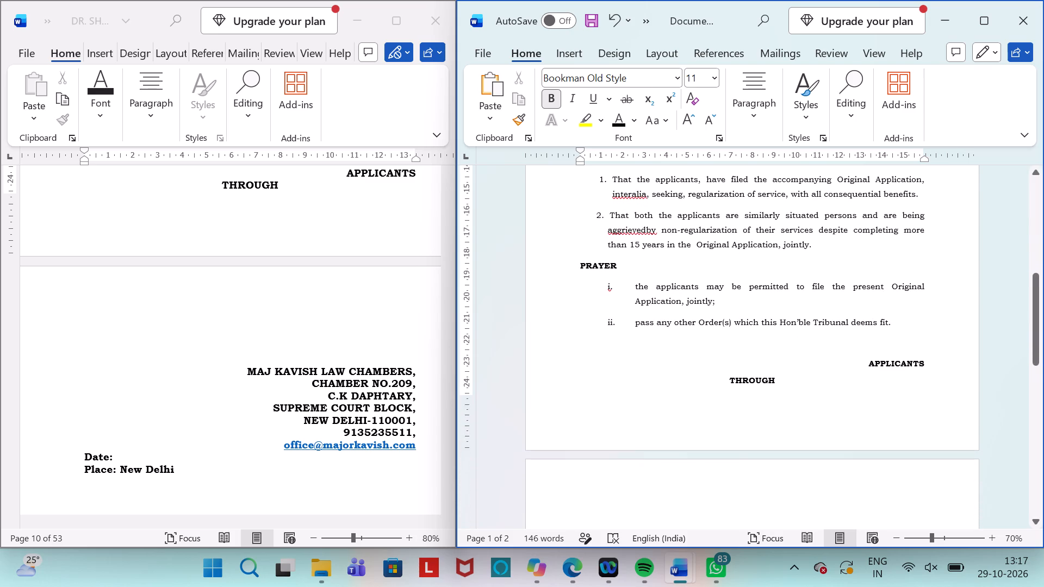
pyautogui.scroll(-2, 921, 233)
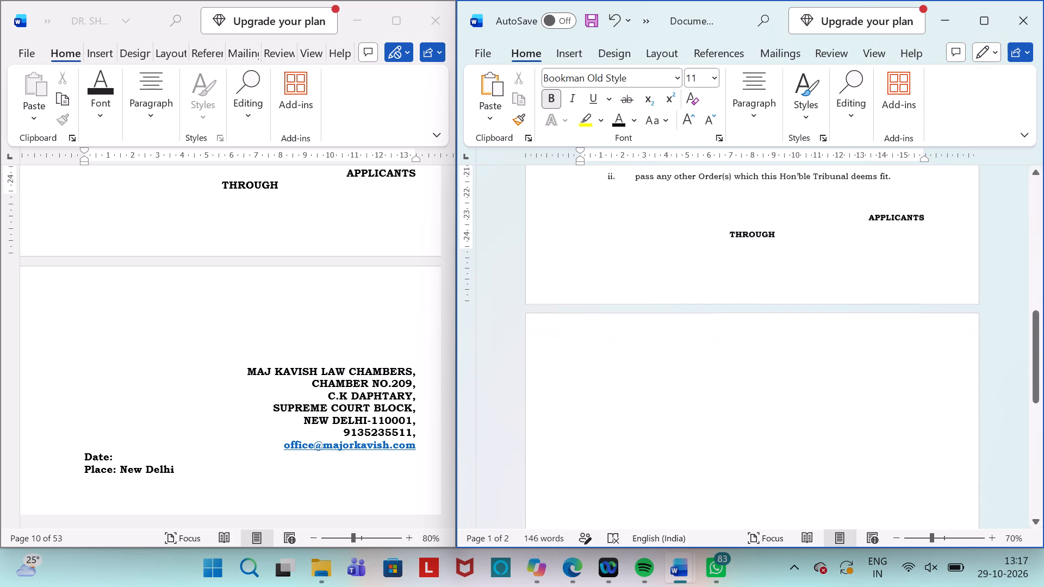
pyautogui.scroll(-2, 921, 233)
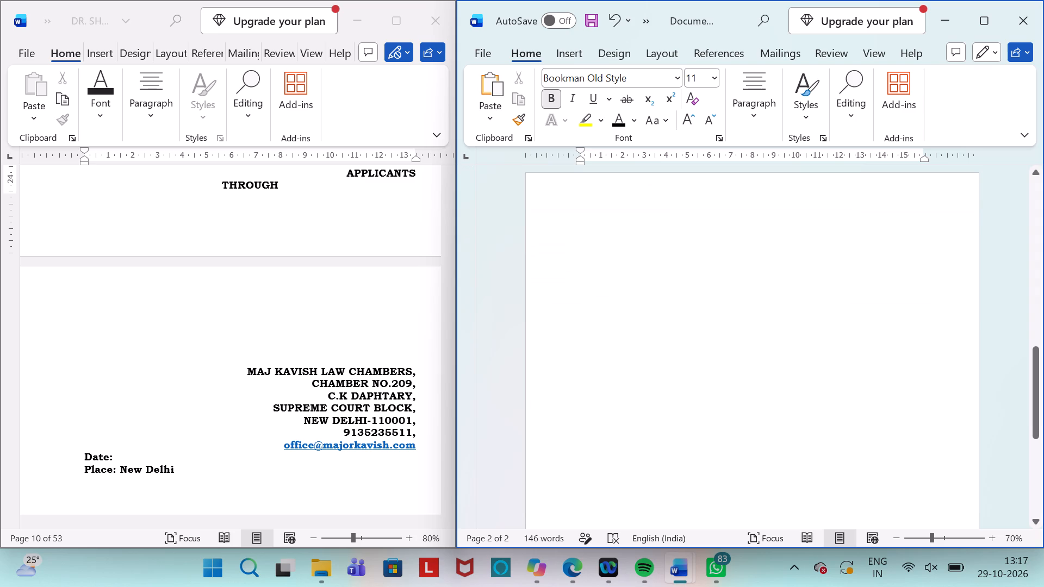
pyautogui.scroll(-1, 921, 233)
pyautogui.scroll(3, 947, 224)
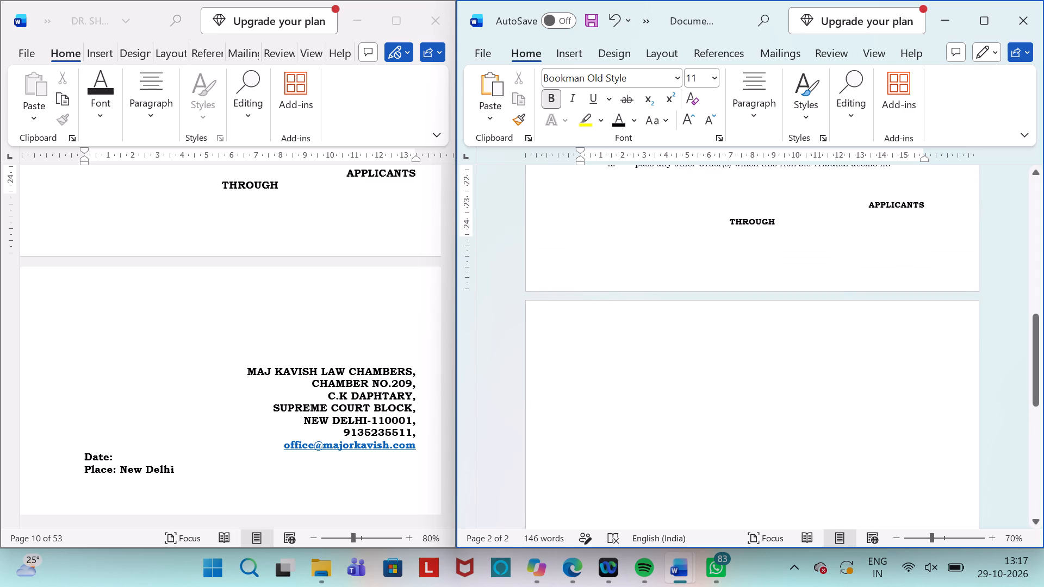
# Copy the law chambers' contact block, from the chambers' name through the e-mail line, from the source application.
pyautogui.scroll(-1, 375, 338)
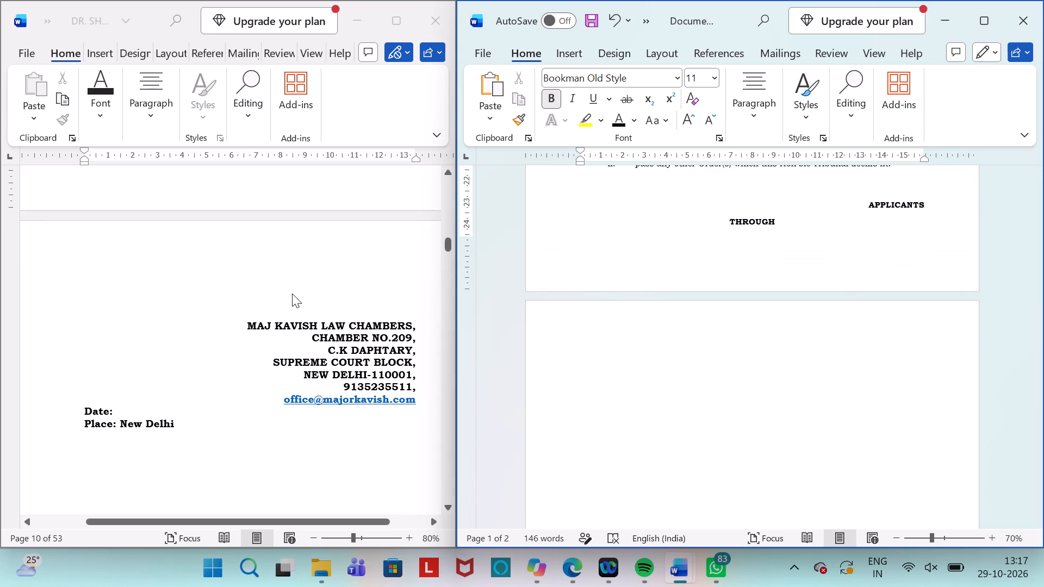
pyautogui.click(246, 321)
pyautogui.moveTo(246, 321); pyautogui.dragTo(279, 329)
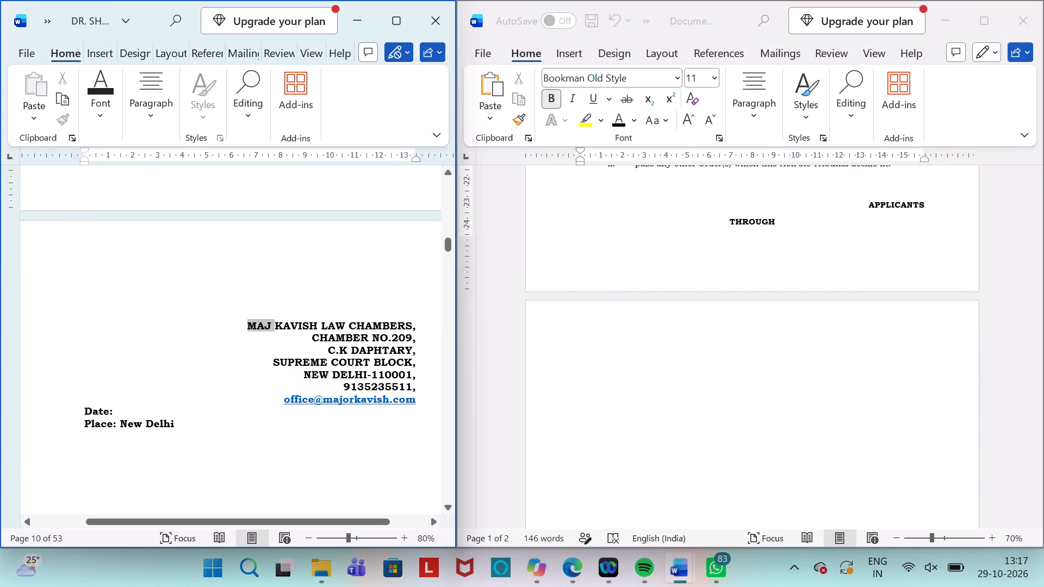
pyautogui.moveTo(279, 329); pyautogui.dragTo(412, 395)
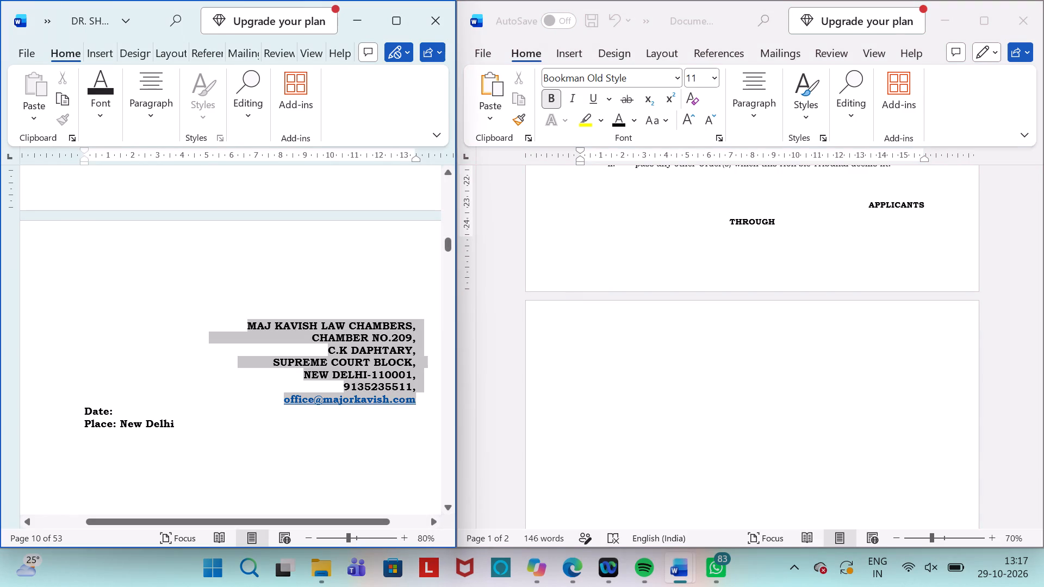
pyautogui.moveTo(412, 395); pyautogui.dragTo(414, 398)
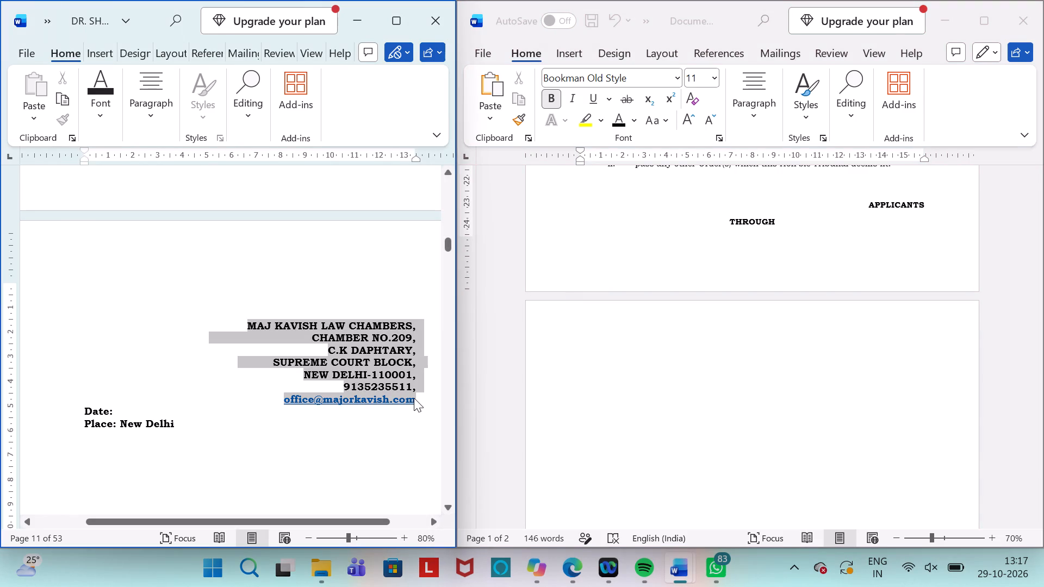
pyautogui.hotkey('ctrl', 'c')
pyautogui.hotkey('ctrl', 'c')
pyautogui.hotkey('ctrl', 'c')
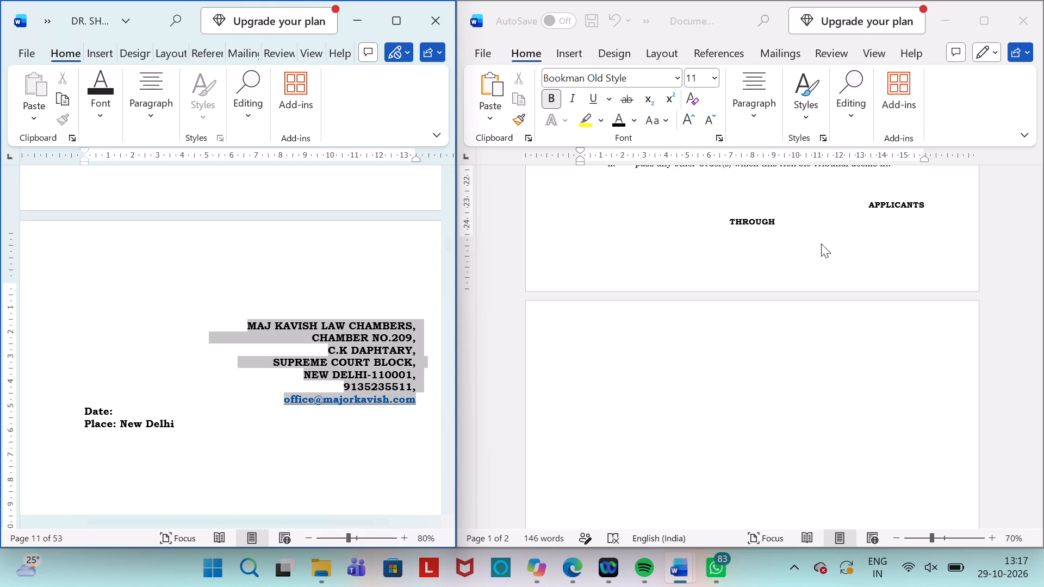
# Set the blank line above the "MISCELLANEOUS APPLICATION" heading in the draft to justified alignment.
pyautogui.click(762, 109)
pyautogui.click(762, 109)
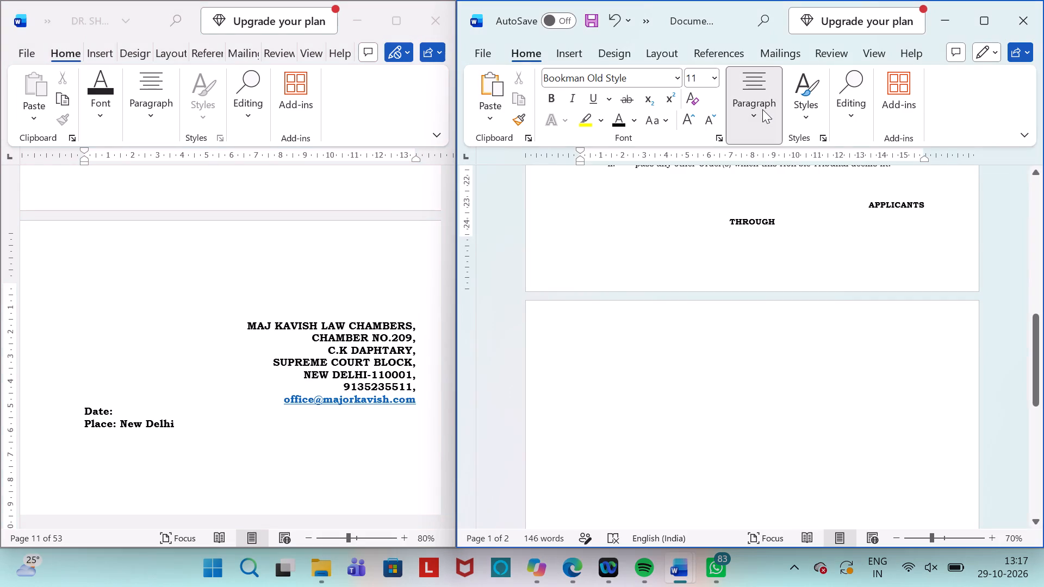
pyautogui.click(812, 186)
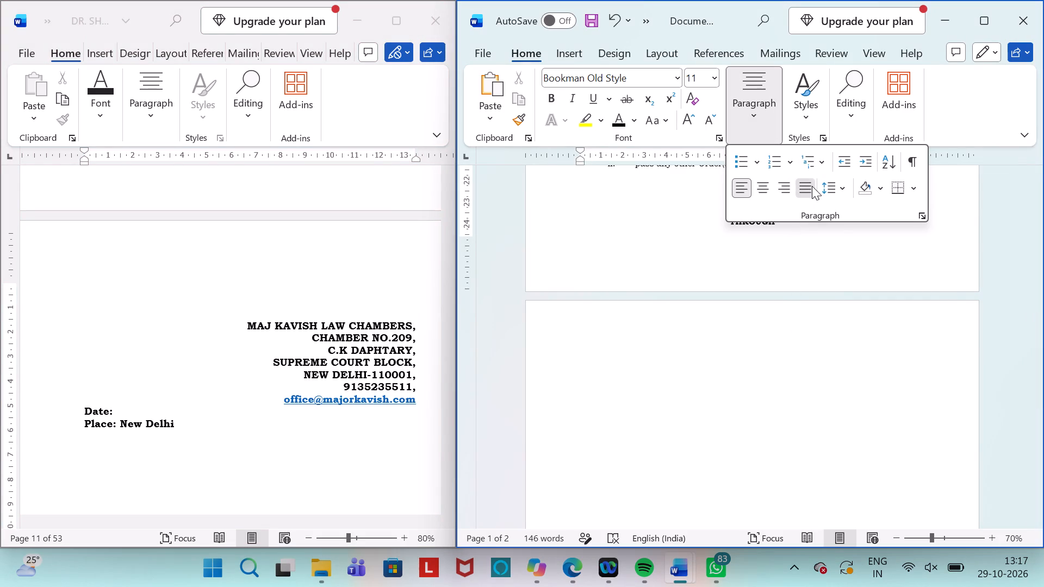
pyautogui.scroll(-3, 835, 300)
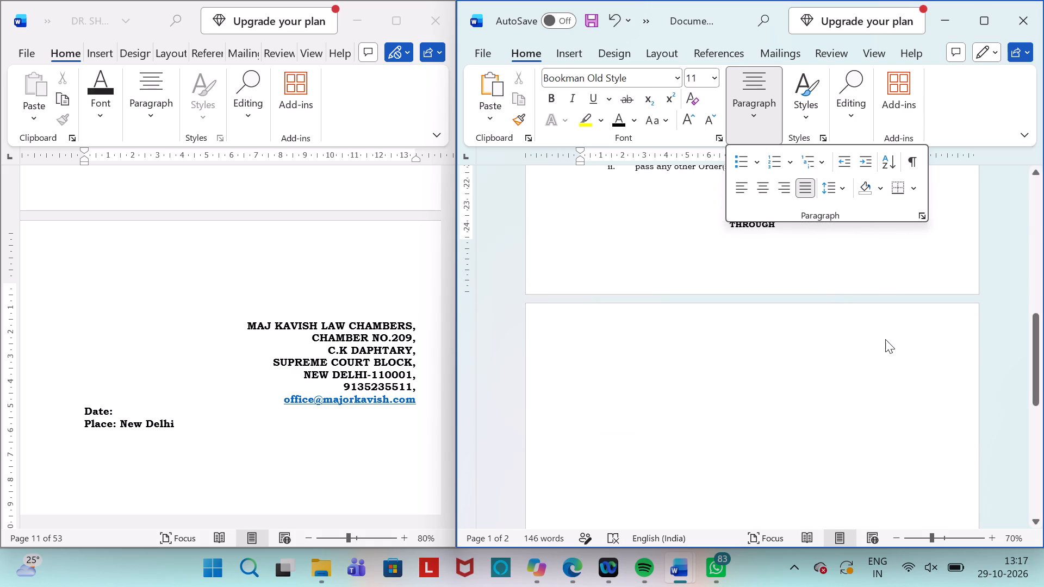
pyautogui.click(886, 339)
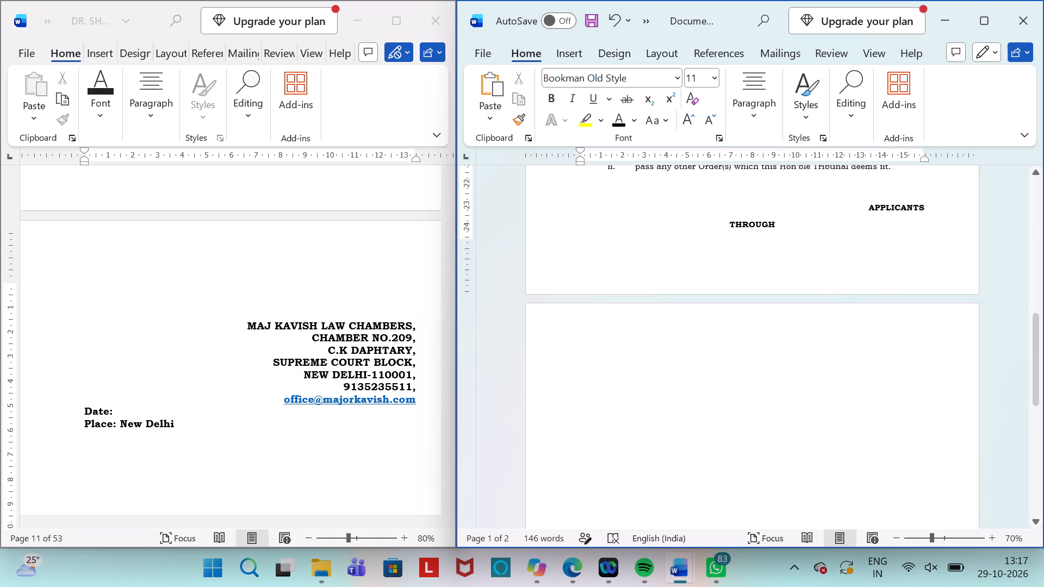
# Paste the copied law chambers' contact block at the top of the draft's second page.
pyautogui.scroll(-1, 883, 362)
pyautogui.click(879, 351)
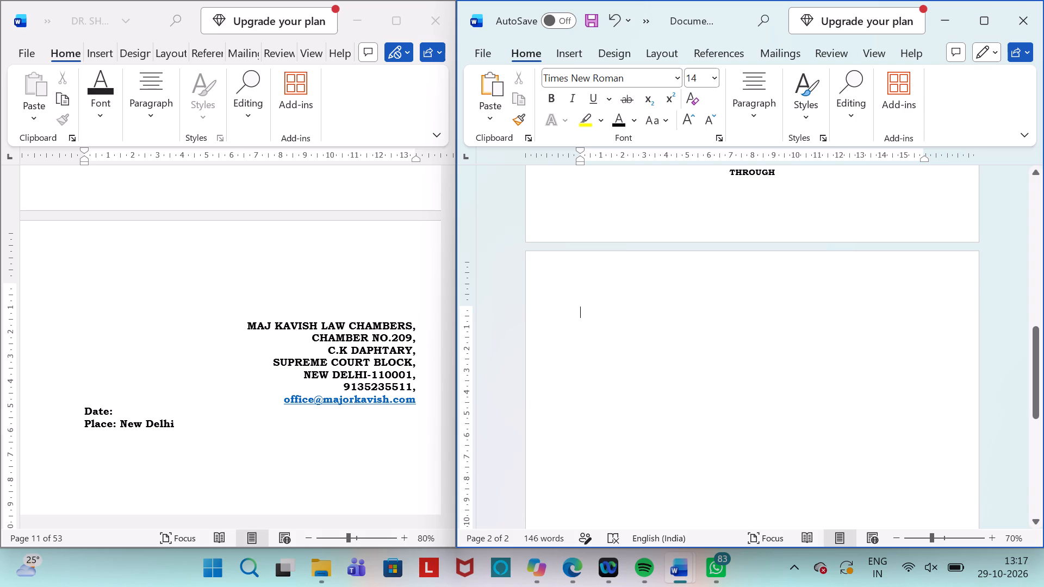
pyautogui.hotkey('ctrl', 'v')
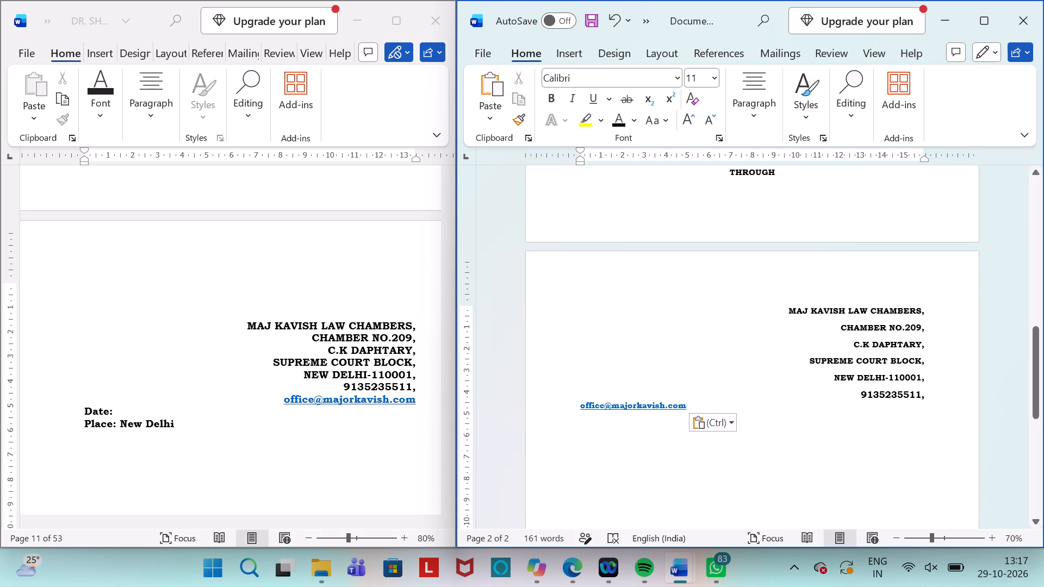
# Delete the misaligned e-mail line below the law chambers' contact block on the draft's second page.
pyautogui.press('BackSpace')
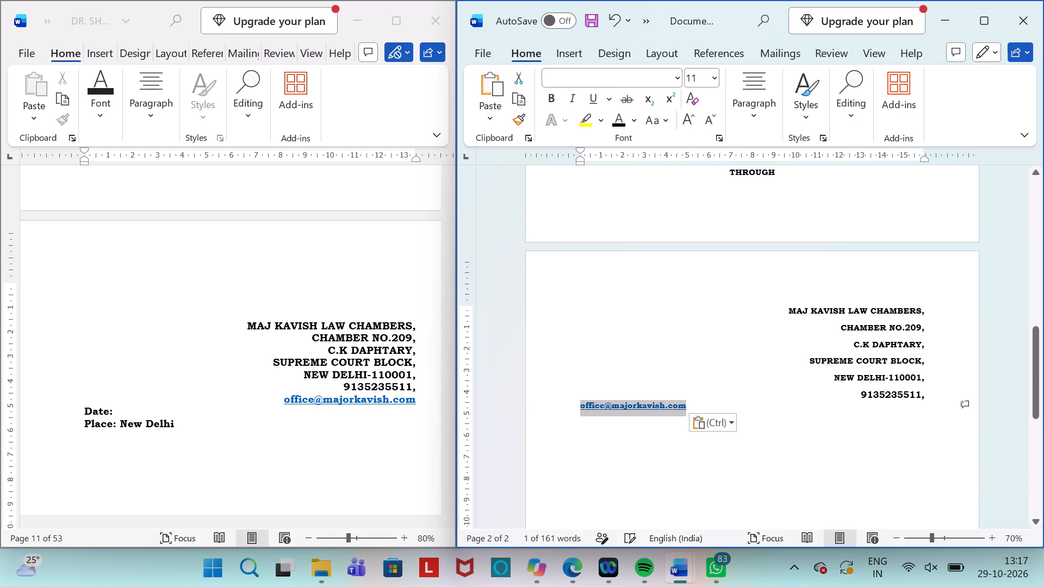
pyautogui.press('BackSpace')
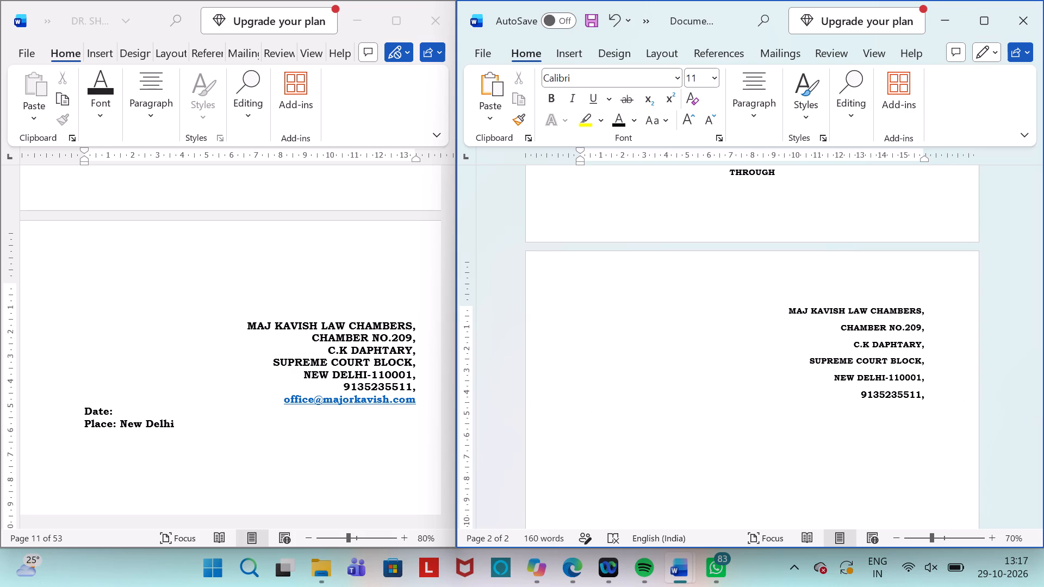
# Review the draft from the tribunal heading on the first page through the contact block on the second page.
pyautogui.scroll(3, 691, 404)
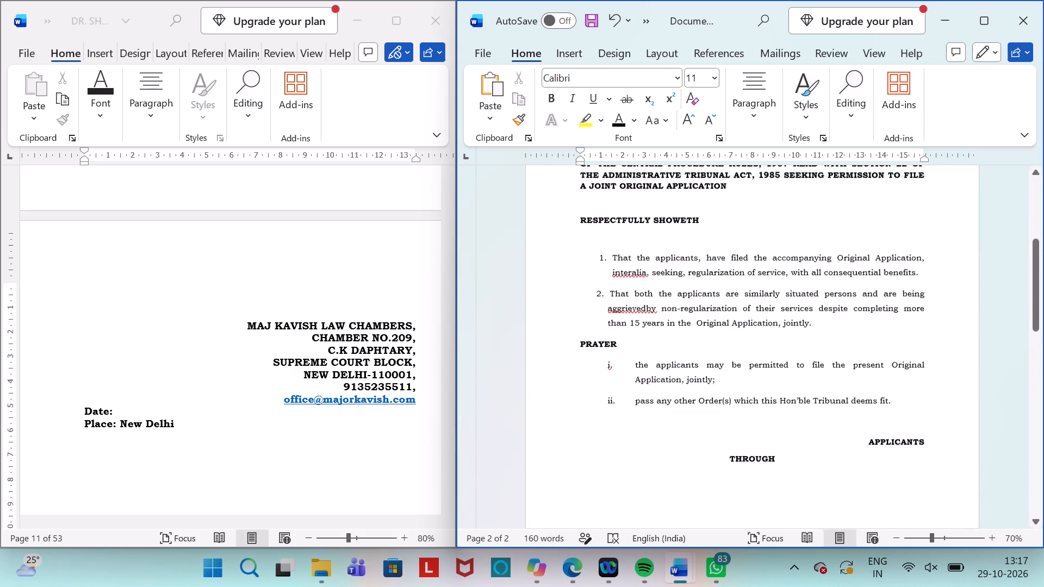
pyautogui.scroll(5, 691, 404)
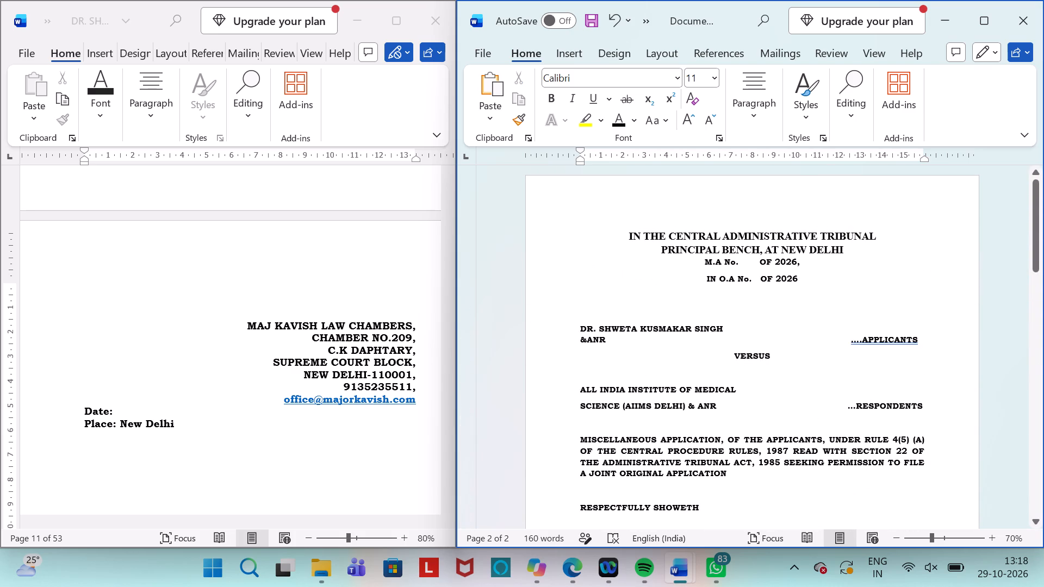
pyautogui.scroll(-8, 691, 404)
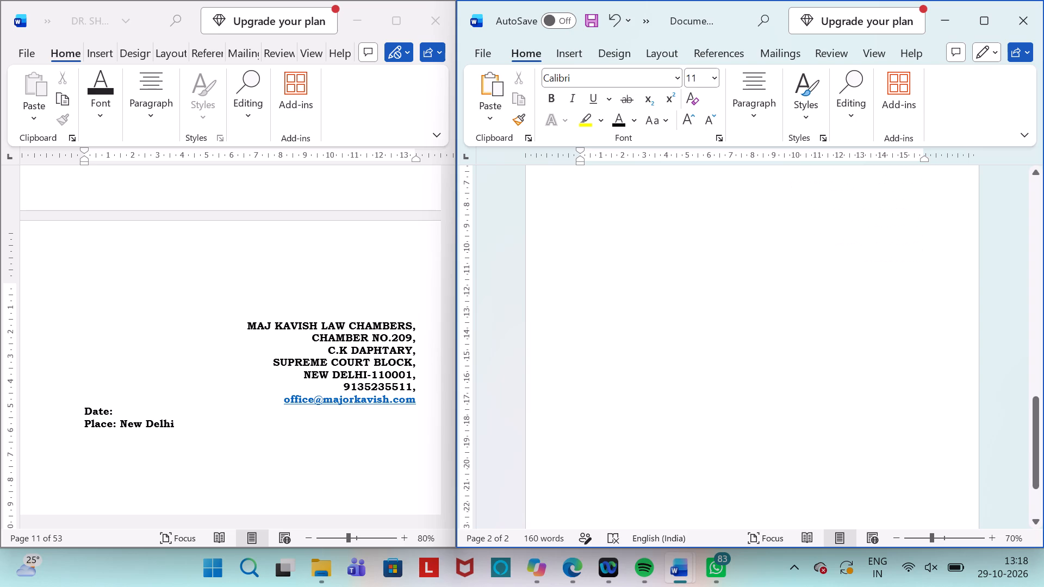
pyautogui.scroll(-1, 691, 404)
pyautogui.scroll(3, 691, 404)
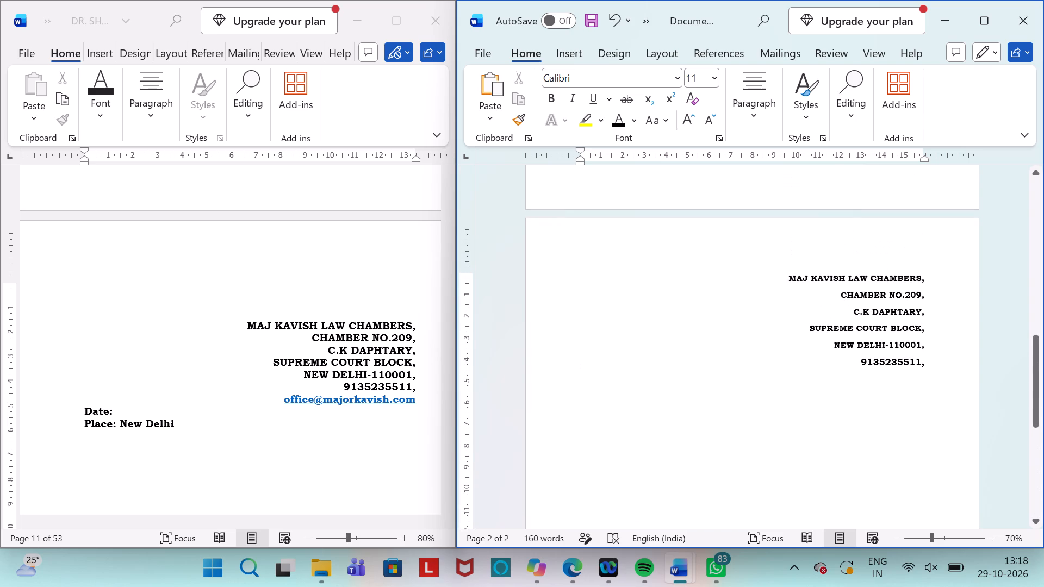
# Copy the complete e-mail line from the source application's contact block and paste it below the phone number line in the draft.
pyautogui.click(283, 398)
pyautogui.click(283, 398)
pyautogui.moveTo(283, 398); pyautogui.dragTo(287, 397)
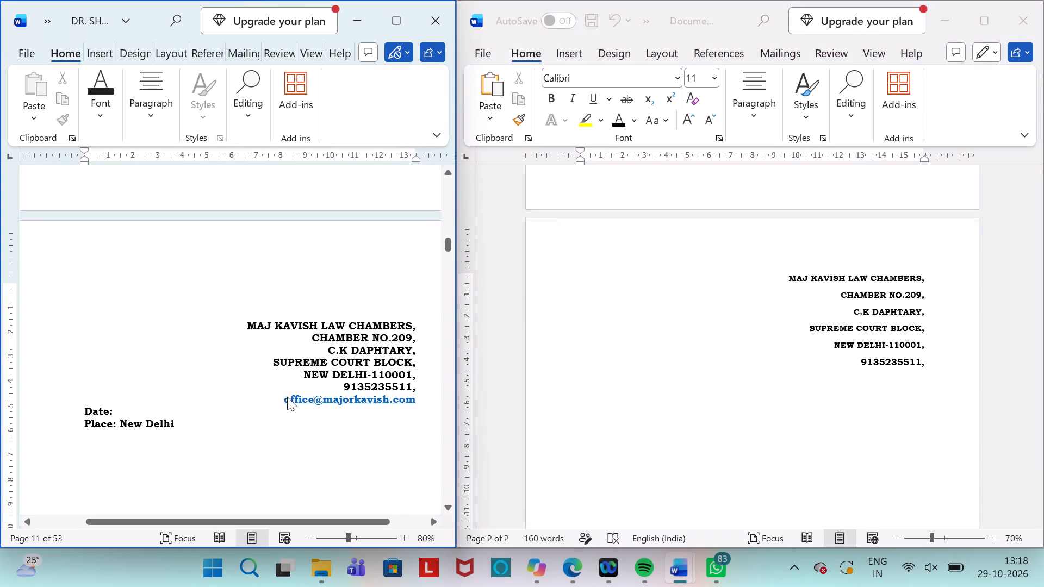
pyautogui.moveTo(287, 397); pyautogui.dragTo(415, 395)
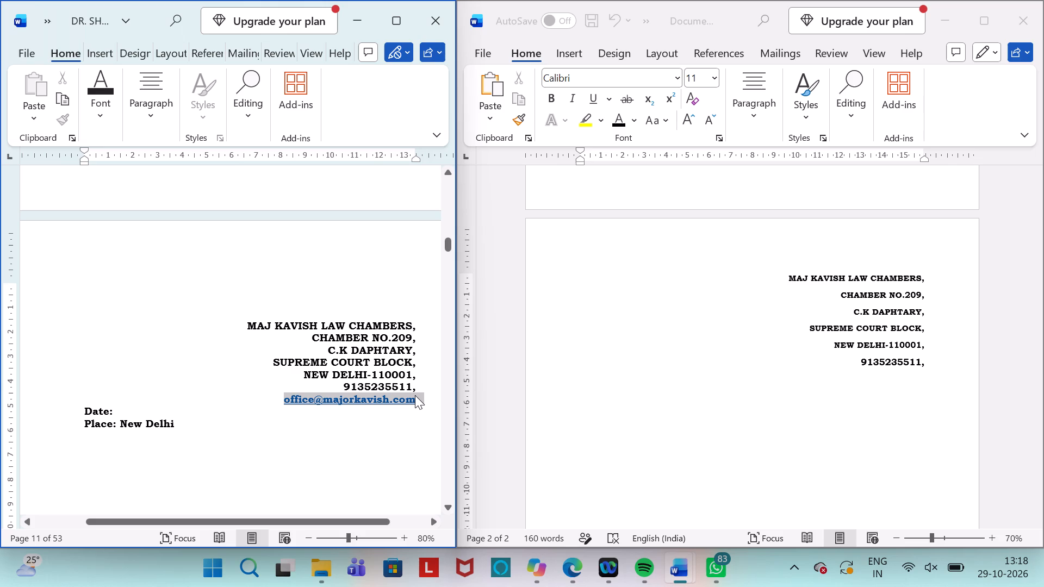
pyautogui.hotkey('ctrl', 'c')
pyautogui.hotkey('ctrl', 'c')
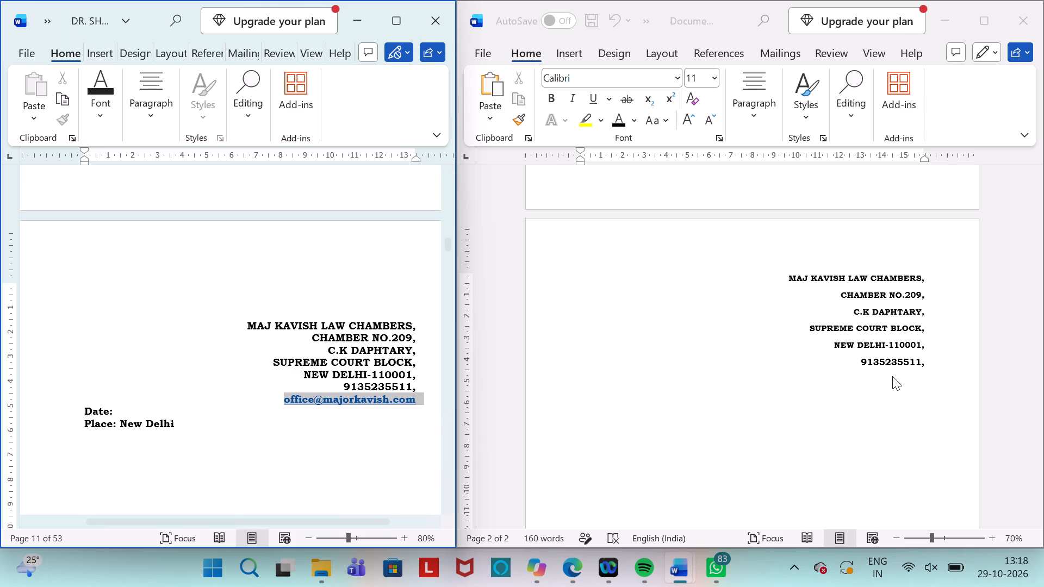
pyautogui.click(880, 368)
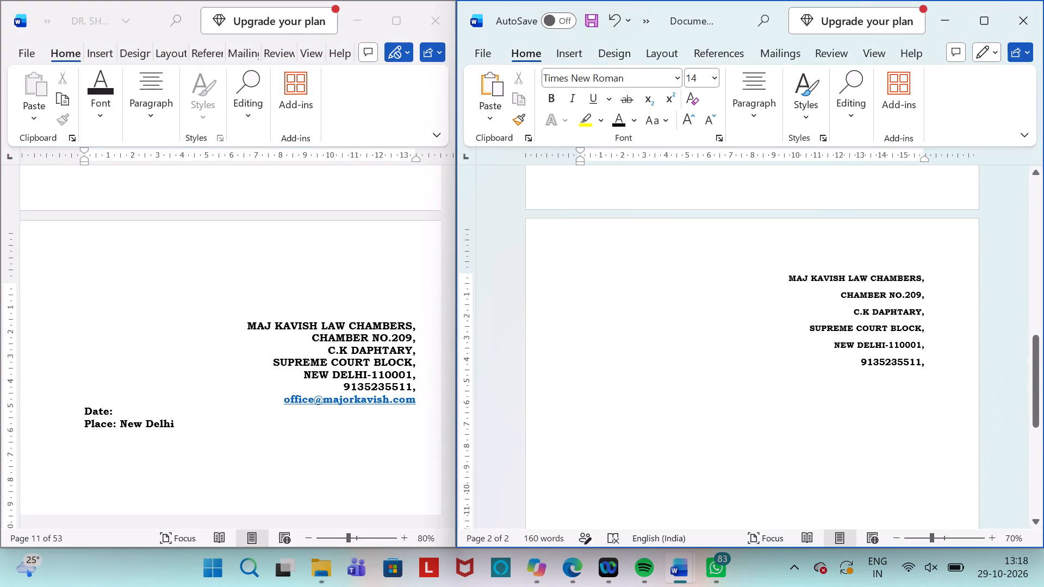
pyautogui.click(867, 374)
pyautogui.hotkey('ctrl', 'v')
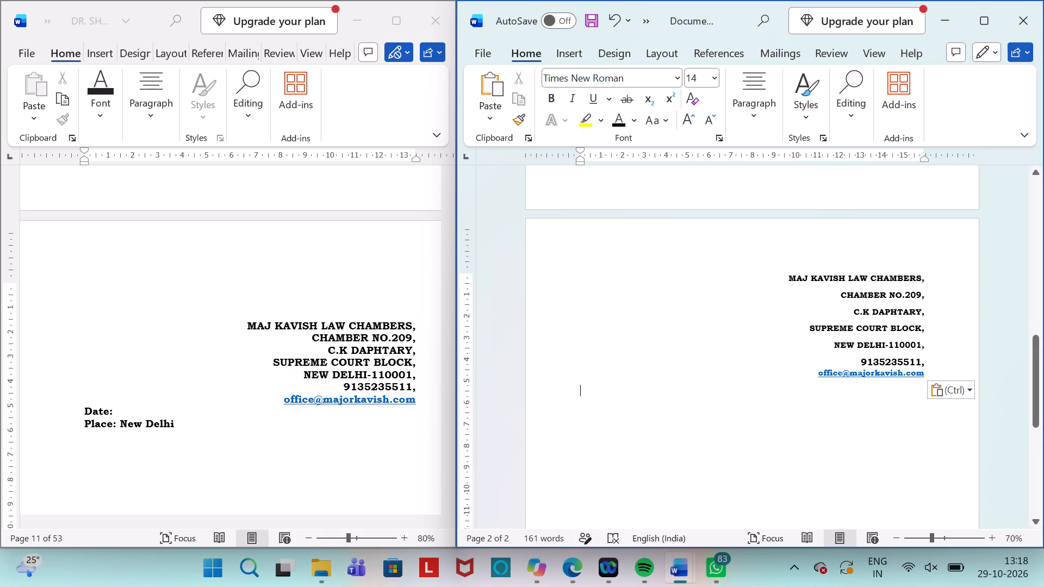
# Copy the "Date:" and "Place: New Delhi" lines from the source application into the draft, one blank line below the chambers' contact block.
pyautogui.scroll(-1, 546, 373)
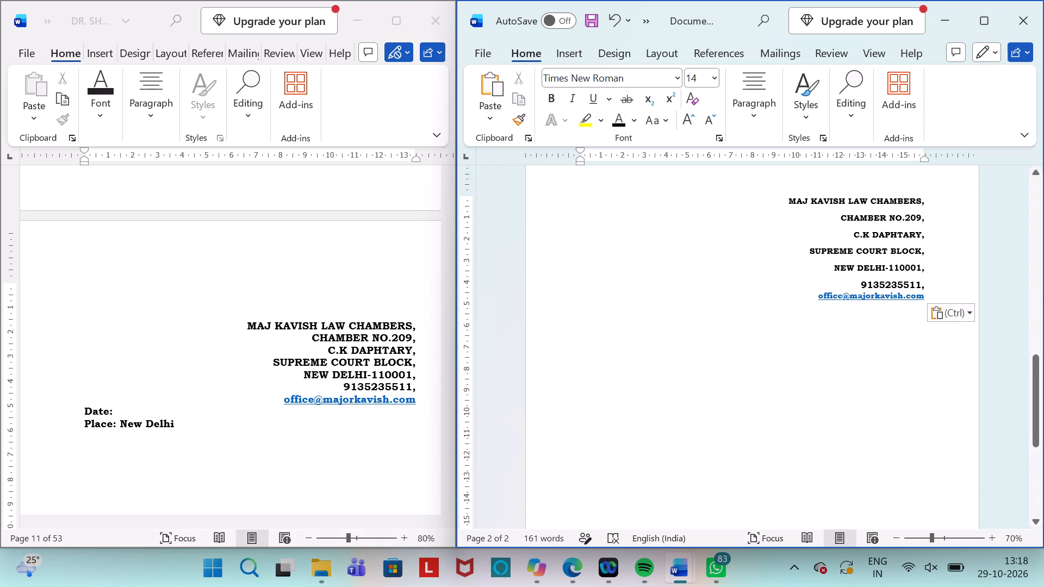
pyautogui.scroll(-1, 498, 368)
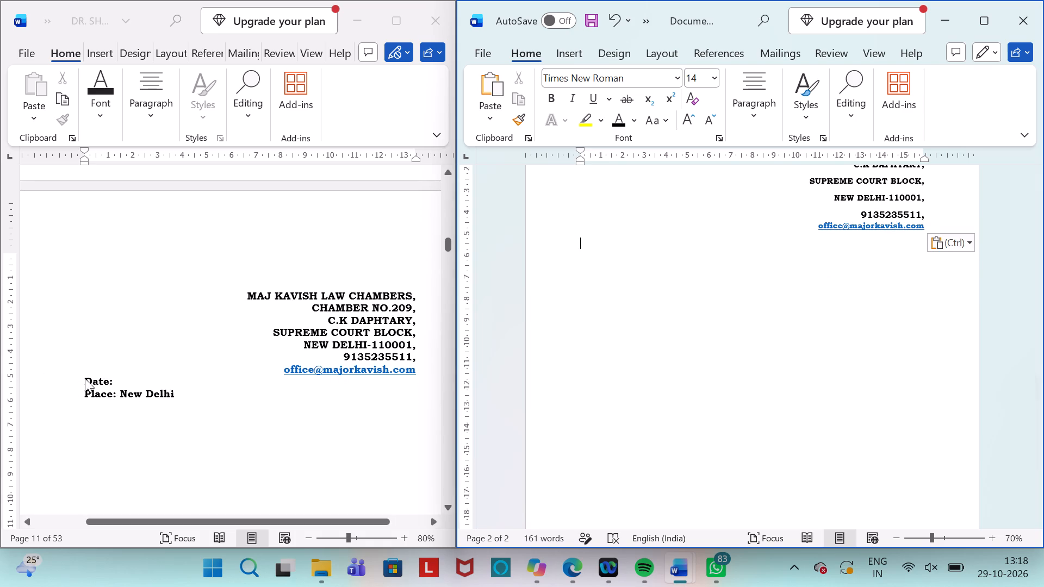
pyautogui.click(86, 377)
pyautogui.click(86, 377)
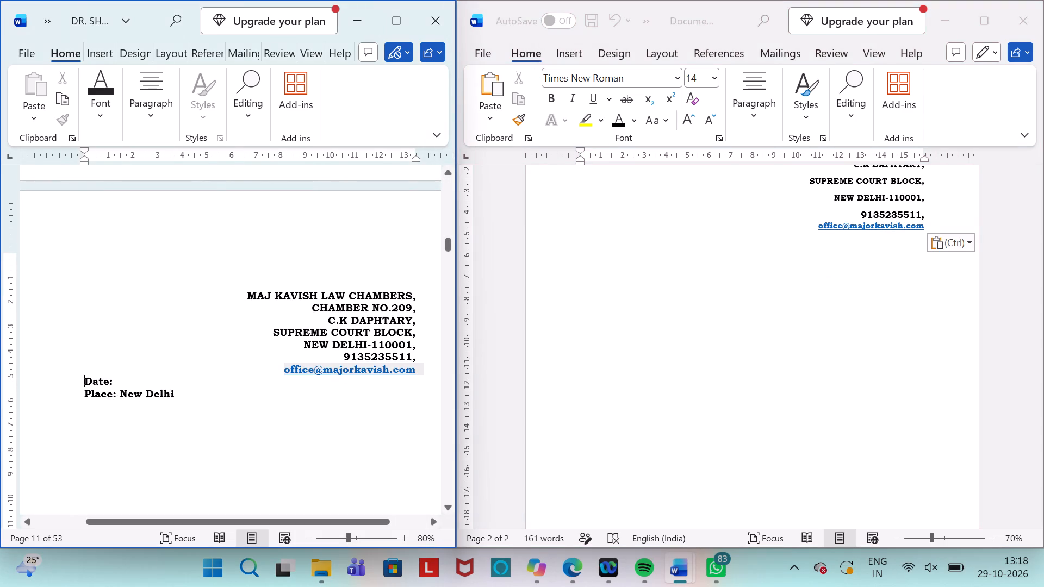
pyautogui.moveTo(86, 377); pyautogui.dragTo(167, 396)
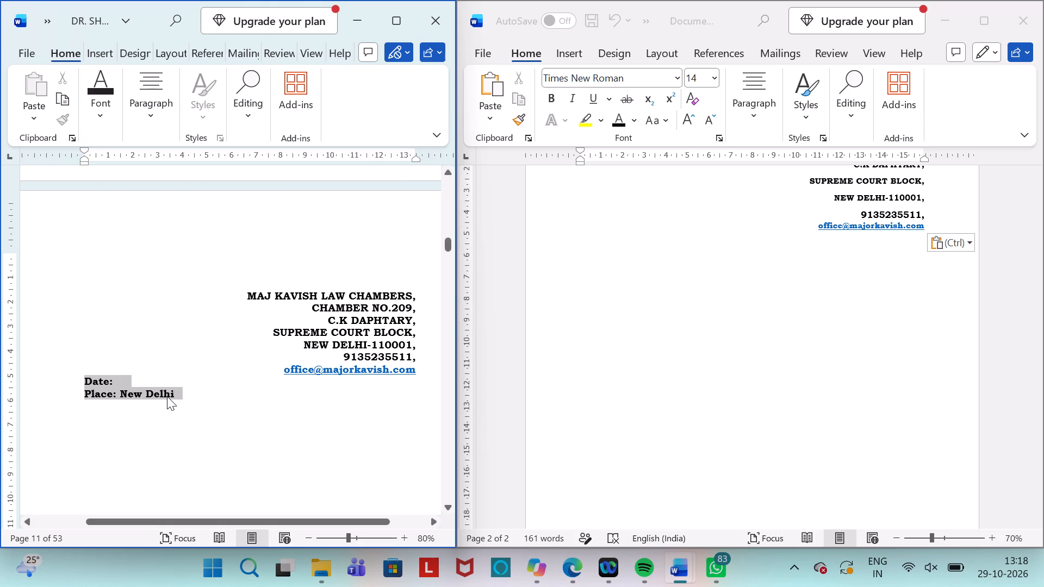
pyautogui.hotkey('ctrl', 'c')
pyautogui.hotkey('ctrl', 'c')
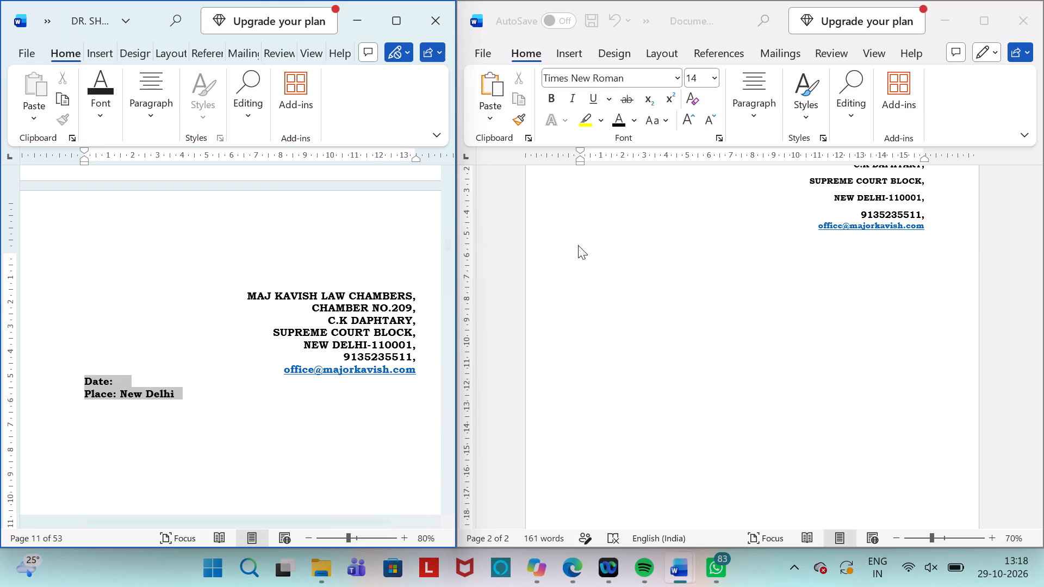
pyautogui.click(554, 259)
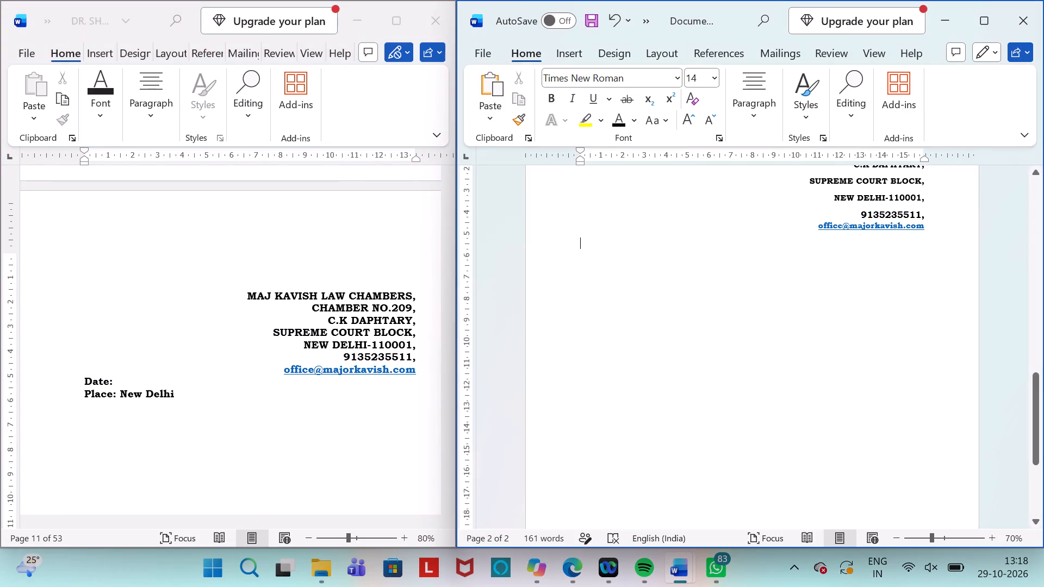
pyautogui.press('Return')
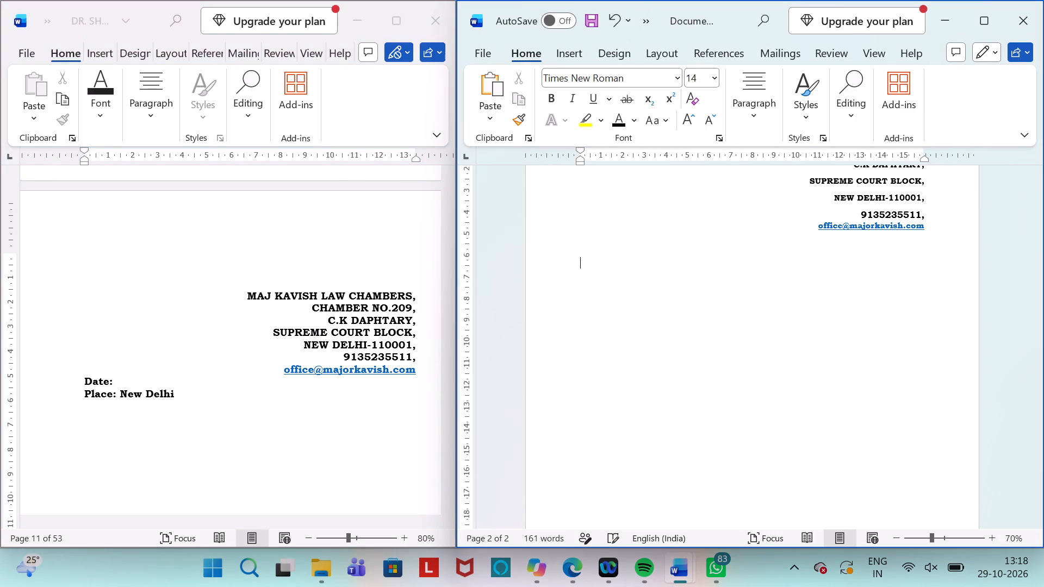
pyautogui.hotkey('ctrl', 'v')
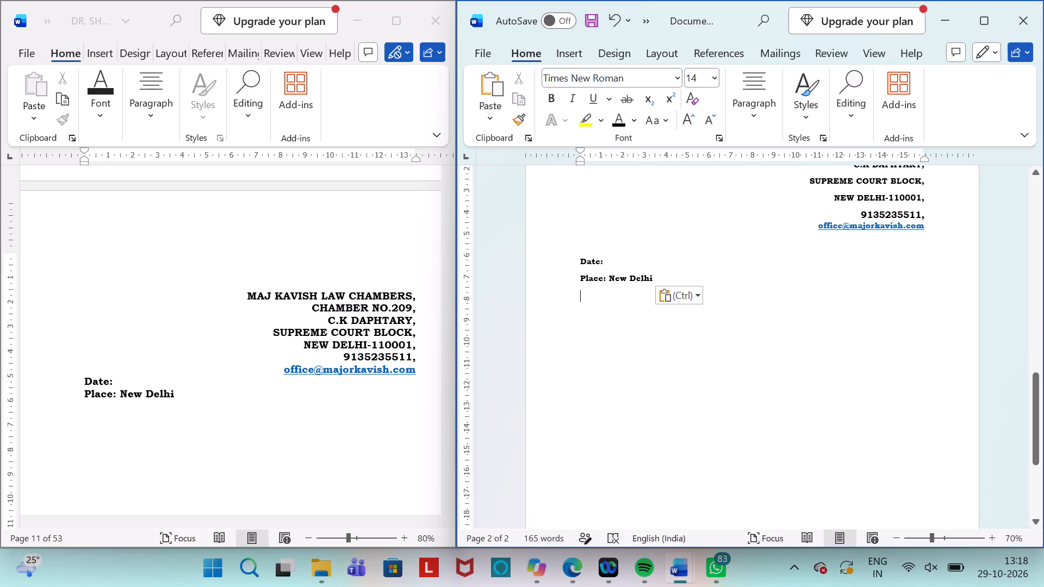
# Replace the paragraph break between the pasted "Date:" and "Place: New Delhi" lines with a line break.
pyautogui.click(577, 281)
pyautogui.press('BackSpace')
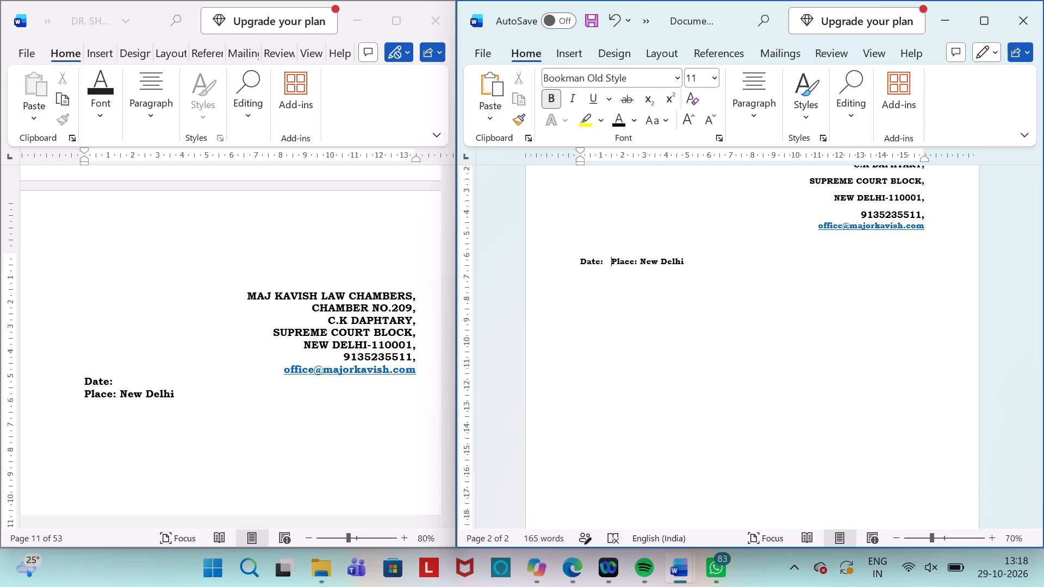
pyautogui.hotkey('shift', 'Return')
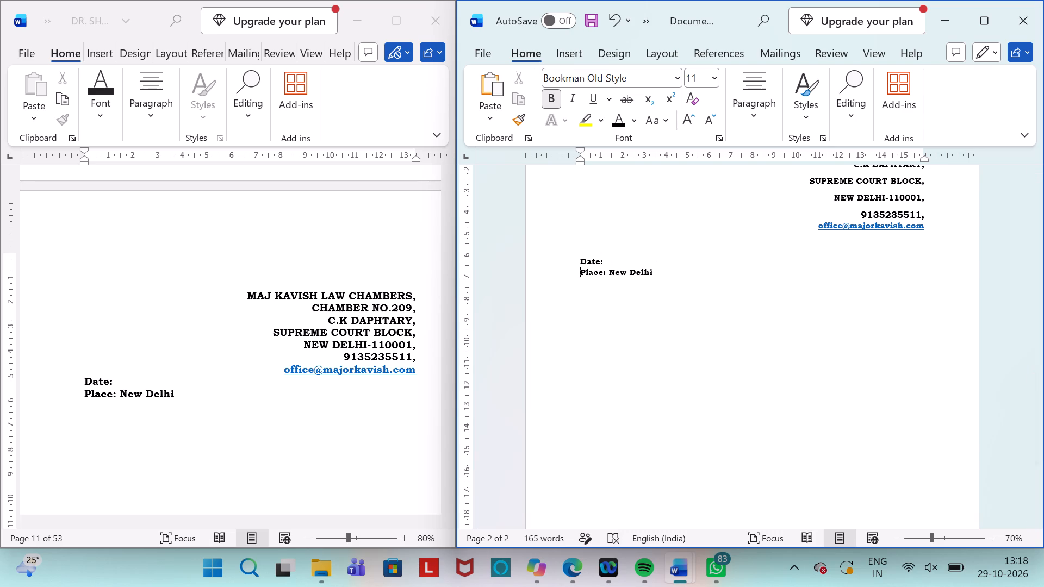
# Insert two spaces between "&" and "ANR" in the applicants' party line on the draft's first page.
pyautogui.scroll(3, 682, 275)
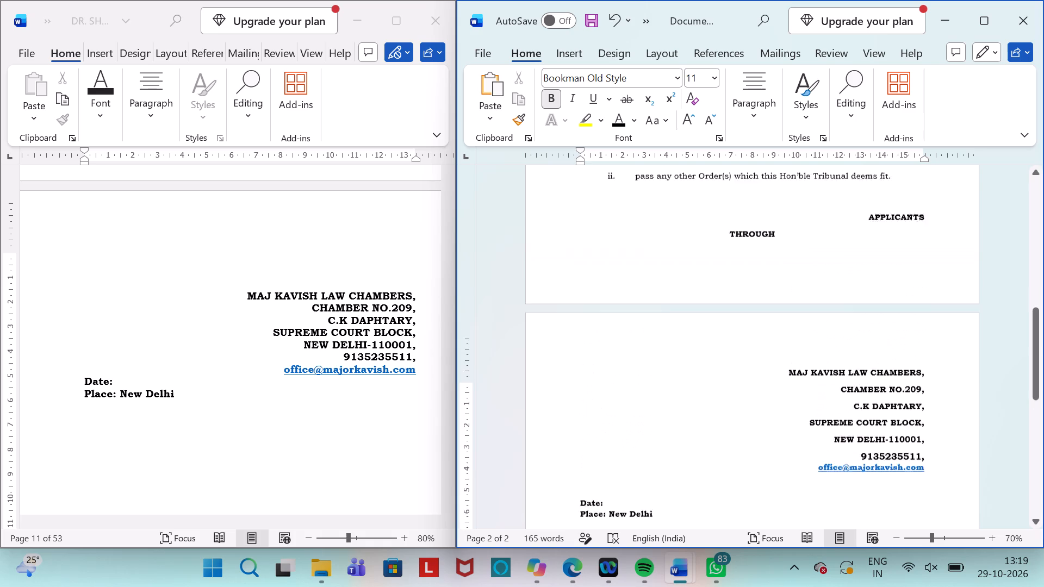
pyautogui.scroll(3, 682, 275)
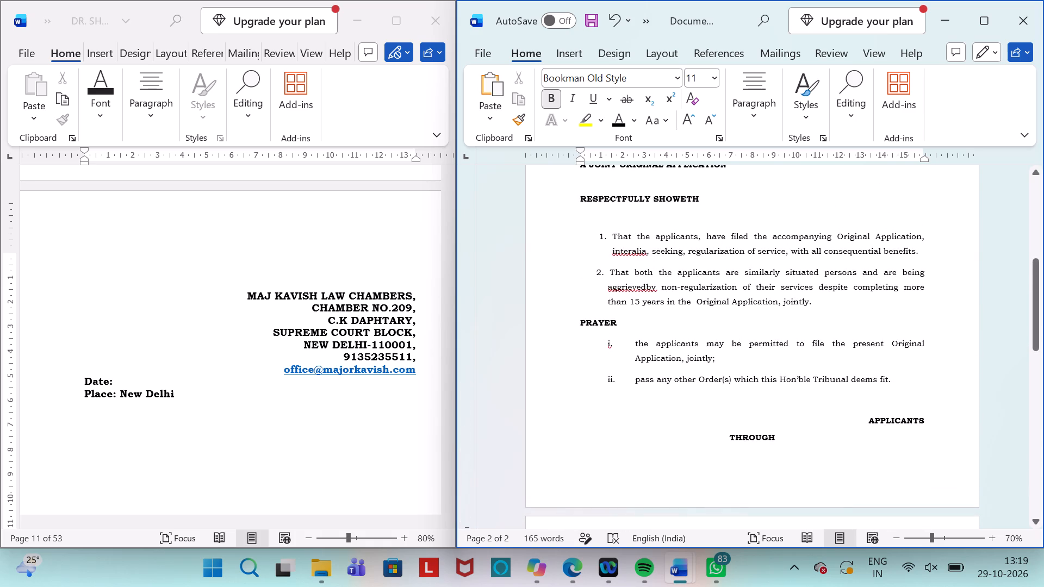
pyautogui.scroll(2, 682, 275)
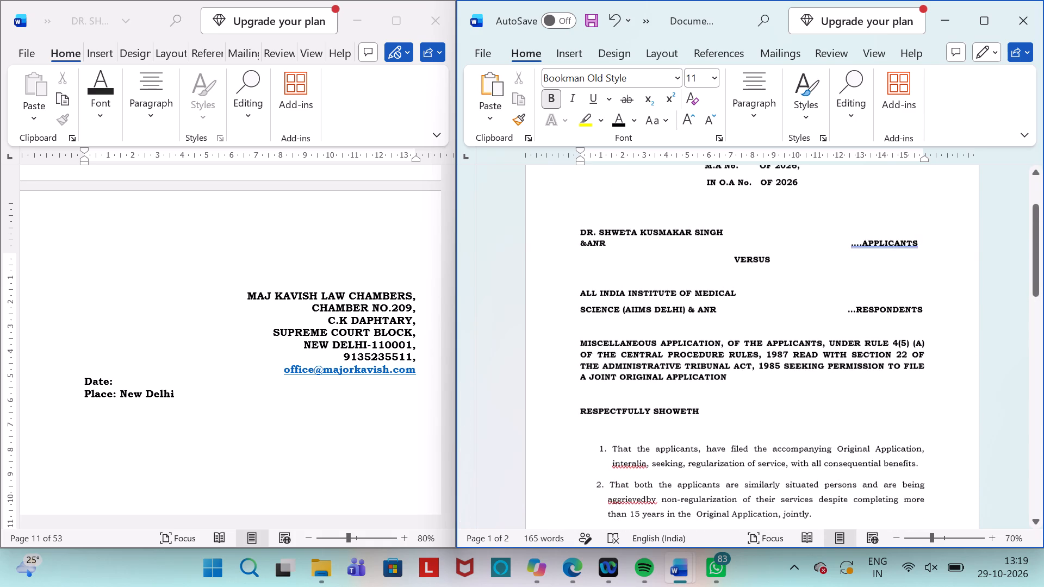
pyautogui.scroll(2, 682, 275)
pyautogui.scroll(-1, 682, 275)
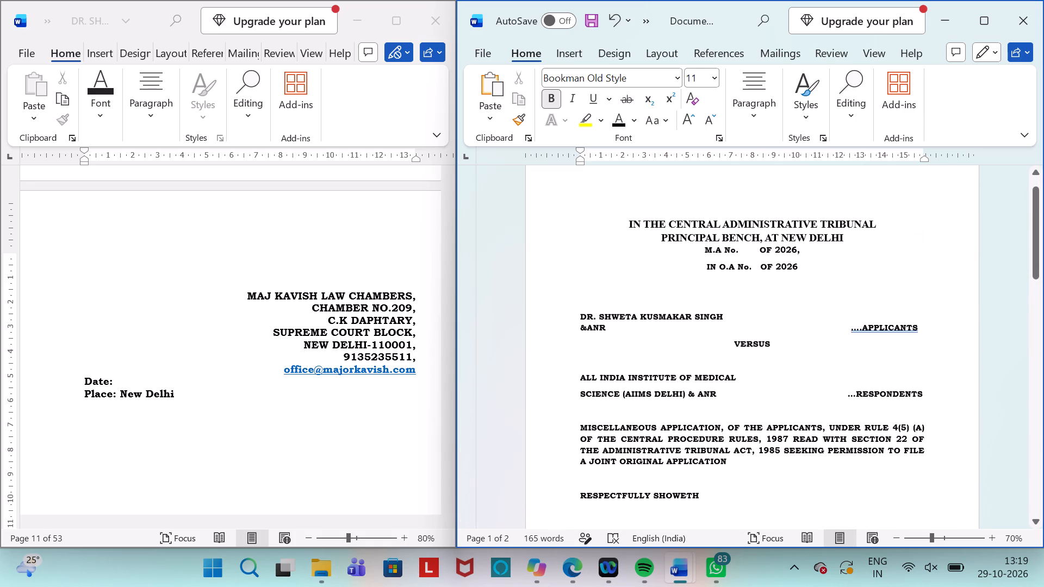
pyautogui.scroll(-1, 682, 275)
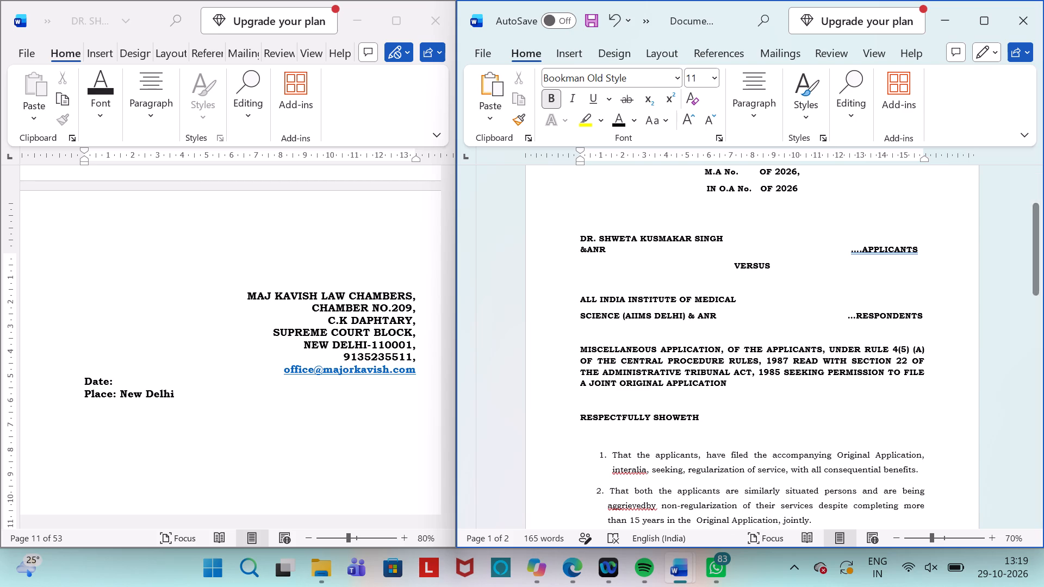
pyautogui.click(589, 249)
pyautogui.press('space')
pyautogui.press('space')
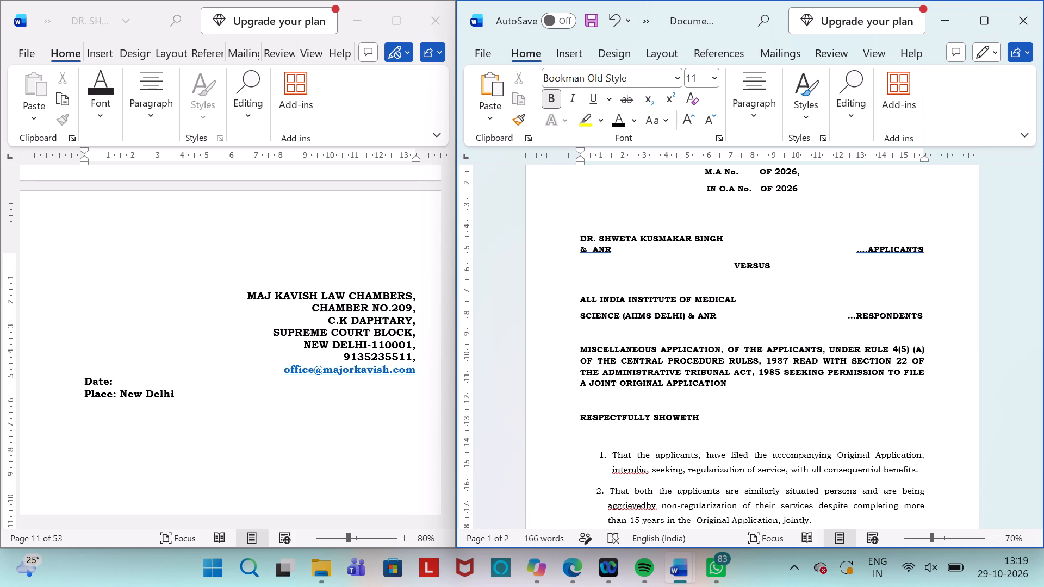
# Review the draft's first page from the party names through the numbered paragraphs and prayer to the "THROUGH" line.
pyautogui.scroll(-1, 589, 249)
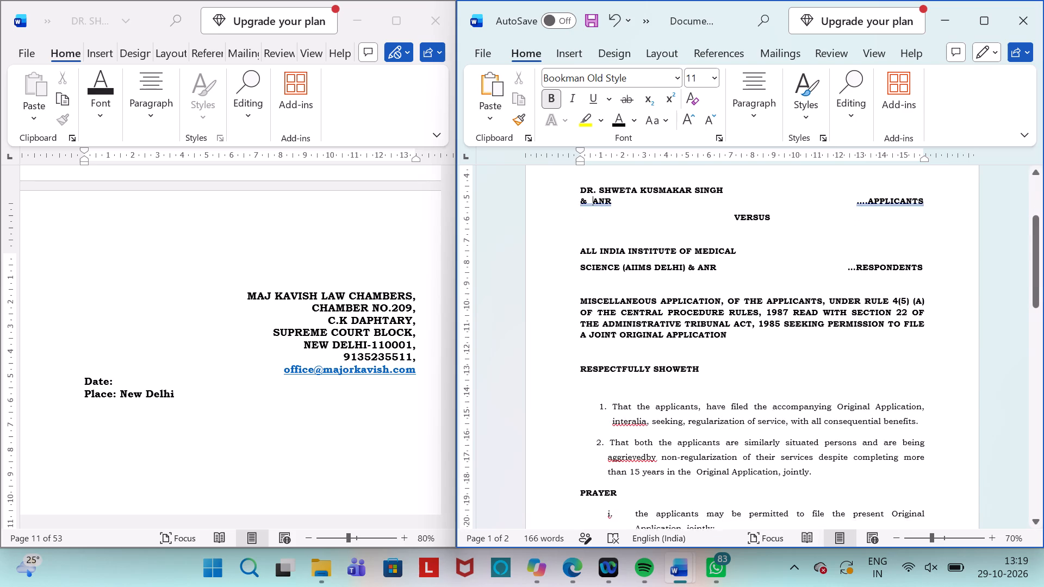
pyautogui.scroll(-2, 589, 249)
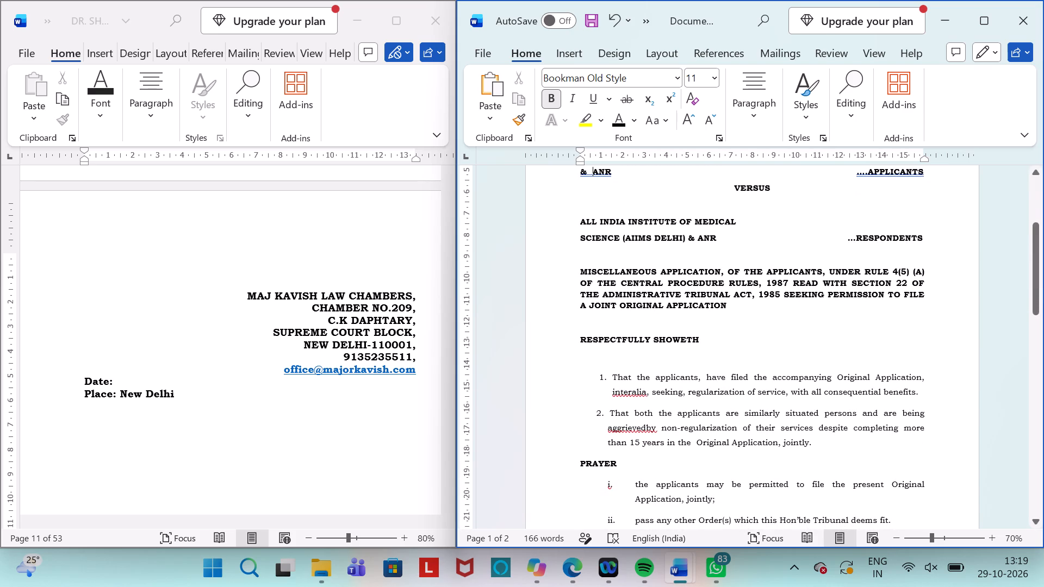
pyautogui.scroll(-2, 589, 249)
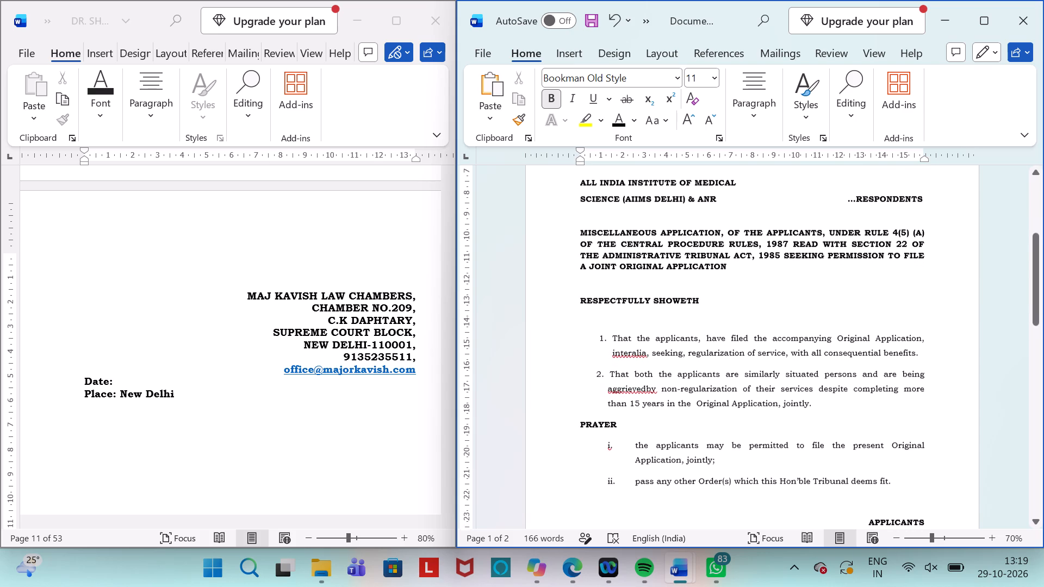
pyautogui.scroll(-2, 589, 249)
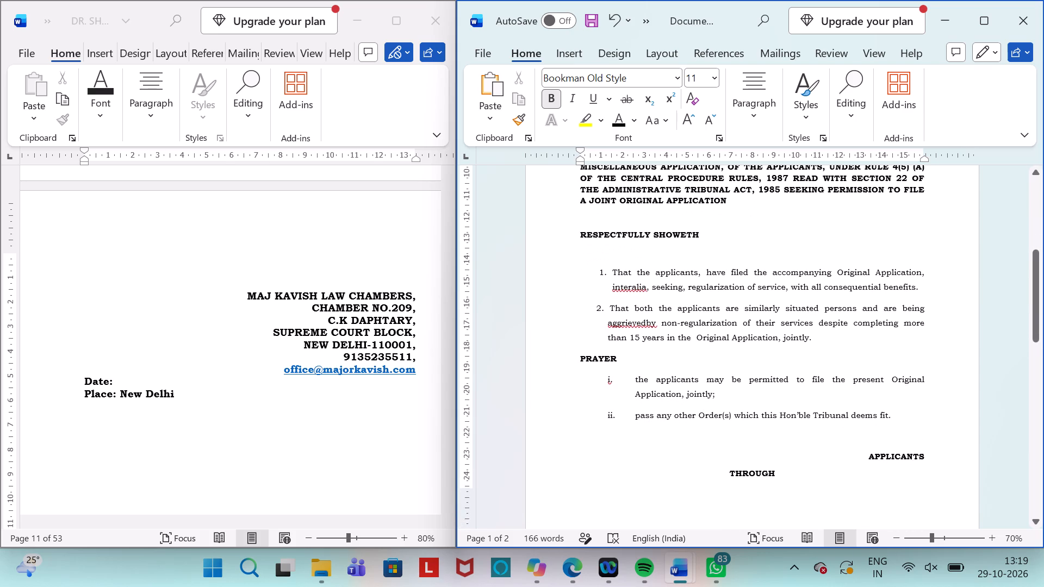
pyautogui.scroll(-1, 589, 249)
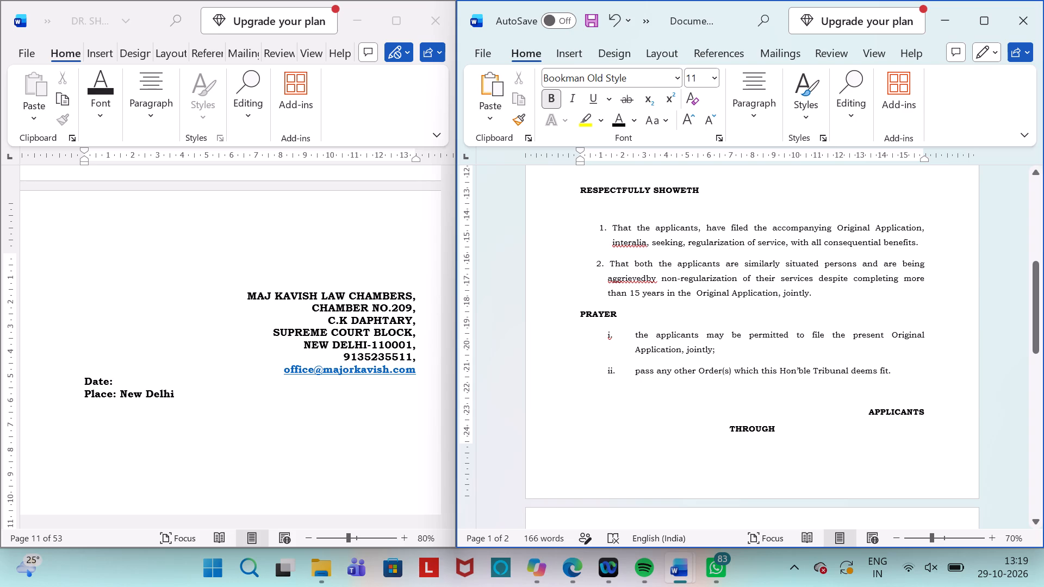
# Reduce the indent of numbered paragraph 1 under "RESPECTFULLY SHOWETH" so its number aligns with paragraph 2.
pyautogui.click(599, 230)
pyautogui.press('Down')
pyautogui.press('Down')
pyautogui.press('Up')
pyautogui.press('Up')
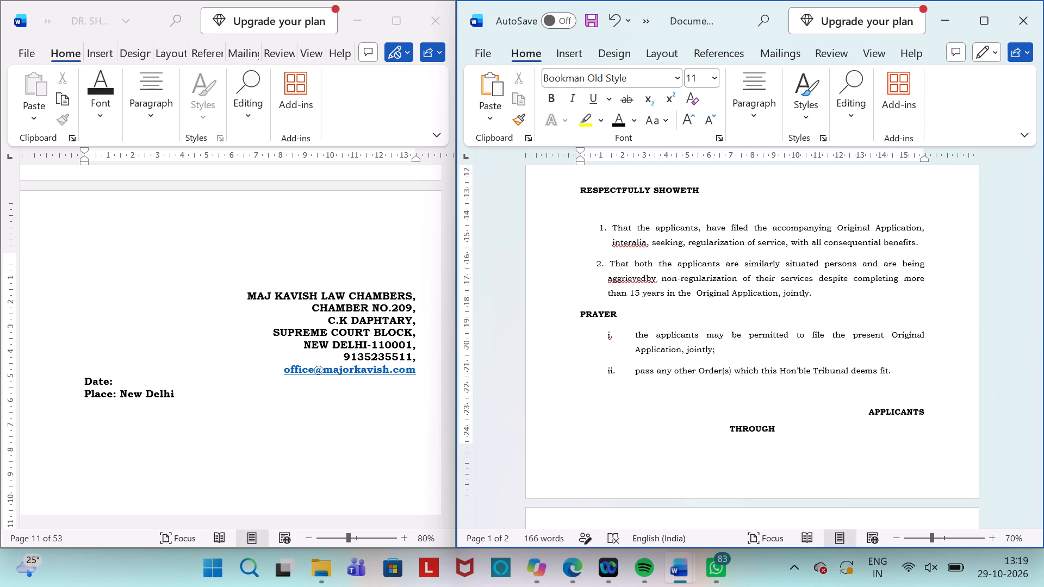
pyautogui.press('BackSpace')
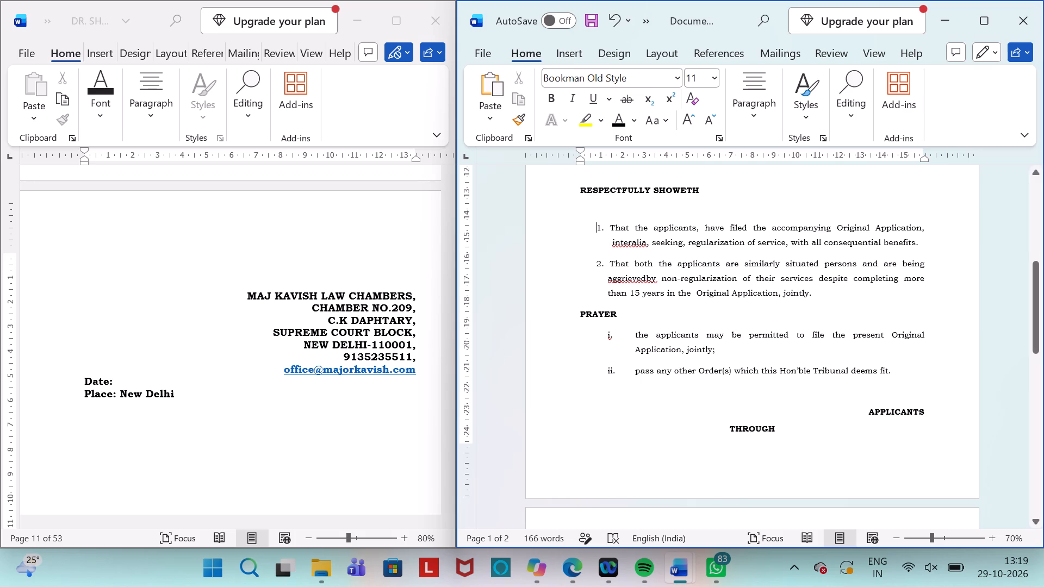
# Review the draft from the tribunal heading through the prayer to the contact block and date and place lines.
pyautogui.scroll(1, 688, 209)
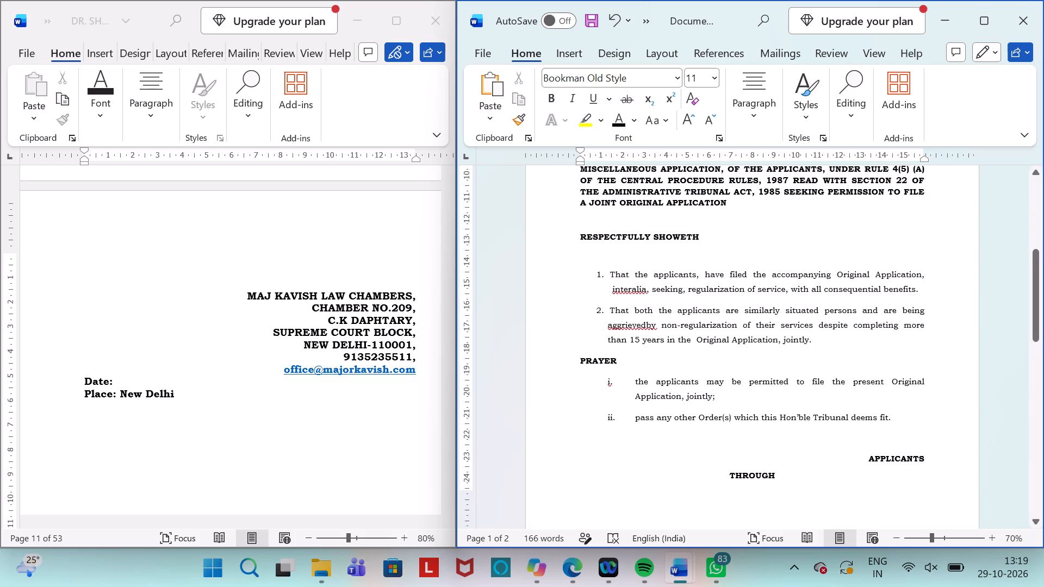
pyautogui.scroll(1, 688, 209)
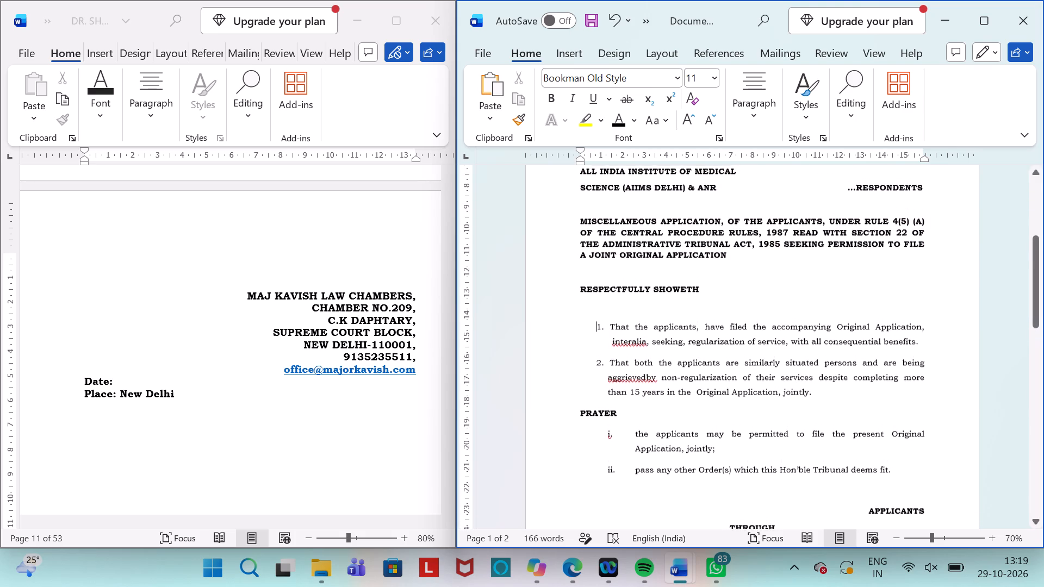
pyautogui.scroll(2, 688, 209)
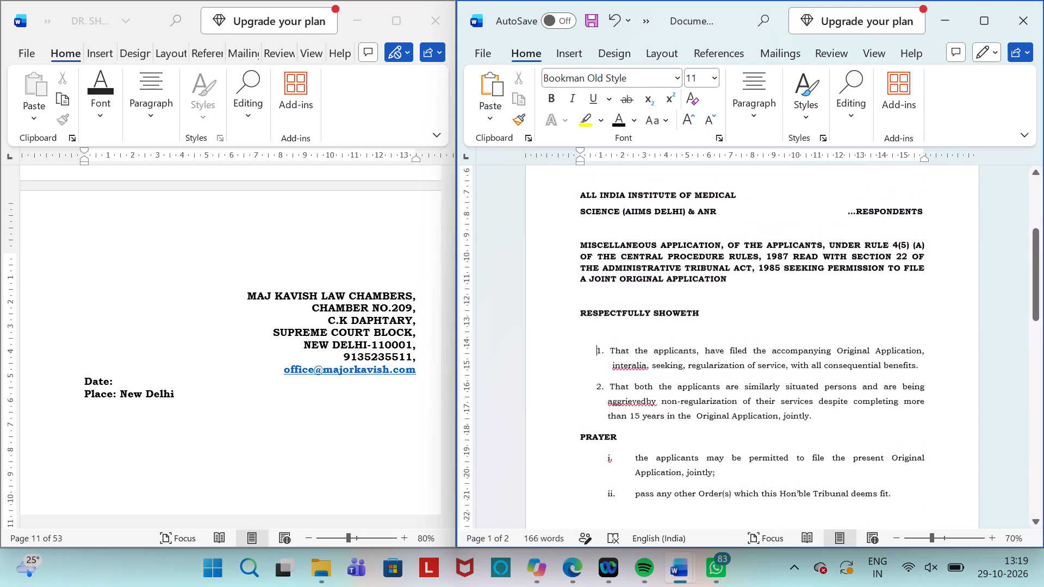
pyautogui.scroll(2, 688, 209)
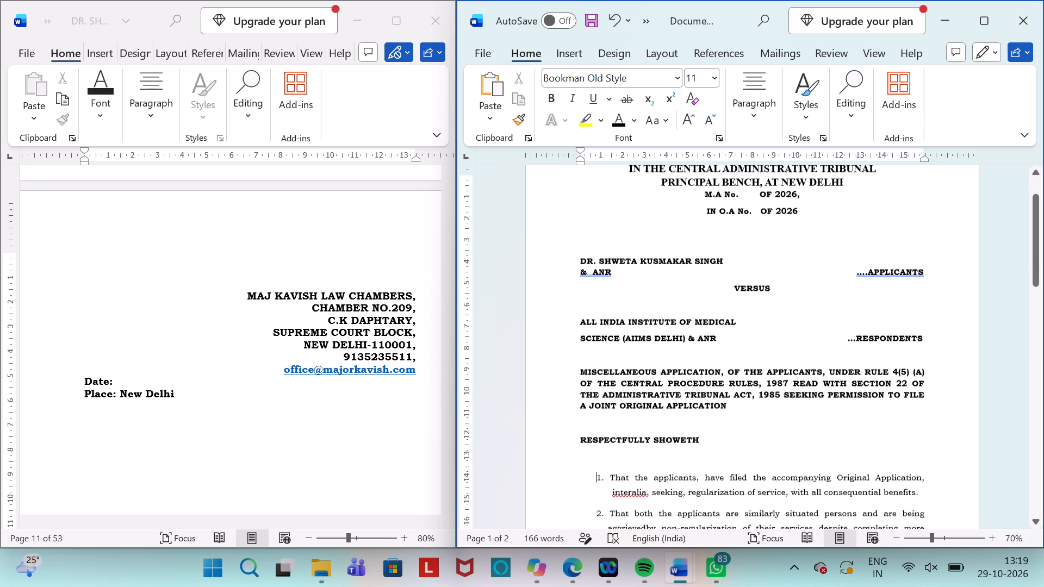
pyautogui.scroll(1, 688, 209)
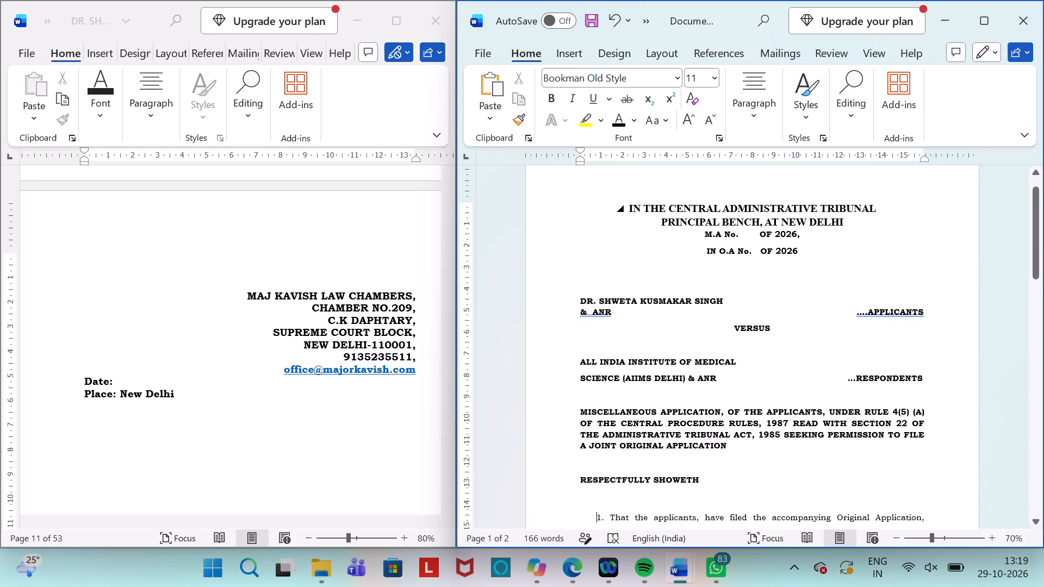
pyautogui.scroll(-4, 688, 209)
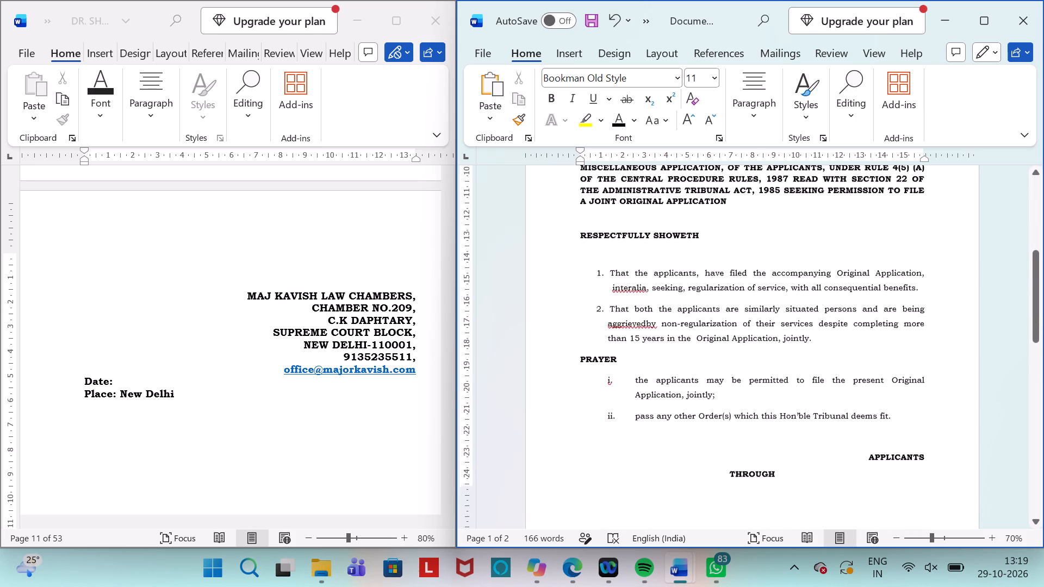
pyautogui.scroll(-6, 688, 209)
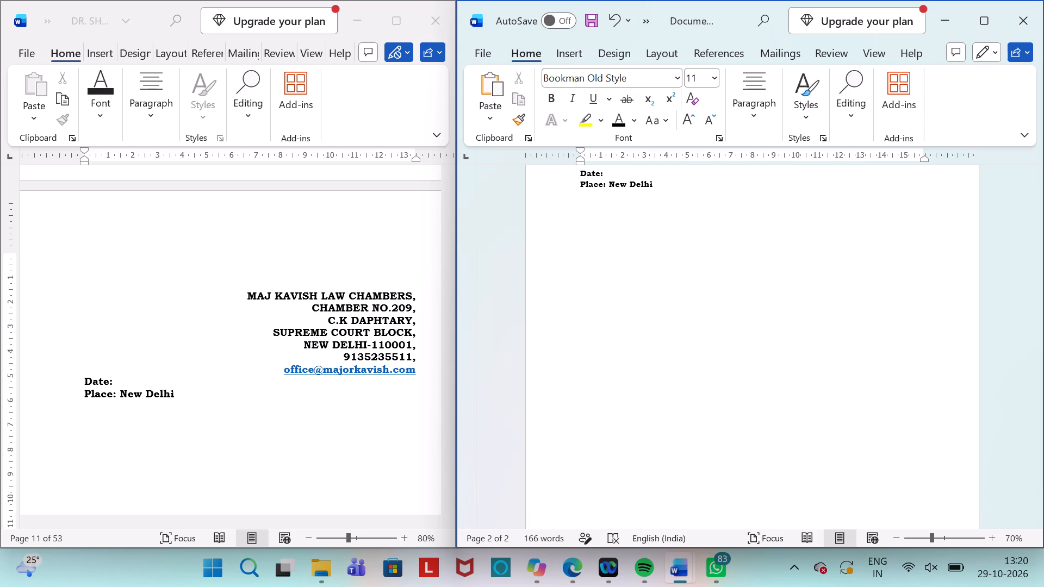
pyautogui.scroll(2, 744, 205)
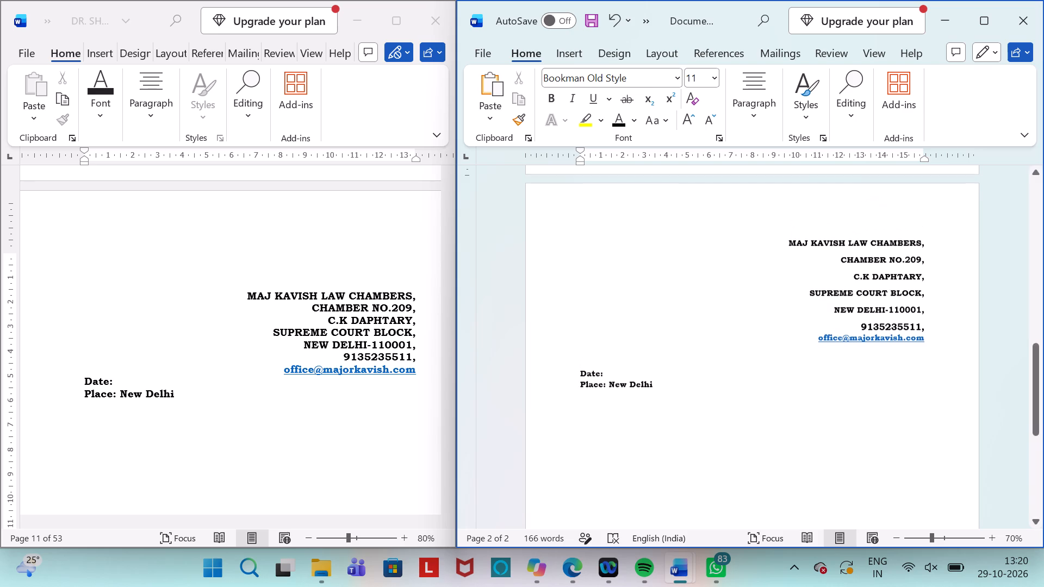
# Close the source application and maximise the draft's window to check both pages.
pyautogui.click(428, 15)
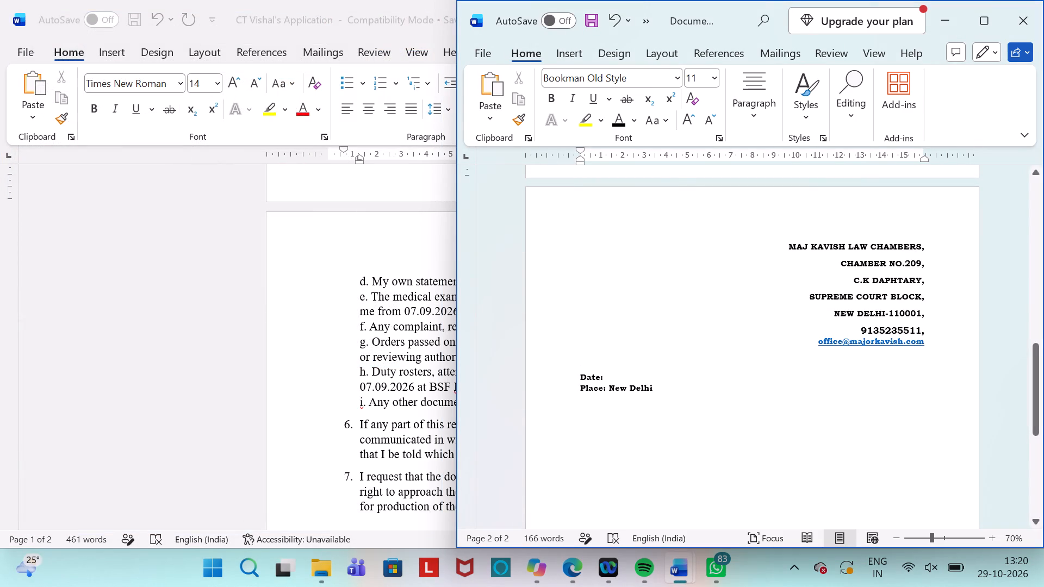
pyautogui.click(984, 16)
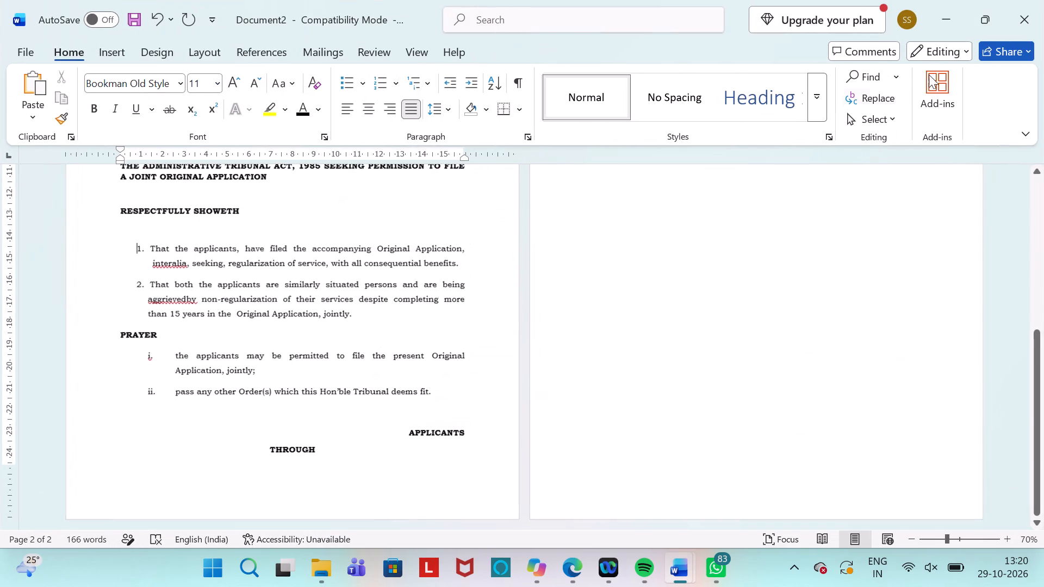
pyautogui.scroll(3, 694, 250)
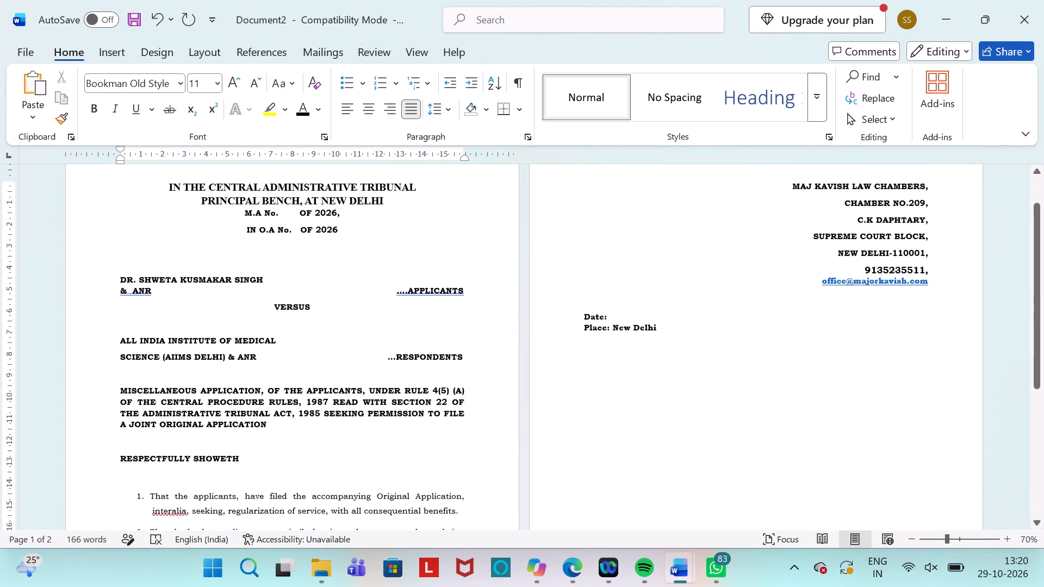
pyautogui.scroll(1, 694, 250)
pyautogui.scroll(-4, 694, 250)
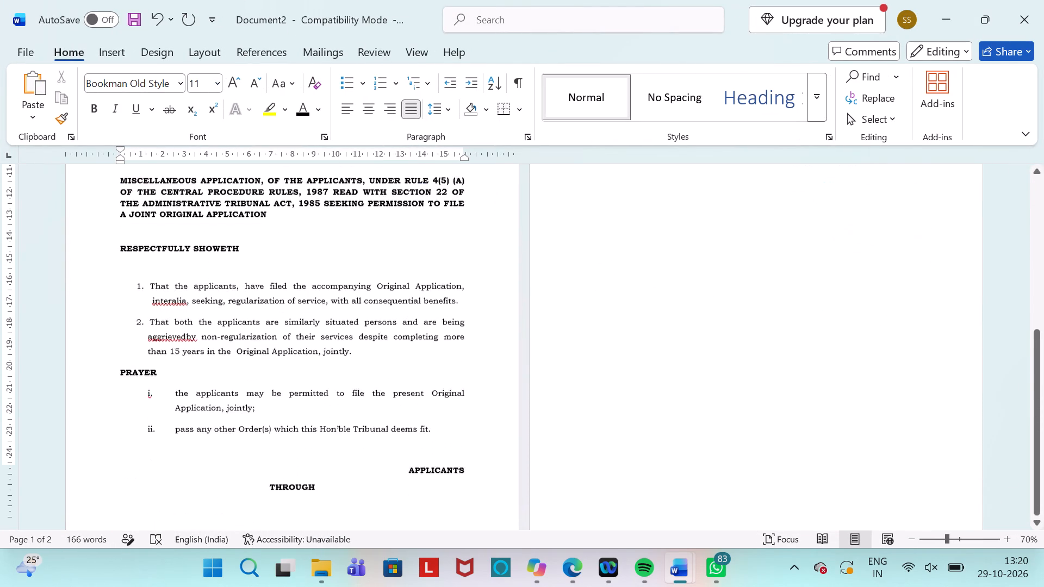
pyautogui.scroll(-1, 694, 250)
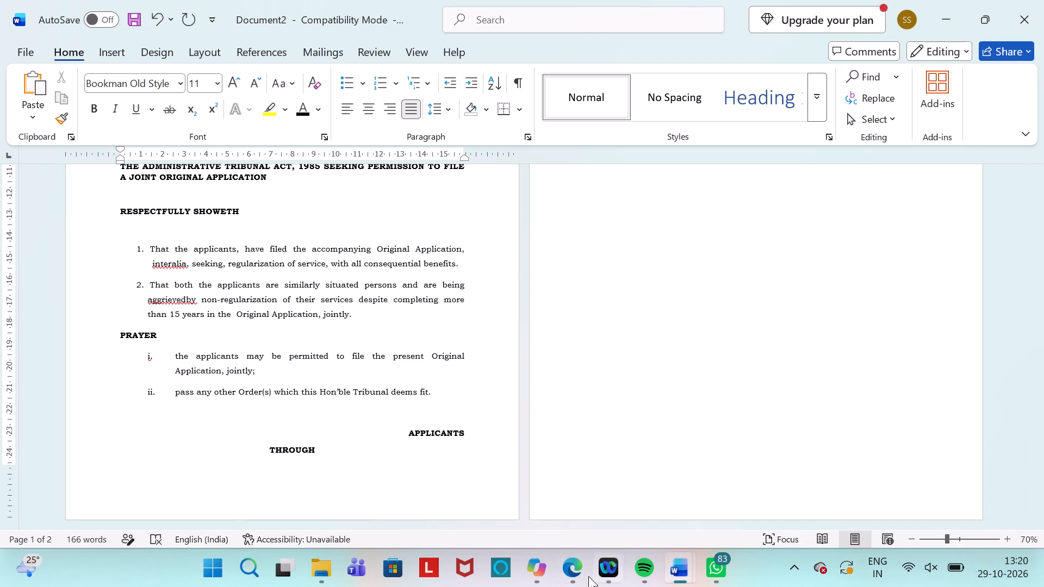
# Switch to Edge and locate the joint-filing Miscellaneous Application in the earlier AIIMS application PDF for comparison with the draft.
pyautogui.click(565, 580)
pyautogui.scroll(1, 558, 394)
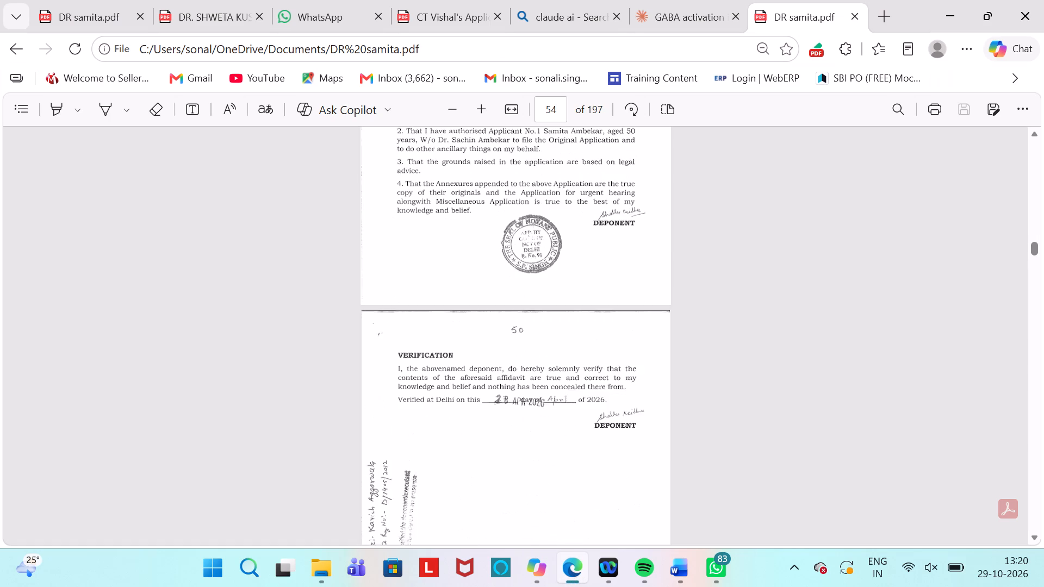
pyautogui.scroll(4, 558, 394)
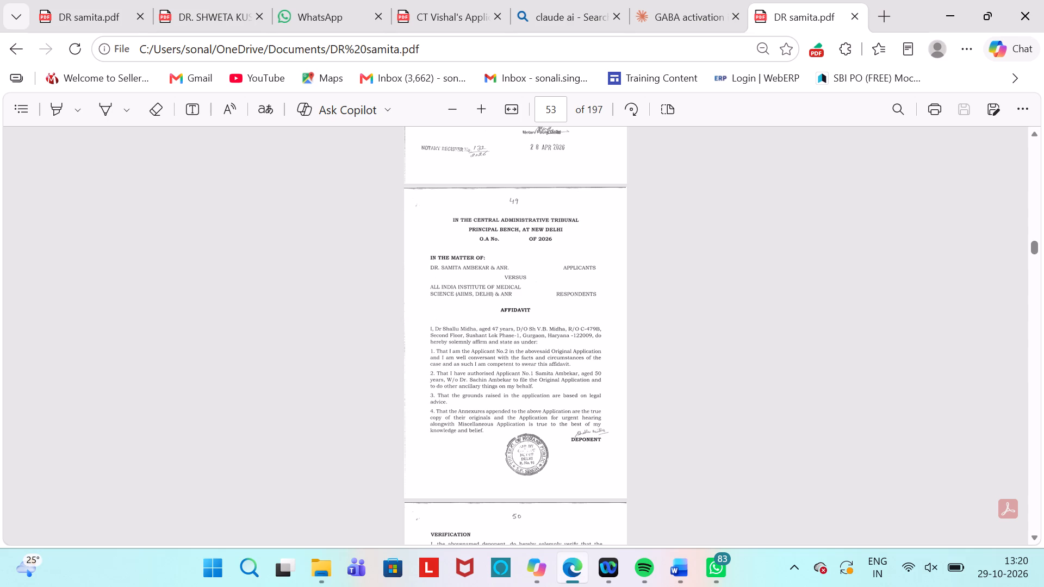
pyautogui.scroll(2, 504, 304)
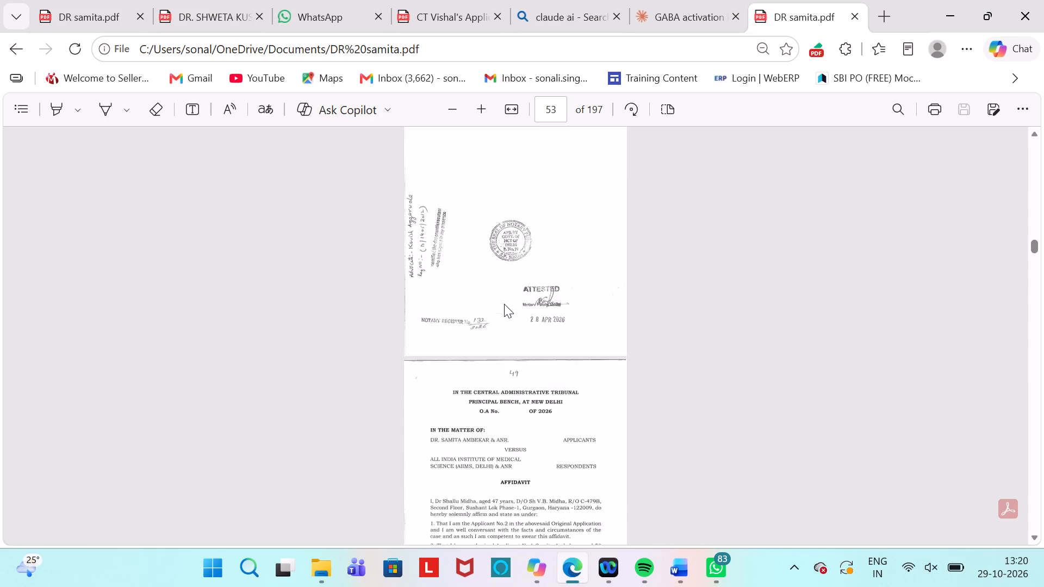
pyautogui.scroll(10, 504, 304)
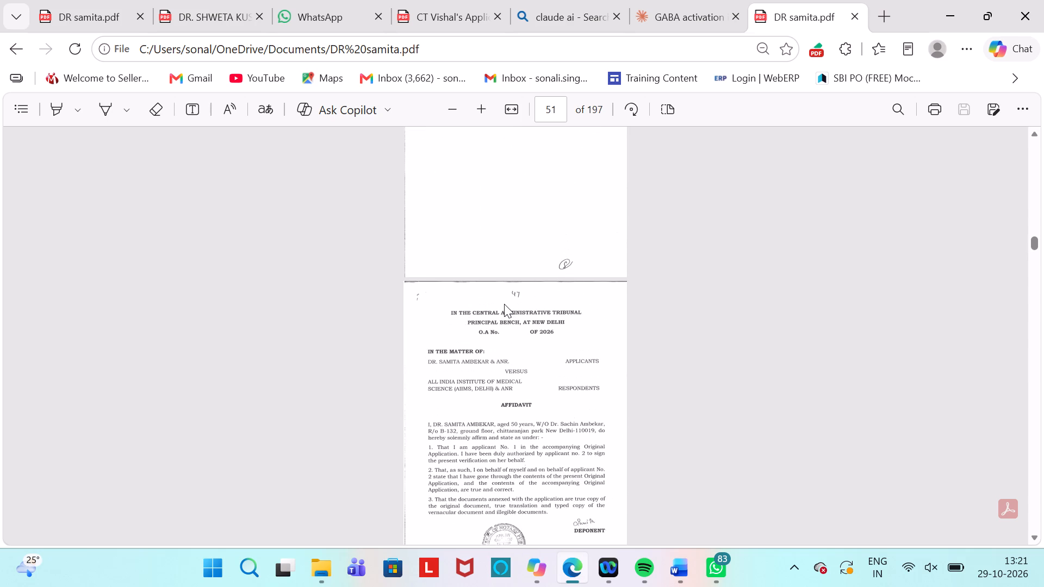
pyautogui.scroll(17, 504, 304)
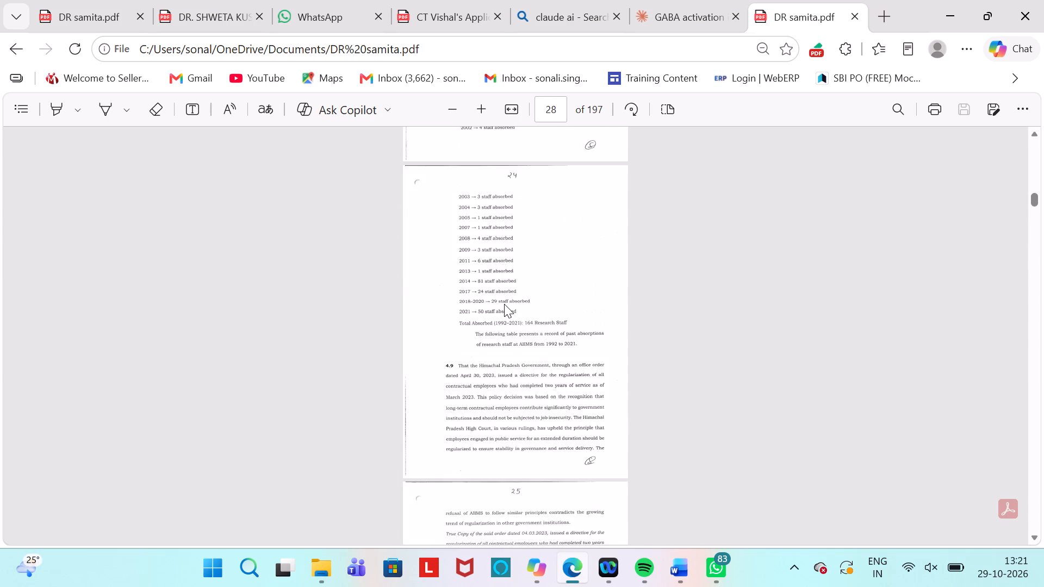
pyautogui.scroll(10, 504, 304)
pyautogui.hscroll(1, 504, 304)
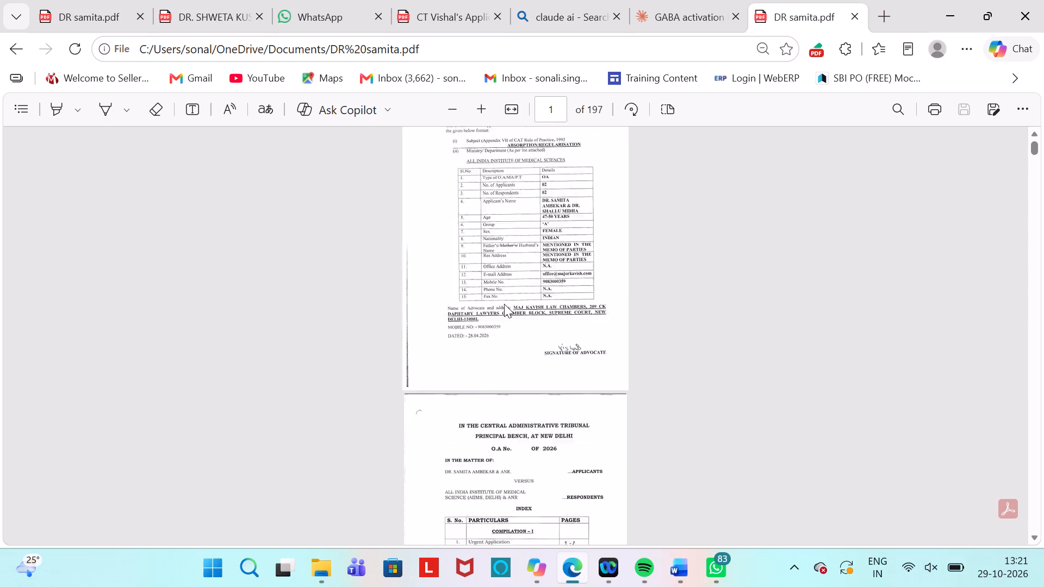
pyautogui.hscroll(1, 504, 304)
pyautogui.scroll(-7, 504, 304)
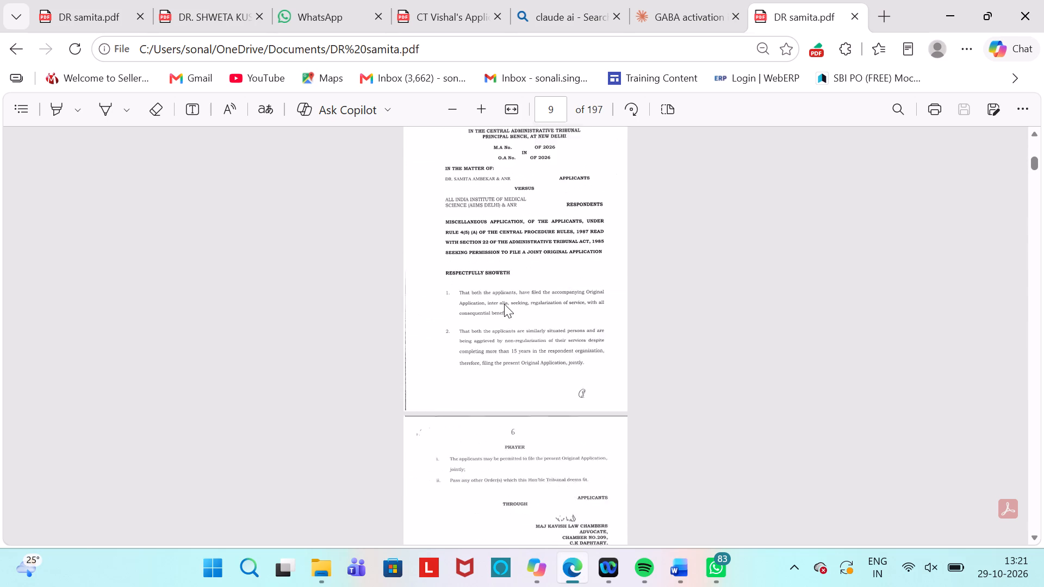
# Locate the affidavit page following the Miscellaneous Application in the earlier AIIMS PDF and copy its "AFFIDAVIT" heading.
pyautogui.scroll(-2, 504, 304)
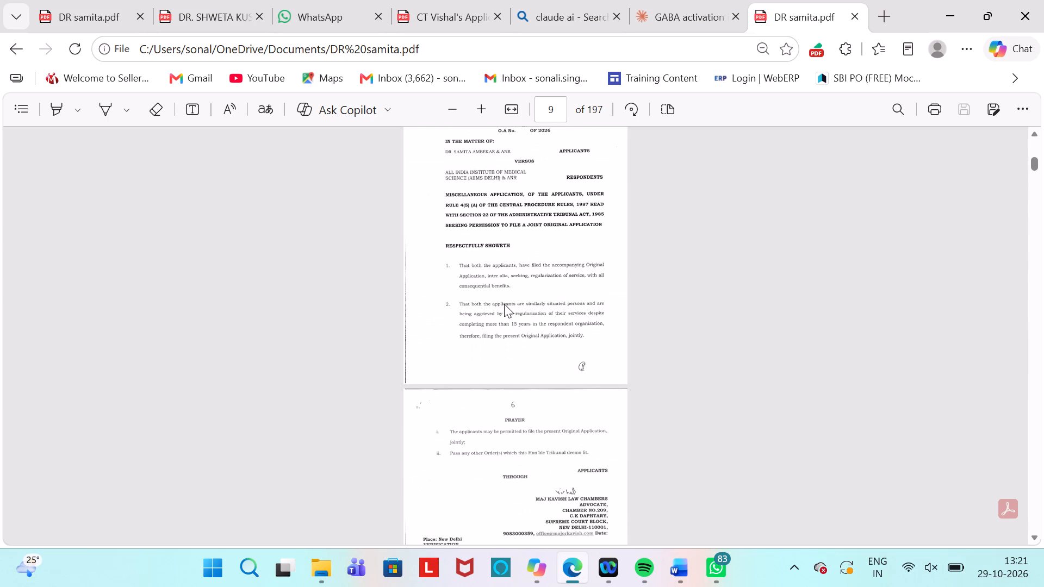
pyautogui.scroll(-4, 504, 304)
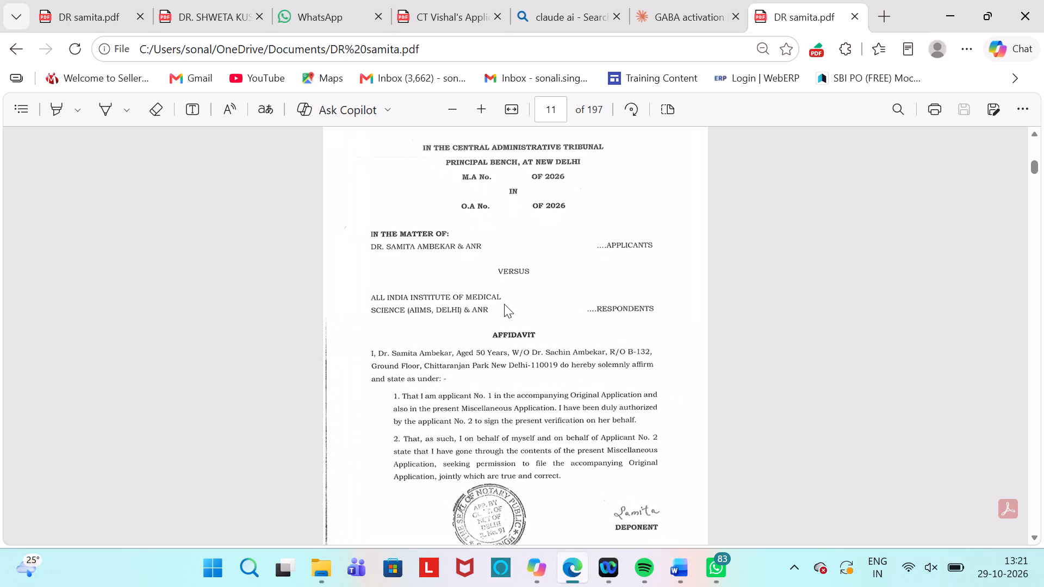
pyautogui.scroll(-2, 504, 304)
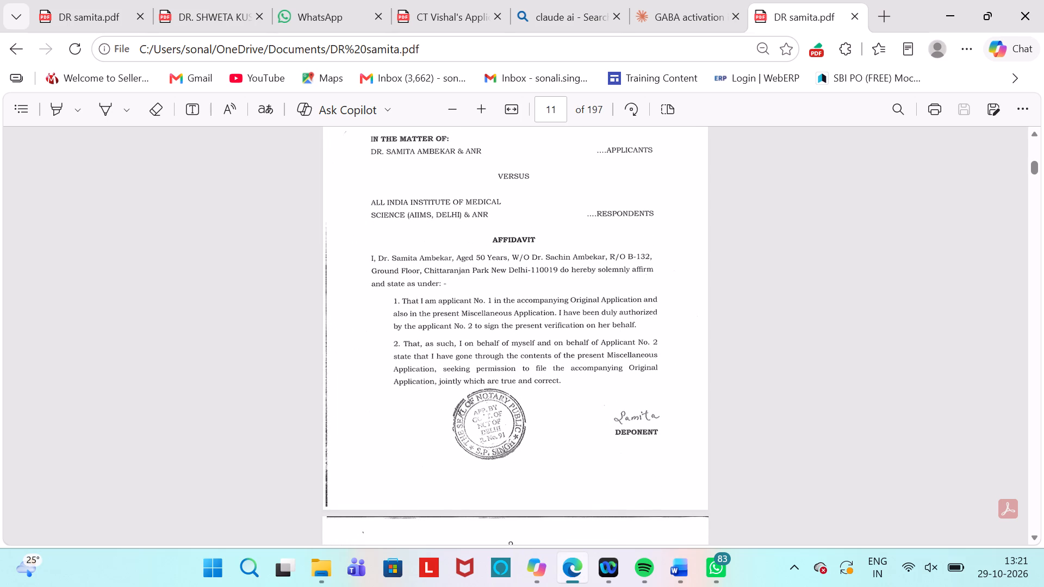
pyautogui.moveTo(492, 240); pyautogui.dragTo(524, 282)
pyautogui.moveTo(524, 282); pyautogui.dragTo(532, 242)
pyautogui.moveTo(532, 242); pyautogui.dragTo(533, 242)
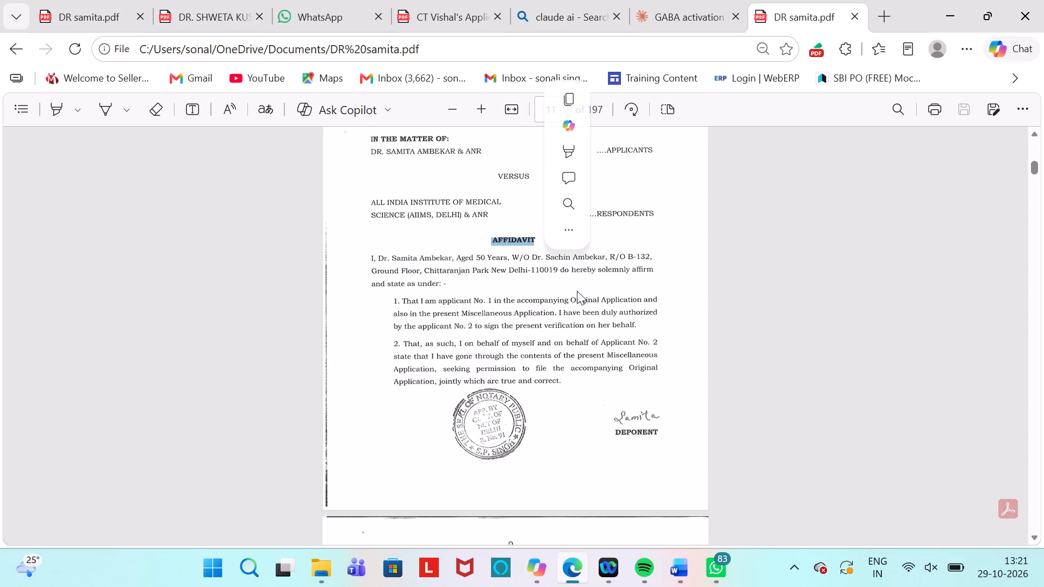
pyautogui.hotkey('ctrl', 'c')
# Switch to Document2 in Word and delete everything below the respondents line, from the Miscellaneous Application title through the date and place lines.
pyautogui.click(683, 572)
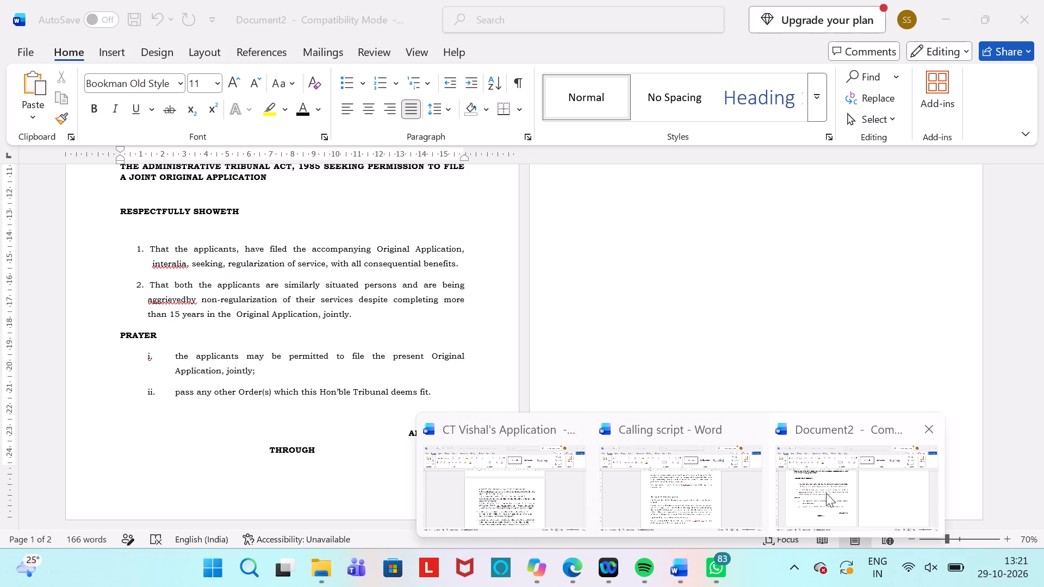
pyautogui.click(826, 493)
pyautogui.scroll(2, 376, 333)
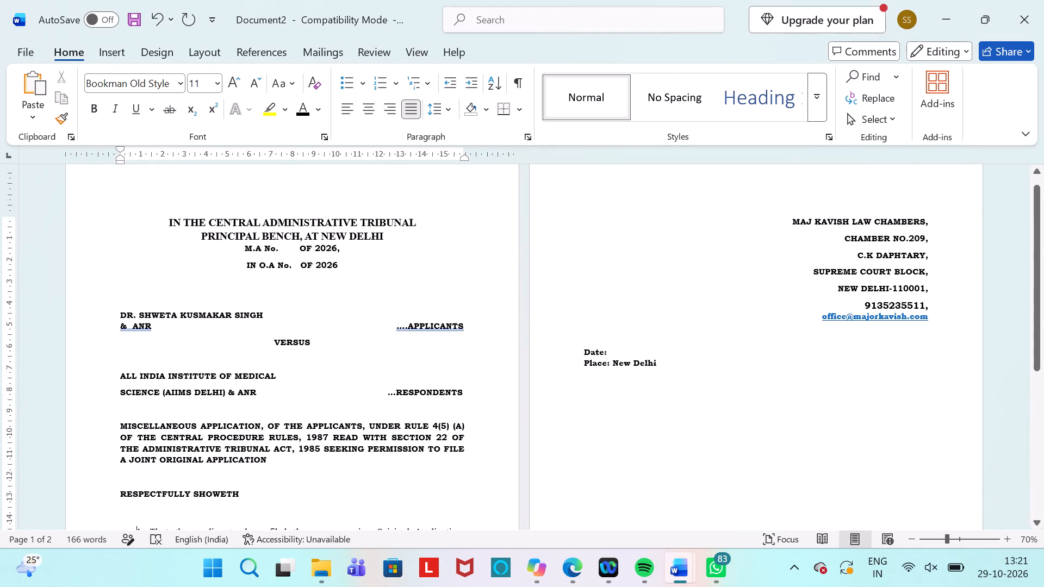
pyautogui.click(120, 424)
pyautogui.hotkey('shift', 'Down')
pyautogui.hotkey('shift', 'Down')
pyautogui.hotkey('shift', 'Down')
pyautogui.hotkey('shift', 'Down')
pyautogui.hotkey('shift', 'Down')
pyautogui.hotkey('shift', 'Down')
pyautogui.hotkey('shift', 'Down')
pyautogui.hotkey('shift', 'Down')
pyautogui.hotkey('shift', 'Down')
pyautogui.hotkey('shift', 'Down')
pyautogui.hotkey('shift', 'Down')
pyautogui.hotkey('shift', 'Down')
pyautogui.hotkey('shift', 'Down')
pyautogui.hotkey('shift', 'Down')
pyautogui.hotkey('shift', 'Down')
pyautogui.hotkey('shift', 'Down')
pyautogui.hotkey('shift', 'Down')
pyautogui.hotkey('shift', 'Down')
pyautogui.hotkey('shift', 'Down')
pyautogui.hotkey('shift', 'Down')
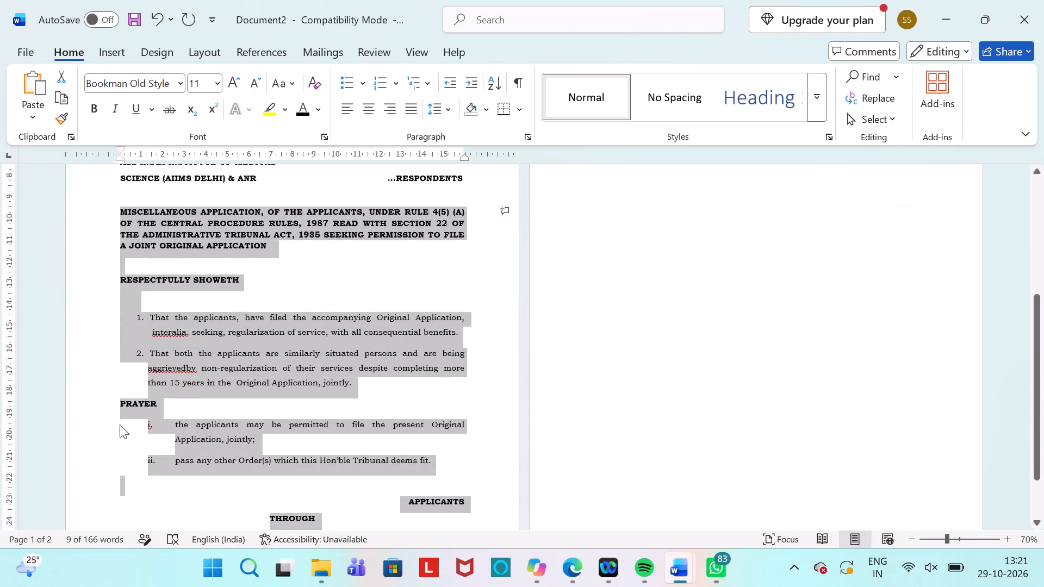
pyautogui.scroll(3, 120, 424)
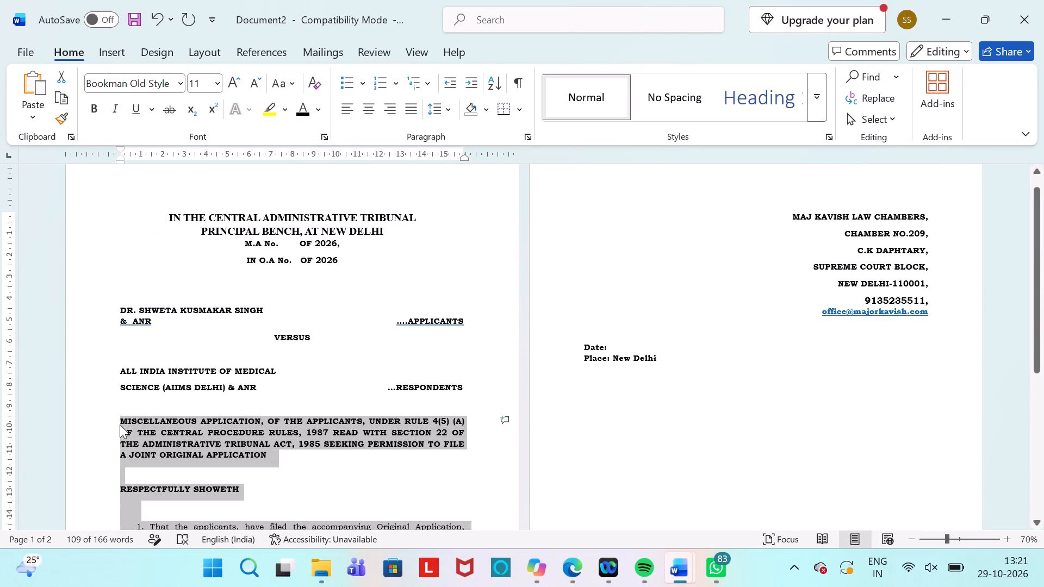
pyautogui.press('BackSpace')
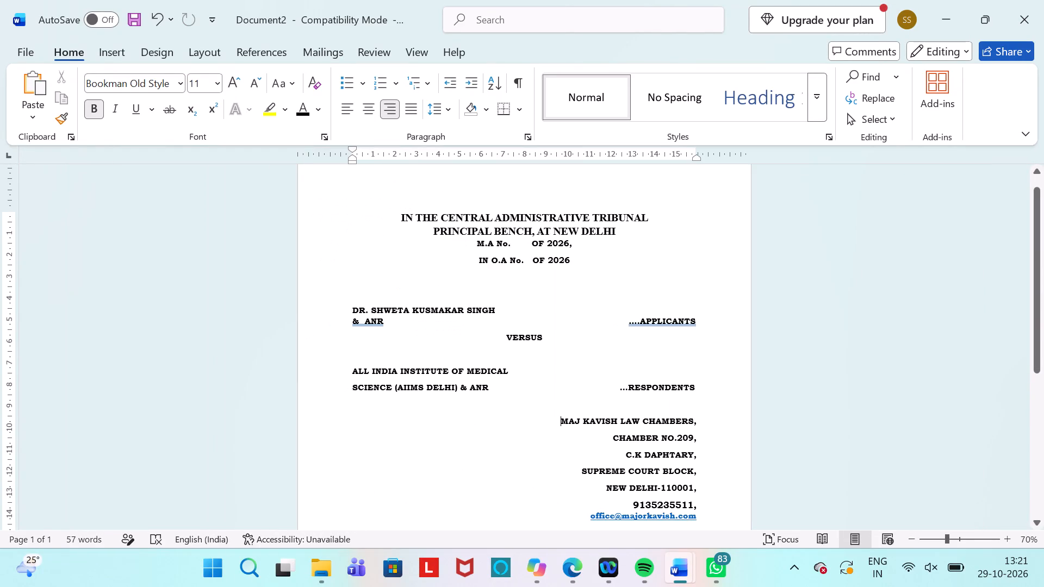
pyautogui.moveTo(546, 424); pyautogui.dragTo(718, 581)
pyautogui.press('BackSpace')
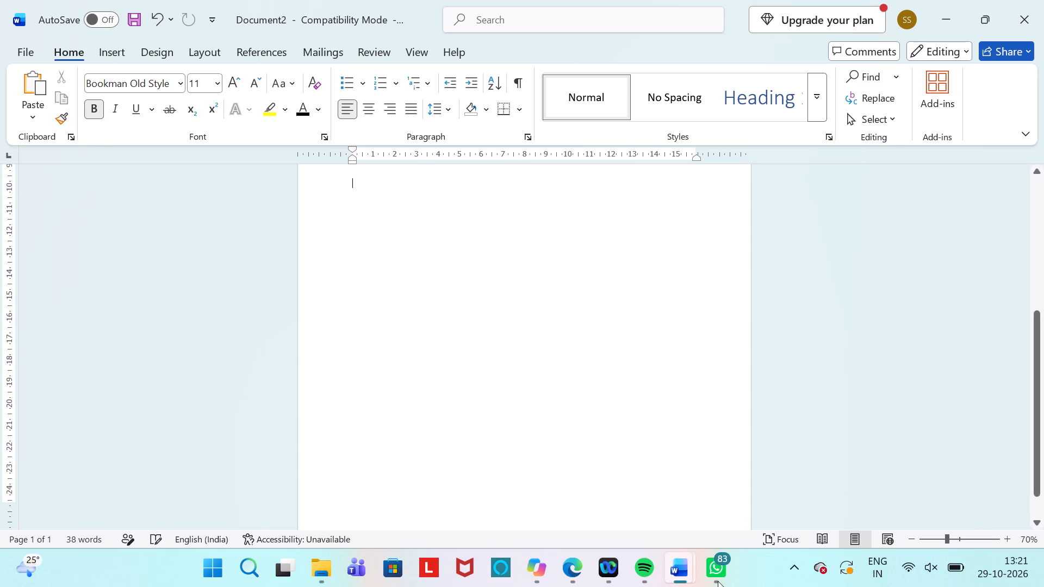
# Paste the "AFFIDAVIT" heading below the respondents line and make it bold and centred.
pyautogui.scroll(10, 718, 581)
pyautogui.scroll(2, 628, 356)
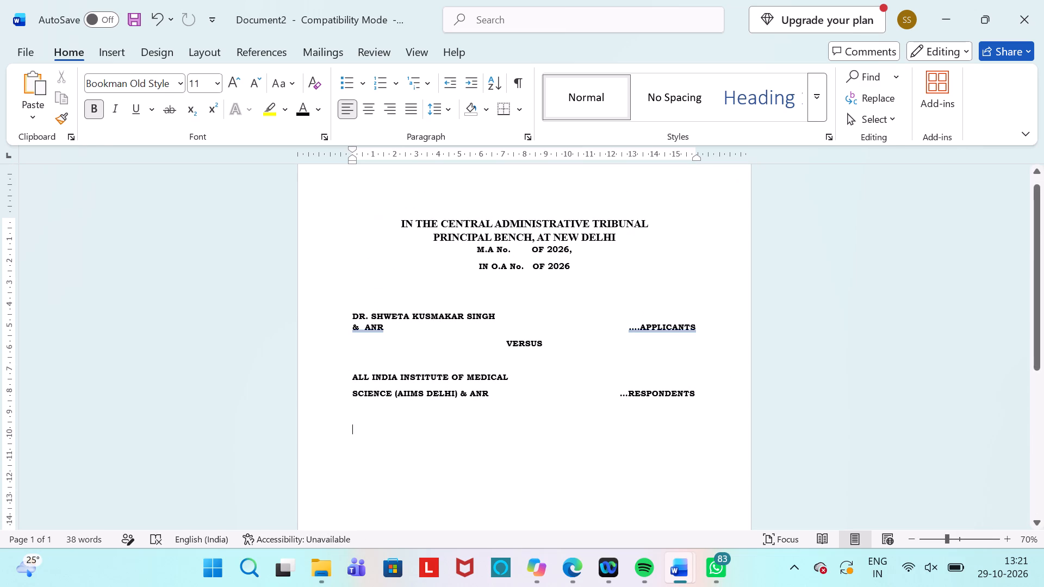
pyautogui.hotkey('ctrl', 'v')
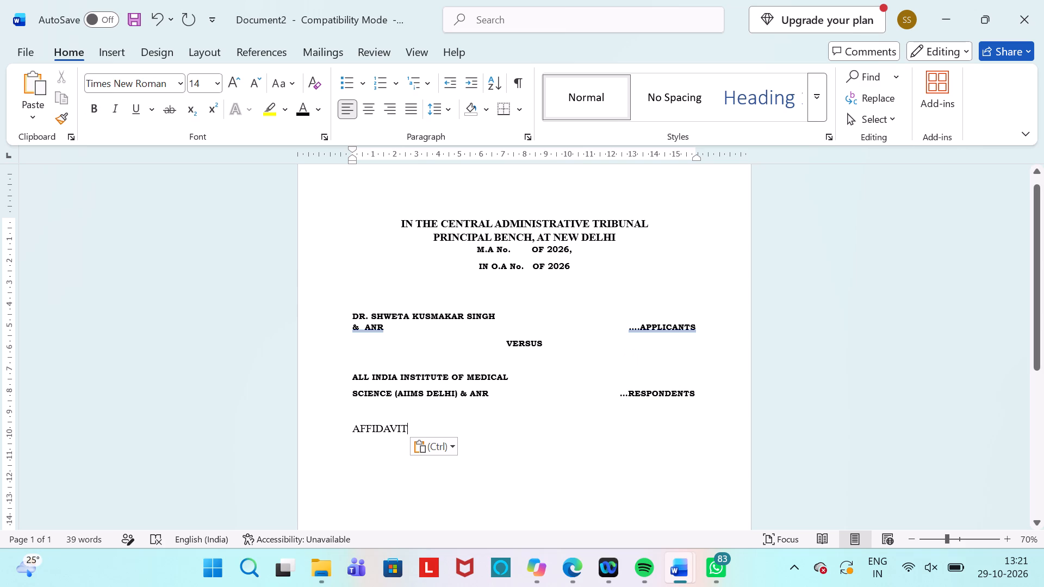
pyautogui.hotkey('shift', 'Up')
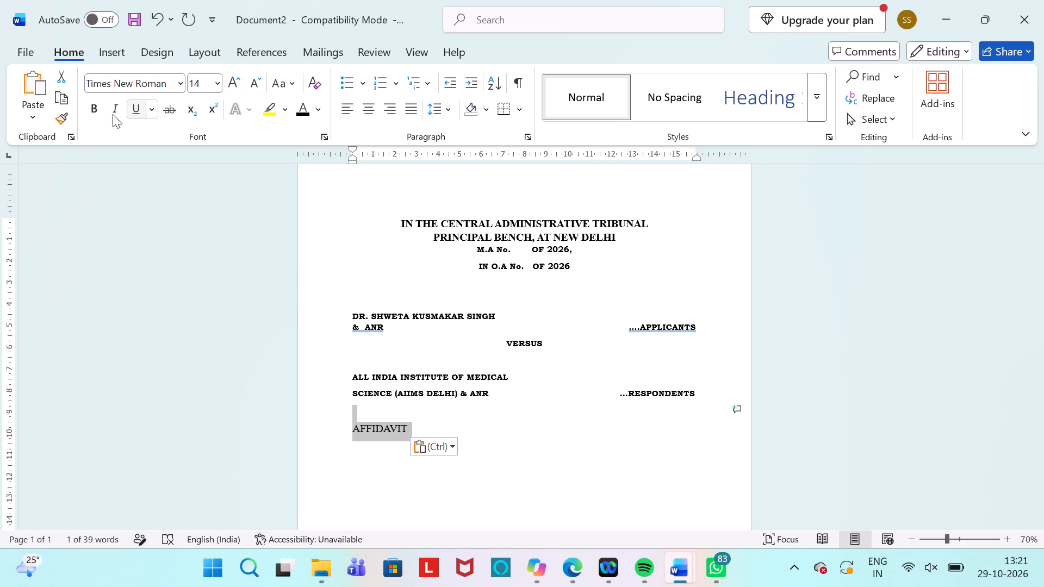
pyautogui.click(96, 111)
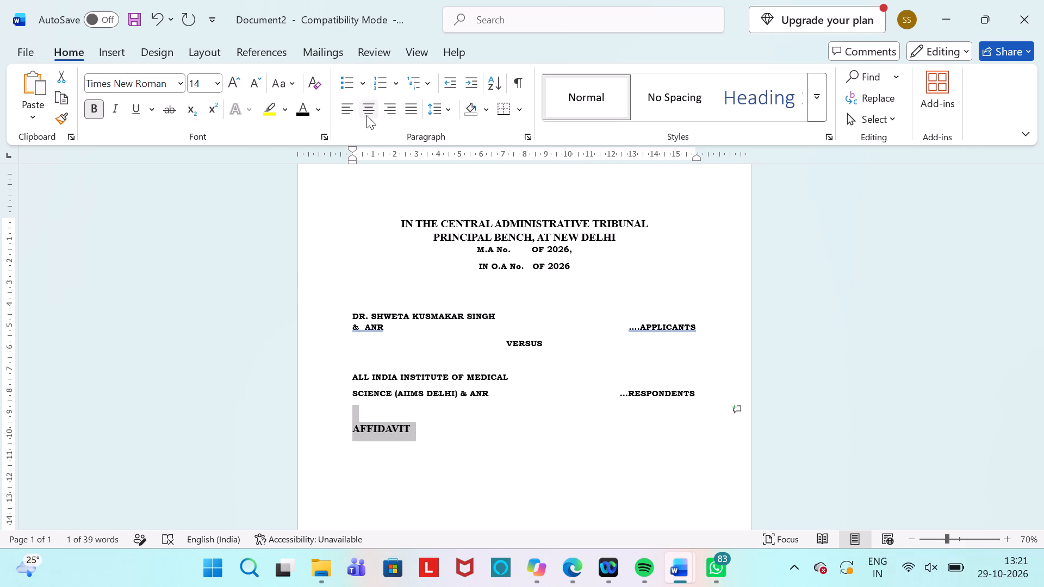
pyautogui.click(366, 115)
pyautogui.click(574, 434)
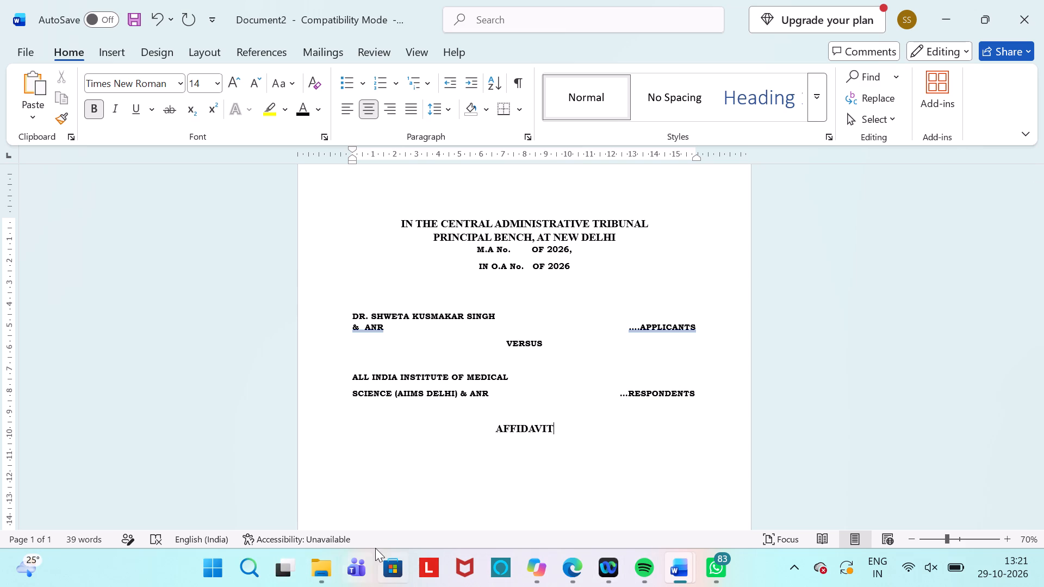
# Switch to the PDF in Edge and copy the affidavit body, from the deponent's introduction through numbered paragraph 2.
pyautogui.click(583, 568)
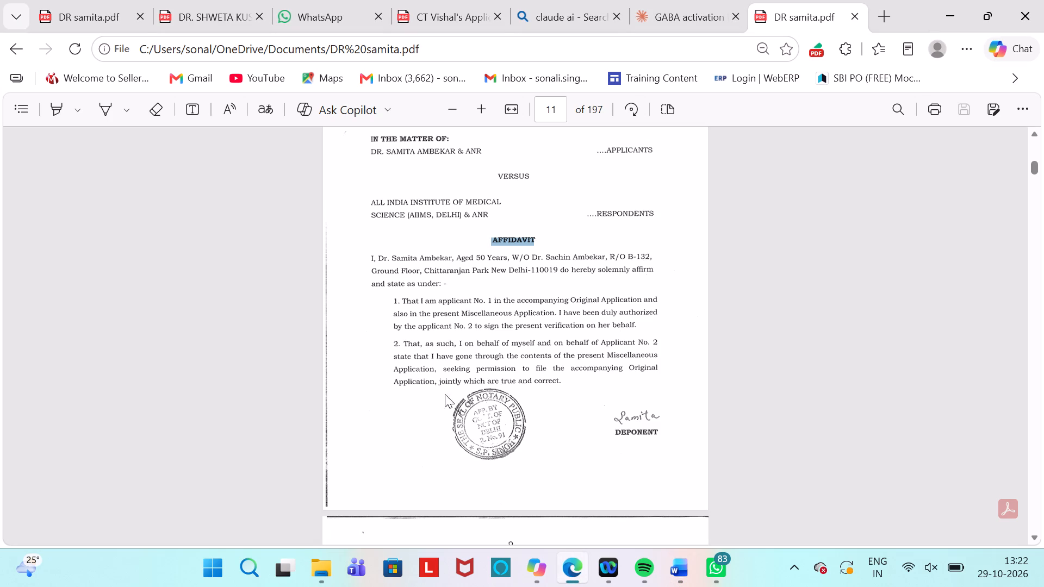
pyautogui.click(368, 264)
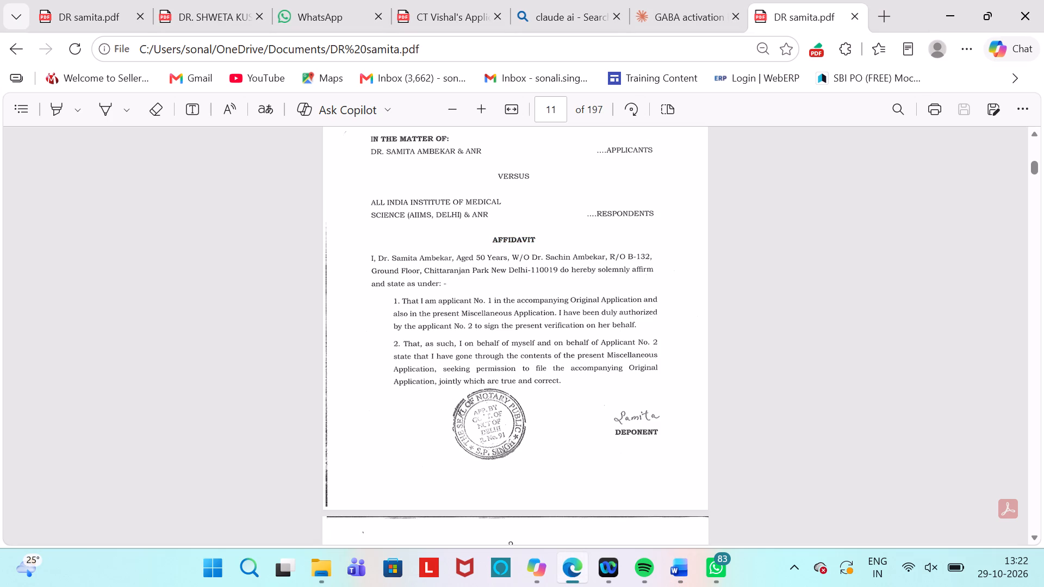
pyautogui.moveTo(370, 263); pyautogui.dragTo(564, 371)
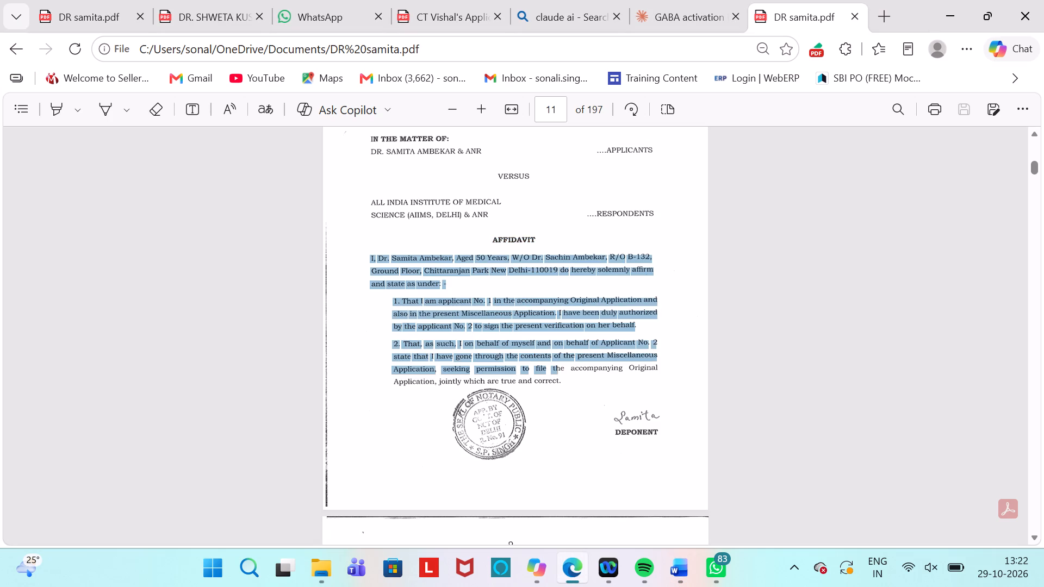
pyautogui.moveTo(564, 371); pyautogui.dragTo(580, 384)
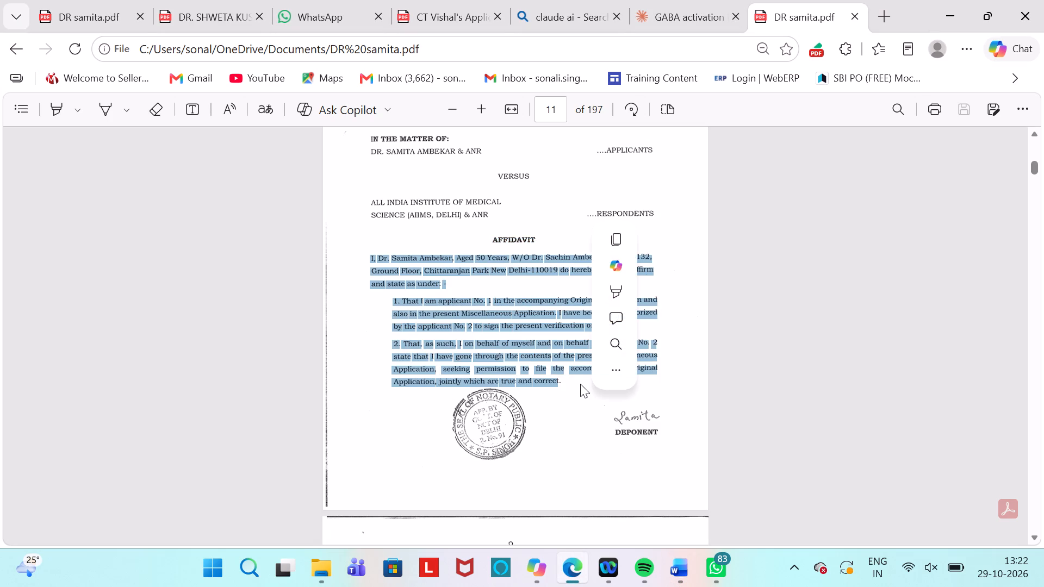
pyautogui.hotkey('ctrl', 'c')
pyautogui.hotkey('ctrl', 'c')
pyautogui.hotkey('ctrl', 'c')
pyautogui.hotkey('ctrl', 'c')
pyautogui.hotkey('ctrl', 'c')
pyautogui.hotkey('ctrl', 'c')
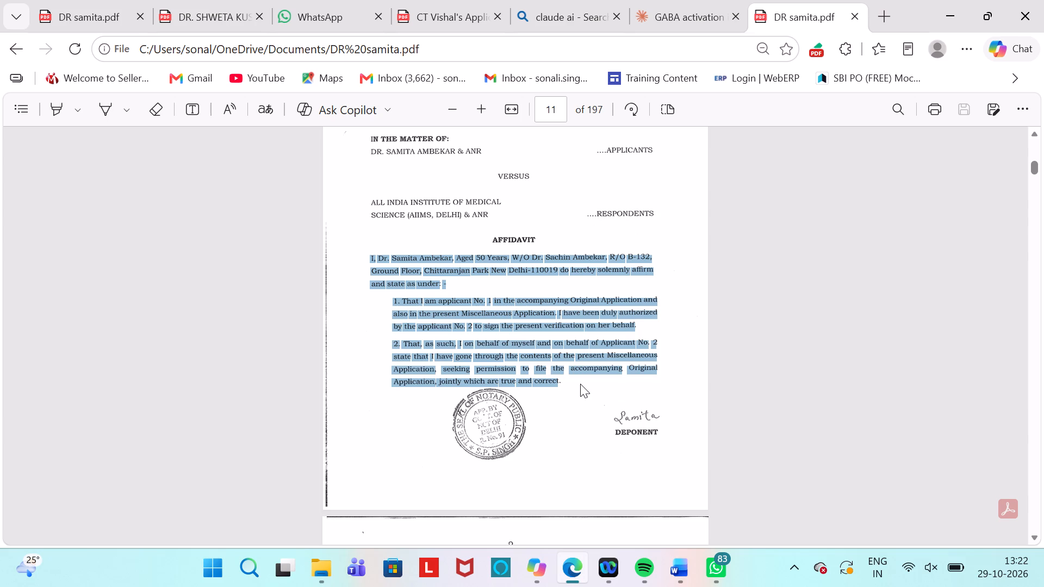
# Return to Document2 in Word and paste the affidavit body, left-aligned, in a new paragraph below the "AFFIDAVIT" heading.
pyautogui.click(684, 585)
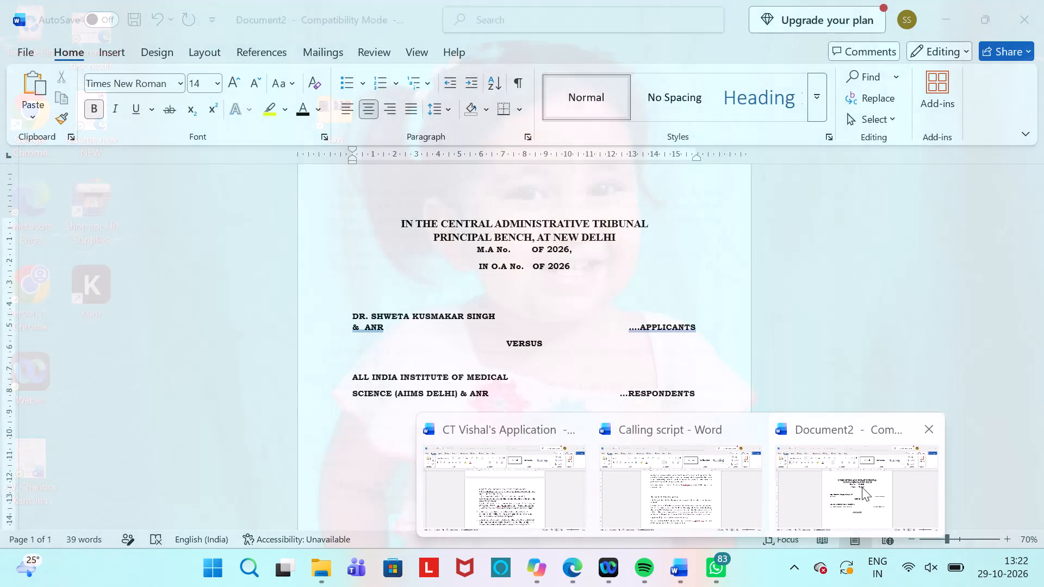
pyautogui.click(862, 487)
pyautogui.hotkey('shift', 'Return')
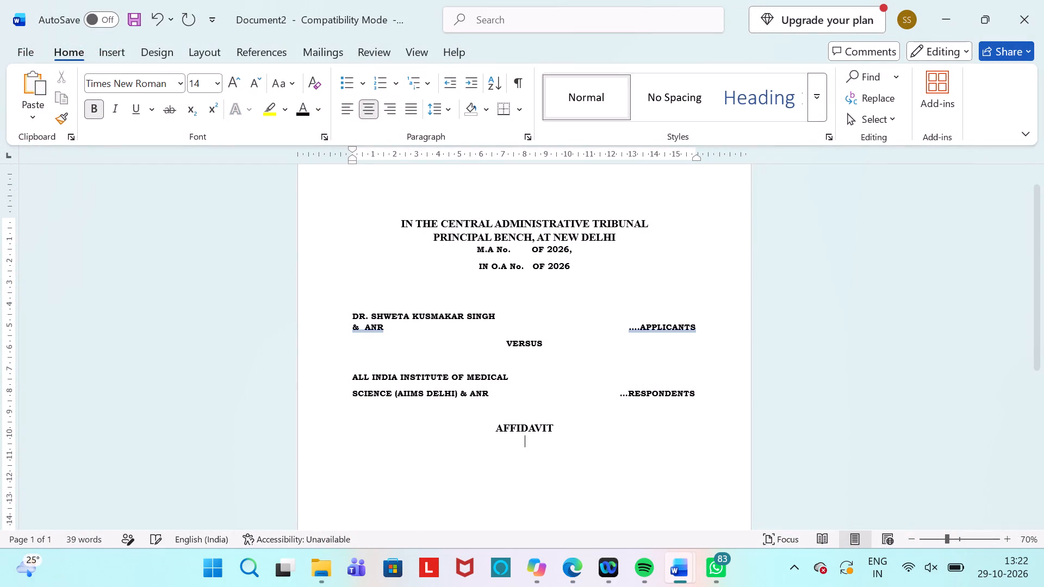
pyautogui.press('Return')
pyautogui.click(337, 136)
pyautogui.click(347, 104)
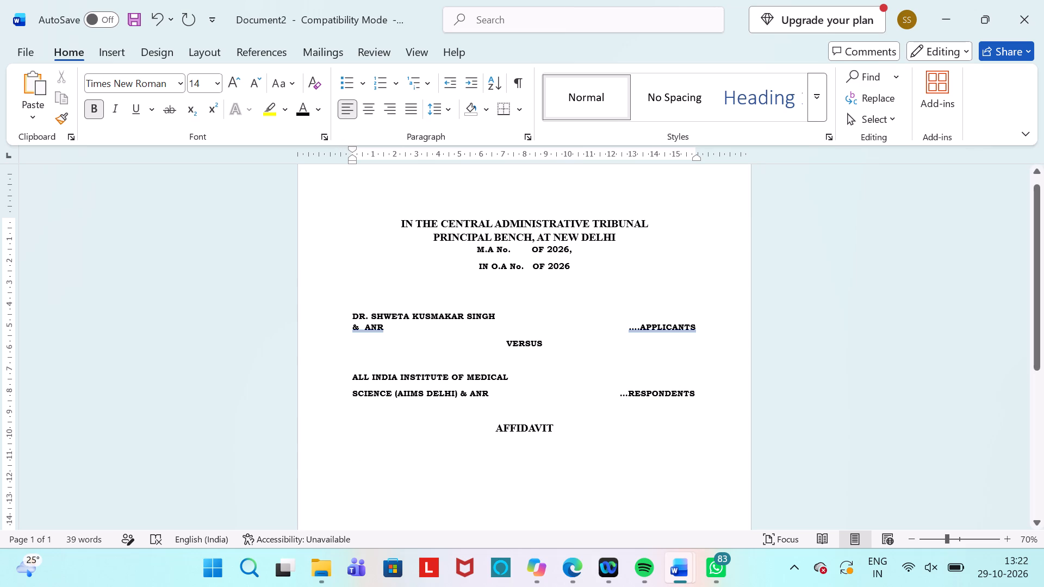
pyautogui.hotkey('ctrl', 'v')
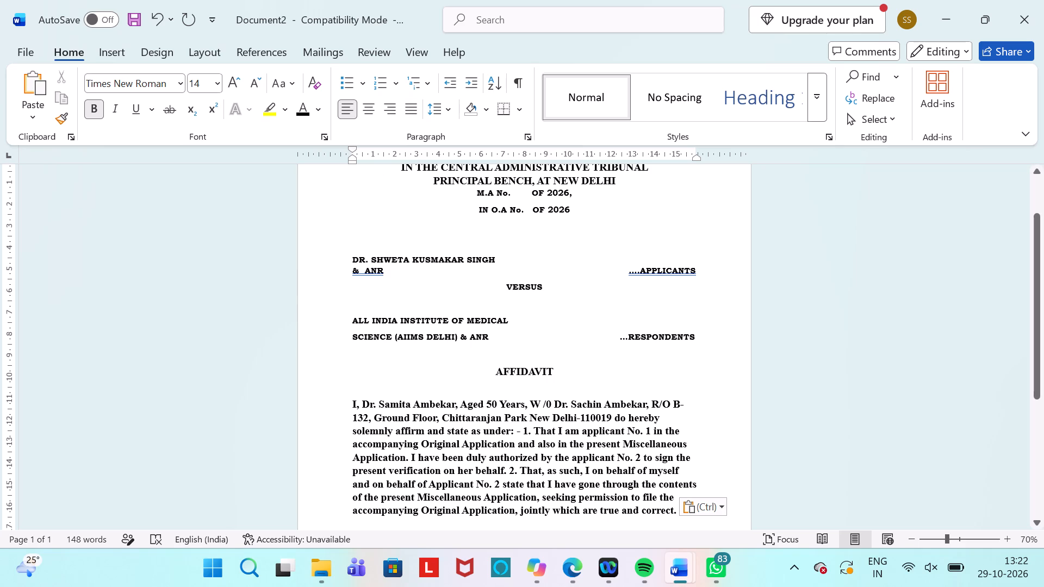
# Justify the pasted affidavit body text.
pyautogui.hotkey('shift', 'Up')
pyautogui.hotkey('shift', 'Up')
pyautogui.hotkey('shift', 'Up')
pyautogui.hotkey('shift', 'Up')
pyautogui.hotkey('shift', 'Up')
pyautogui.hotkey('shift', 'Up')
pyautogui.hotkey('shift', 'Up')
pyautogui.hotkey('shift', 'Up')
pyautogui.hotkey('shift', 'Up')
pyautogui.hotkey('shift', 'Right')
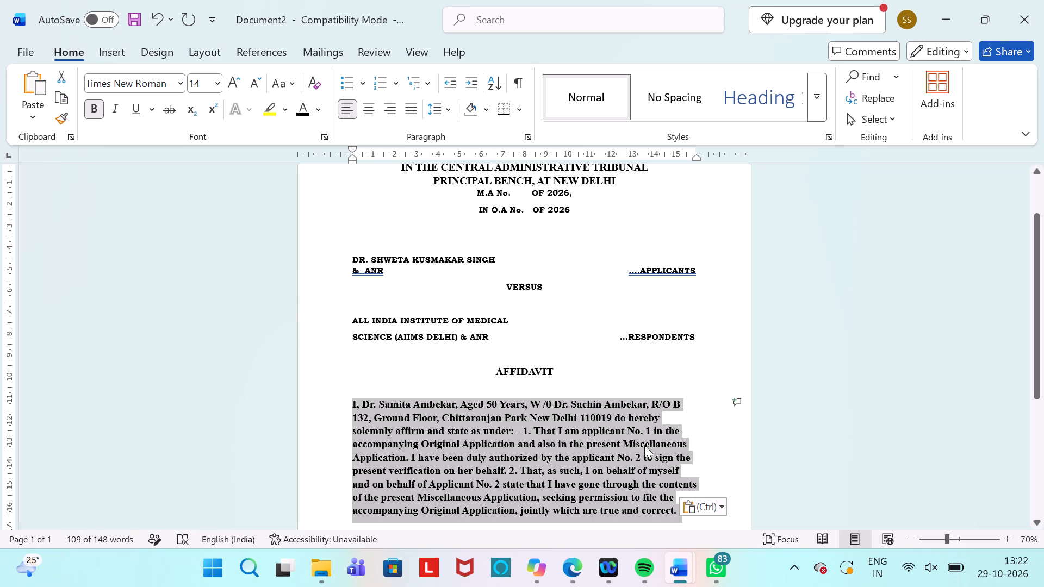
pyautogui.click(402, 115)
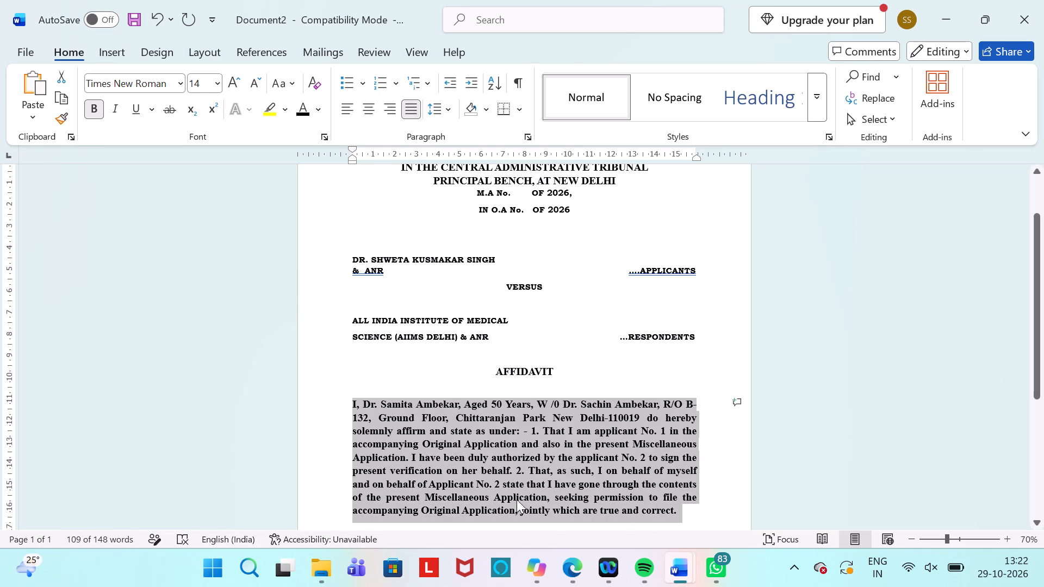
# Split the affidavit body so that numbered points 1 and 2 each start a new paragraph.
pyautogui.click(531, 429)
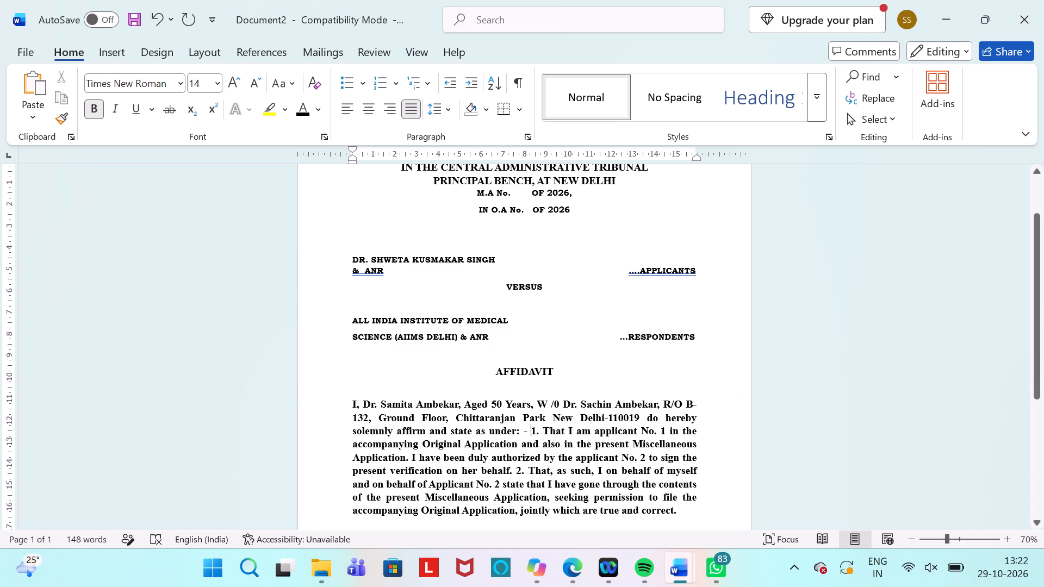
pyautogui.press('Return')
pyautogui.press('Down')
pyautogui.press('Down')
pyautogui.press('Down')
pyautogui.press('Right')
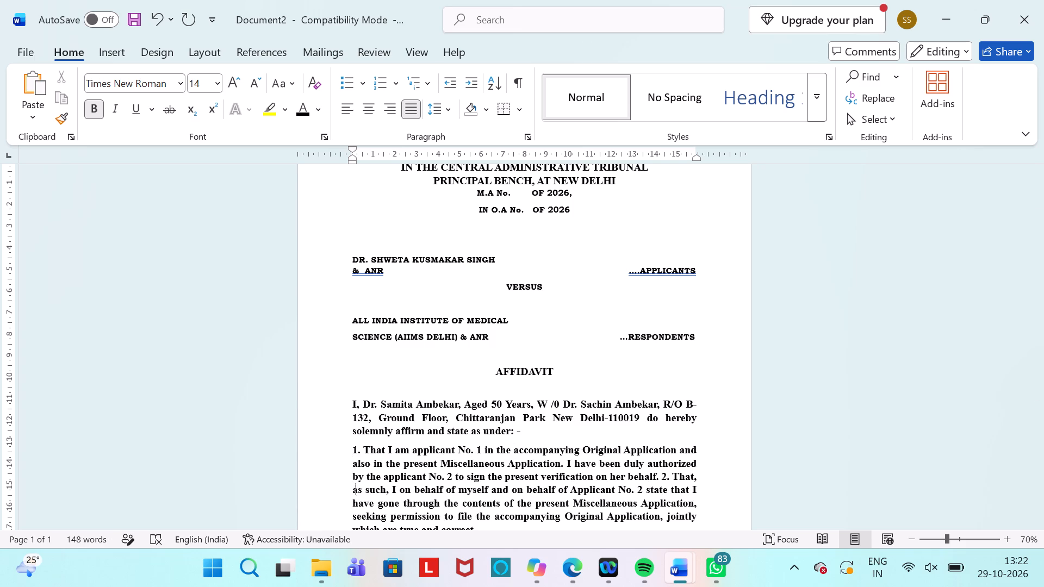
pyautogui.click(661, 476)
pyautogui.press('Return')
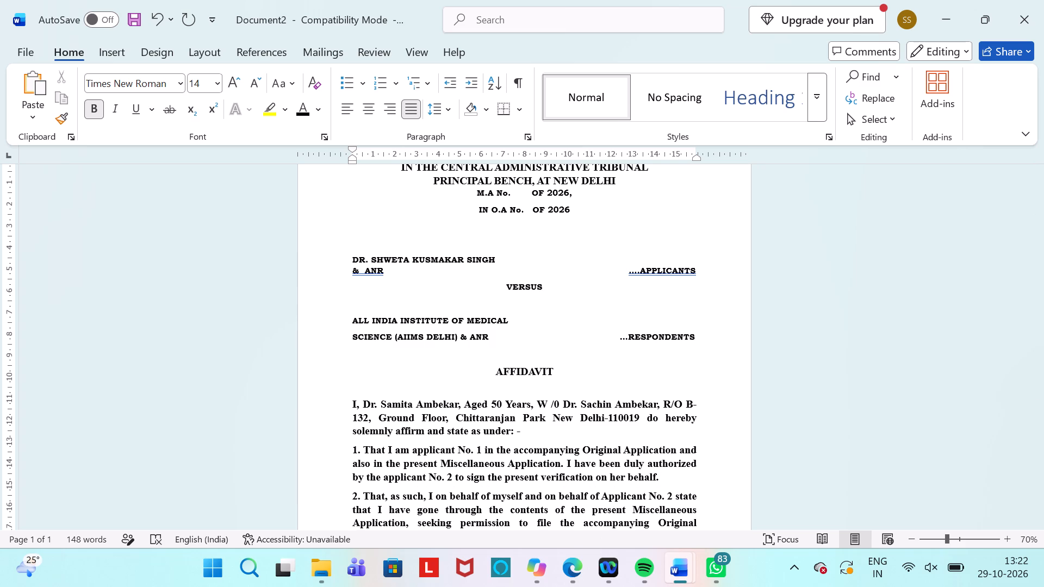
# Remove the bold formatting from the whole affidavit body, from the deponent's introduction through point 2.
pyautogui.scroll(-5, 589, 540)
pyautogui.scroll(-2, 540, 448)
pyautogui.scroll(1, 579, 372)
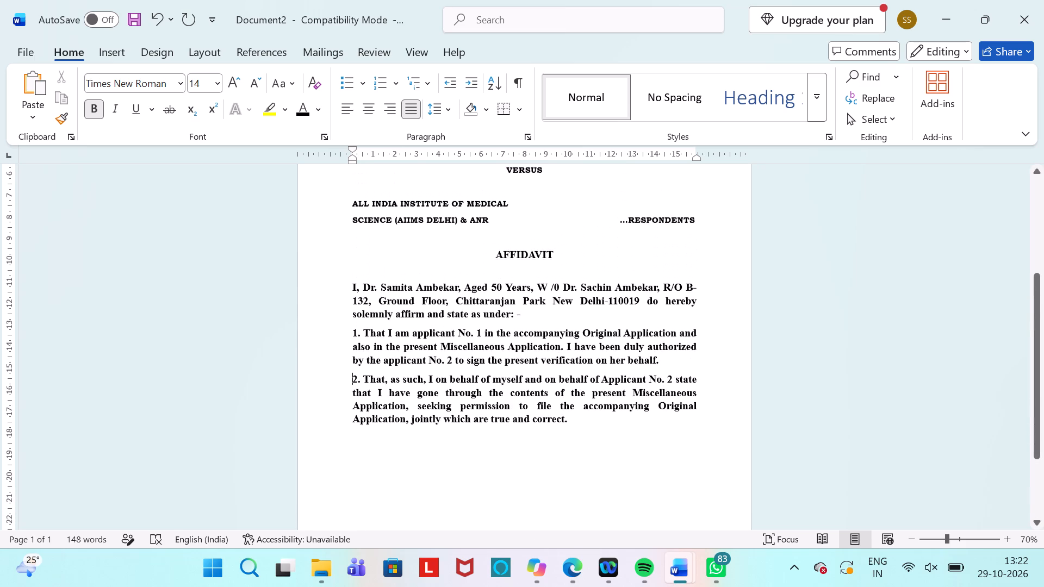
pyautogui.moveTo(576, 430); pyautogui.dragTo(344, 280)
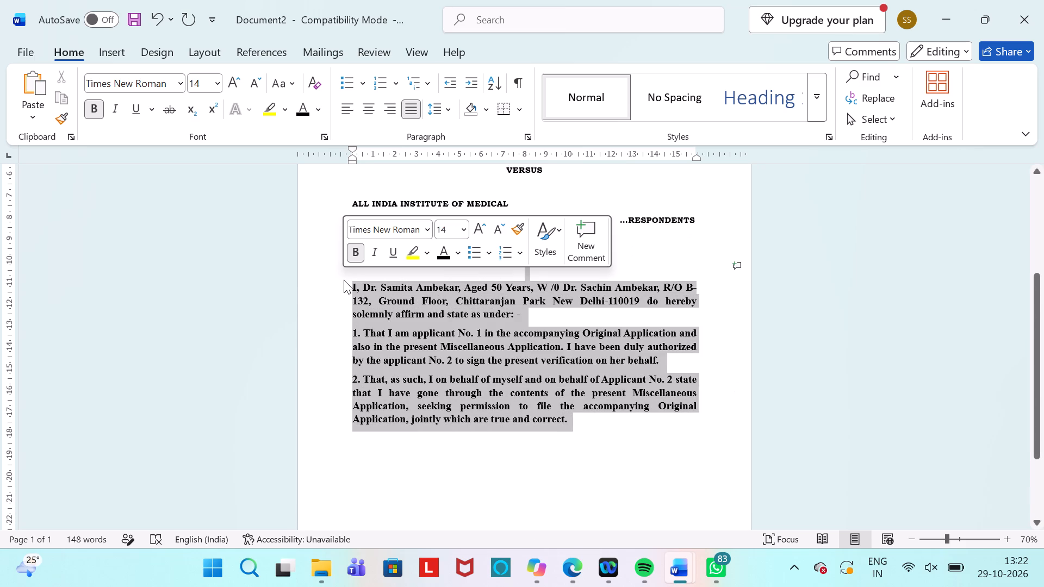
pyautogui.hotkey('ctrl', 'b')
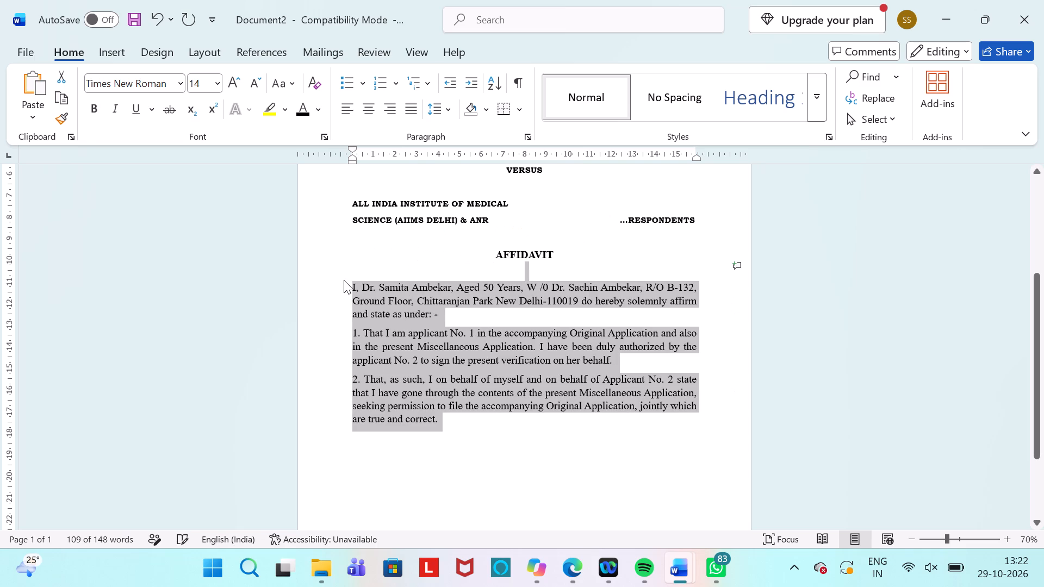
pyautogui.click(449, 395)
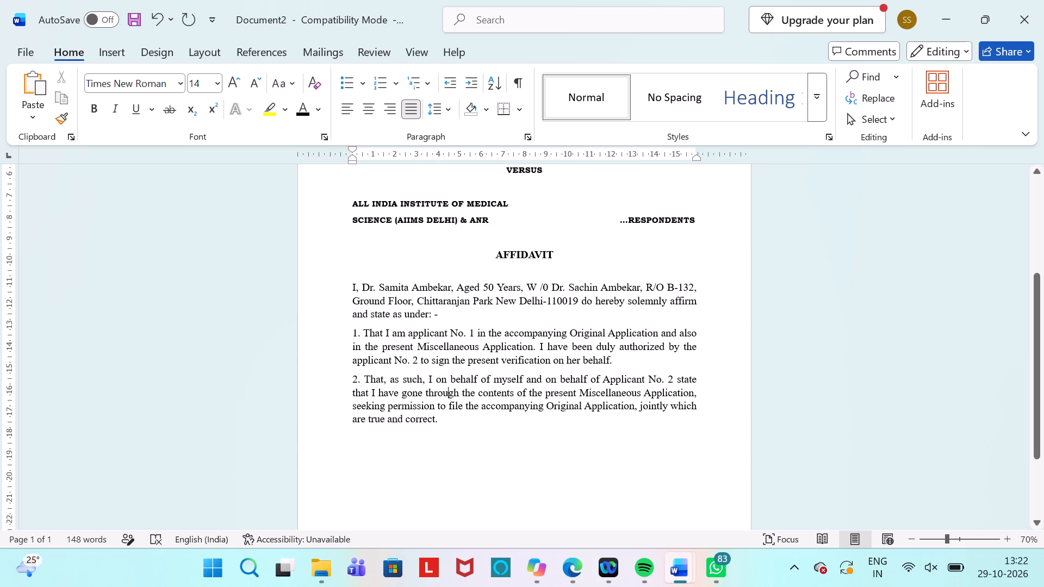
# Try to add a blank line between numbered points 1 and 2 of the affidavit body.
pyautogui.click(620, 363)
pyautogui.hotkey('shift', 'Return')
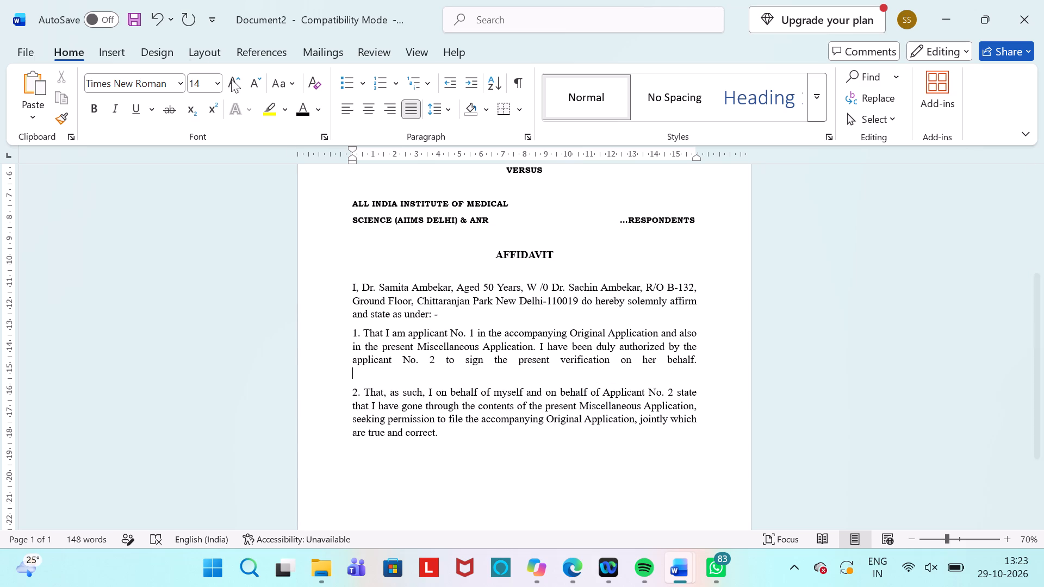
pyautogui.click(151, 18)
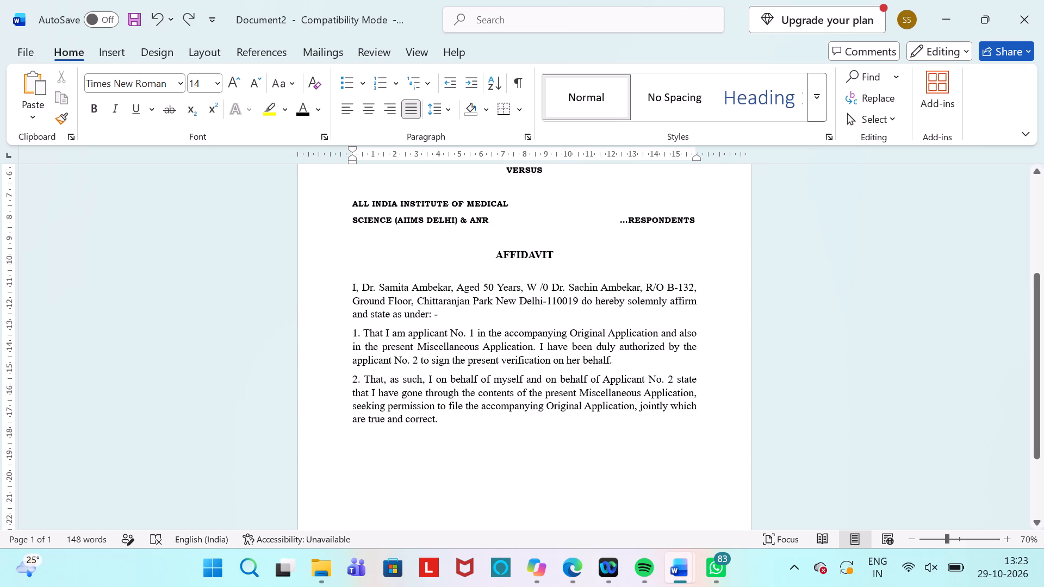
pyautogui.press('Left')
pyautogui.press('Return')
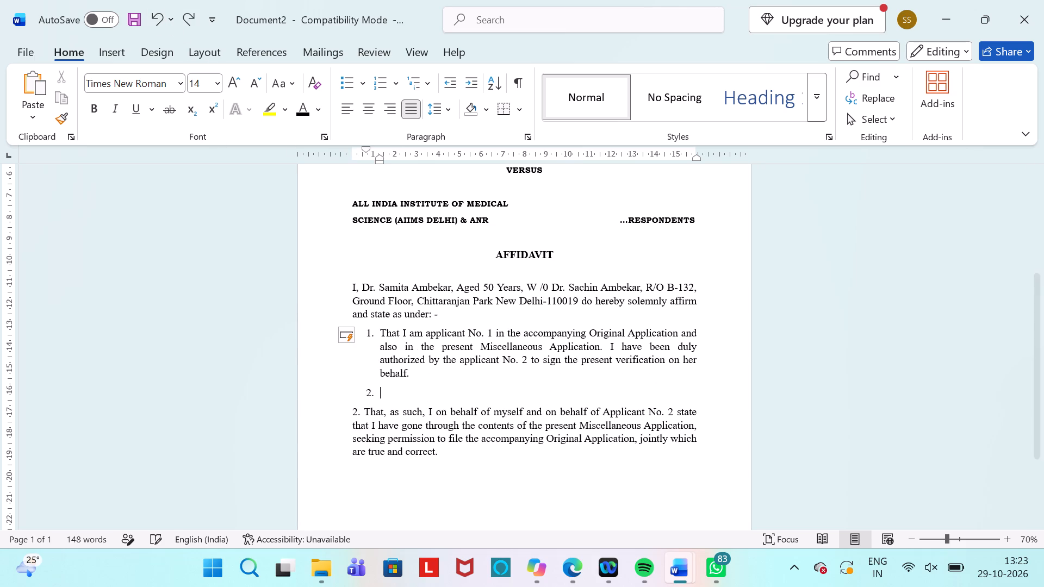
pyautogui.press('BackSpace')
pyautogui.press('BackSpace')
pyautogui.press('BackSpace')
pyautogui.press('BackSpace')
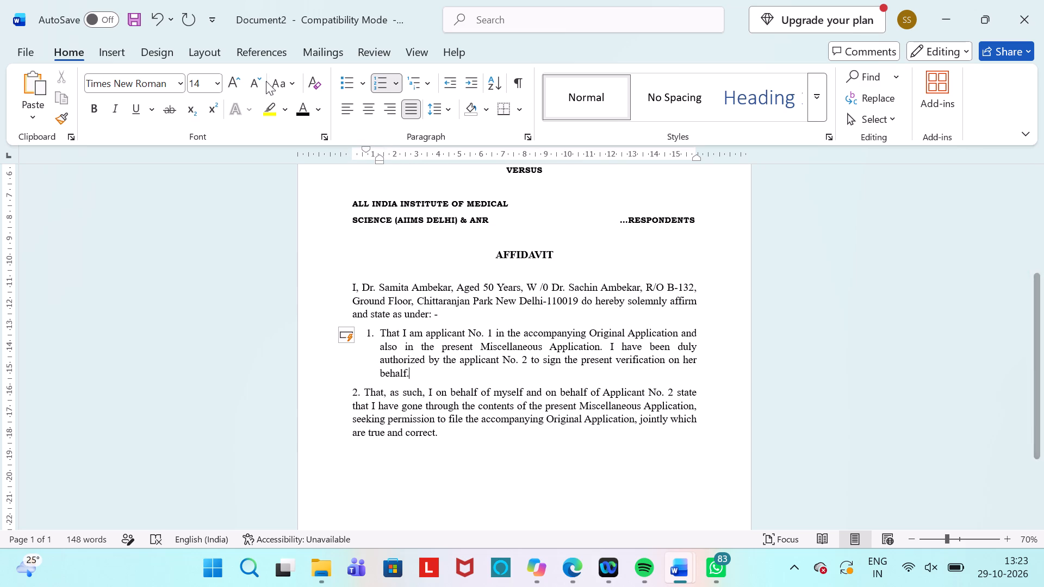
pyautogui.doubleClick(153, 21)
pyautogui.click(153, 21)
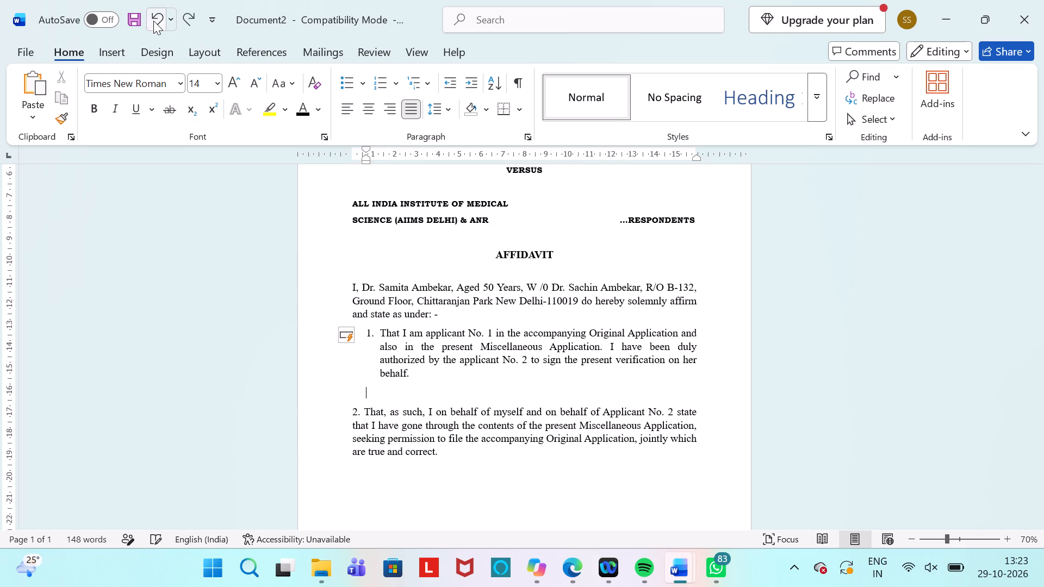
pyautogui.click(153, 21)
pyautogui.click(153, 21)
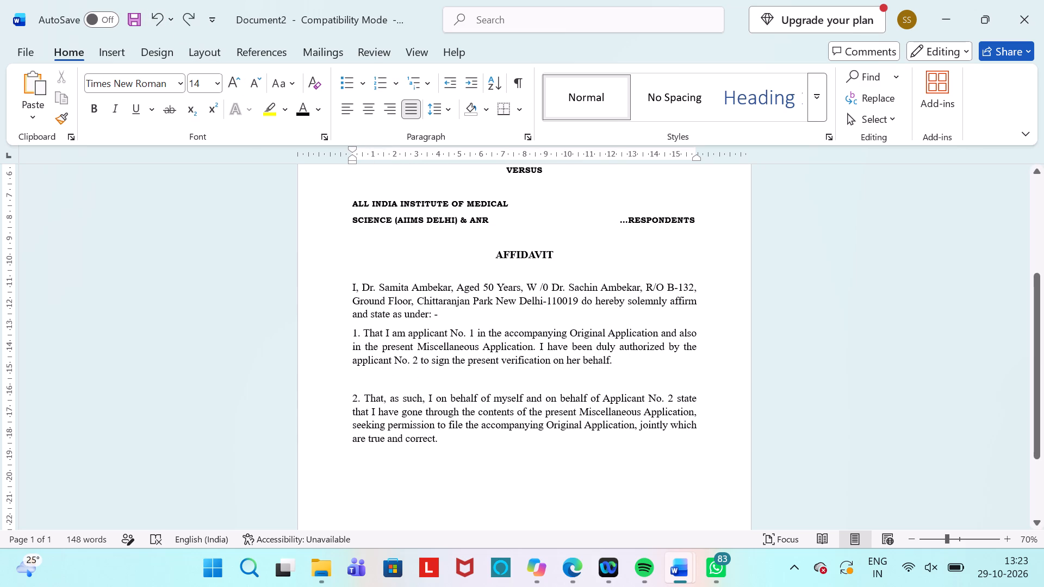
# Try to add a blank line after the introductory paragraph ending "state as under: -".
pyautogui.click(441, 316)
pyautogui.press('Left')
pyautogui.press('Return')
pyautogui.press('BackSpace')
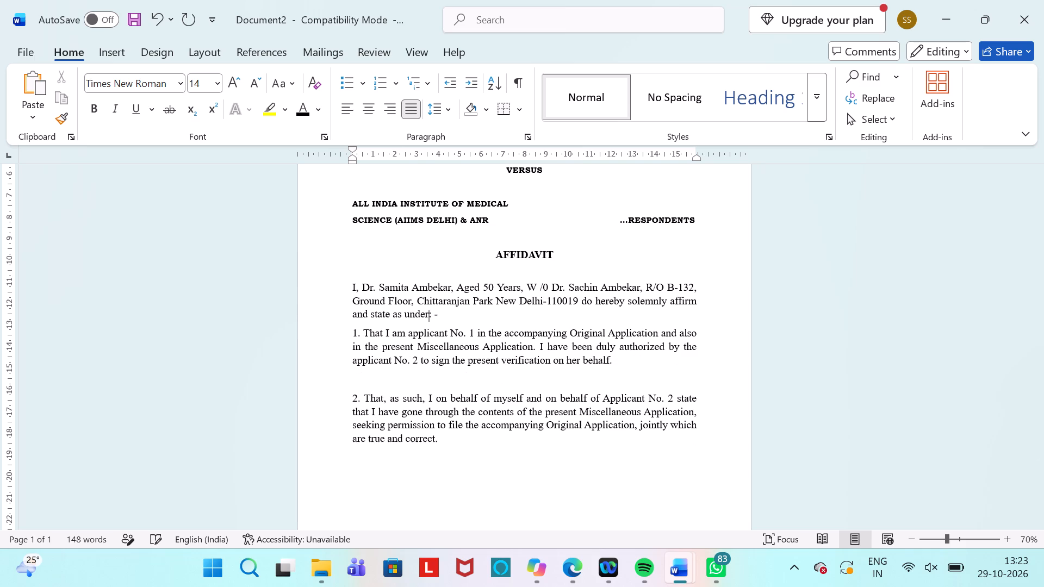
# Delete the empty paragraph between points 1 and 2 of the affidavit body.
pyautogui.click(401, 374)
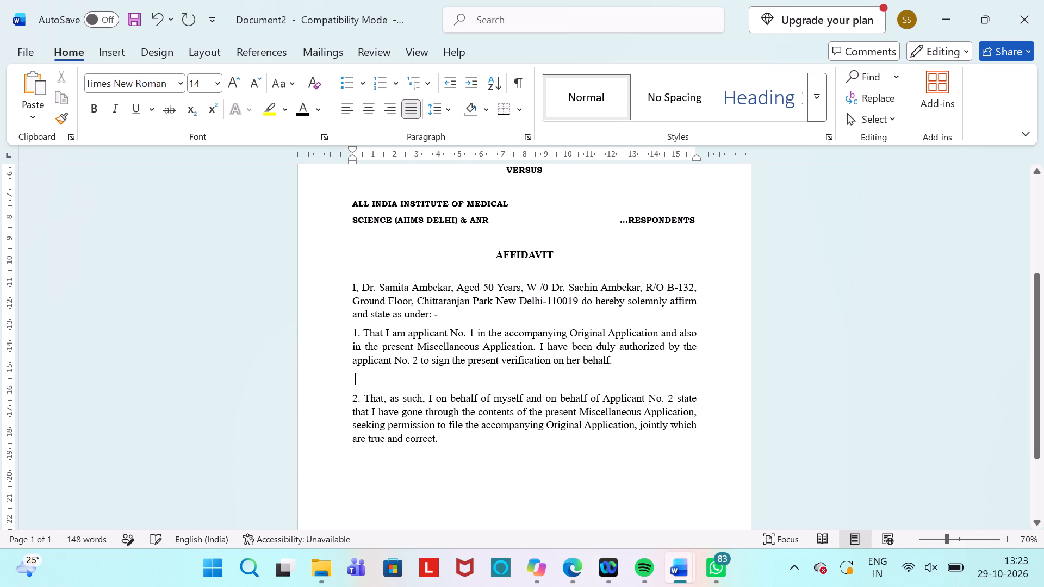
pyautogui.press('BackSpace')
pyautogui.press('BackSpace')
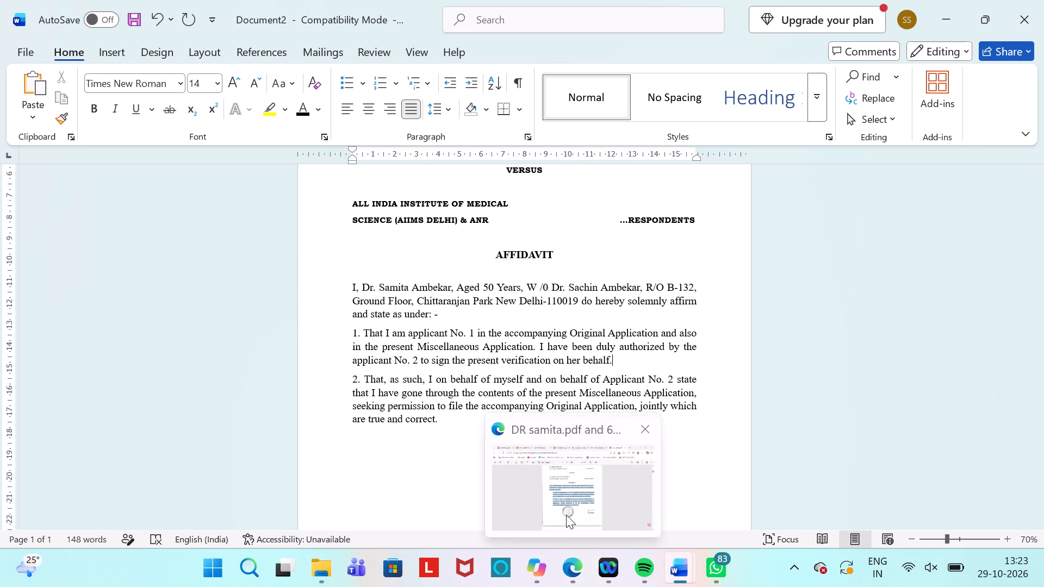
# Switch to the PDF in Edge and copy the affidavit's "VERIFICATION" heading and its paragraph on page 12.
pyautogui.click(566, 515)
pyautogui.scroll(-3, 499, 368)
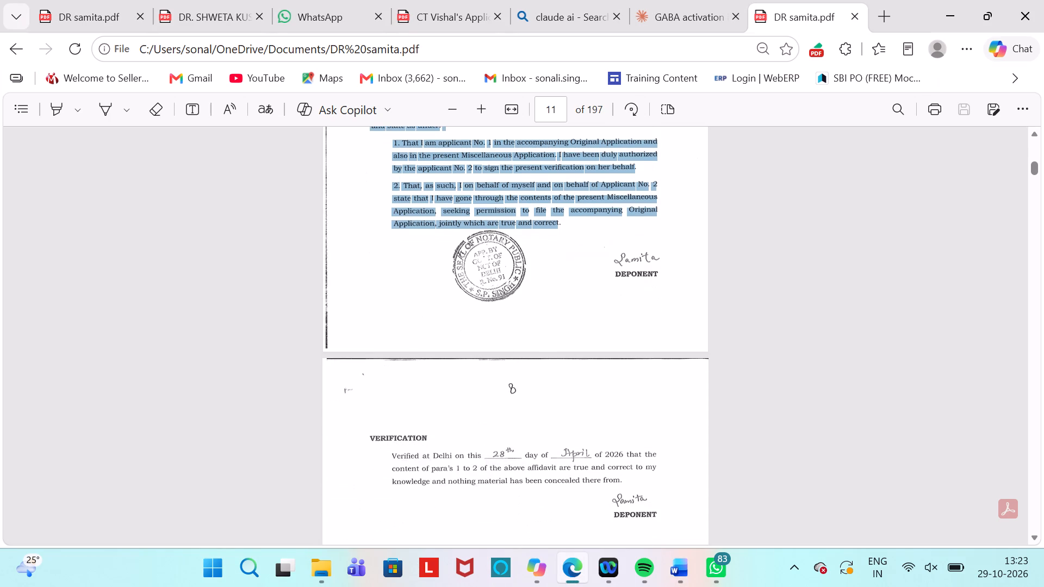
pyautogui.scroll(-1, 499, 368)
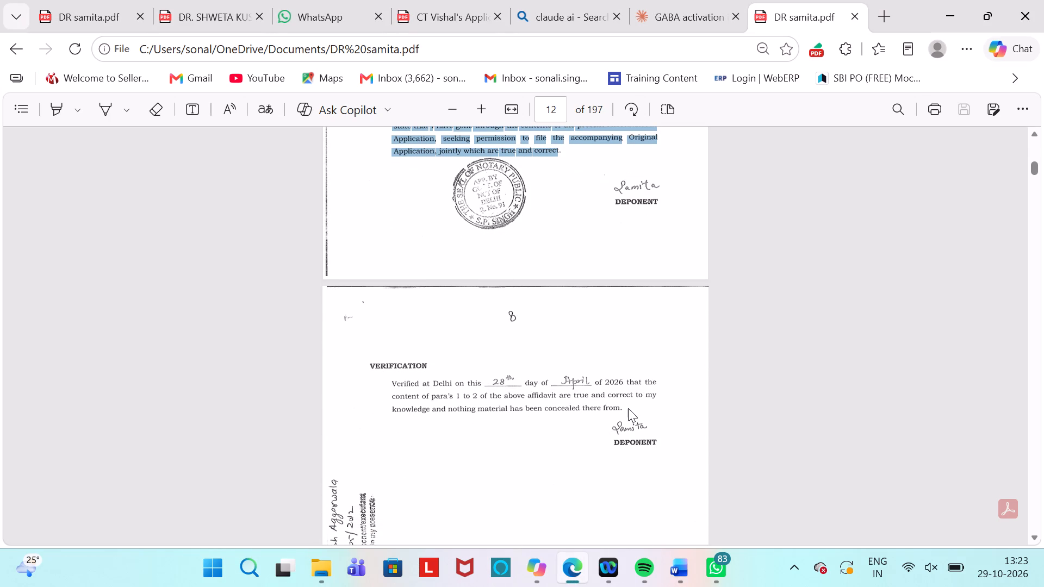
pyautogui.moveTo(621, 408); pyautogui.dragTo(351, 367)
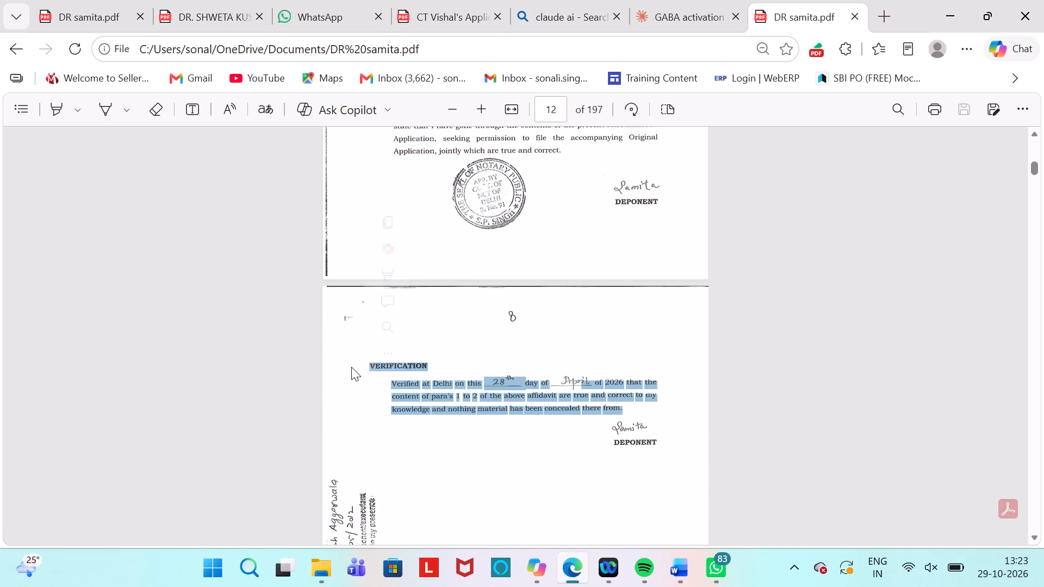
pyautogui.hotkey('ctrl', 'c')
pyautogui.hotkey('ctrl', 'c')
pyautogui.hotkey('ctrl', 'c')
pyautogui.hotkey('ctrl', 'c')
pyautogui.hotkey('ctrl', 'c')
pyautogui.hotkey('ctrl', 'c')
pyautogui.hotkey('ctrl', 'c')
pyautogui.hotkey('ctrl', 'c')
pyautogui.hotkey('ctrl', 'c')
# Switch back to Document2 in Word.
pyautogui.click(690, 581)
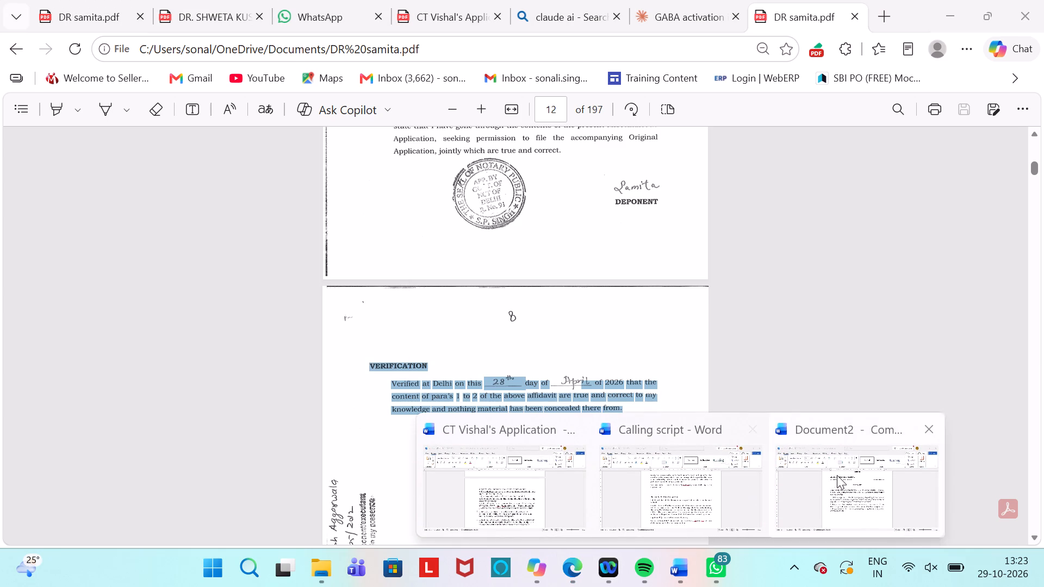
pyautogui.click(841, 476)
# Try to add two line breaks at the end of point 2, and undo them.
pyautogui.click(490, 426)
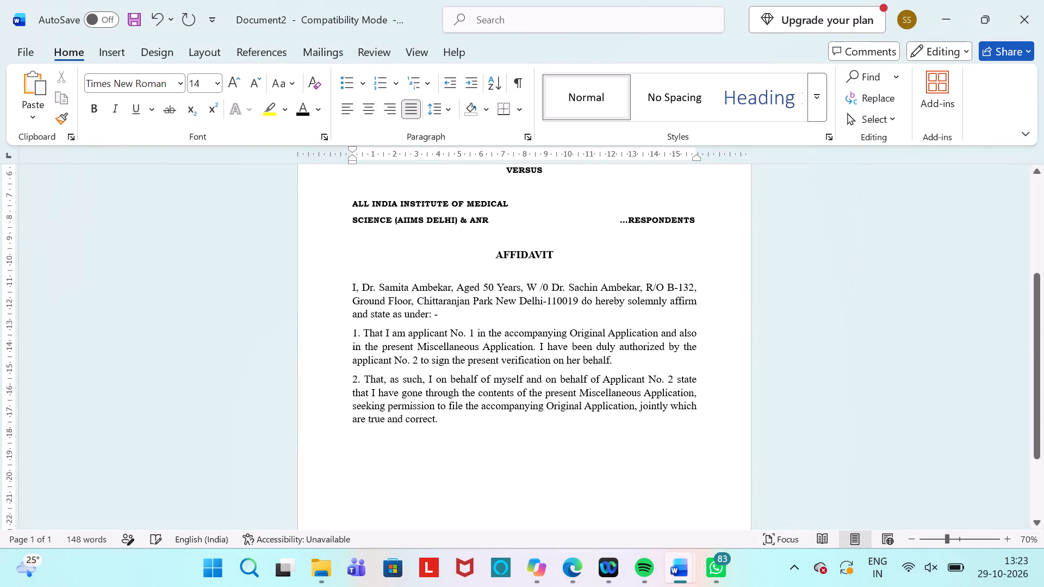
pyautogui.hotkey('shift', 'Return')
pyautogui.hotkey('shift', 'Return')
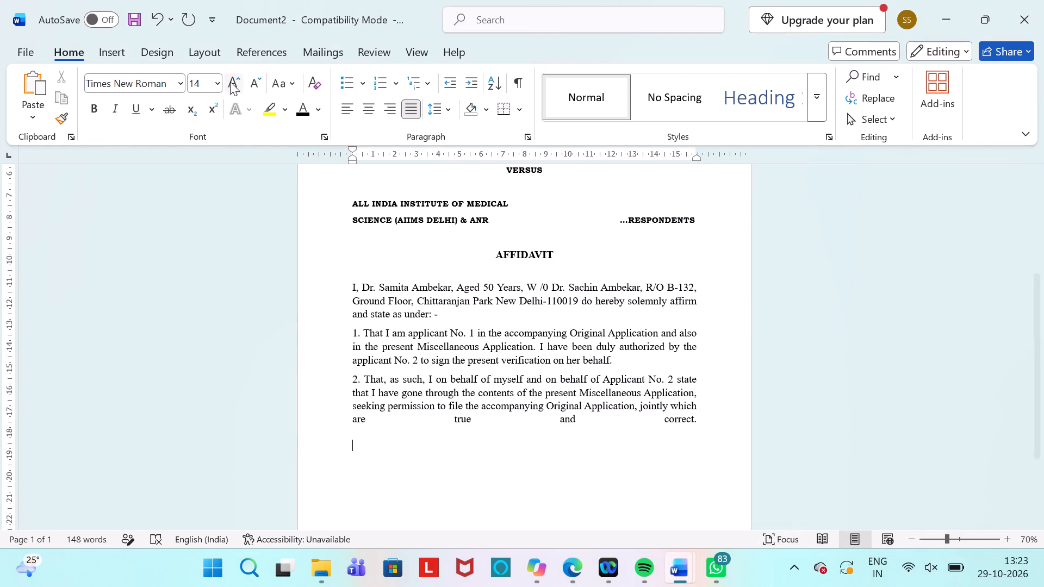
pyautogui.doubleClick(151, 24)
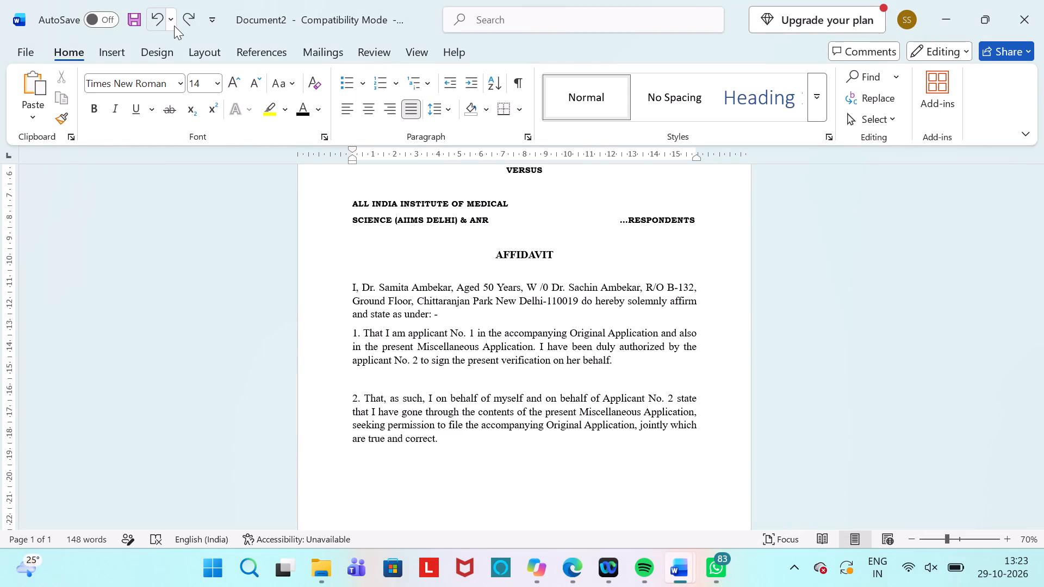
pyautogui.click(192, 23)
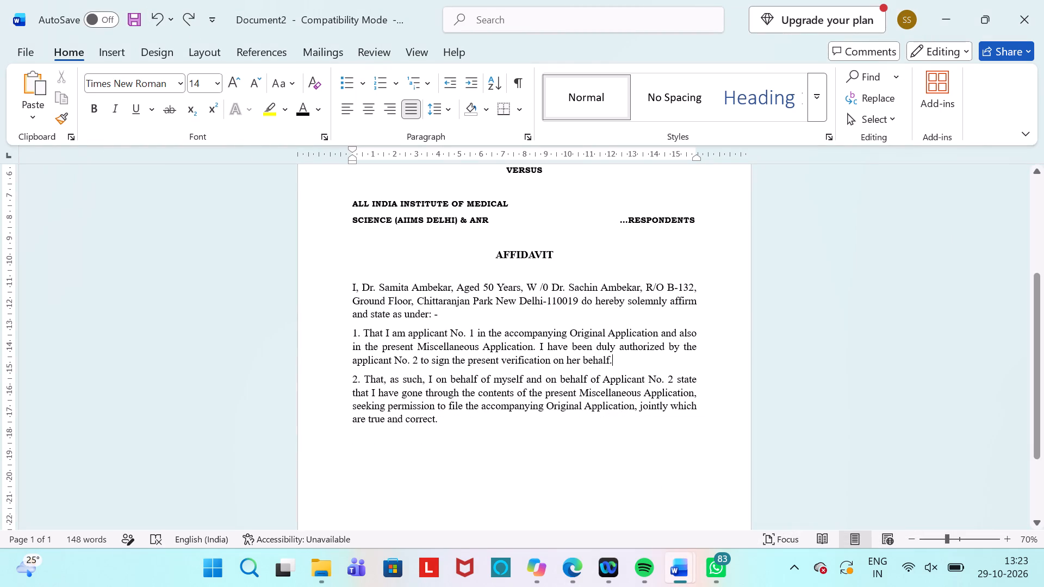
# Paste the verification text below point 2 of the affidavit, leaving one empty paragraph between them.
pyautogui.click(458, 419)
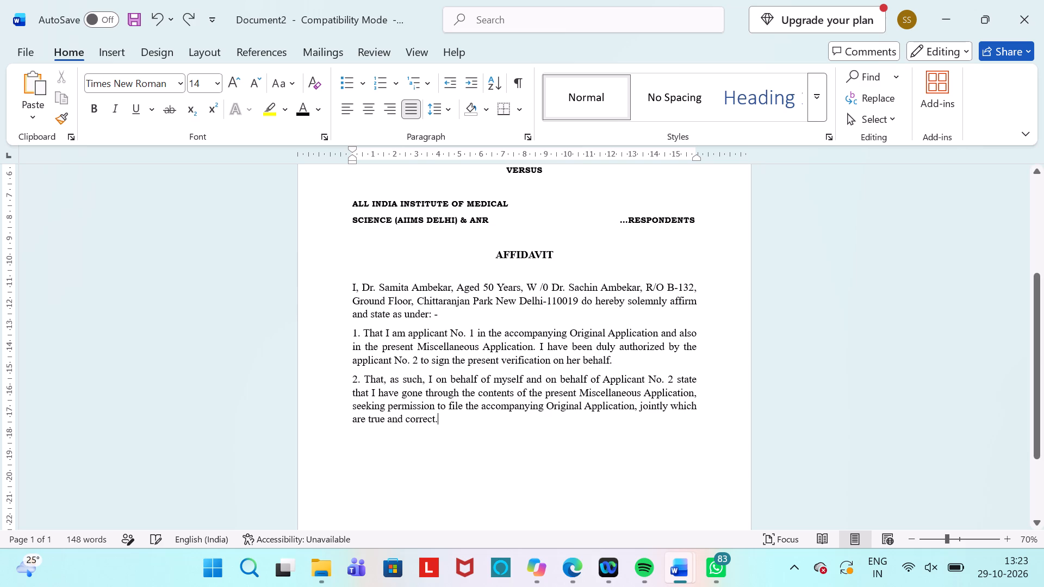
pyautogui.press('Return')
pyautogui.press('Return')
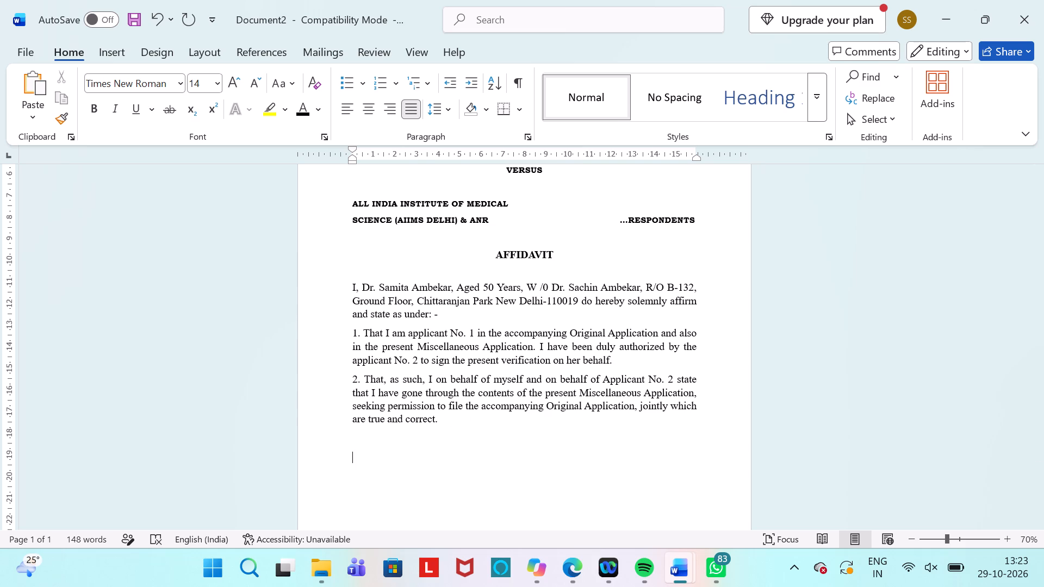
pyautogui.hotkey('ctrl', 'v')
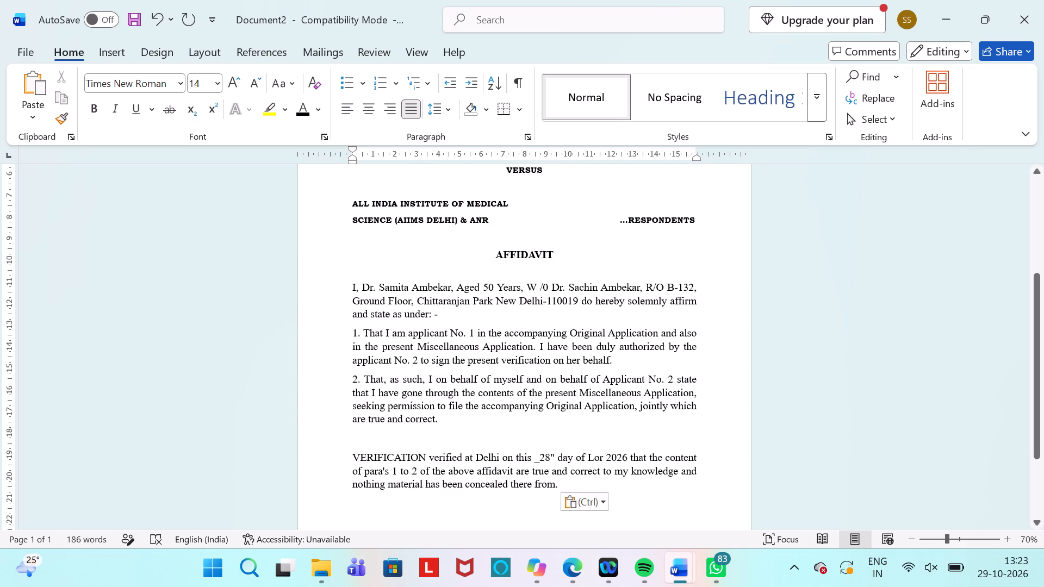
# Replace the day after "verified at Delhi on this" with the blank "____".
pyautogui.moveTo(536, 462); pyautogui.dragTo(555, 458)
pyautogui.moveTo(555, 458); pyautogui.dragTo(552, 458)
pyautogui.hotkey('shift', 'Right')
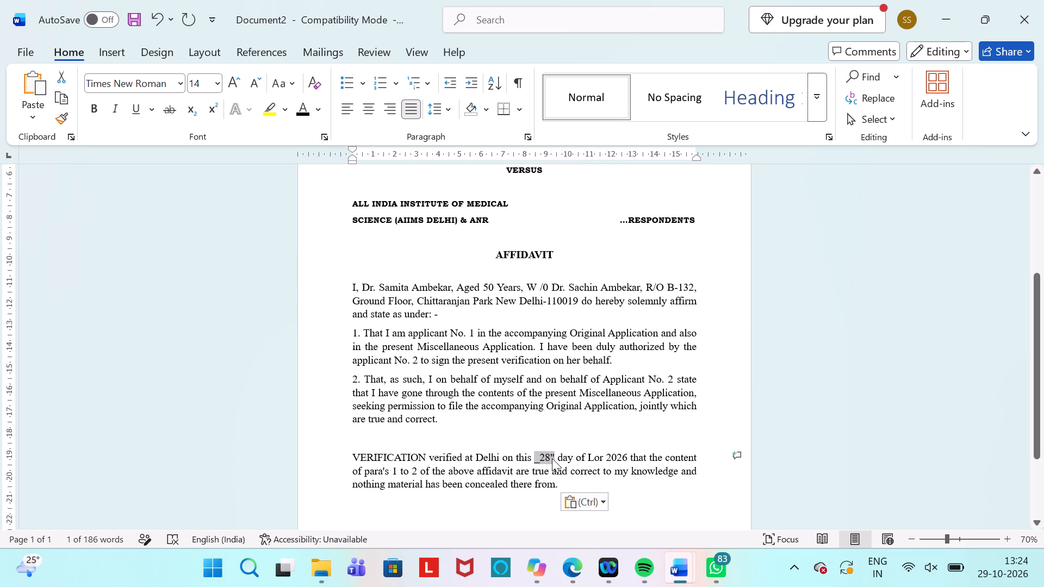
pyautogui.press('BackSpace')
pyautogui.write('____')
# Replace the month before 2026 in the verification line with the blank "____".
pyautogui.press('Right')
pyautogui.press('Right')
pyautogui.press('Right')
pyautogui.press('Right')
pyautogui.press('Right')
pyautogui.press('Right')
pyautogui.press('Right')
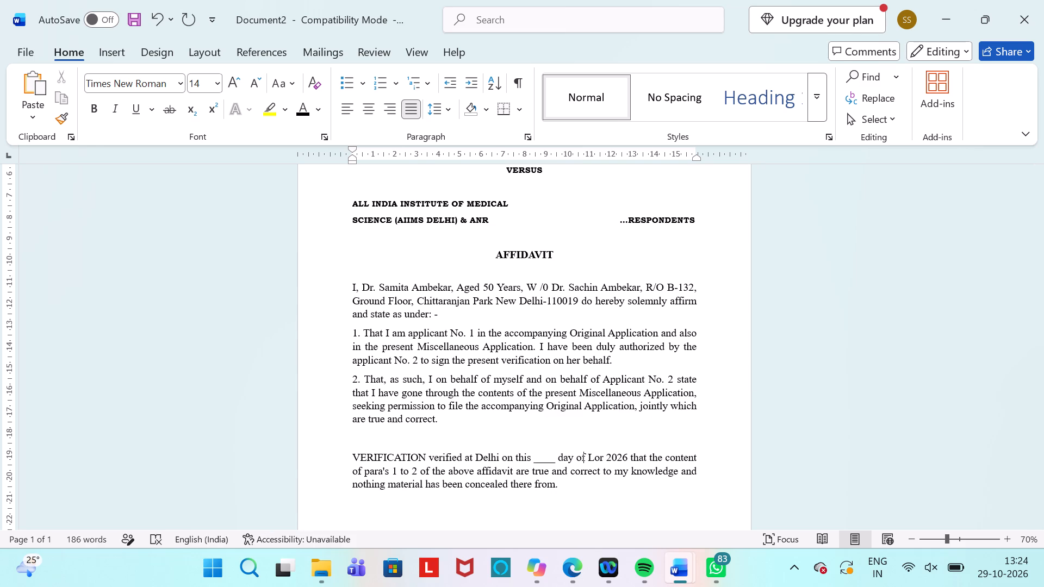
pyautogui.press('Right')
pyautogui.hotkey('shift', 'Right')
pyautogui.hotkey('shift', 'Right')
pyautogui.hotkey('shift', 'Right')
pyautogui.hotkey('shift', 'Right')
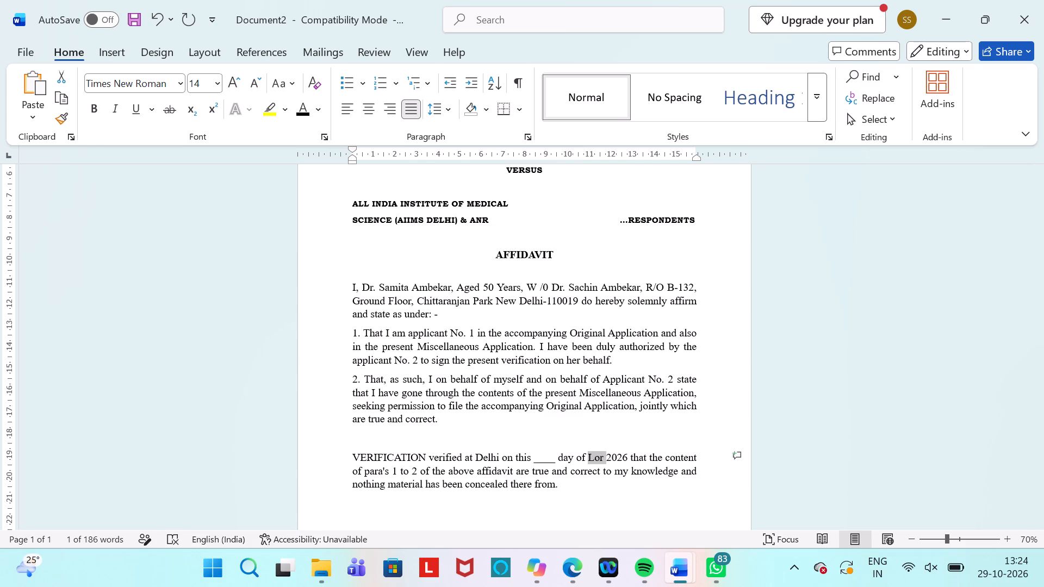
pyautogui.hotkey('shift', 'Left')
pyautogui.write('___')
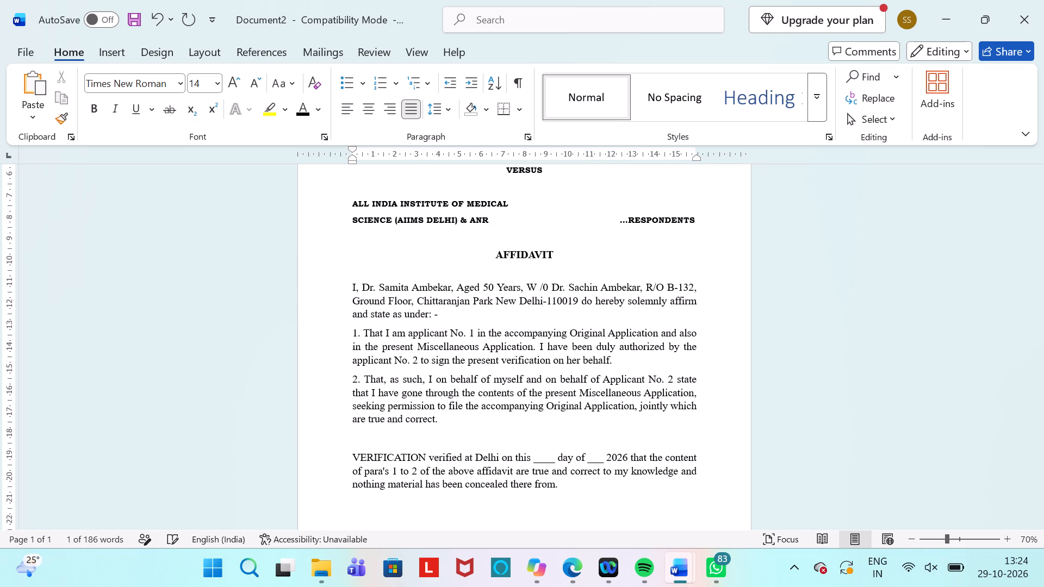
pyautogui.hotkey('shift', '_')
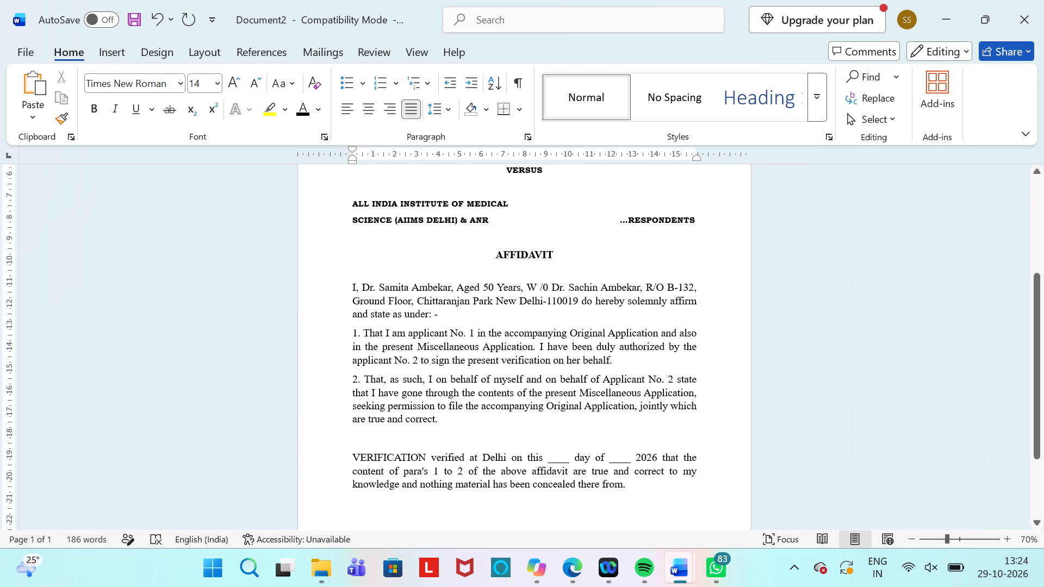
# Bring "& ANR" up onto the same line as the first applicant's name in the cause title.
pyautogui.scroll(1, 400, 297)
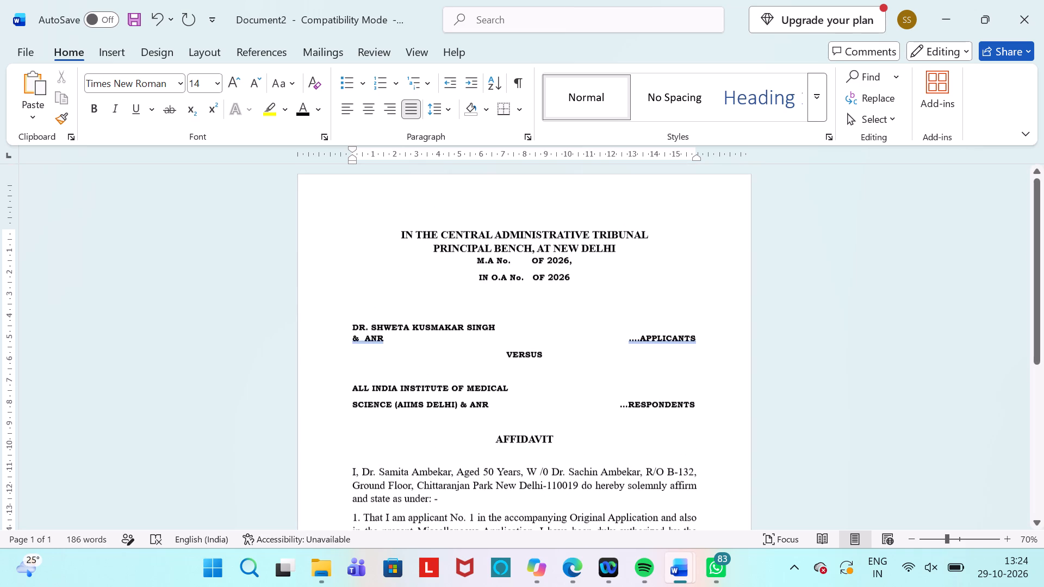
pyautogui.click(351, 336)
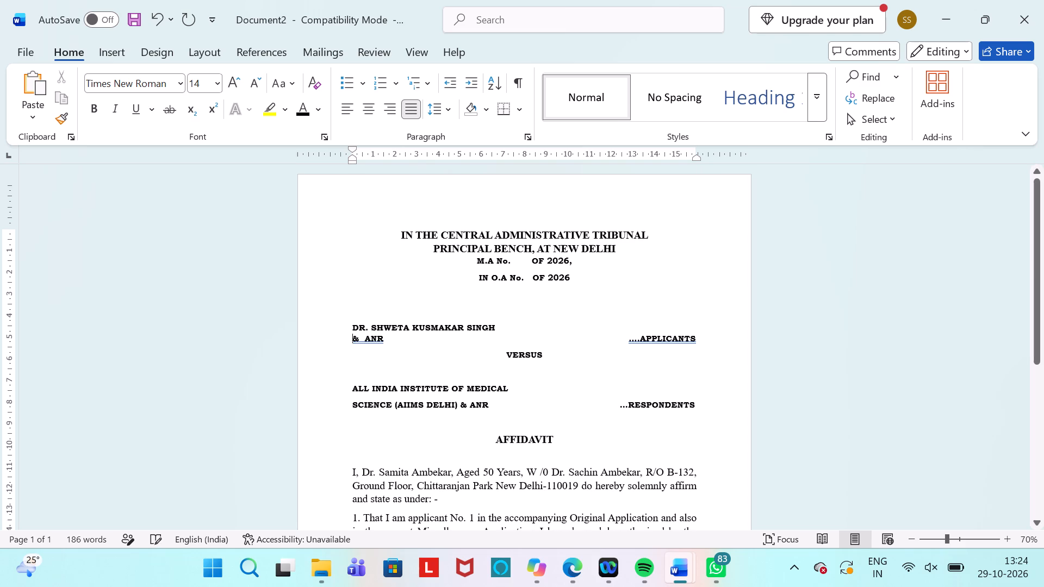
pyautogui.press('BackSpace')
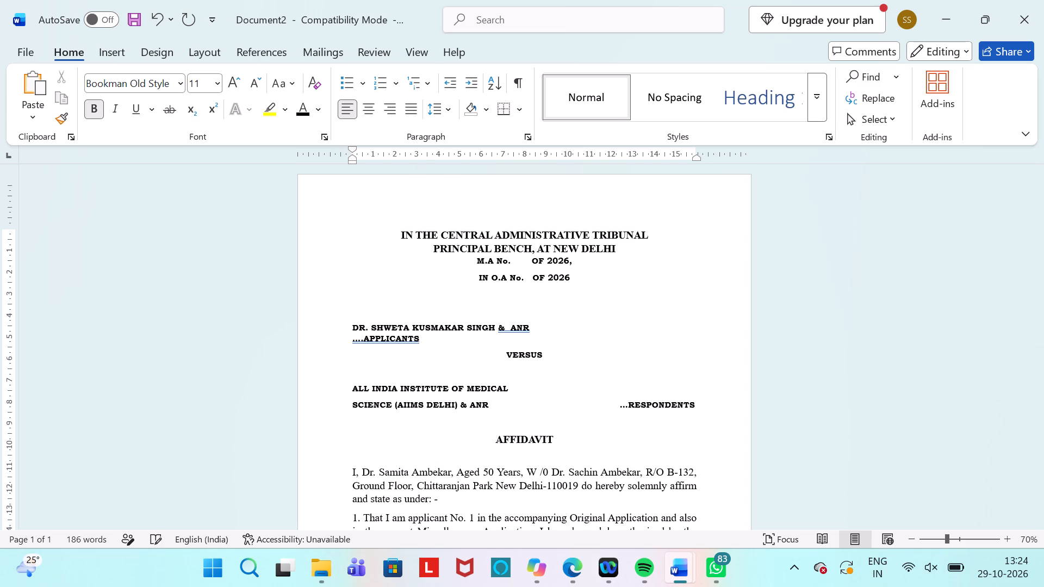
pyautogui.press('space')
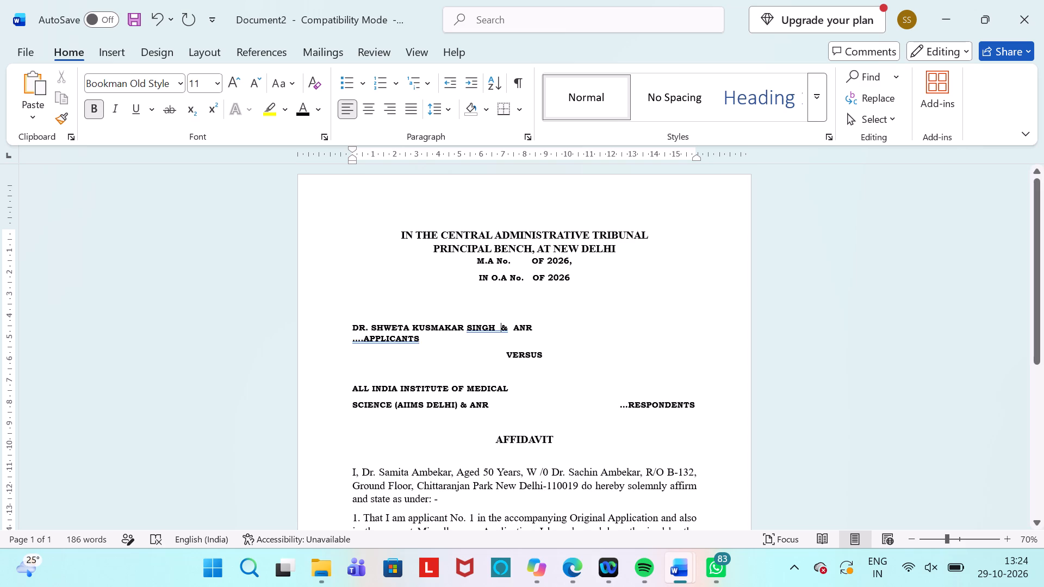
# Adjust the spacing before "APPLICANTS" so it sits on the applicant name's line, aligned near the page's right margin.
pyautogui.click(347, 338)
pyautogui.press('BackSpace')
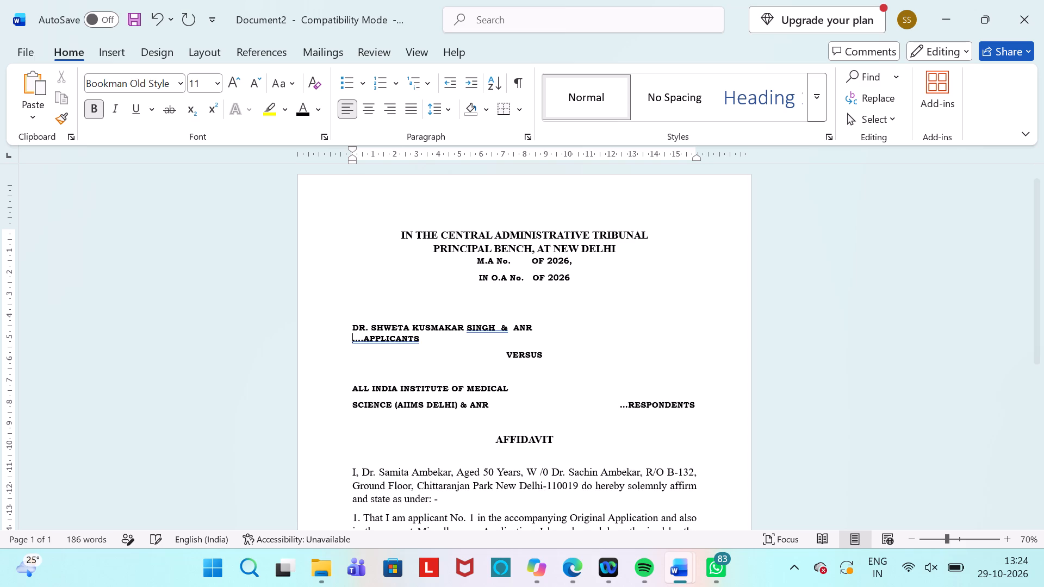
pyautogui.press('BackSpace')
pyautogui.press('BackSpace')
pyautogui.press('BackSpace')
pyautogui.press('BackSpace')
pyautogui.press('BackSpace')
pyautogui.press('BackSpace')
pyautogui.press('BackSpace')
pyautogui.press('BackSpace')
pyautogui.press('BackSpace')
pyautogui.press('BackSpace')
pyautogui.press('BackSpace')
pyautogui.press('BackSpace')
pyautogui.press('BackSpace')
pyautogui.press('BackSpace')
pyautogui.press('BackSpace')
pyautogui.press('BackSpace')
pyautogui.press('BackSpace')
pyautogui.press('BackSpace')
pyautogui.press('BackSpace')
pyautogui.press('BackSpace')
pyautogui.press('BackSpace')
pyautogui.press('BackSpace')
pyautogui.press('BackSpace')
pyautogui.press('BackSpace')
pyautogui.press('BackSpace')
pyautogui.press('BackSpace')
pyautogui.press('BackSpace')
pyautogui.press('BackSpace')
pyautogui.press('BackSpace')
pyautogui.press('BackSpace')
pyautogui.press('BackSpace')
pyautogui.press('BackSpace')
pyautogui.press('BackSpace')
pyautogui.press('BackSpace')
pyautogui.press('BackSpace')
pyautogui.press('BackSpace')
pyautogui.press('BackSpace')
pyautogui.press('BackSpace')
pyautogui.press('BackSpace')
pyautogui.press('BackSpace')
pyautogui.press('BackSpace')
pyautogui.press('BackSpace')
pyautogui.press('BackSpace')
pyautogui.press('BackSpace')
pyautogui.press('BackSpace')
pyautogui.press('BackSpace')
pyautogui.press('BackSpace')
pyautogui.press('BackSpace')
pyautogui.press('BackSpace')
pyautogui.press('BackSpace')
pyautogui.press('BackSpace')
pyautogui.press('BackSpace')
pyautogui.press('BackSpace')
pyautogui.press('BackSpace')
pyautogui.press('BackSpace')
pyautogui.press('BackSpace')
pyautogui.press('BackSpace')
pyautogui.press('BackSpace')
pyautogui.press('BackSpace')
pyautogui.press('BackSpace')
pyautogui.press('BackSpace')
pyautogui.press('BackSpace')
pyautogui.press('BackSpace')
pyautogui.press('BackSpace')
pyautogui.press('space')
pyautogui.press('space')
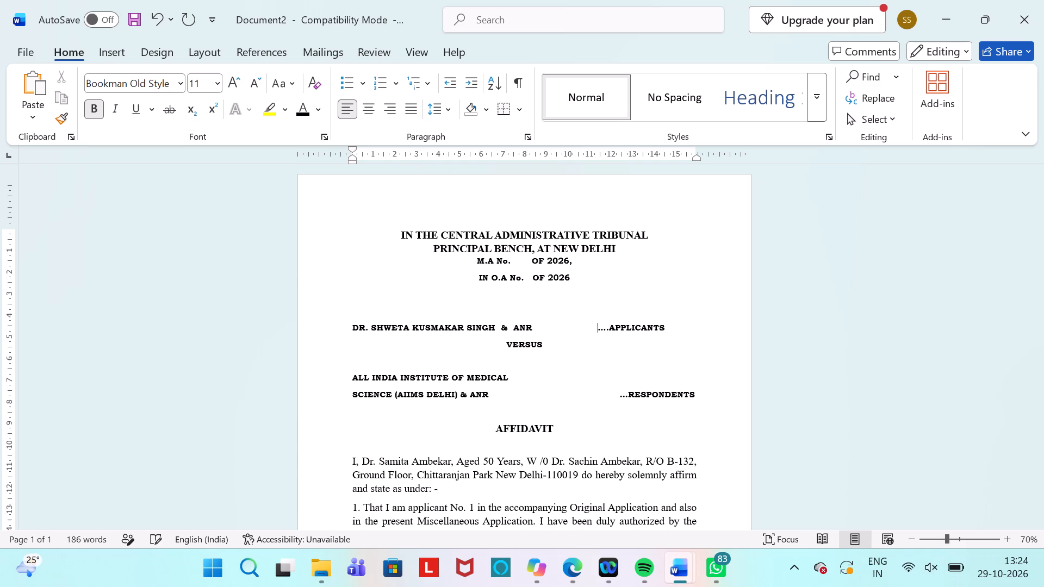
pyautogui.press('space')
pyautogui.press('space')
pyautogui.press('space')
pyautogui.press('space')
pyautogui.press('space')
pyautogui.press('space')
pyautogui.press('space')
pyautogui.press('space')
pyautogui.press('space')
pyautogui.press('space')
pyautogui.press('space')
pyautogui.press('space')
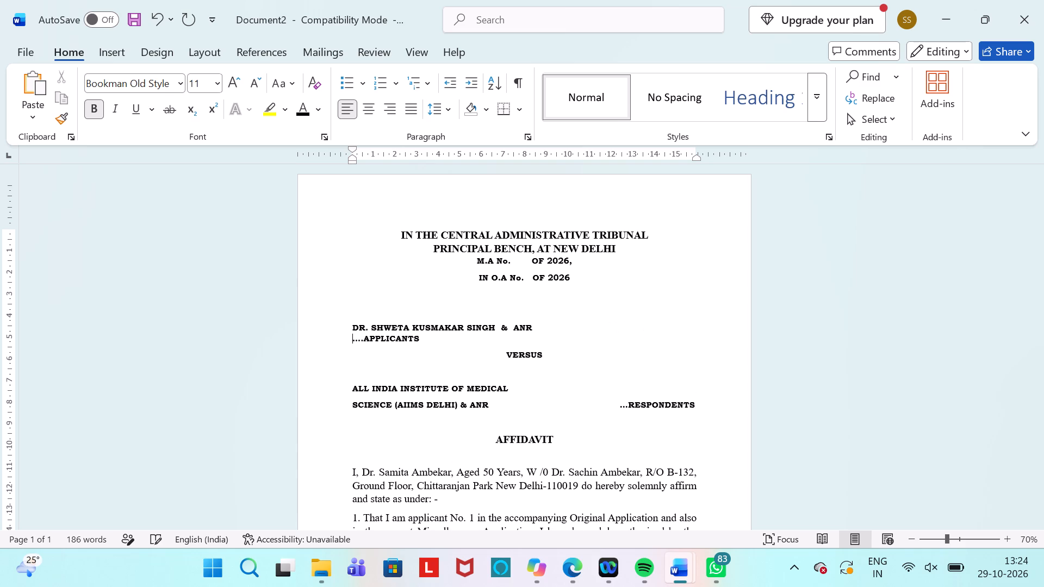
pyautogui.press('BackSpace')
pyautogui.press('BackSpace')
pyautogui.press('space')
pyautogui.press('space')
pyautogui.press('BackSpace')
pyautogui.click(524, 390)
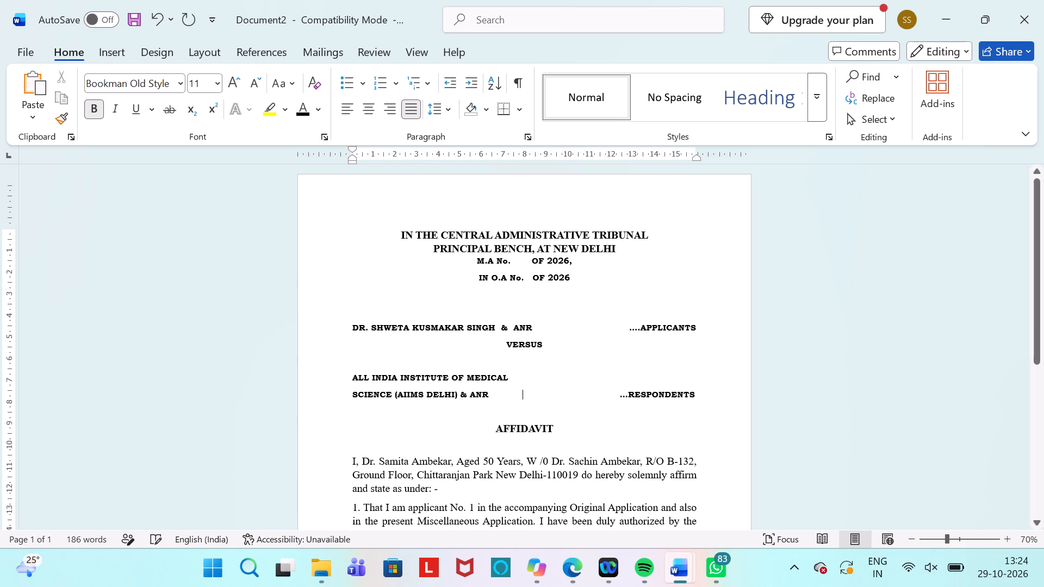
pyautogui.press('space')
pyautogui.press('BackSpace')
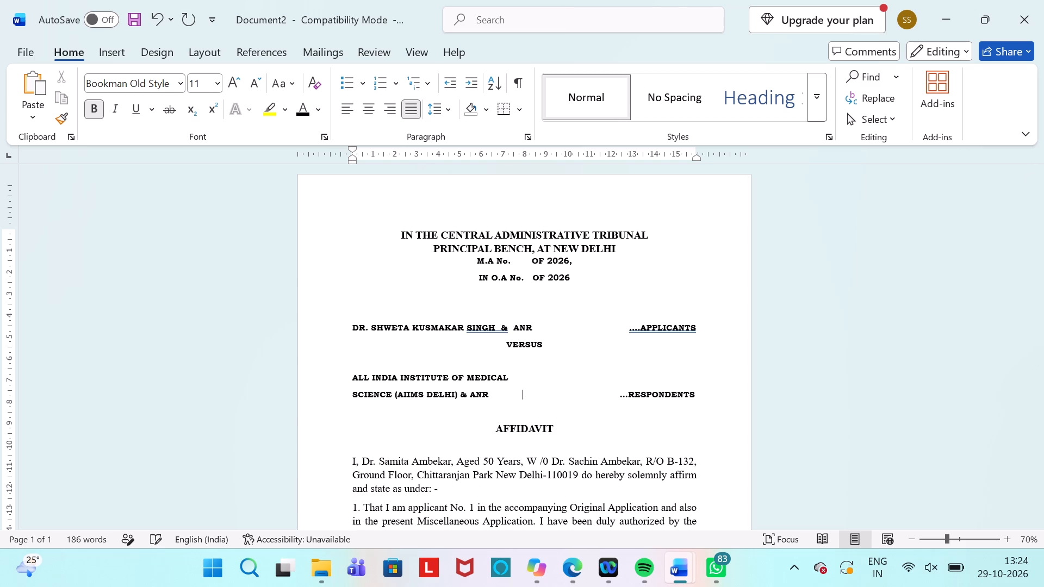
# Remove the extra spaces before and after "&" in the applicants' line of the cause title.
pyautogui.click(496, 329)
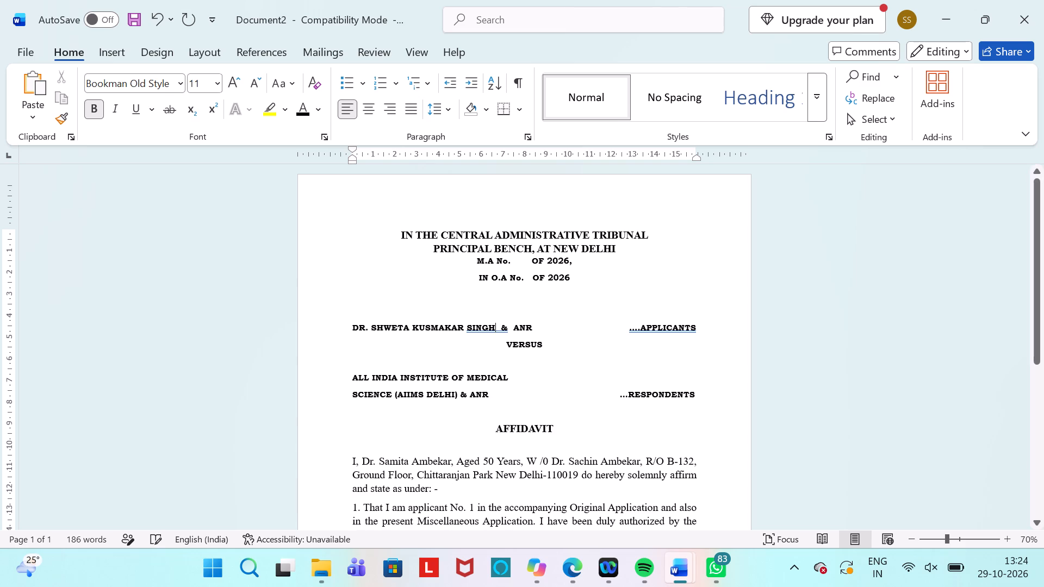
pyautogui.press('Right')
pyautogui.hotkey('shift', 'Left')
pyautogui.press('BackSpace')
pyautogui.press('Right')
pyautogui.press('Right')
pyautogui.press('Right')
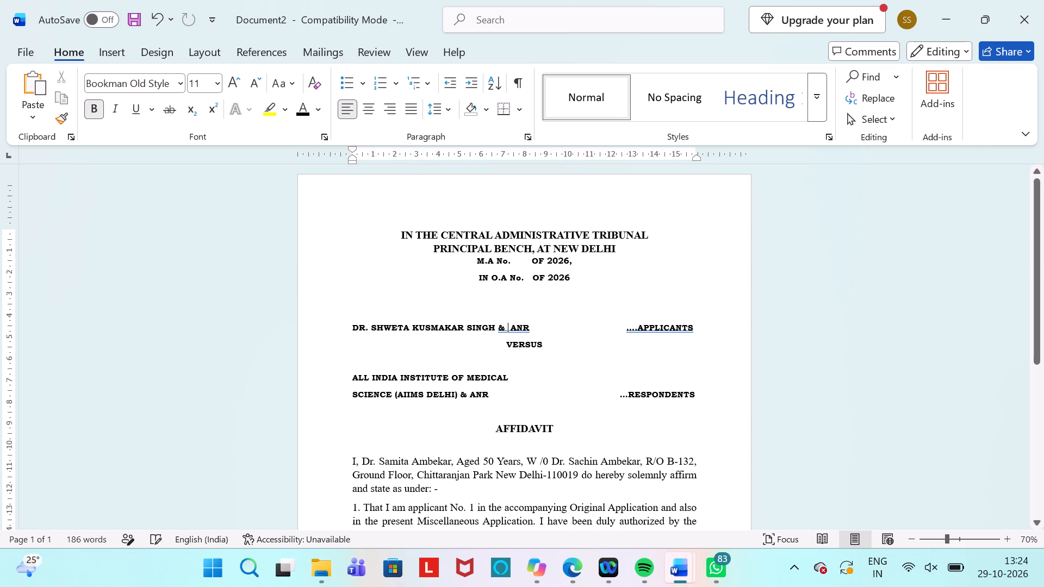
pyautogui.press('Right')
pyautogui.press('BackSpace')
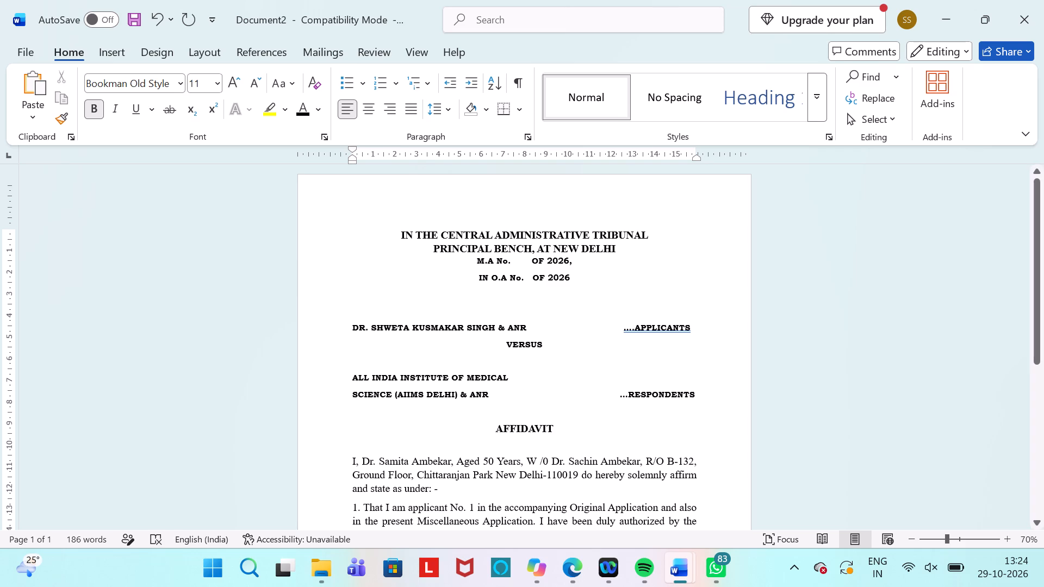
# Replace the dots before "APPLICANTS" in the cause title with "...".
pyautogui.click(627, 327)
pyautogui.hotkey('shift', 'Right')
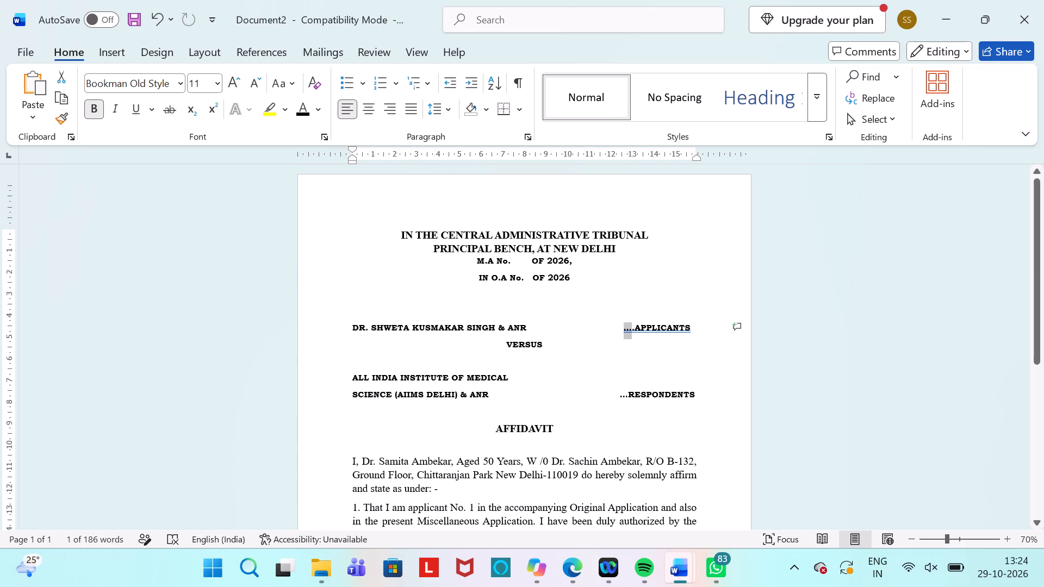
pyautogui.hotkey('shift', 'Left')
pyautogui.press('Right')
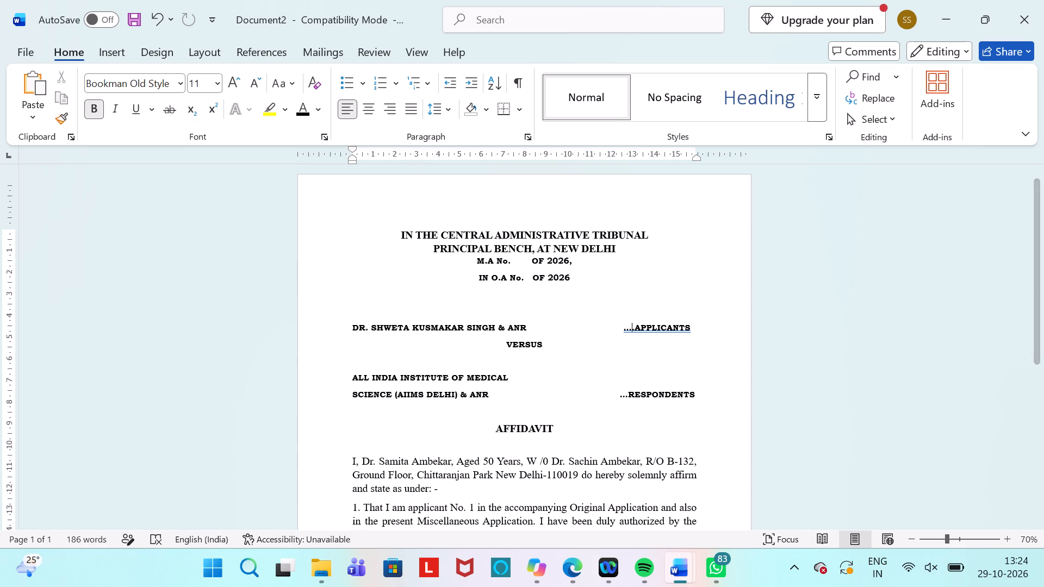
pyautogui.press('Left')
pyautogui.press('Right')
pyautogui.press('Right')
pyautogui.hotkey('shift', 'Left')
pyautogui.hotkey('shift', 'Left')
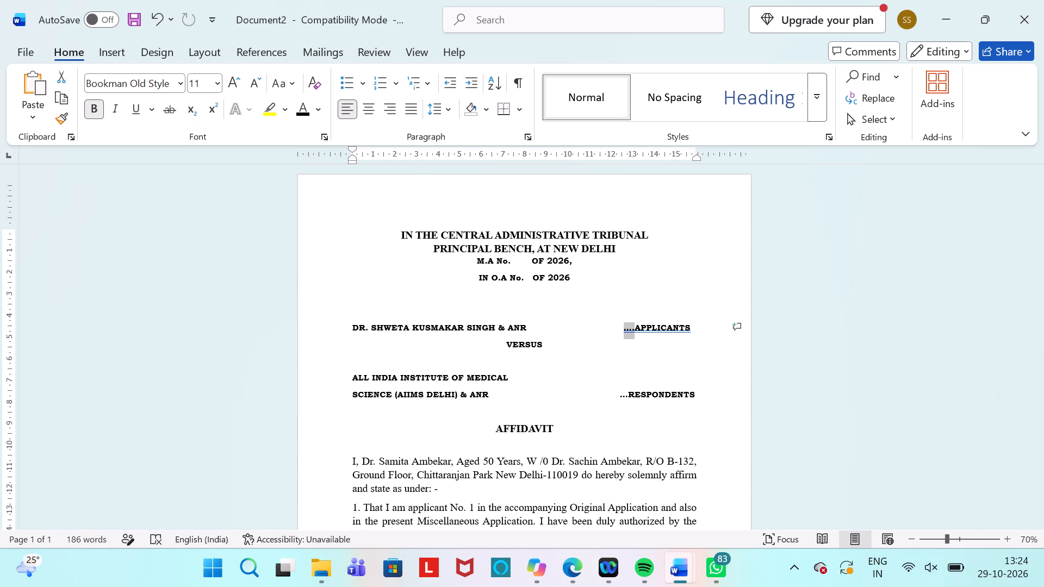
pyautogui.hotkey('shift', 'Left')
pyautogui.hotkey('shift', 'Right')
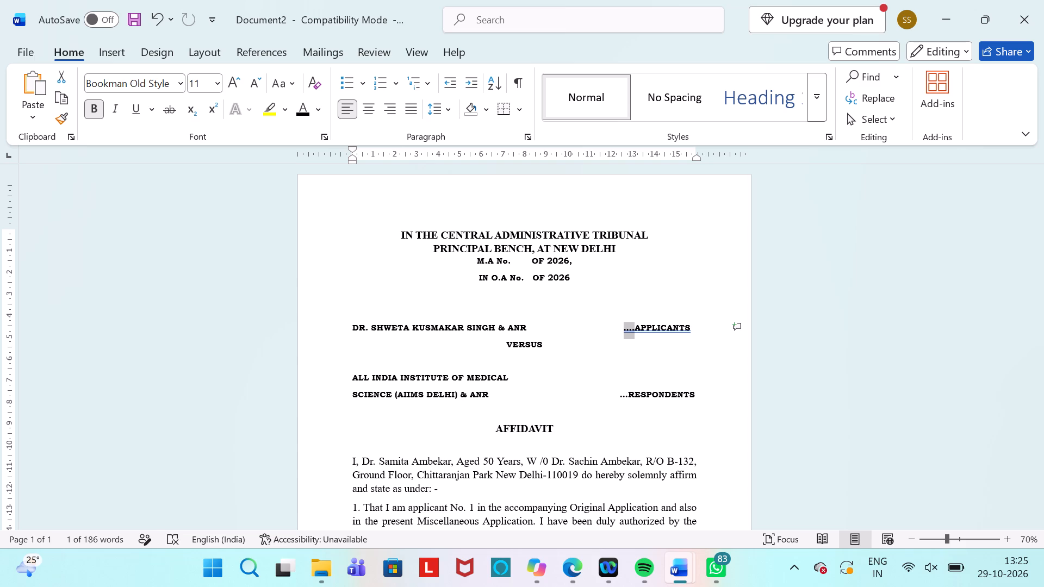
pyautogui.write('...')
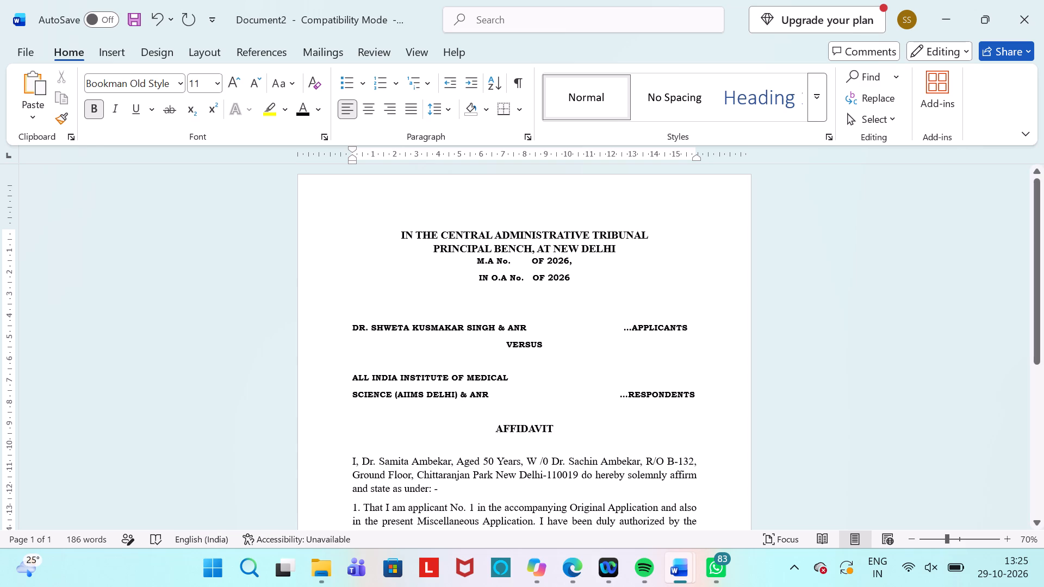
# Copy the first applicant's name, including the "DR." title, from the affidavit's cause title.
pyautogui.scroll(-1, 507, 458)
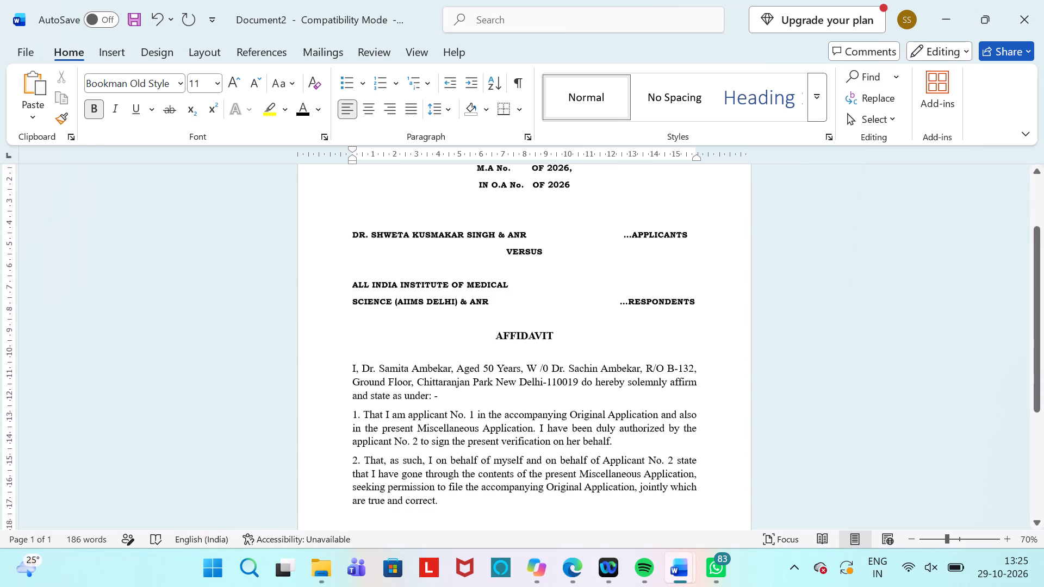
pyautogui.click(349, 238)
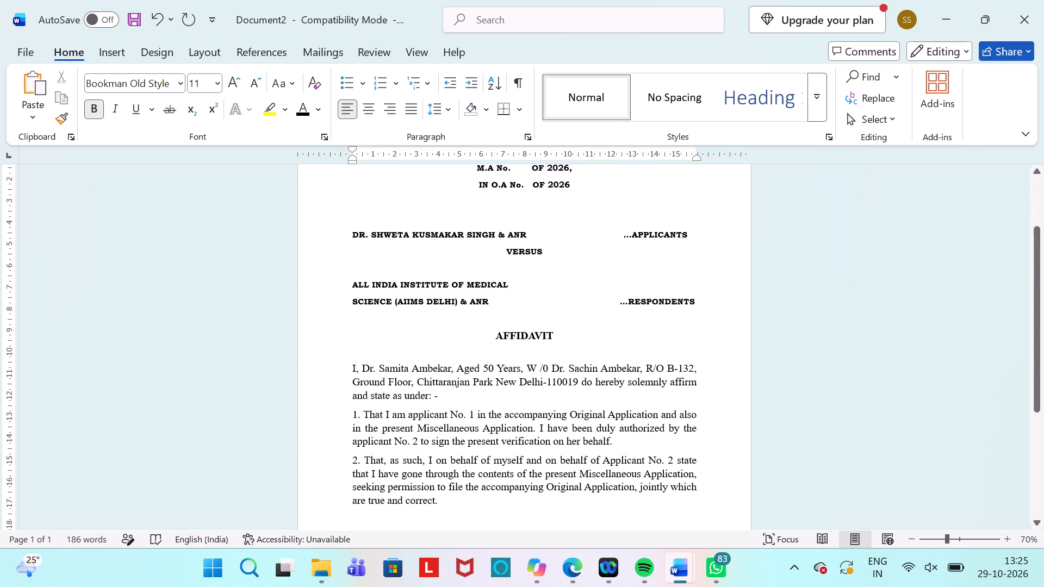
pyautogui.hotkey('shift', 'Right')
pyautogui.hotkey('shift', 'Right')
pyautogui.hotkey('shift', 'Right')
pyautogui.hotkey('shift', 'Right')
pyautogui.hotkey('shift', 'Right')
pyautogui.hotkey('shift', 'Right')
pyautogui.hotkey('shift', 'Right')
pyautogui.hotkey('shift', 'Right')
pyautogui.hotkey('shift', 'Right')
pyautogui.hotkey('shift', 'Right')
pyautogui.hotkey('shift', 'Right')
pyautogui.hotkey('shift', 'Right')
pyautogui.hotkey('shift', 'Right')
pyautogui.hotkey('shift', 'Right')
pyautogui.hotkey('shift', 'Right')
pyautogui.hotkey('shift', 'Right')
pyautogui.hotkey('shift', 'Right')
pyautogui.hotkey('shift', 'Right')
pyautogui.hotkey('shift', 'Right')
pyautogui.hotkey('shift', 'Right')
pyautogui.hotkey('shift', 'Right')
pyautogui.hotkey('shift', 'Right')
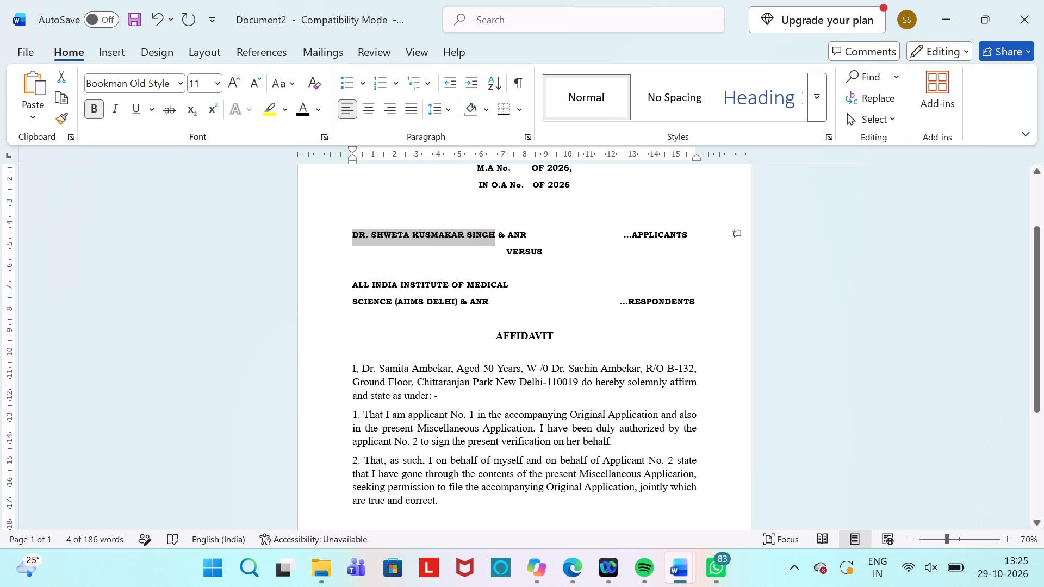
pyautogui.hotkey('ctrl', 'c')
pyautogui.hotkey('ctrl', 'c')
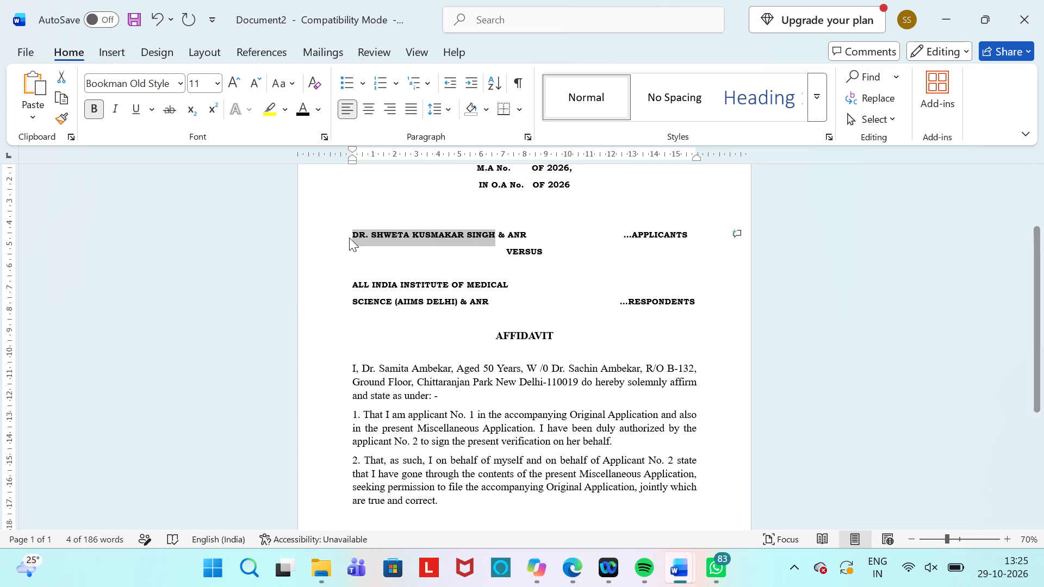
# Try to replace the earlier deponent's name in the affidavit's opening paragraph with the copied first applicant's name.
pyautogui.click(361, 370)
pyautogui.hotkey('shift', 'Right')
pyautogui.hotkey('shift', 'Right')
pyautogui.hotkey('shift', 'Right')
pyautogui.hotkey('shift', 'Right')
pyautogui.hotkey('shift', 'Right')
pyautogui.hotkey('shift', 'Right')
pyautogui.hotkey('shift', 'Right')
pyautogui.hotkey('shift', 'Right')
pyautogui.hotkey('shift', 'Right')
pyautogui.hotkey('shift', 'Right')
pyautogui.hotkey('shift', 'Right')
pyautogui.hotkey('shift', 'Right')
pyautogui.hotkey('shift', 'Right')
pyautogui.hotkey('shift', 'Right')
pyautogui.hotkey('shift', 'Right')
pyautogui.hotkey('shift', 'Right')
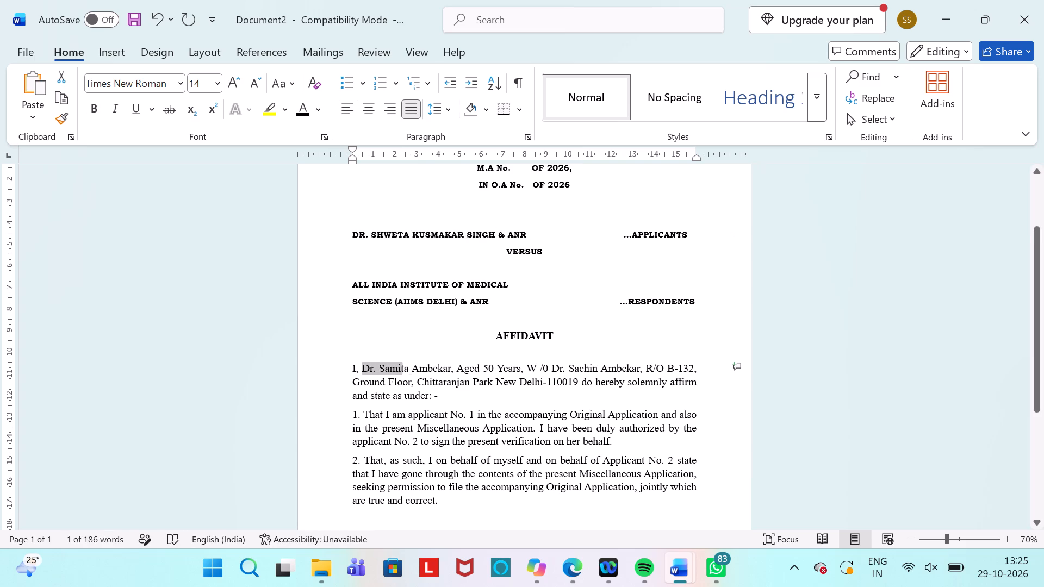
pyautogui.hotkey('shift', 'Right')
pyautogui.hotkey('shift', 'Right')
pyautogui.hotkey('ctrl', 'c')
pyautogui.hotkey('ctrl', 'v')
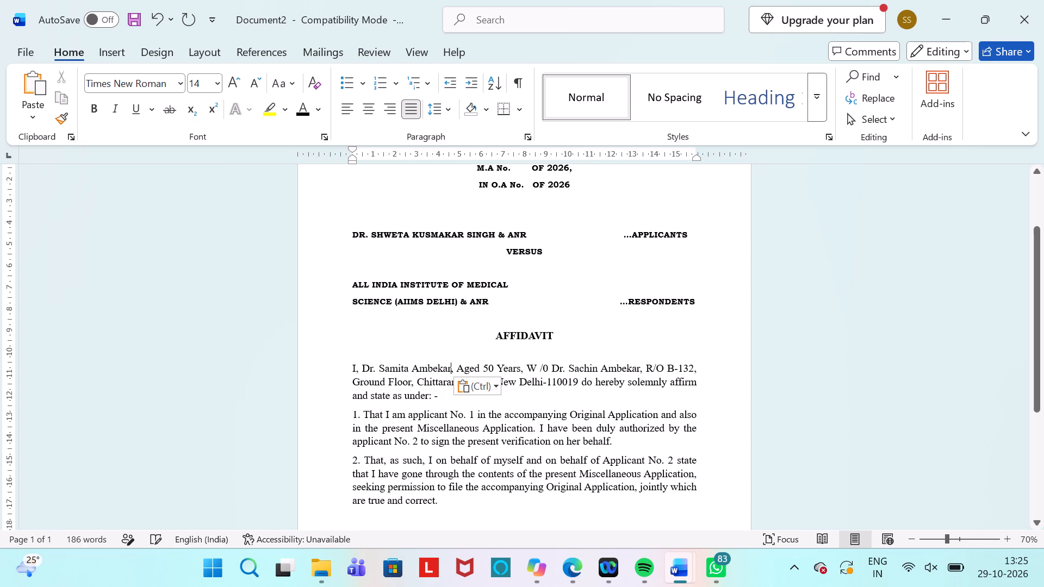
# Replace the earlier deponent's name and title in the affidavit's opening paragraph with the first applicant's name and "DR." title copied from the cause title.
pyautogui.click(494, 235)
pyautogui.moveTo(494, 235); pyautogui.dragTo(347, 245)
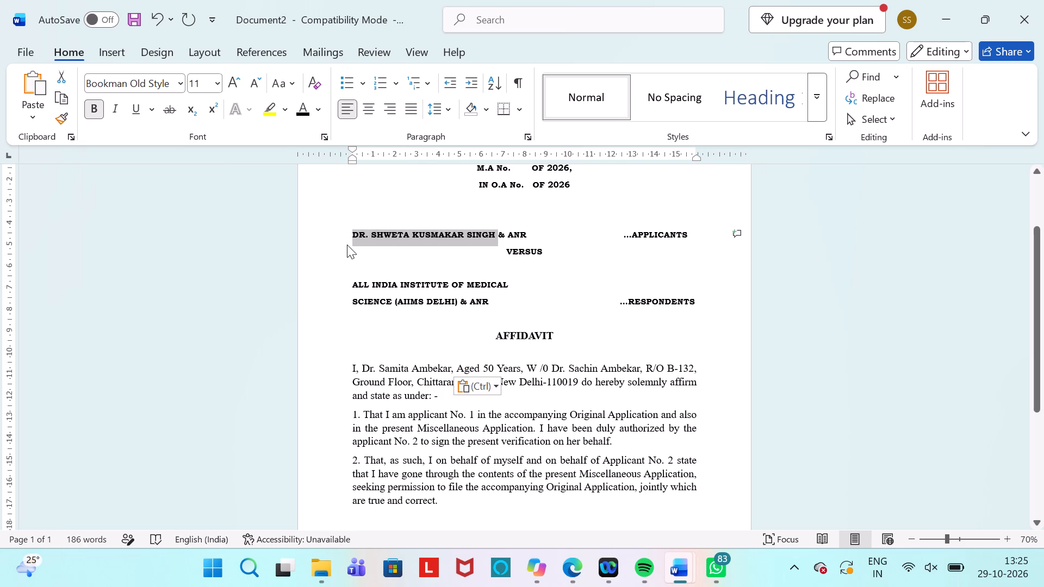
pyautogui.hotkey('ctrl', 'c')
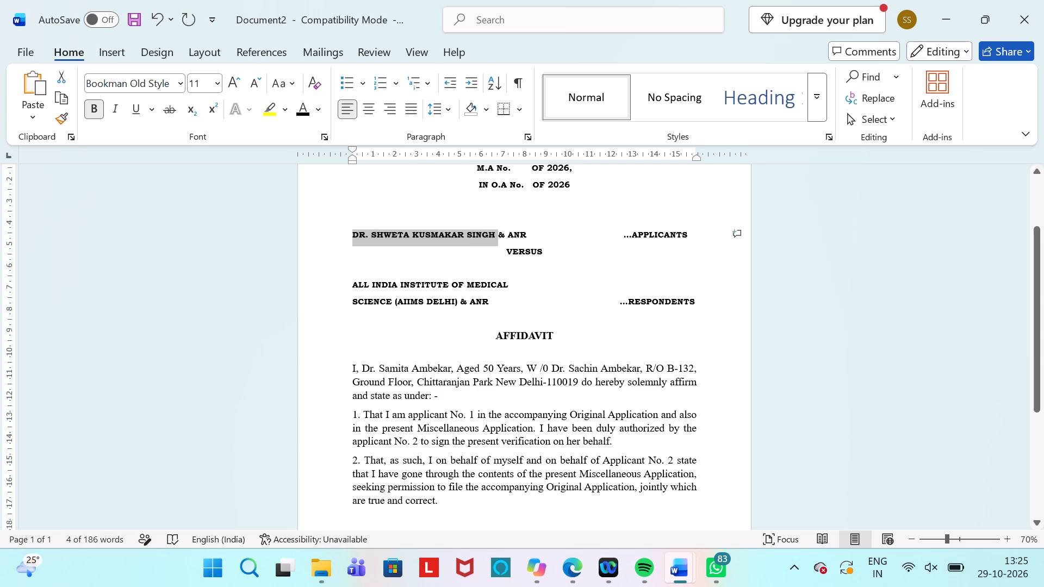
pyautogui.click(361, 370)
pyautogui.hotkey('shift', 'Right')
pyautogui.hotkey('shift', 'Right')
pyautogui.hotkey('shift', 'Right')
pyautogui.hotkey('shift', 'Right')
pyautogui.hotkey('shift', 'Right')
pyautogui.hotkey('shift', 'Right')
pyautogui.hotkey('shift', 'Right')
pyautogui.hotkey('shift', 'Right')
pyautogui.hotkey('shift', 'Right')
pyautogui.hotkey('shift', 'Right')
pyautogui.hotkey('shift', 'Right')
pyautogui.hotkey('shift', 'Right')
pyautogui.hotkey('shift', 'Right')
pyautogui.hotkey('shift', 'Right')
pyautogui.hotkey('shift', 'Right')
pyautogui.hotkey('shift', 'Right')
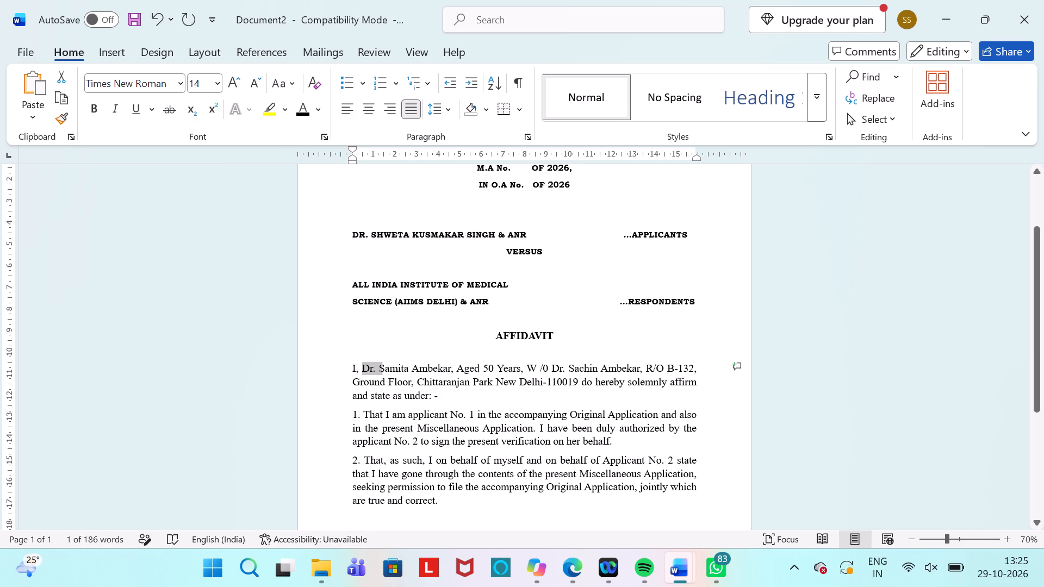
pyautogui.hotkey('shift', 'Right')
pyautogui.hotkey('shift', 'Right')
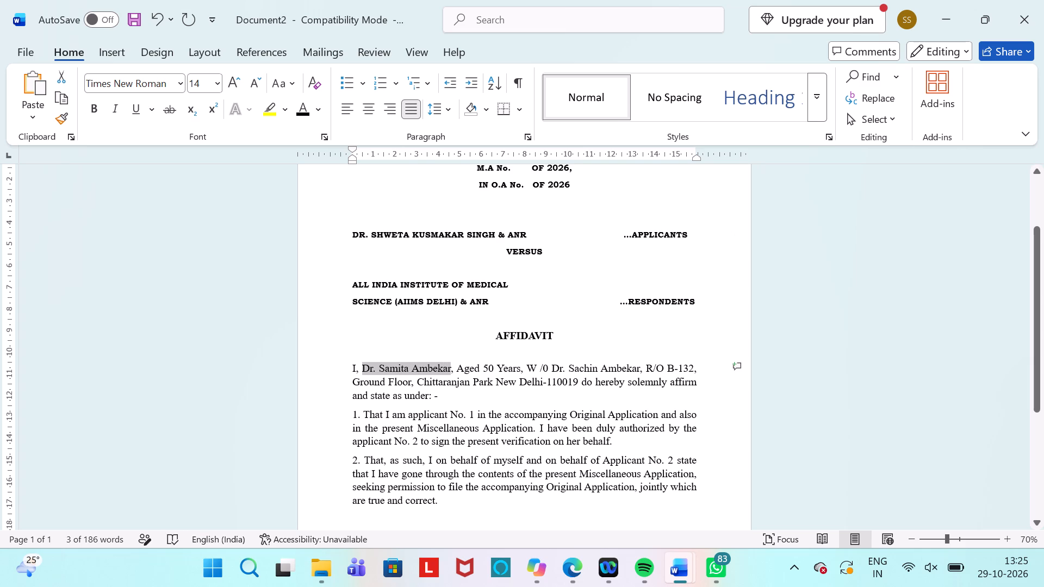
pyautogui.hotkey('ctrl', 'v')
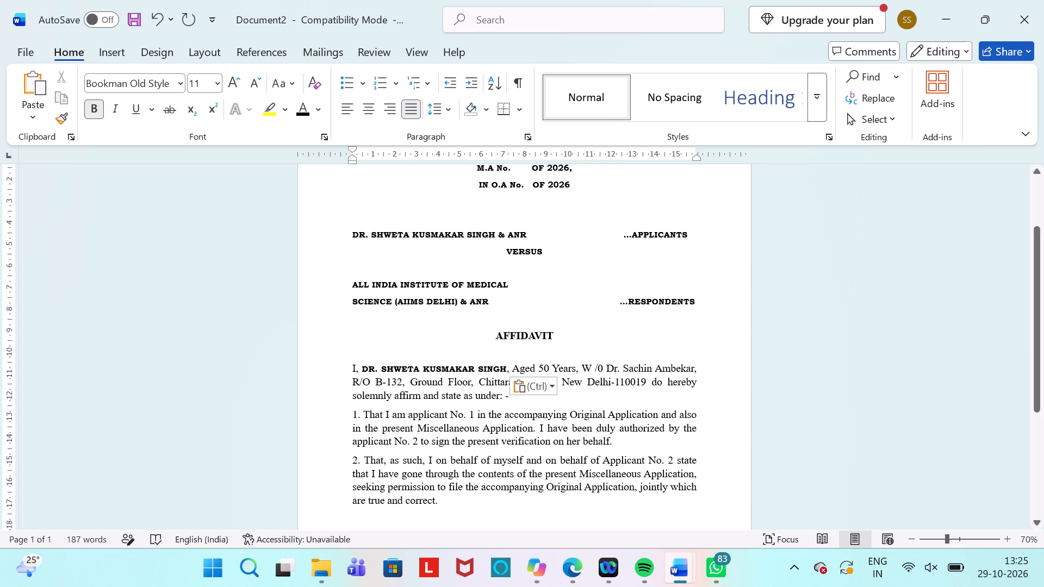
# Select the deponent's age figure before "Years" in the affidavit's opening paragraph.
pyautogui.click(540, 371)
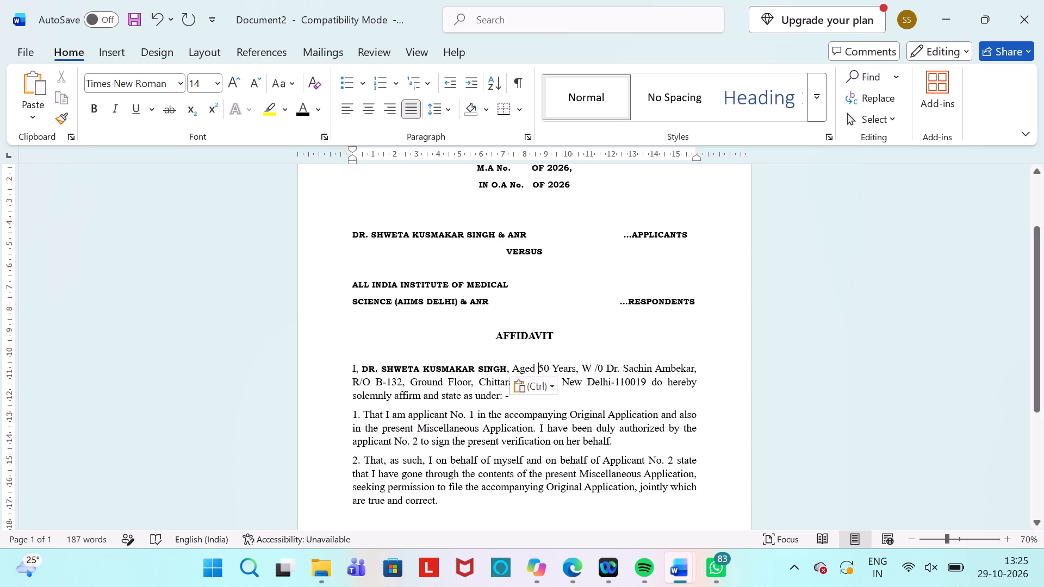
pyautogui.hotkey('shift', 'Right')
pyautogui.hotkey('shift', 'Right')
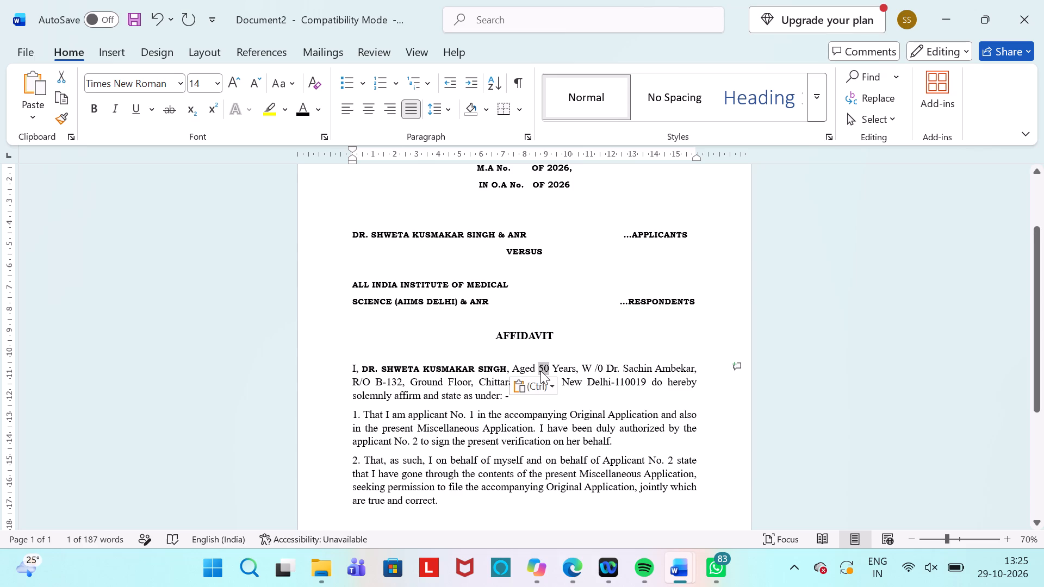
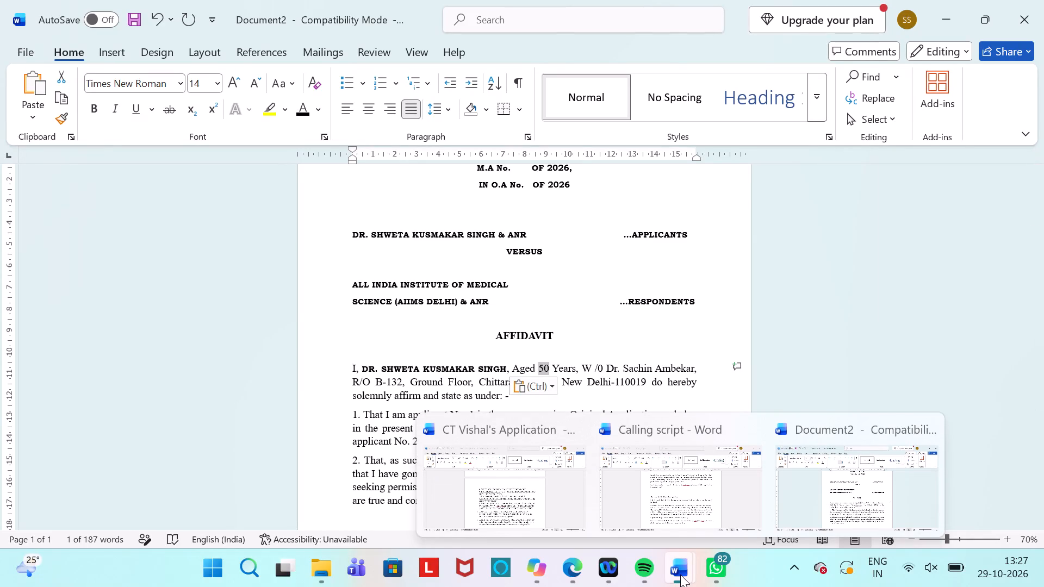
# Open the recent AIIMS 2026 application marked "Corrected last one" from the Downloads folder.
pyautogui.click(36, 54)
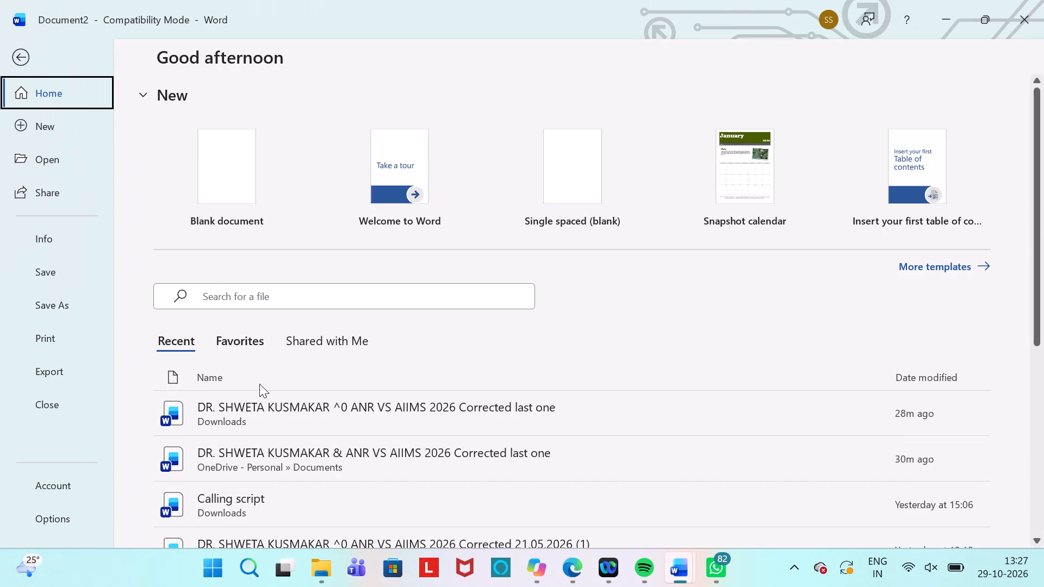
pyautogui.click(291, 407)
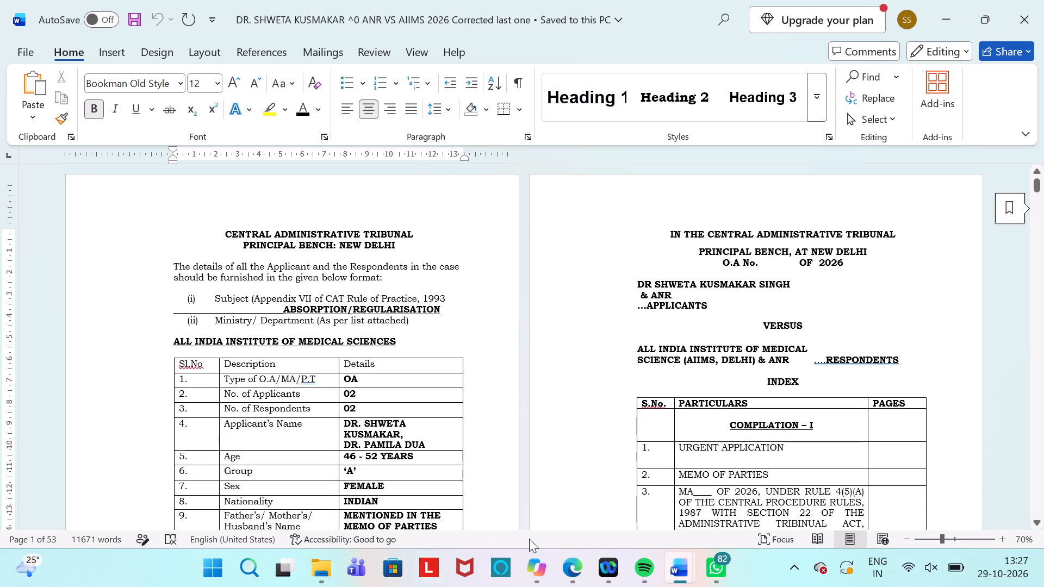
# Check the first applicant's age in the corrected application and set the deponent's age in the affidavit to 46.
pyautogui.click(678, 574)
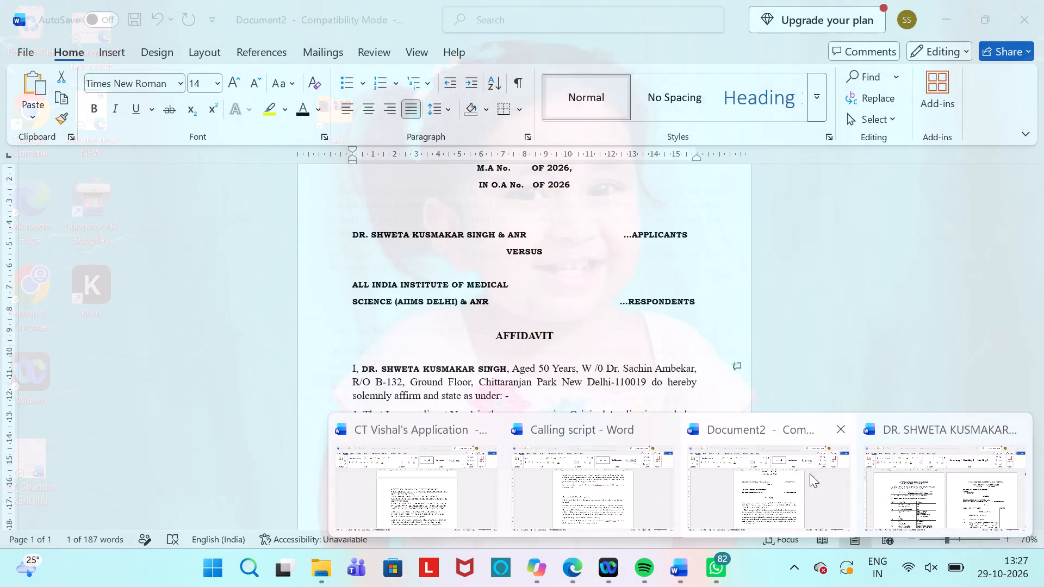
pyautogui.click(906, 470)
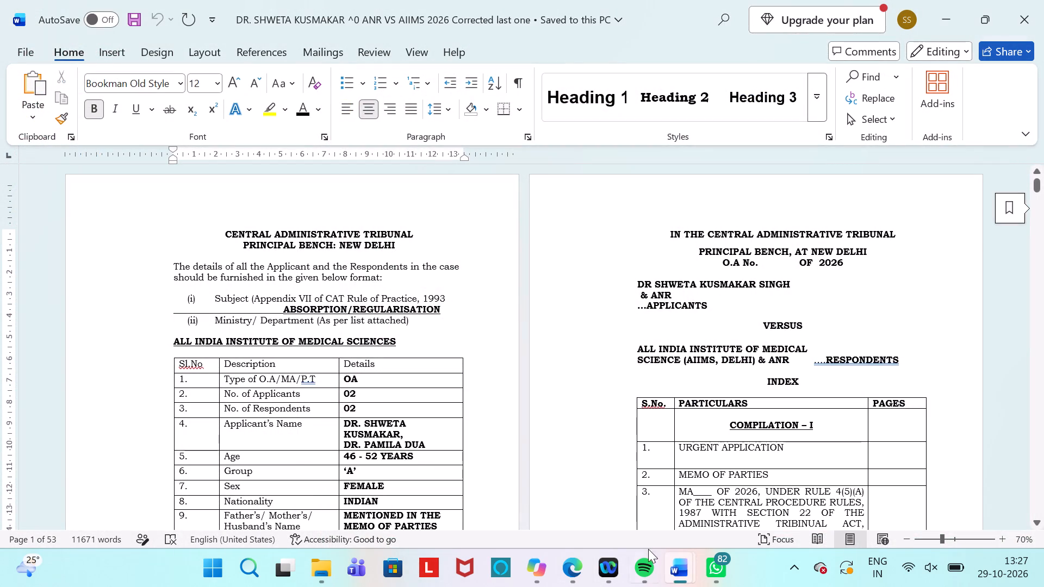
pyautogui.click(682, 580)
pyautogui.click(789, 504)
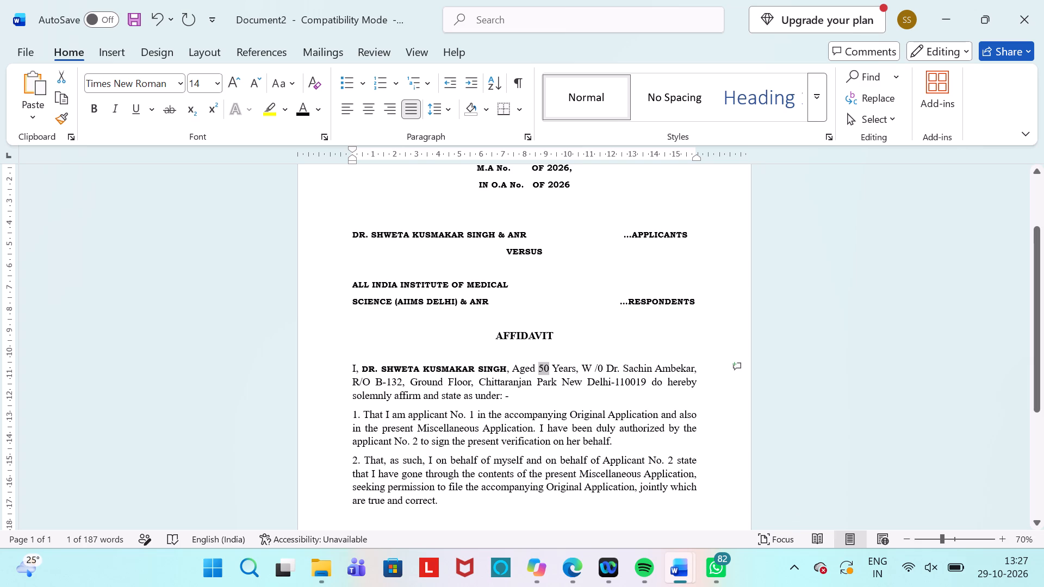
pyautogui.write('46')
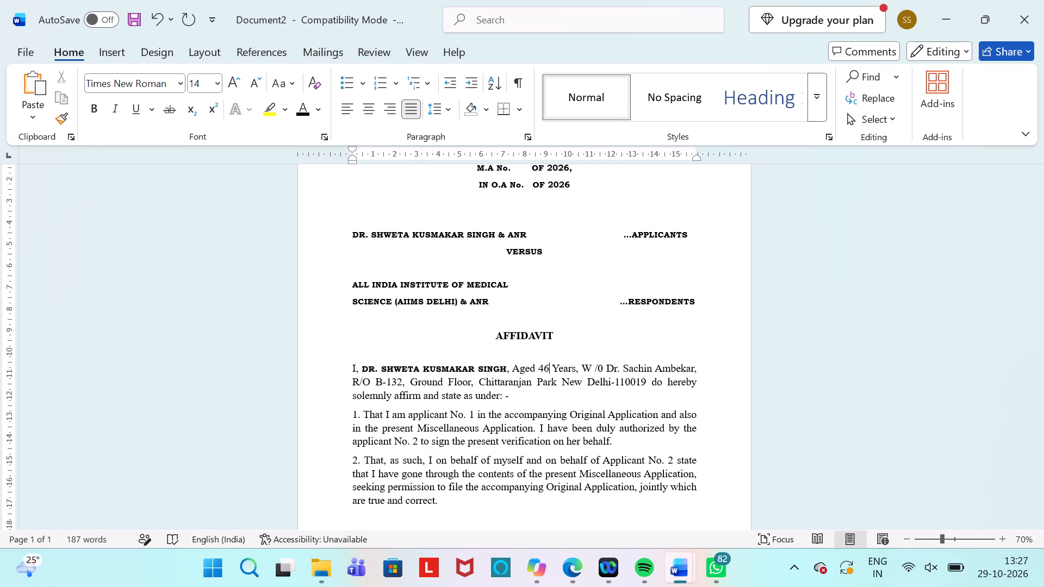
# Change the deponent's relation in the affidavit's opening paragraph to "D/0", removing the stray space before the slash.
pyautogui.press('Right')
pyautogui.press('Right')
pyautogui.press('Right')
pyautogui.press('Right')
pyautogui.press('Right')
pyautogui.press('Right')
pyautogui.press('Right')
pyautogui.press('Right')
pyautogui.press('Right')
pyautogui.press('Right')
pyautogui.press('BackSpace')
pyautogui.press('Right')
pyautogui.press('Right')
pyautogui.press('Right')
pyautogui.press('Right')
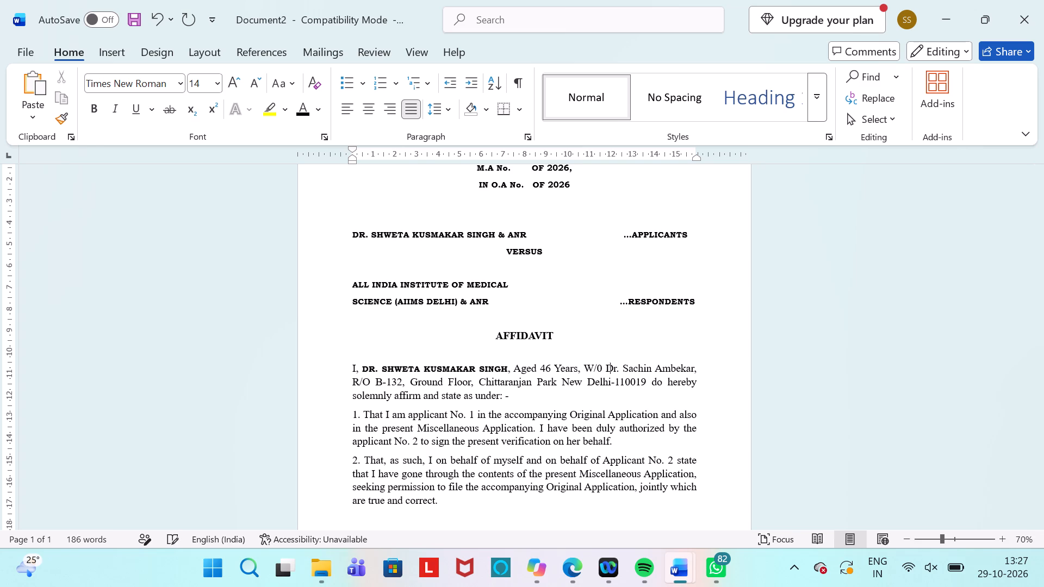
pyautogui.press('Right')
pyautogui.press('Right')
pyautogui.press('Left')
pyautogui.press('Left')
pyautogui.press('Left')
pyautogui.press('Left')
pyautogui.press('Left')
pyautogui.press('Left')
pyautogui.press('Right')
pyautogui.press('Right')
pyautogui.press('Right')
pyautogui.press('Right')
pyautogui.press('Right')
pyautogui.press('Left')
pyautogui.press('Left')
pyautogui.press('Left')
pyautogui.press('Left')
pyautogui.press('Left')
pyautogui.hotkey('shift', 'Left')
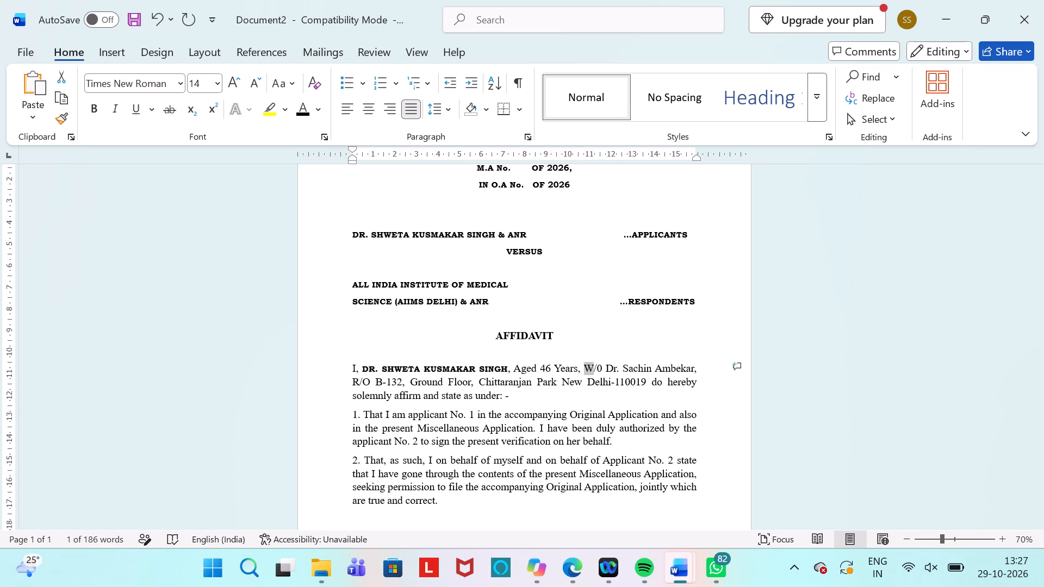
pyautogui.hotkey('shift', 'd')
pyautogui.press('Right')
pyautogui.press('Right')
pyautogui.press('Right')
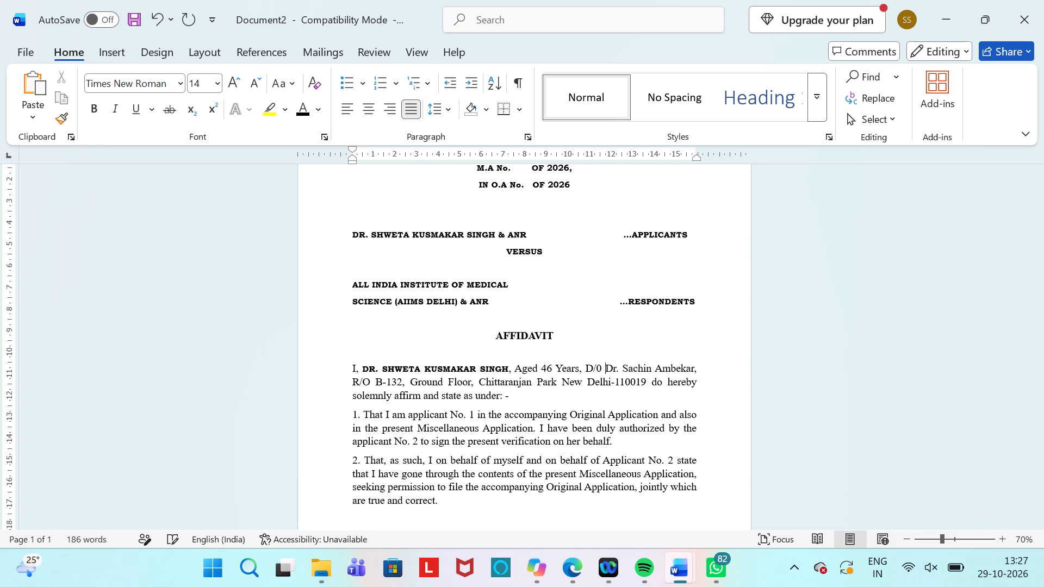
# Select the earlier relative's name, including the "Dr." title, after "D/0" in the affidavit's opening paragraph.
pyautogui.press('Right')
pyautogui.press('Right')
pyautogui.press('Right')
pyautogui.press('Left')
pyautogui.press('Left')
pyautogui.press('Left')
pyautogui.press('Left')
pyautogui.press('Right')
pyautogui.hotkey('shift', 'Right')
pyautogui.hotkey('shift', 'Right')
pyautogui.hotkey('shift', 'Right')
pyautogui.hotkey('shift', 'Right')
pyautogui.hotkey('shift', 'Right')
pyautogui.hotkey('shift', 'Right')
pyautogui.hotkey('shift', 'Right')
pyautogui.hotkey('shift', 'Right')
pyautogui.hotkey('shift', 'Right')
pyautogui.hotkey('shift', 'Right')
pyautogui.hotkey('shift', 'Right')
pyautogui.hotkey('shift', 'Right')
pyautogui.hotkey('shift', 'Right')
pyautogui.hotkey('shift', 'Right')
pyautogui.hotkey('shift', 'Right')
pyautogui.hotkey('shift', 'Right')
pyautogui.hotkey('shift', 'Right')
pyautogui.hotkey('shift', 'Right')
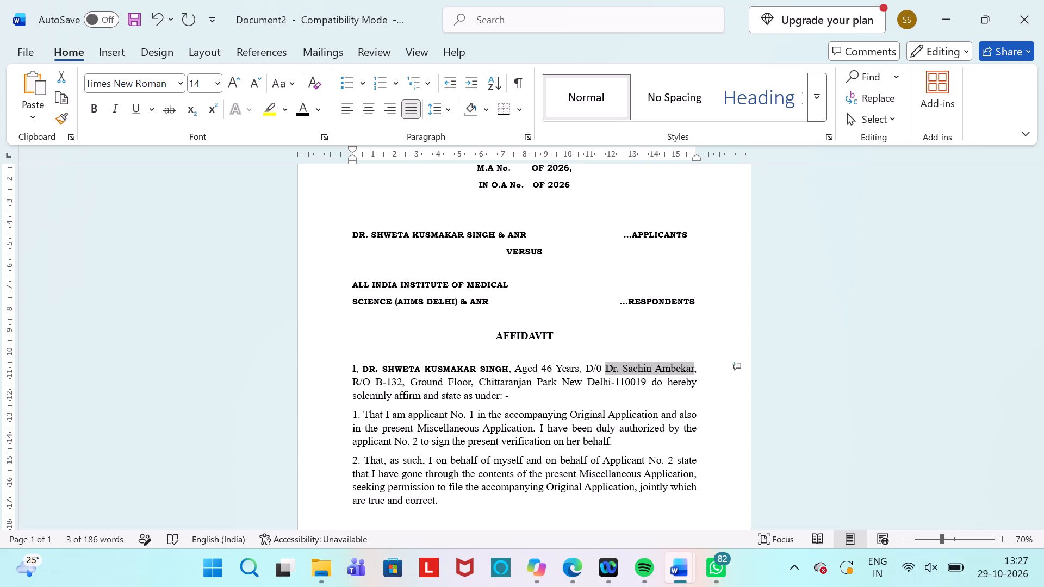
# Replace the selected relative's name after "D/0" with the name of the deponent's parent, as two initials and a surname.
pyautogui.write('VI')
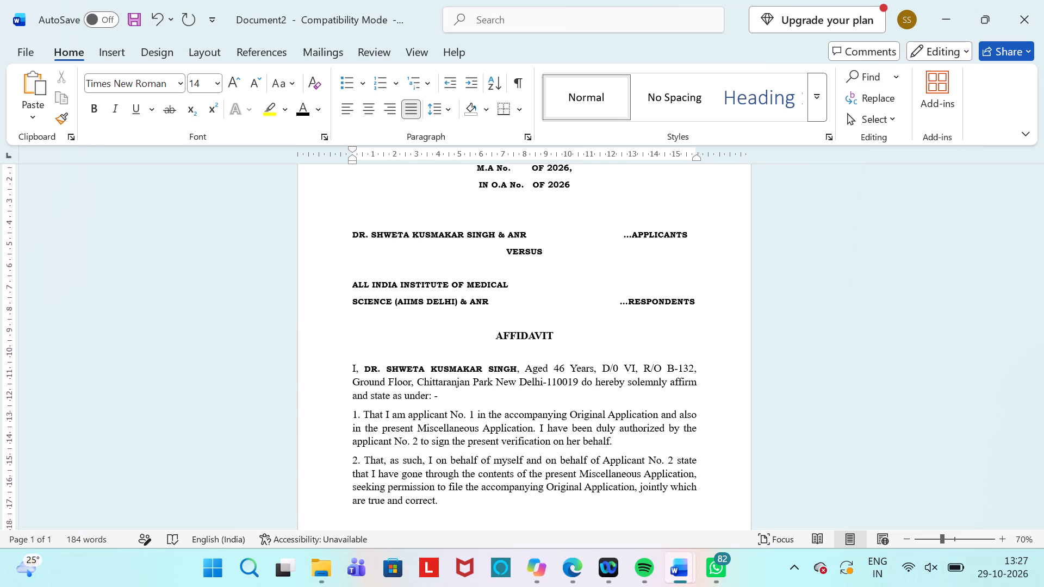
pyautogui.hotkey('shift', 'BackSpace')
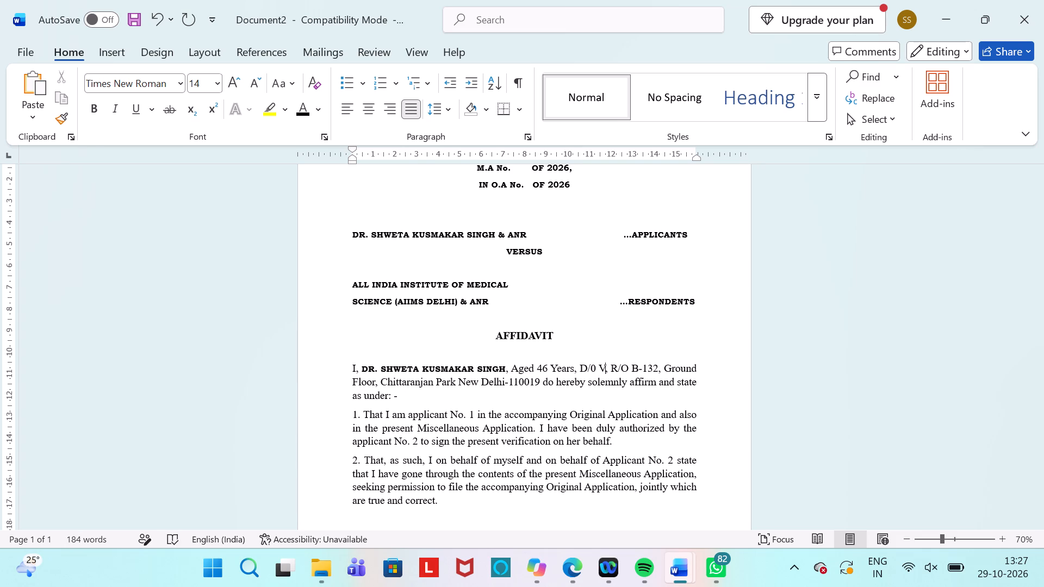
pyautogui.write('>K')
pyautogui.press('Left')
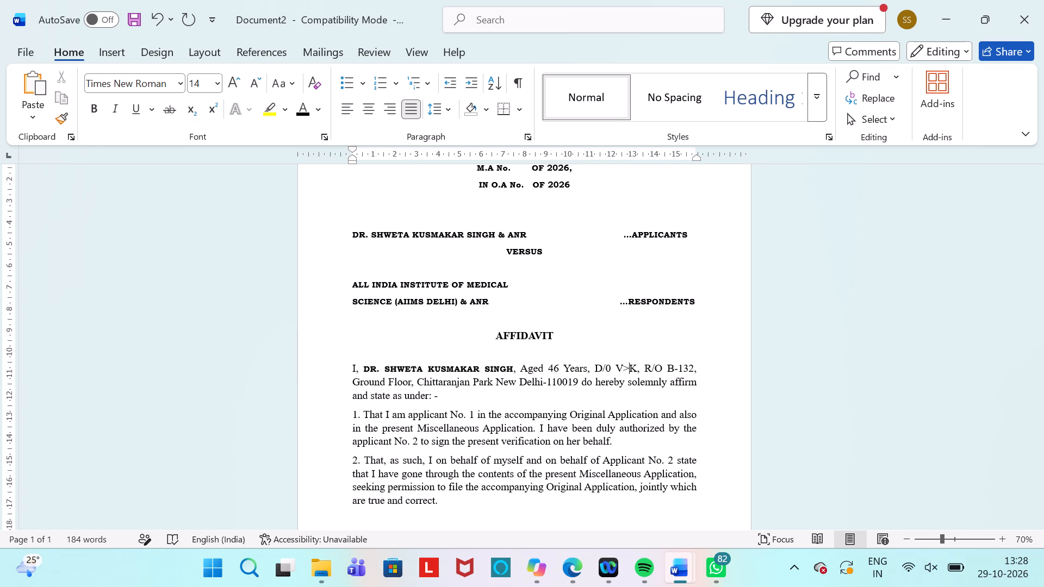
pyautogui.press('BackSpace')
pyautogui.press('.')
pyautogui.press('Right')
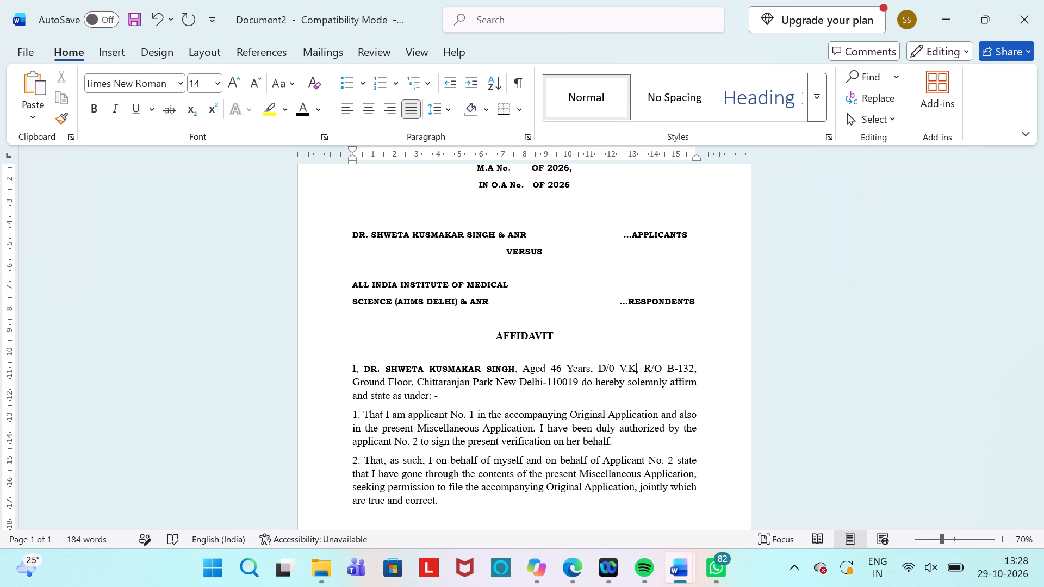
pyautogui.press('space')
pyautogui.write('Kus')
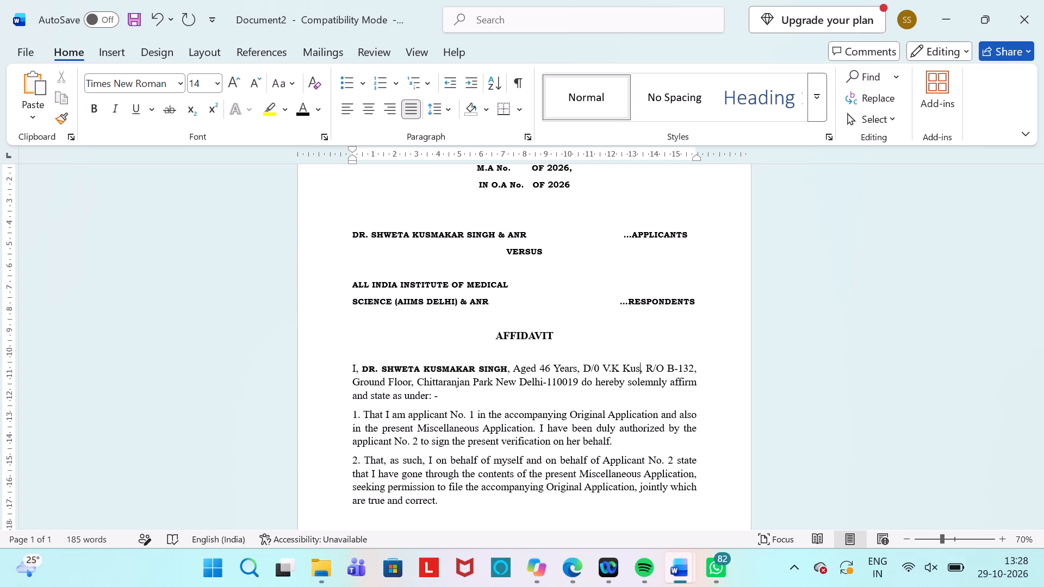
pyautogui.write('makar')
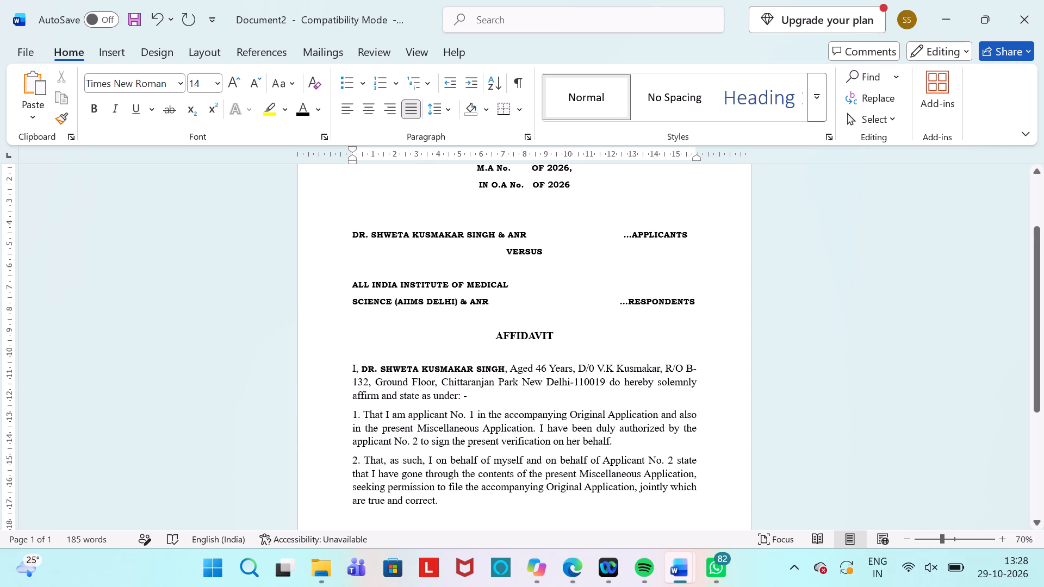
# Remove the bold from the deponent's name in the affidavit's opening paragraph and change its case to Capitalize Each Word.
pyautogui.moveTo(506, 368); pyautogui.dragTo(459, 366, button='right')
pyautogui.moveTo(459, 366); pyautogui.dragTo(364, 368, button='right')
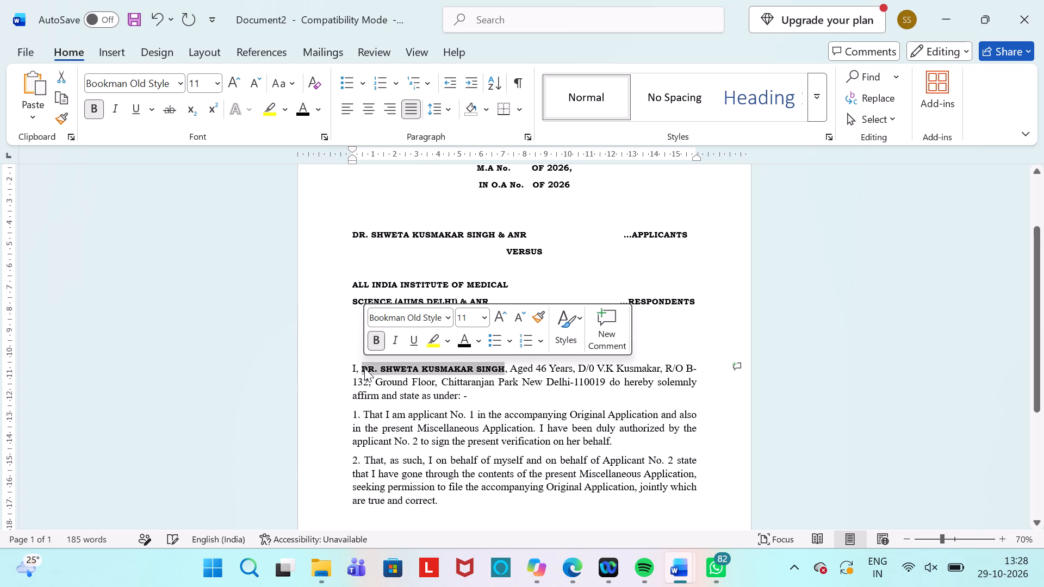
pyautogui.click(375, 341)
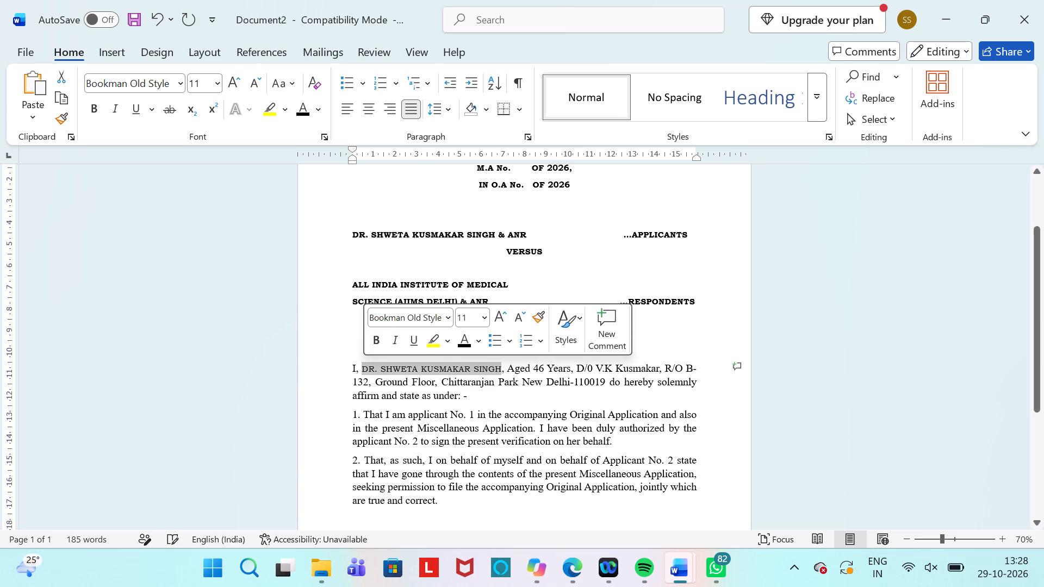
pyautogui.click(278, 83)
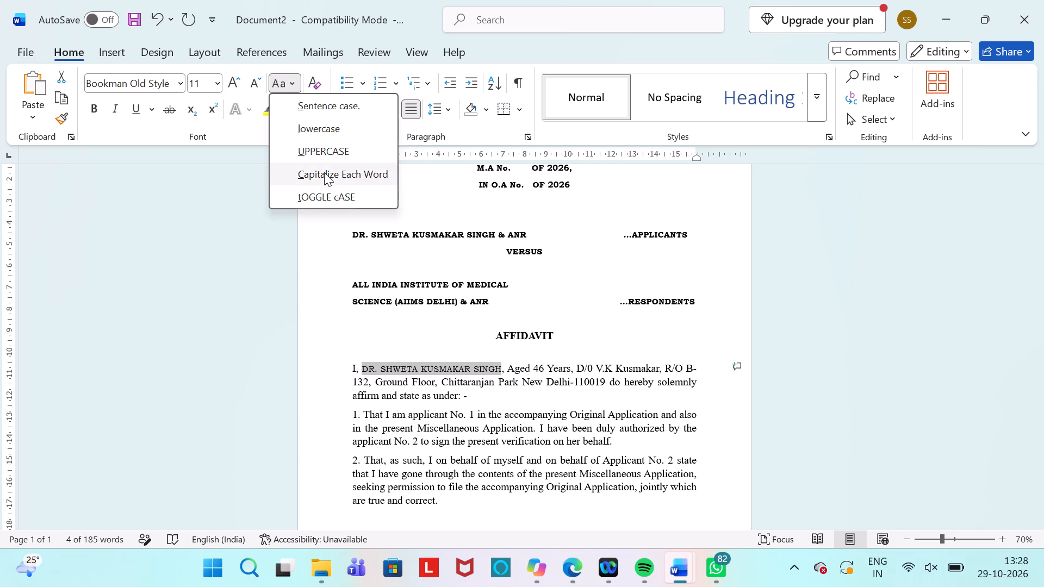
pyautogui.click(324, 172)
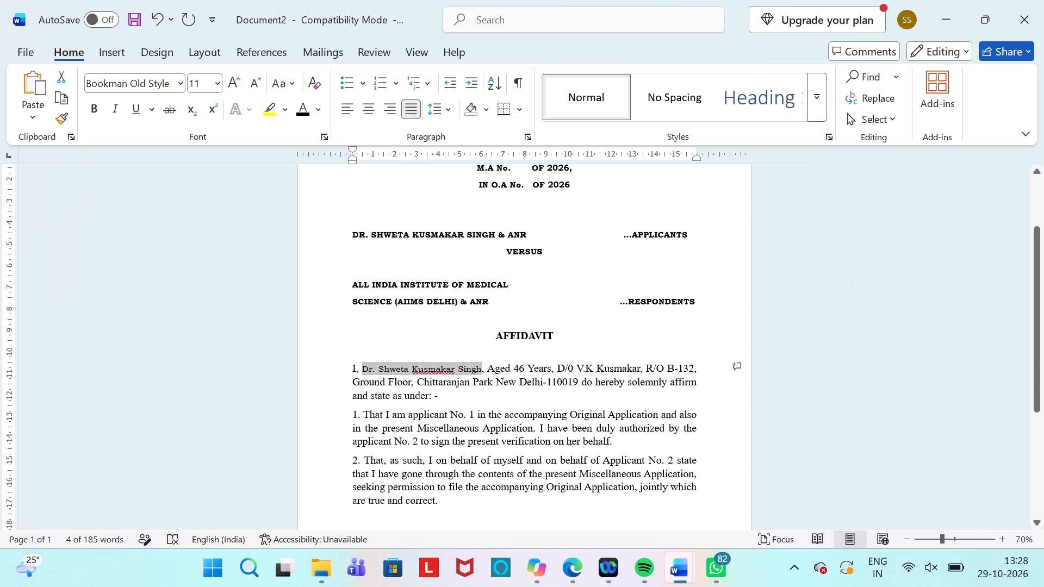
# Change "Aged" to lowercase "aged" after the deponent's name in the affidavit's opening paragraph.
pyautogui.click(493, 368)
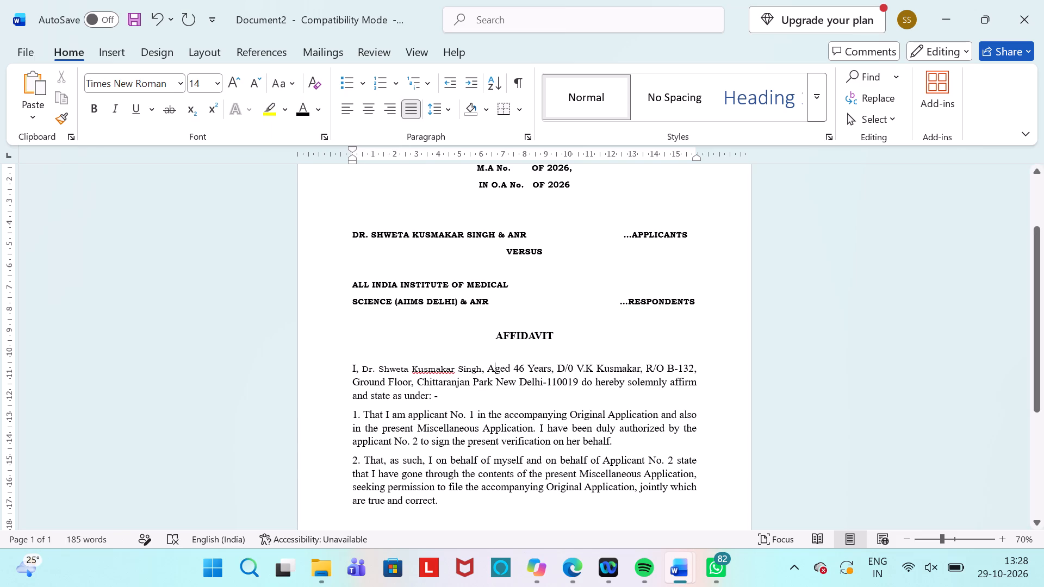
pyautogui.press('BackSpace')
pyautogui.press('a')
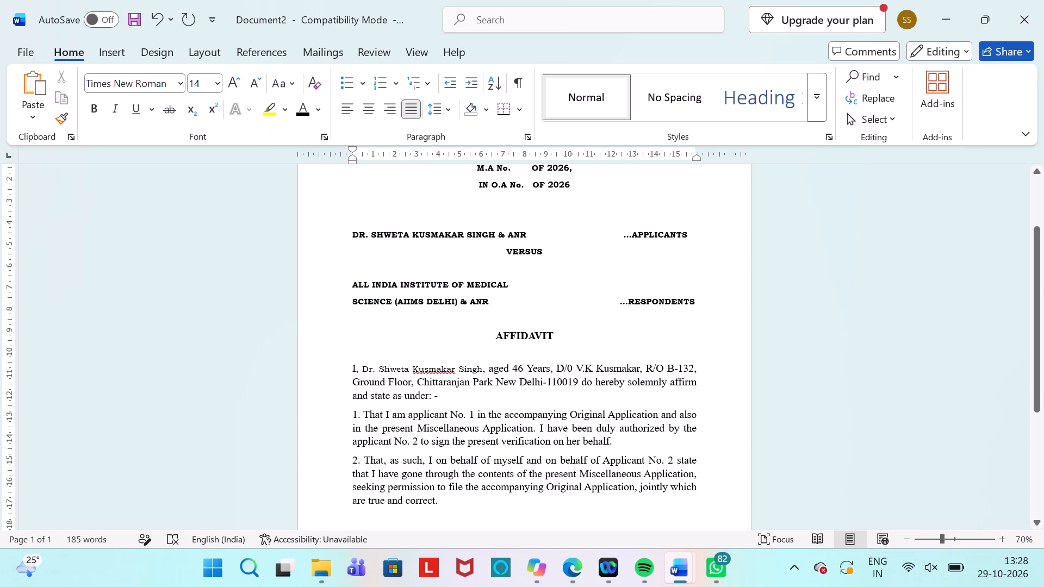
pyautogui.scroll(-1, 419, 436)
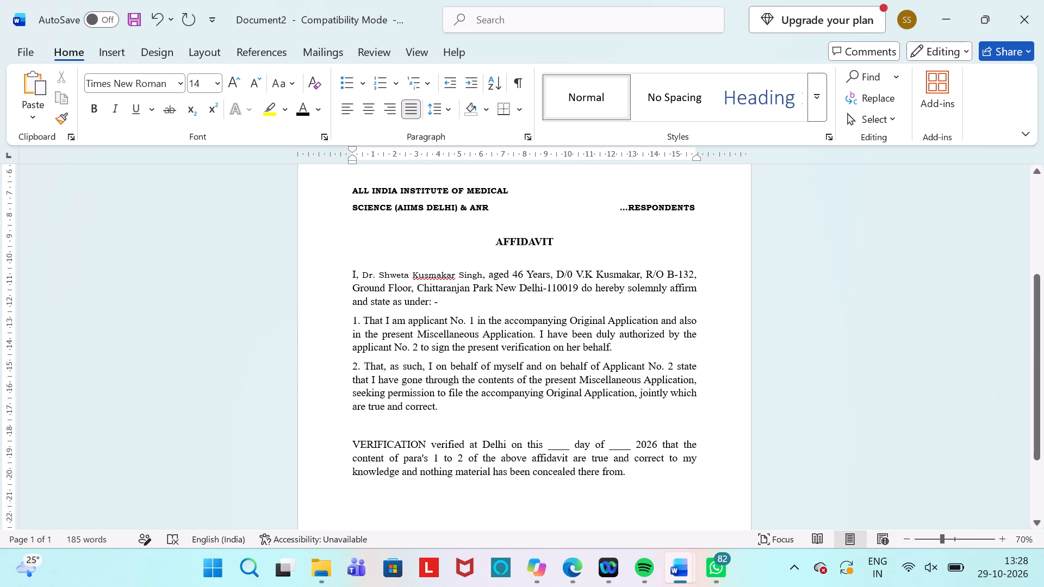
# Replace both paragraph numbers in the affidavit's verification with blanks so it reads "para's __ to __".
pyautogui.click(467, 458)
pyautogui.press('Left')
pyautogui.hotkey('shift', 'Left')
pyautogui.hotkey('shift', 'Left')
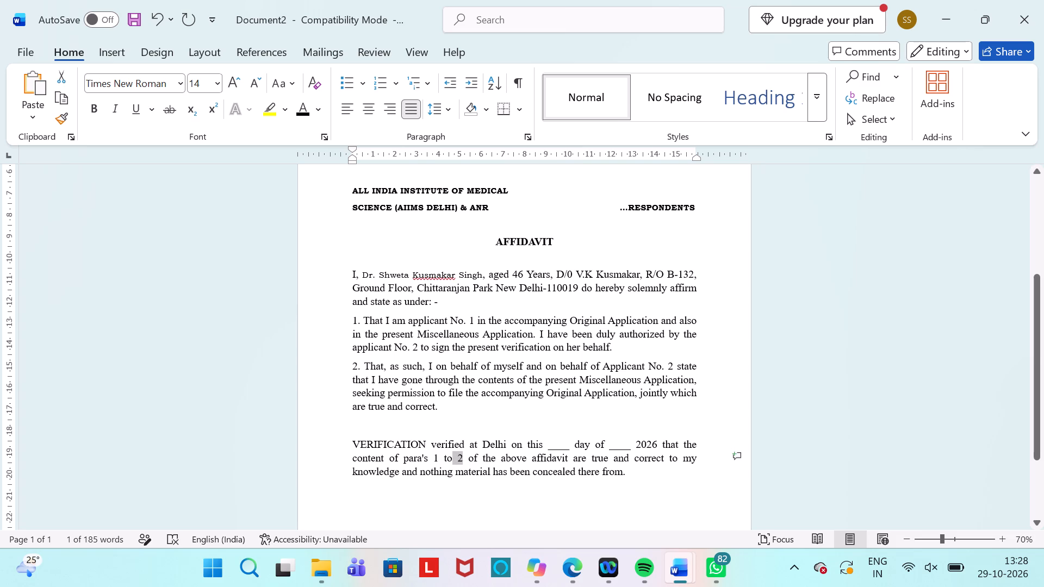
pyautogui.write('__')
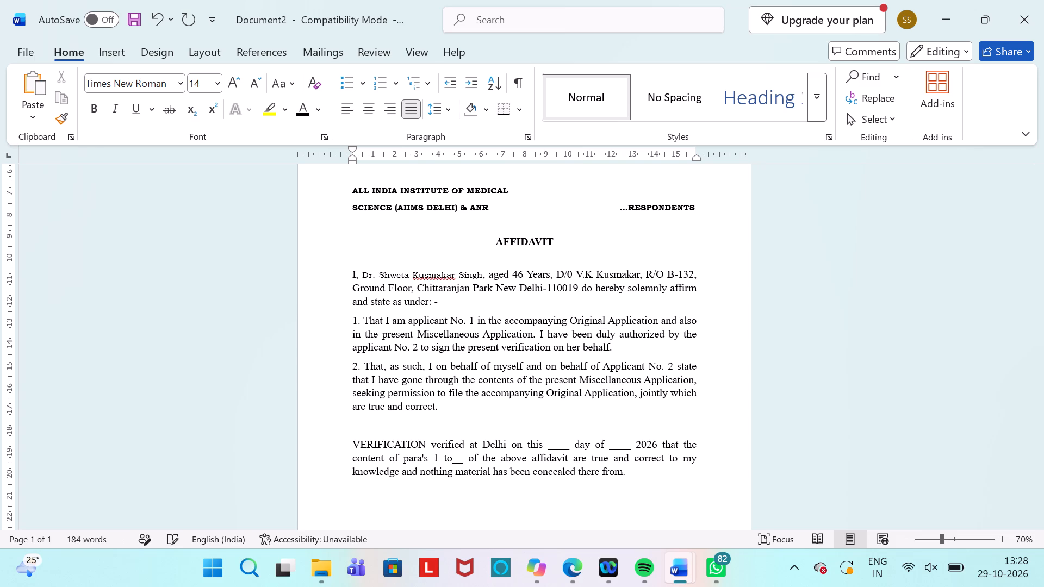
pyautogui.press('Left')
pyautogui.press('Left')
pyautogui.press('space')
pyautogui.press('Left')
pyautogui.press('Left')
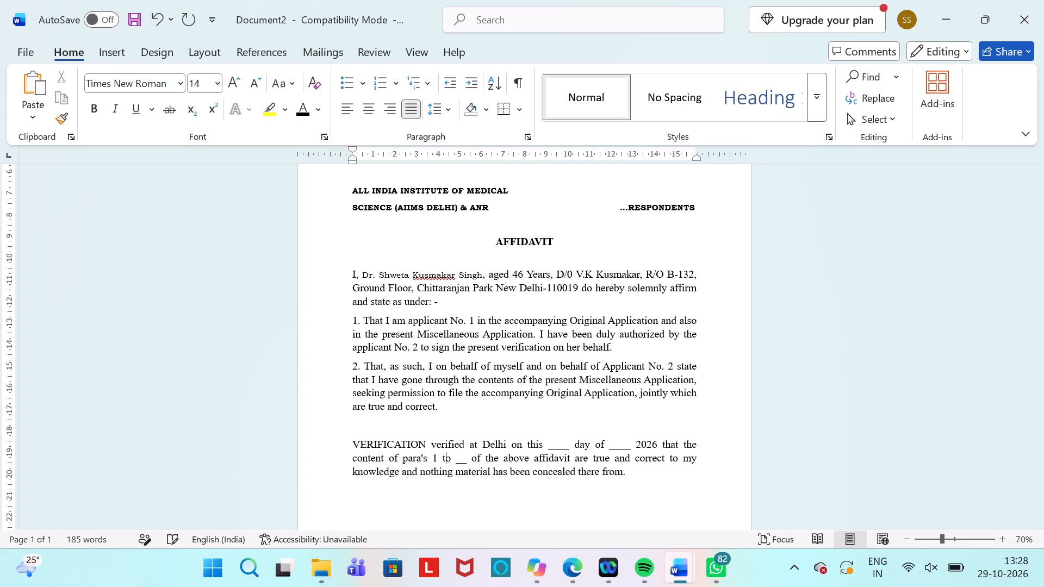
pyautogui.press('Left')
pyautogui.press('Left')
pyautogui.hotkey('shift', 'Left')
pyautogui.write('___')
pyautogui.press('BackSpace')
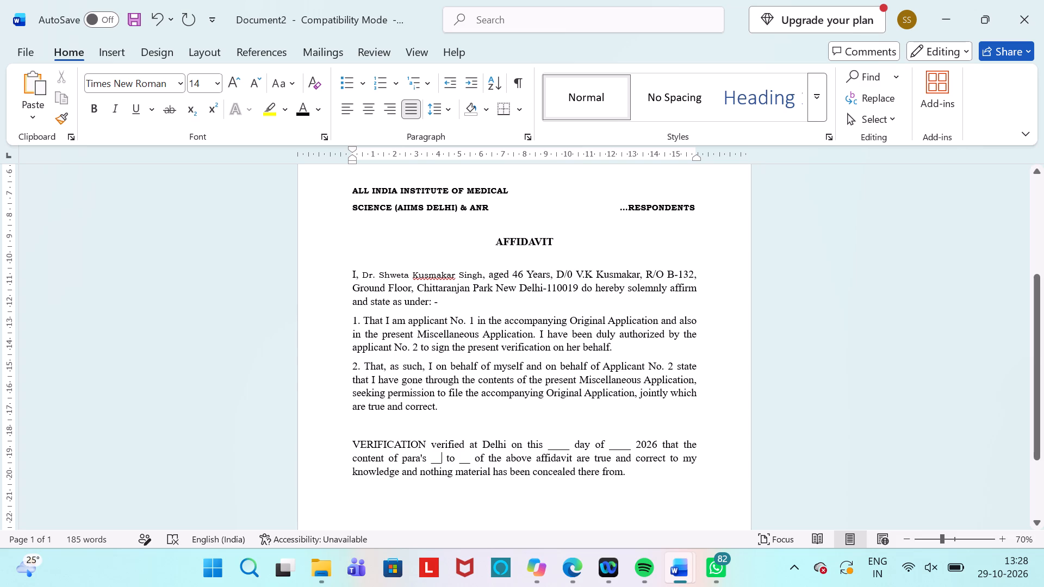
# Select the earlier deponent's full address after "R/O" in the affidavit's opening paragraph, stopping before "do hereby".
pyautogui.moveTo(666, 275); pyautogui.dragTo(498, 309)
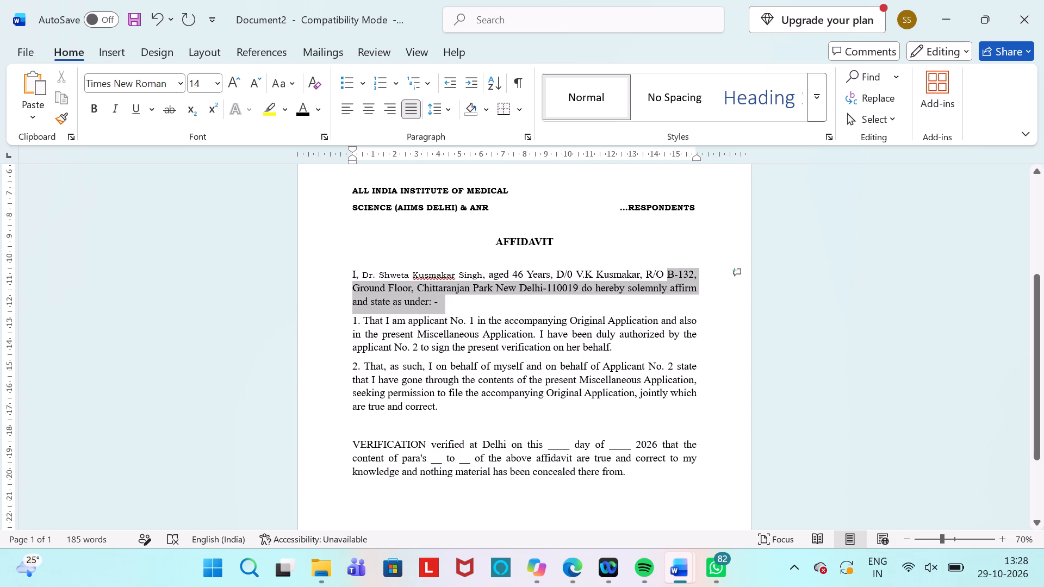
pyautogui.moveTo(498, 309); pyautogui.dragTo(440, 302)
pyautogui.moveTo(440, 302); pyautogui.dragTo(579, 289)
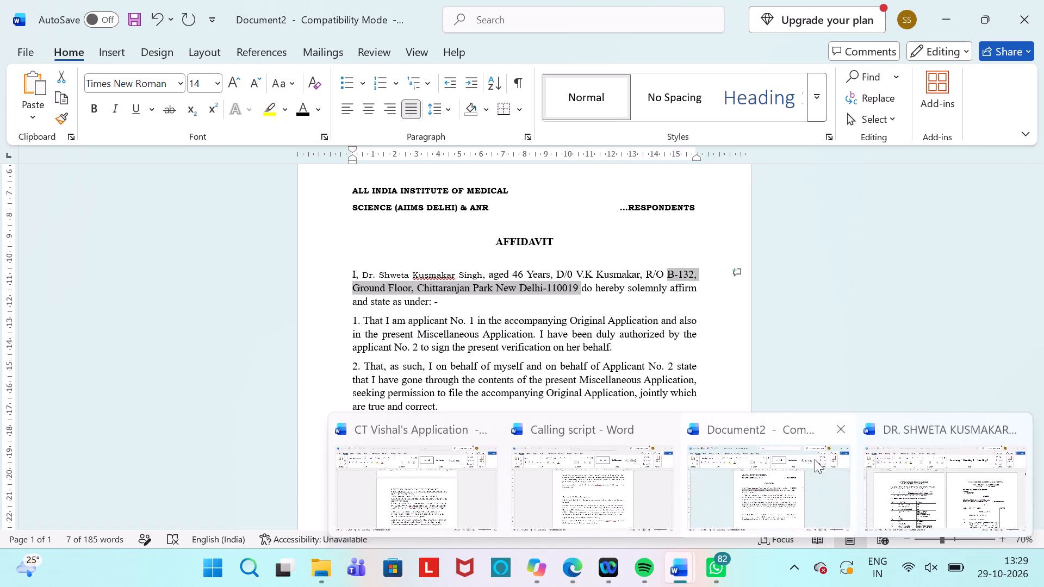
# Copy the first applicant's address from the Memo of Parties table in the corrected AIIMS 2026 application.
pyautogui.click(940, 465)
pyautogui.scroll(-11, 536, 410)
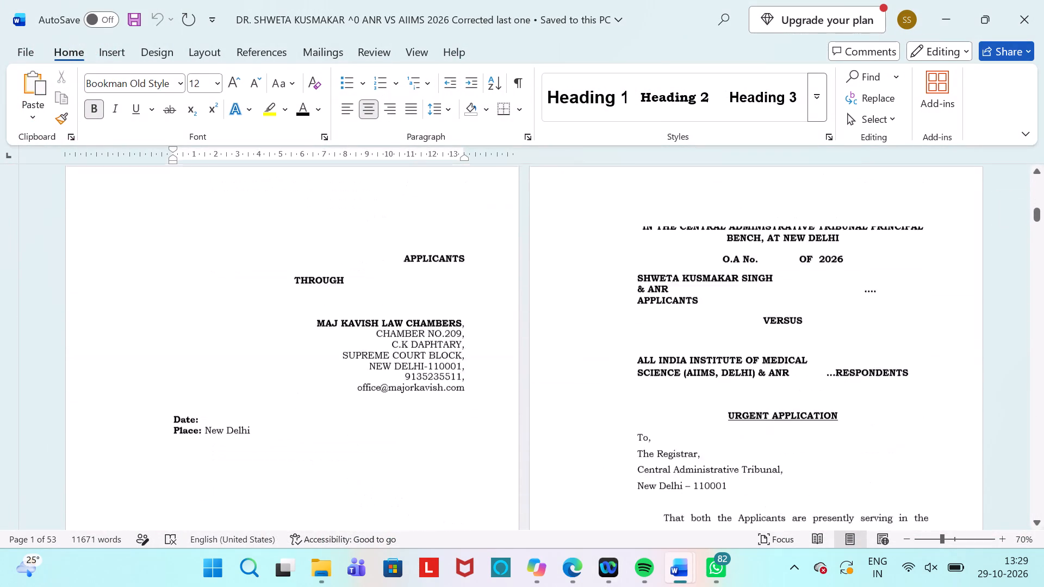
pyautogui.scroll(-10, 536, 410)
pyautogui.scroll(1, 536, 410)
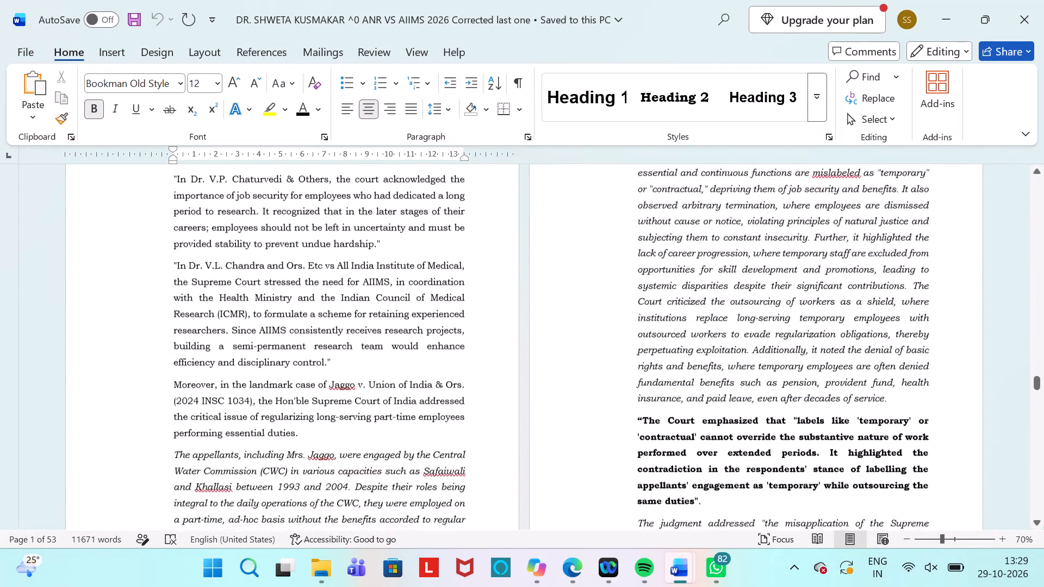
pyautogui.scroll(9, 536, 410)
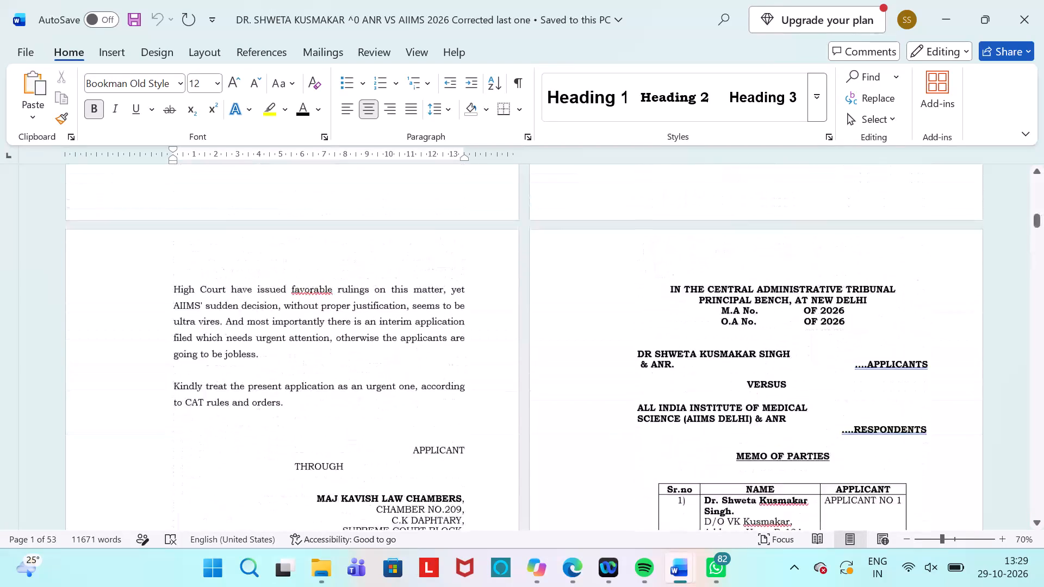
pyautogui.scroll(1, 536, 410)
pyautogui.hscroll(2, 536, 410)
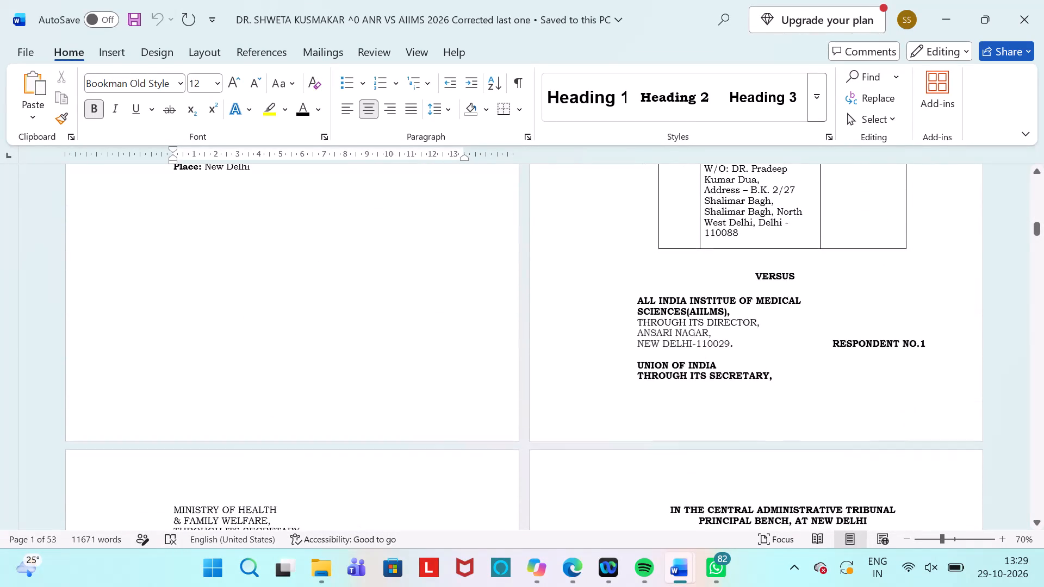
pyautogui.hscroll(1, 536, 410)
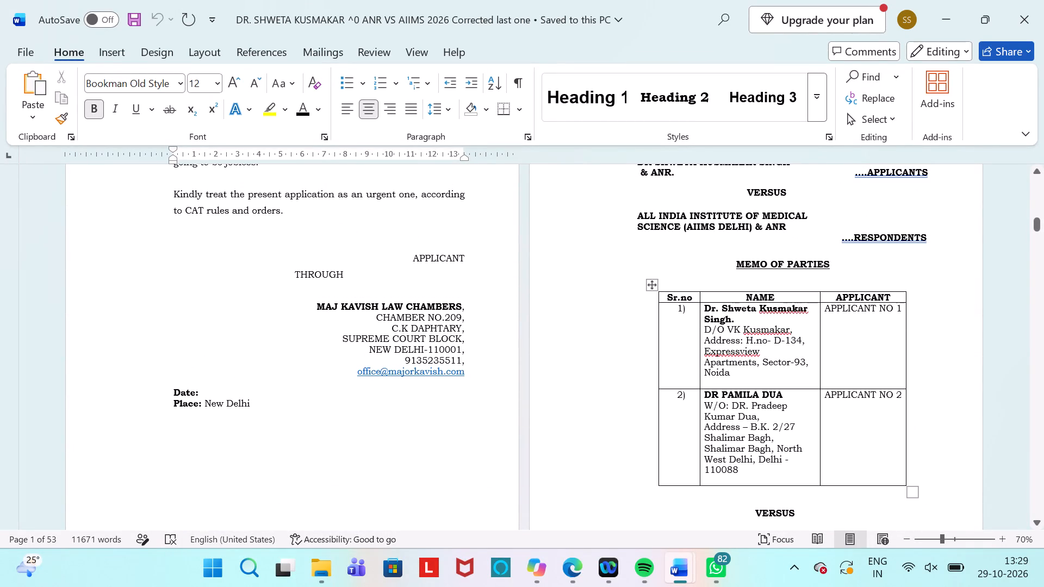
pyautogui.moveTo(745, 339); pyautogui.dragTo(732, 376)
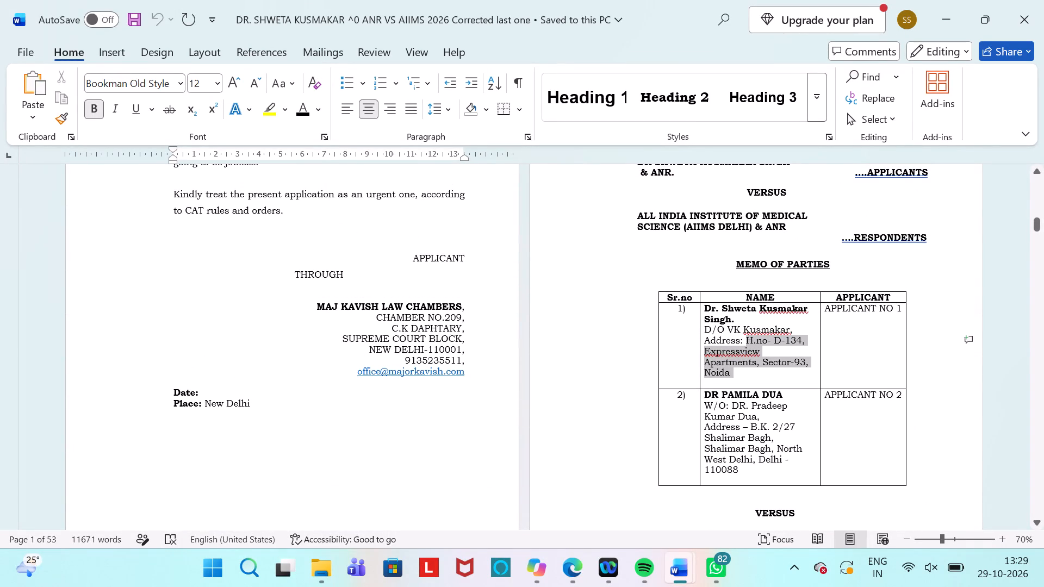
pyautogui.moveTo(732, 376); pyautogui.dragTo(728, 376)
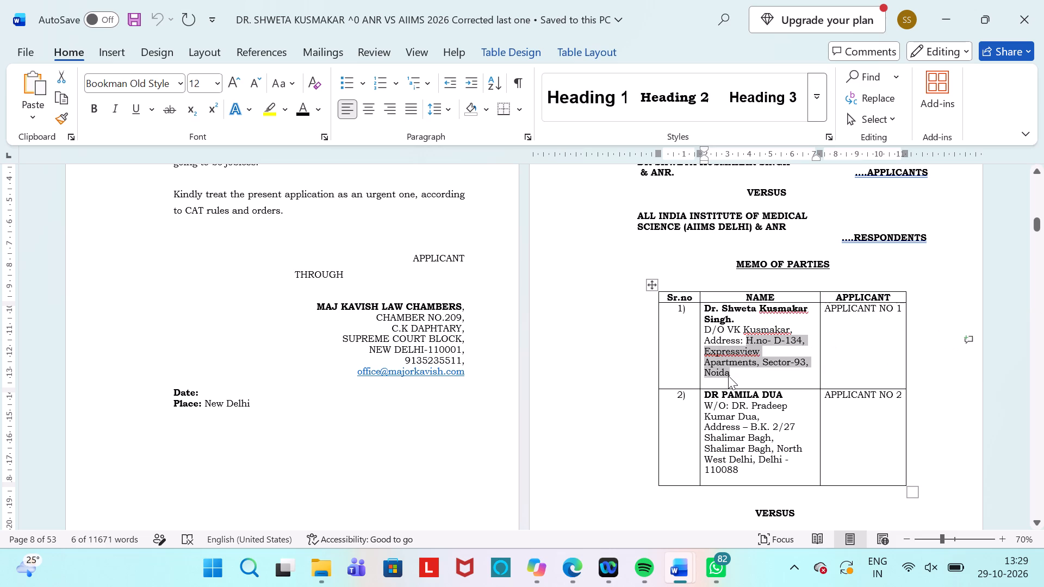
pyautogui.hotkey('ctrl', 'c')
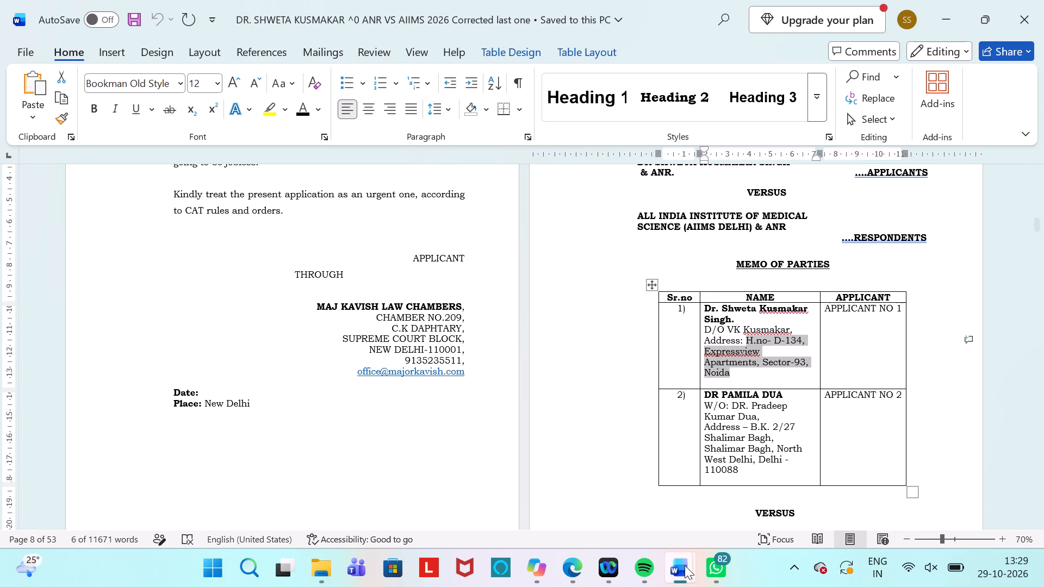
# Replace the selected address in the affidavit's opening paragraph with the copied first applicant's address, followed by a comma.
pyautogui.click(683, 565)
pyautogui.click(771, 472)
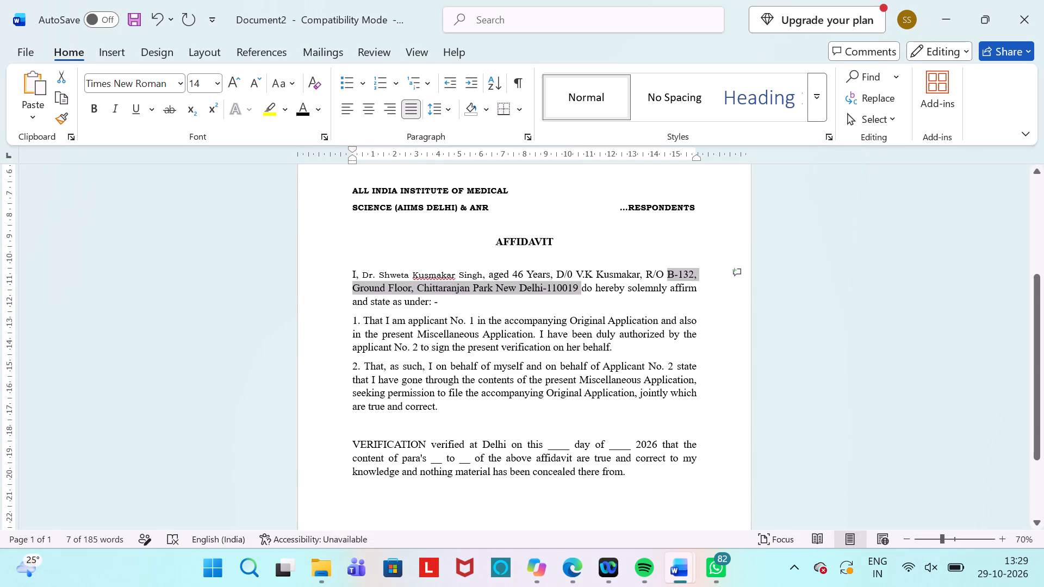
pyautogui.hotkey('ctrl', 'v')
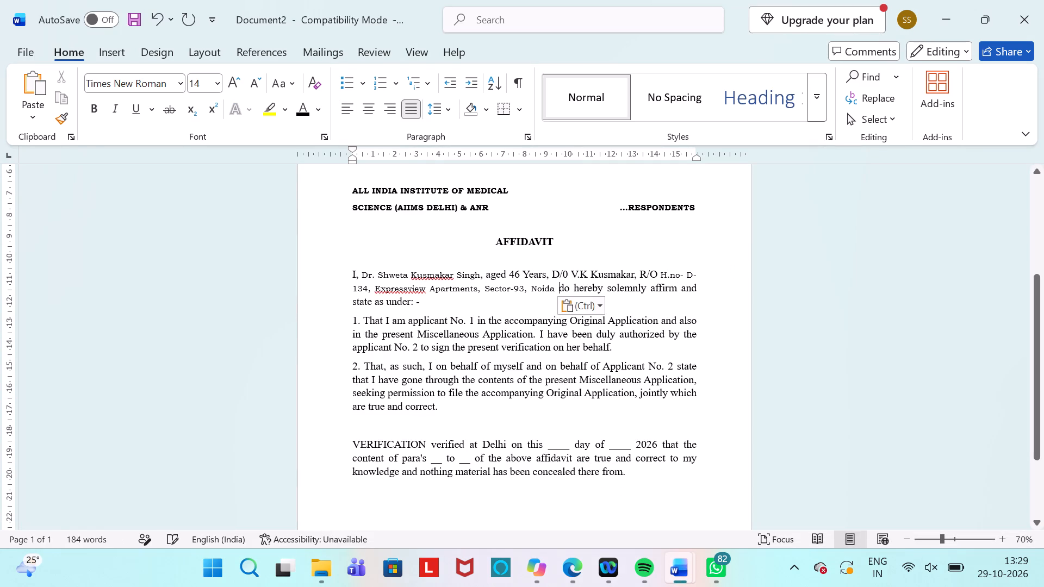
pyautogui.press('Left')
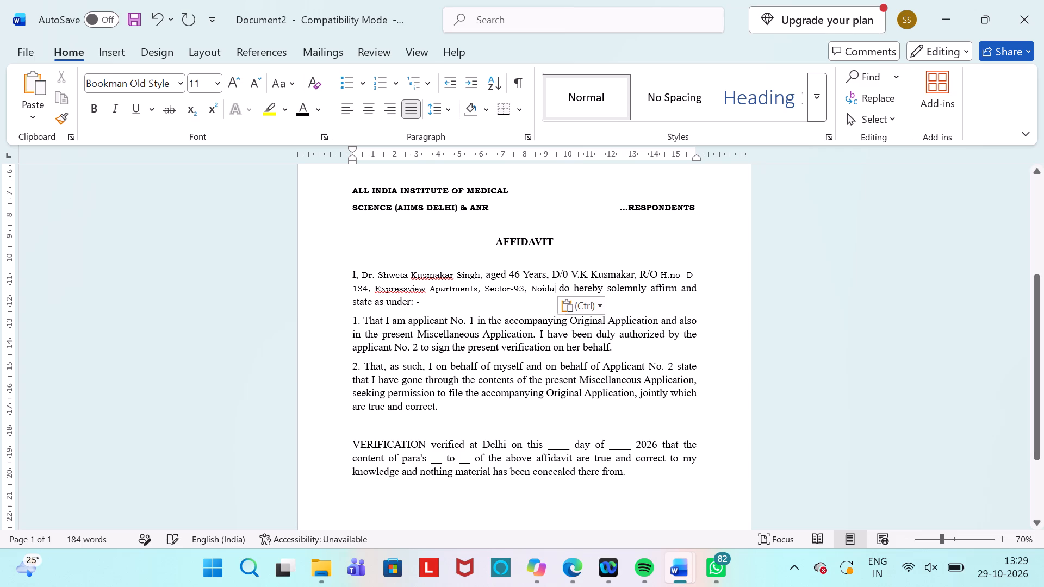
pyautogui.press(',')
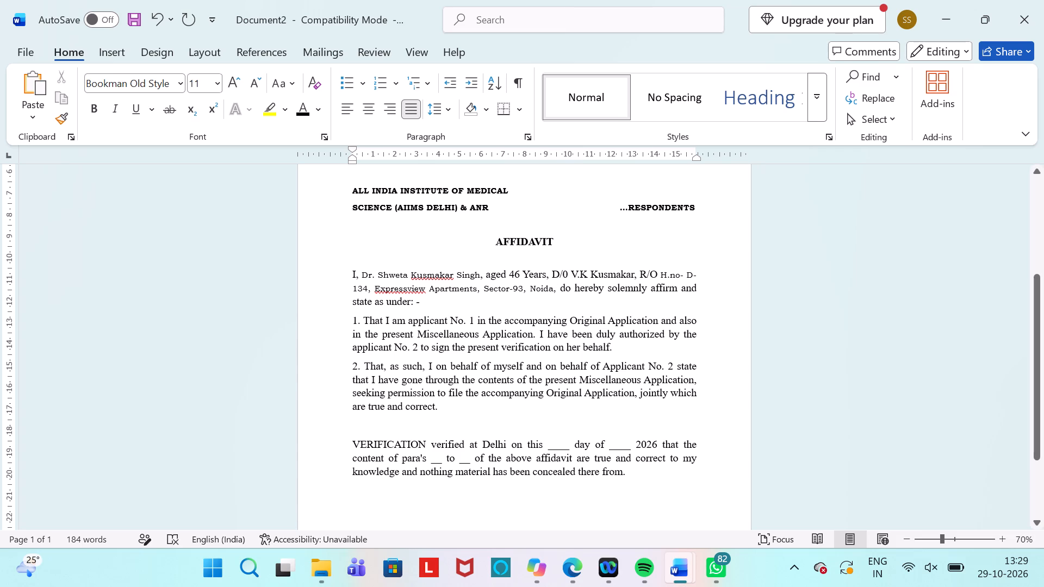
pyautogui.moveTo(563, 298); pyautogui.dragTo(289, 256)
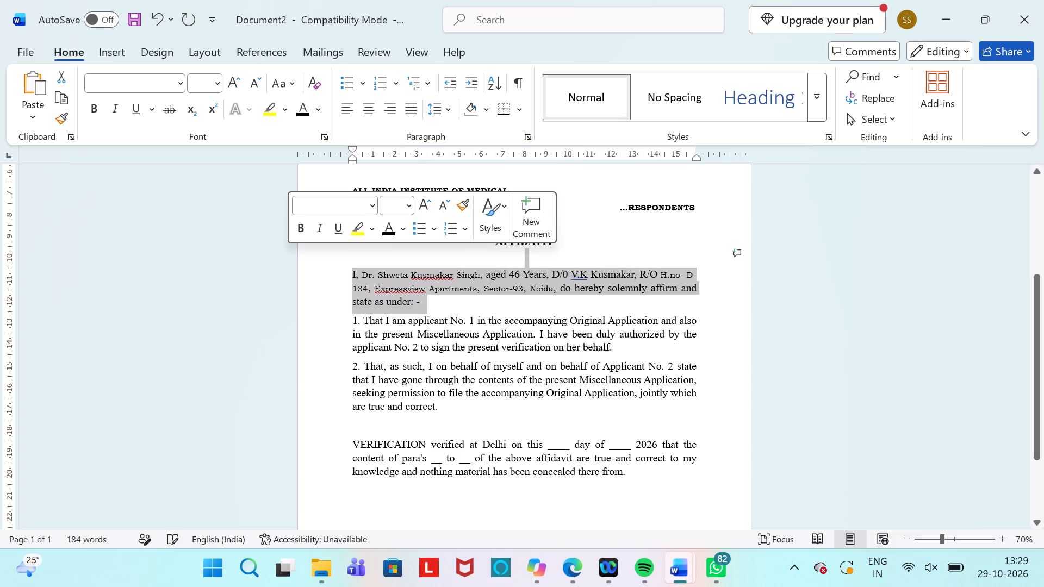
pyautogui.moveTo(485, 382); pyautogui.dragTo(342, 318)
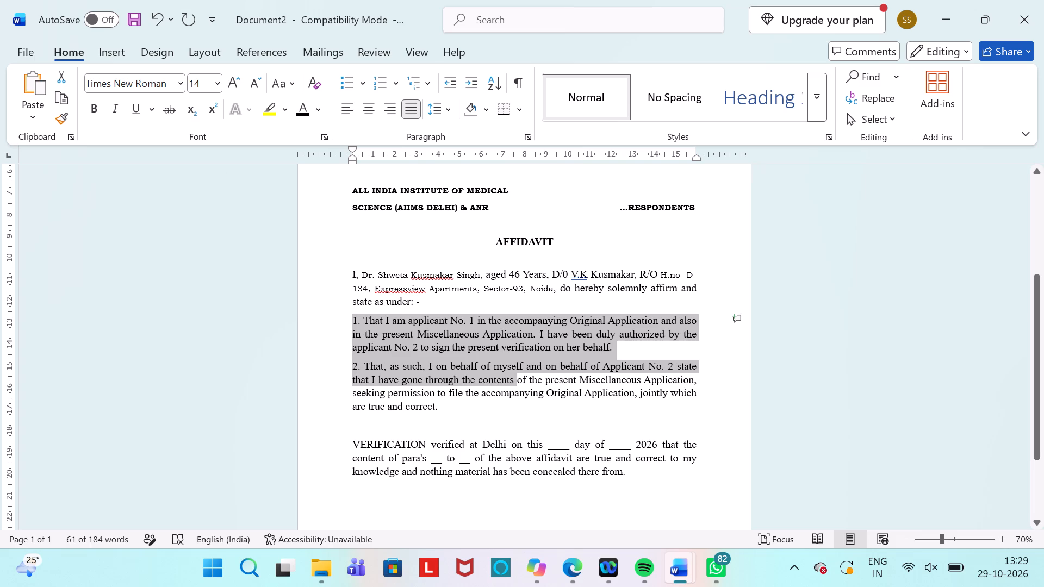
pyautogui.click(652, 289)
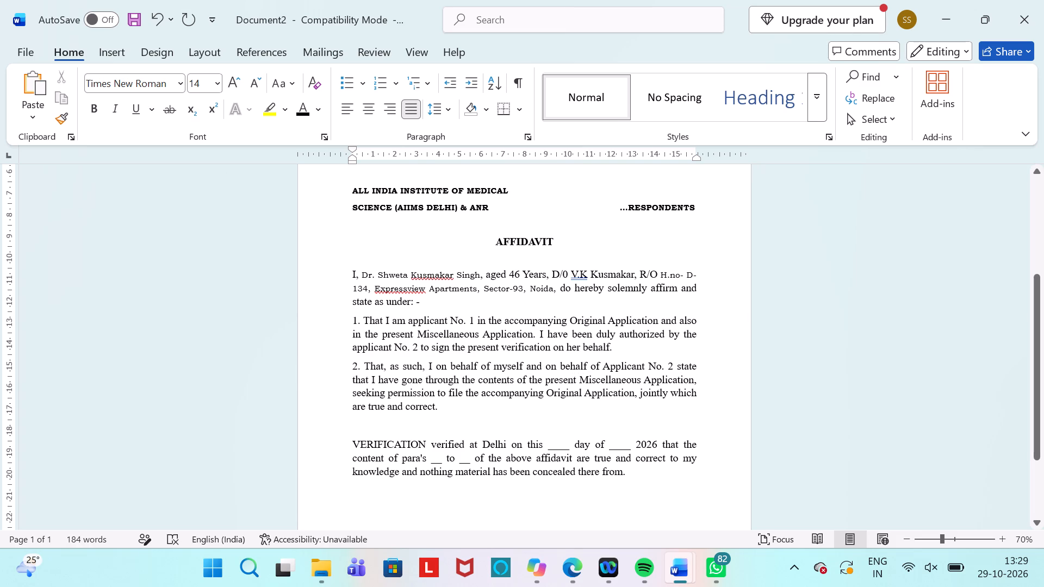
# Add a bold, right-aligned "DEPONENT" signature line between paragraph 2 and the verification, following the earlier application's affidavit.
pyautogui.scroll(-2, 487, 438)
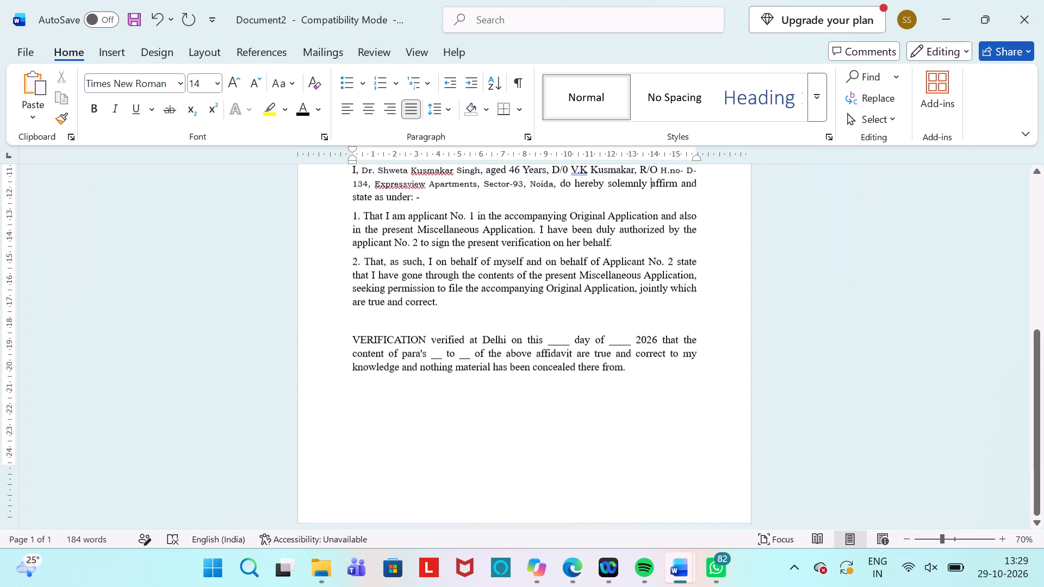
pyautogui.scroll(-1, 487, 438)
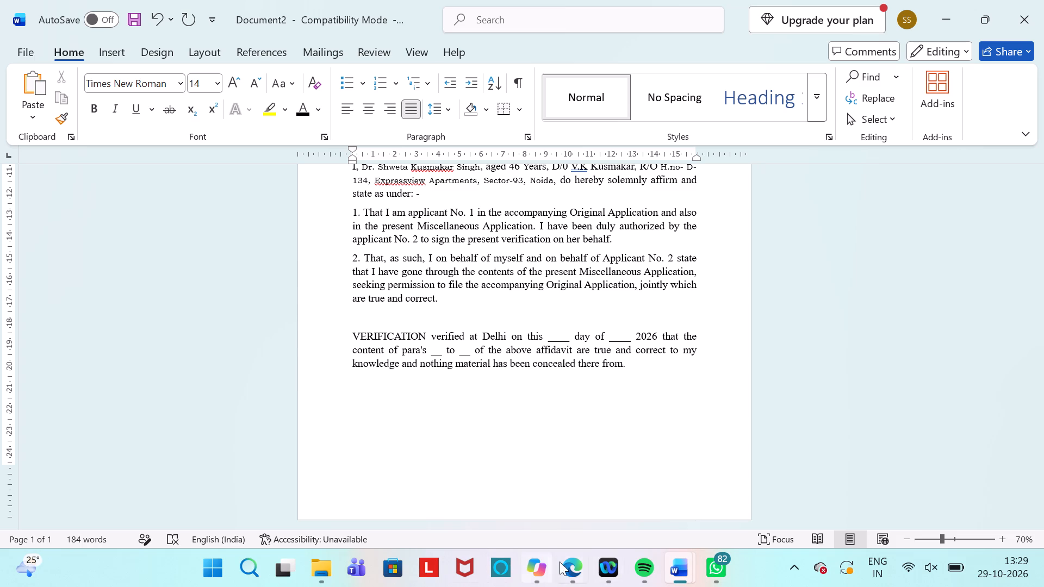
pyautogui.click(577, 569)
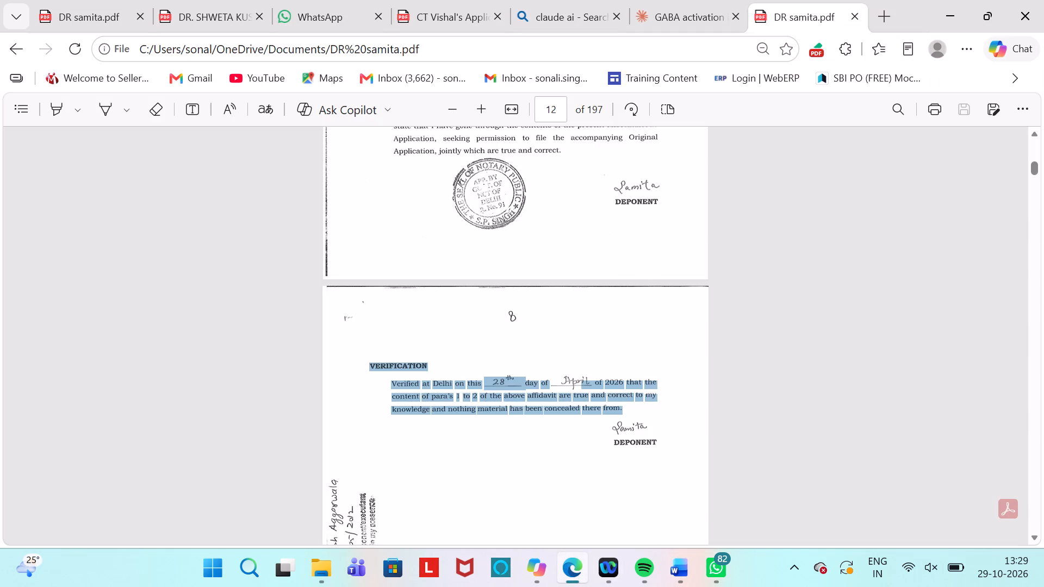
pyautogui.click(685, 567)
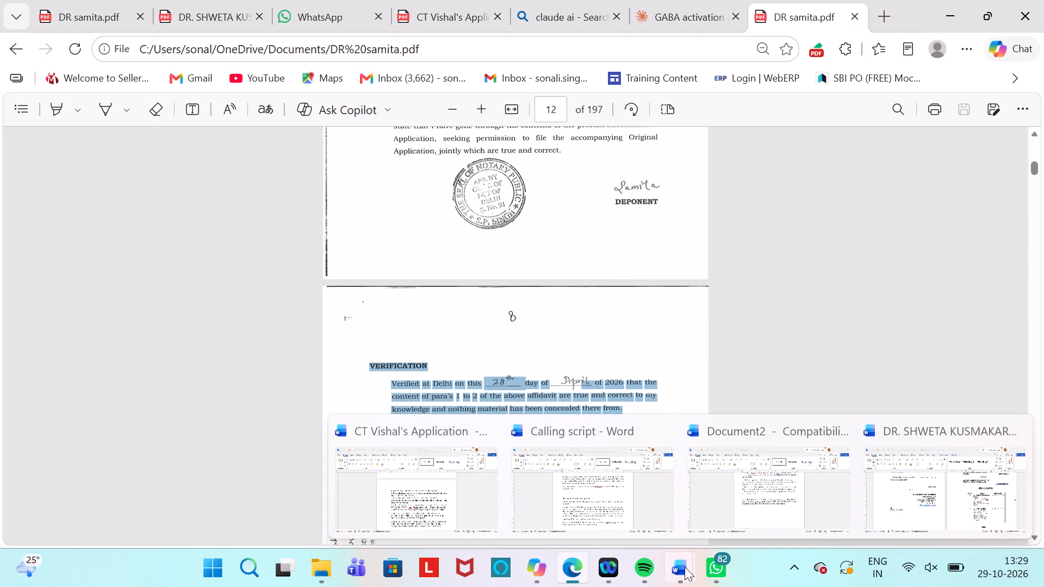
pyautogui.click(784, 482)
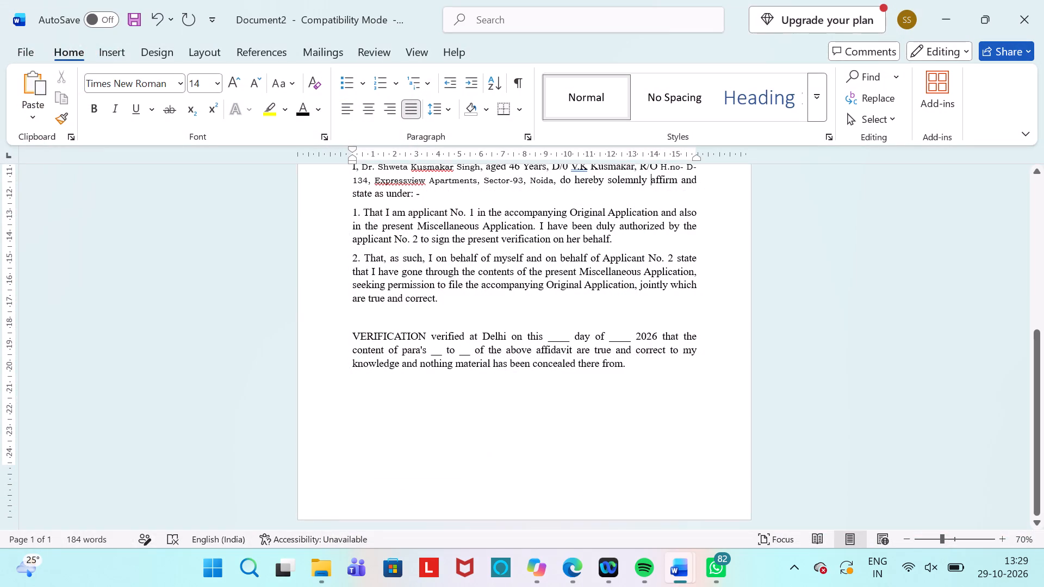
pyautogui.click(480, 308)
pyautogui.press('Return')
pyautogui.press('Return')
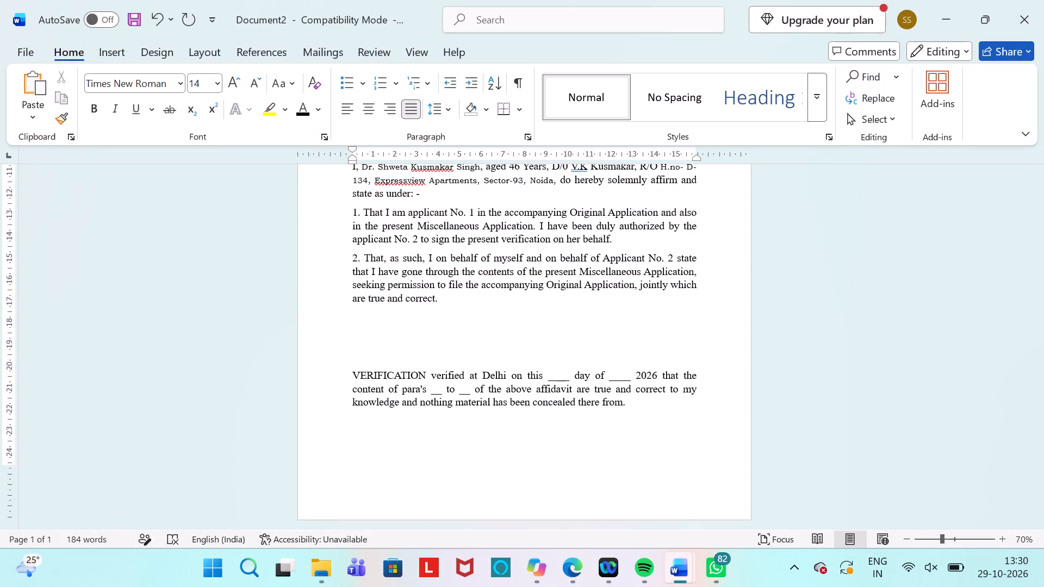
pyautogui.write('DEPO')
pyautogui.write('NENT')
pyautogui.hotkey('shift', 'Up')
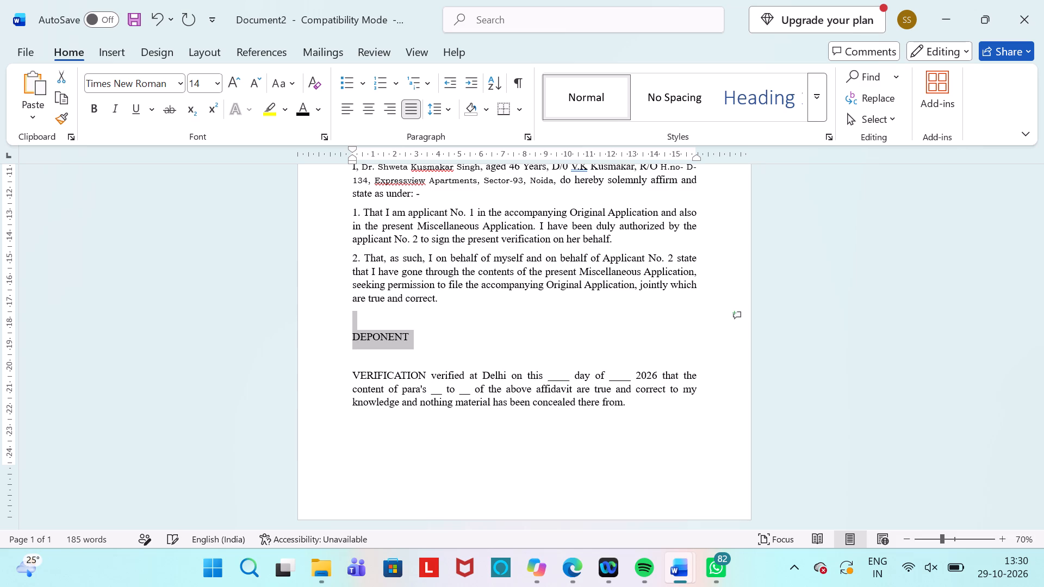
pyautogui.click(388, 116)
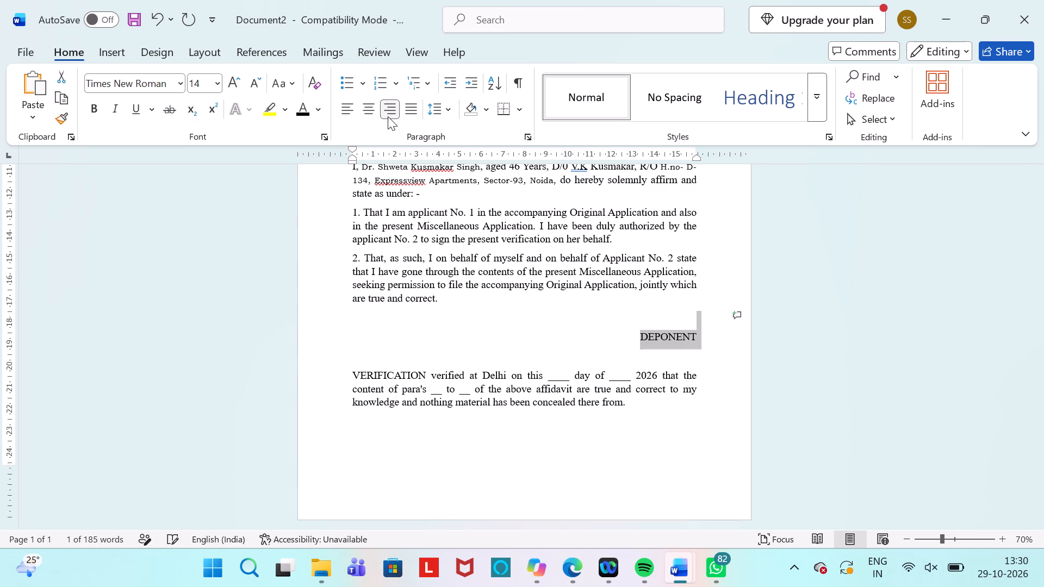
pyautogui.click(88, 102)
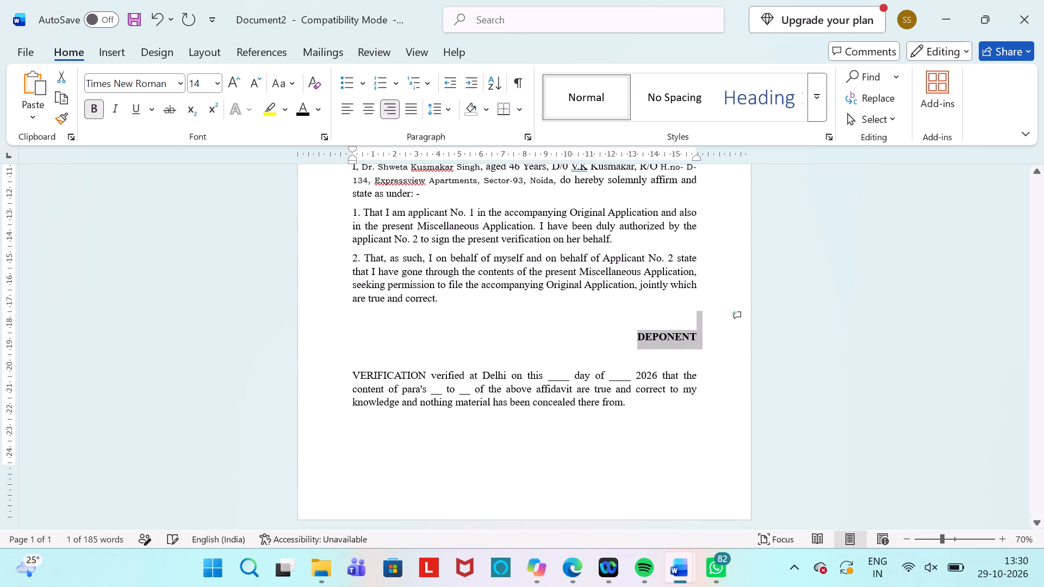
# Copy the formatted "DEPONENT" line and place it below the affidavit's verification paragraph, leaving blank space above it.
pyautogui.hotkey('ctrl', 'c')
pyautogui.keyDown('ctrl'); pyautogui.click(318, 302); pyautogui.keyUp('ctrl')
pyautogui.hotkey('ctrl', 'c')
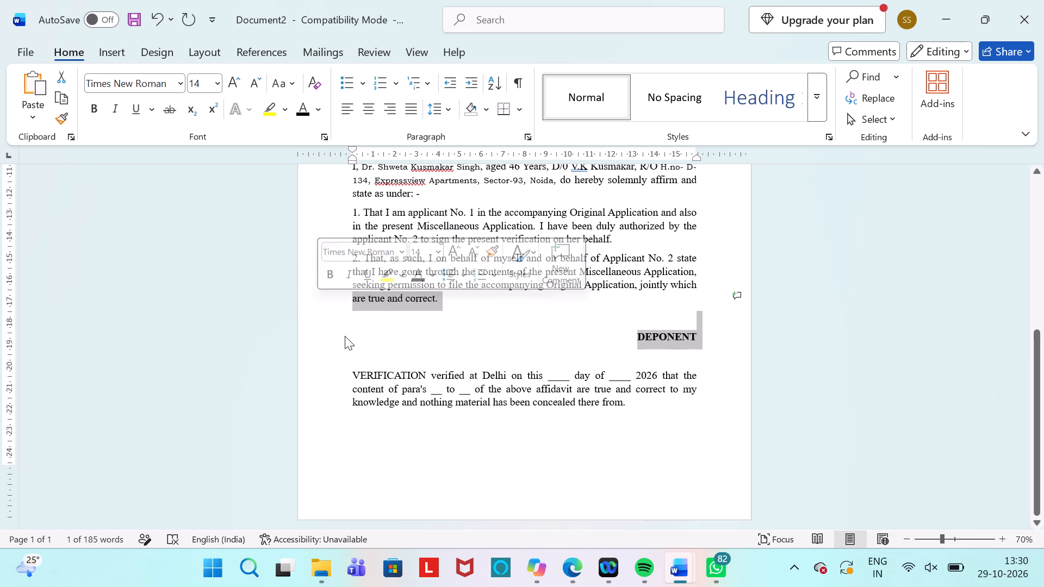
pyautogui.click(642, 409)
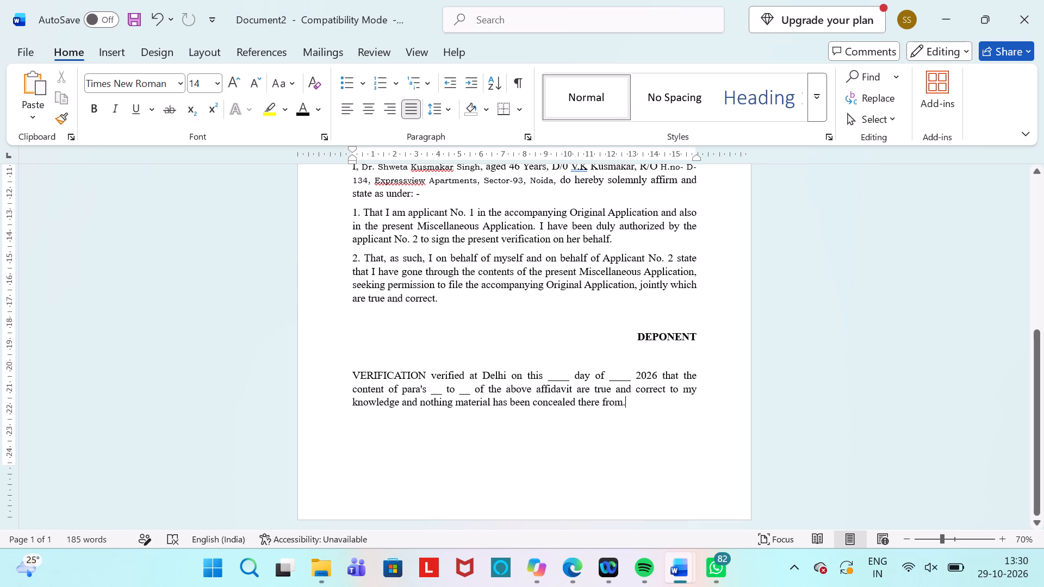
pyautogui.press('Return')
pyautogui.press('Return')
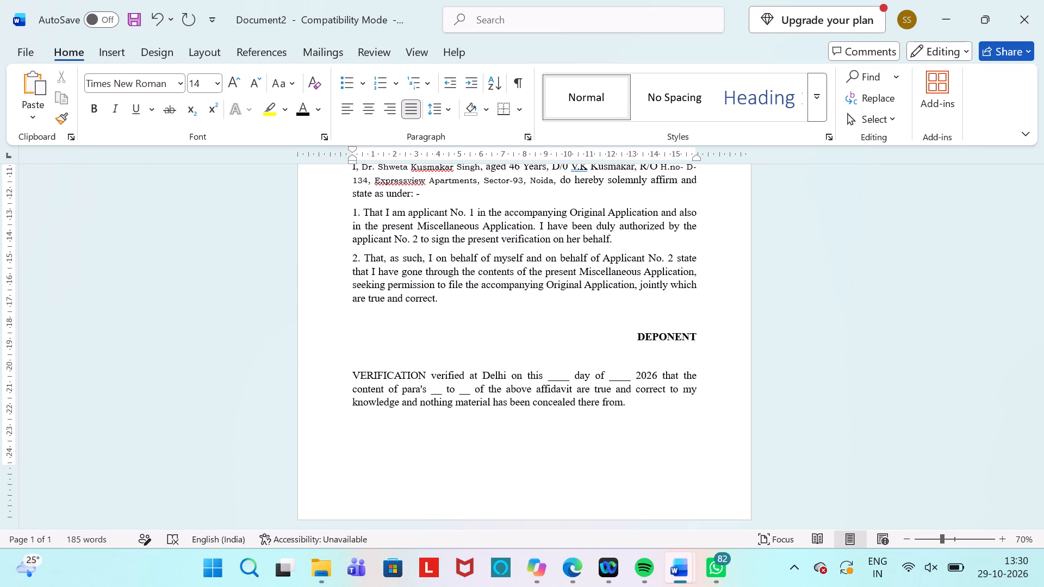
pyautogui.hotkey('ctrl', 'v')
# Set the whole affidavit, including its cause title, to Times New Roman at size 14.
pyautogui.scroll(2, 642, 409)
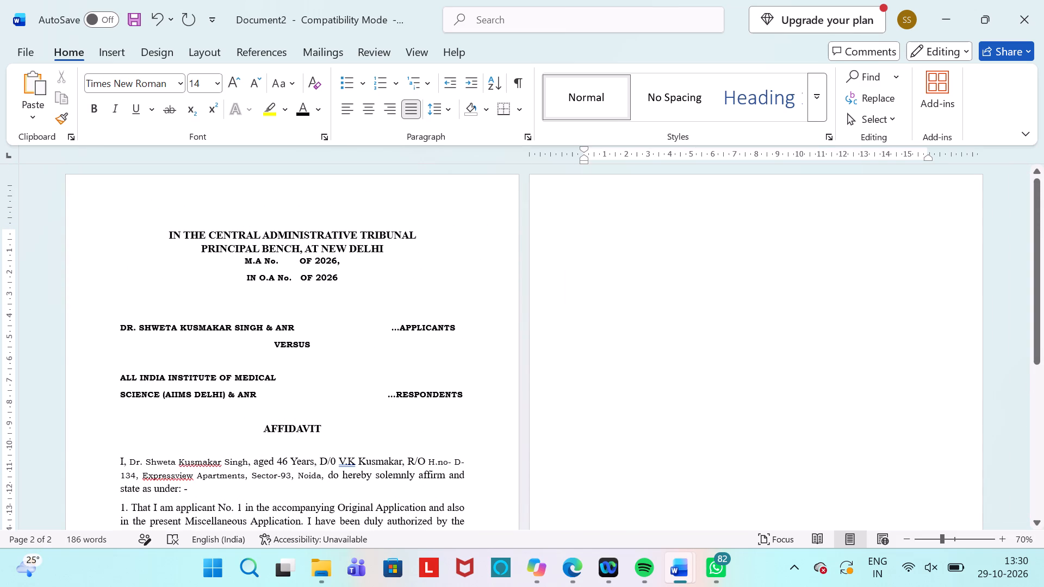
pyautogui.scroll(-2, 371, 353)
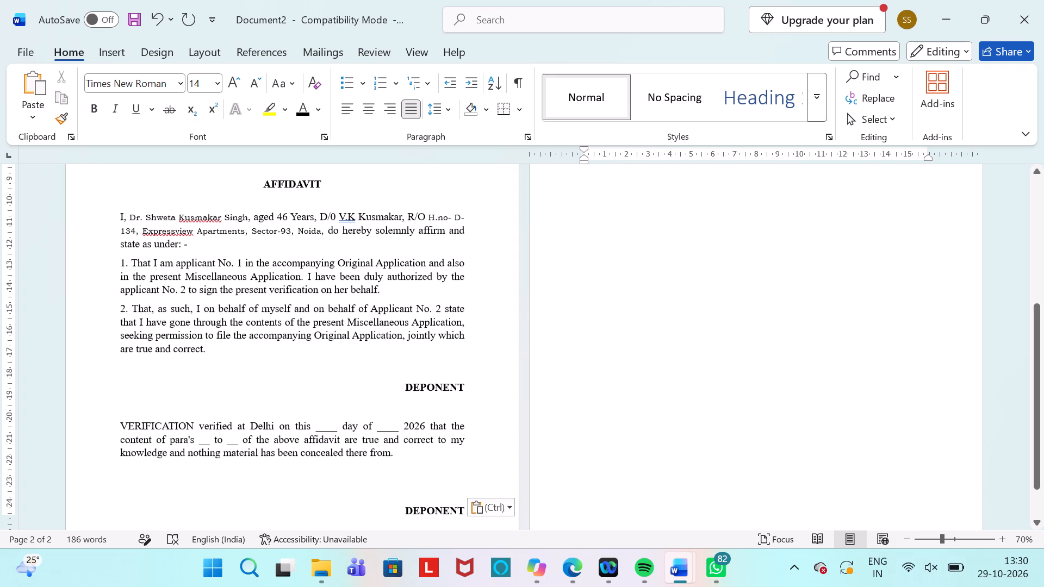
pyautogui.scroll(-1, 591, 369)
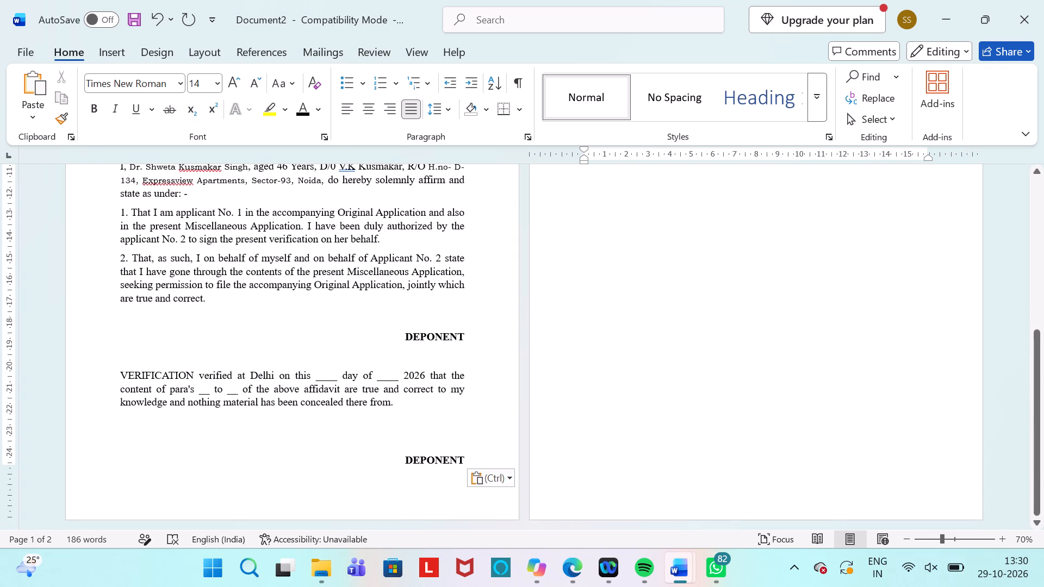
pyautogui.hotkey('ctrl', 'a')
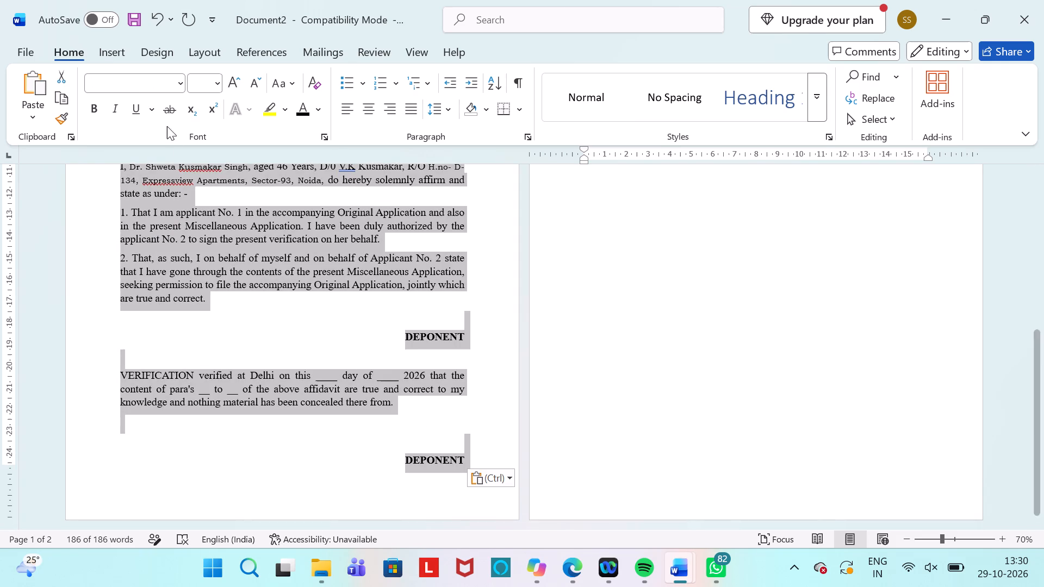
pyautogui.click(135, 79)
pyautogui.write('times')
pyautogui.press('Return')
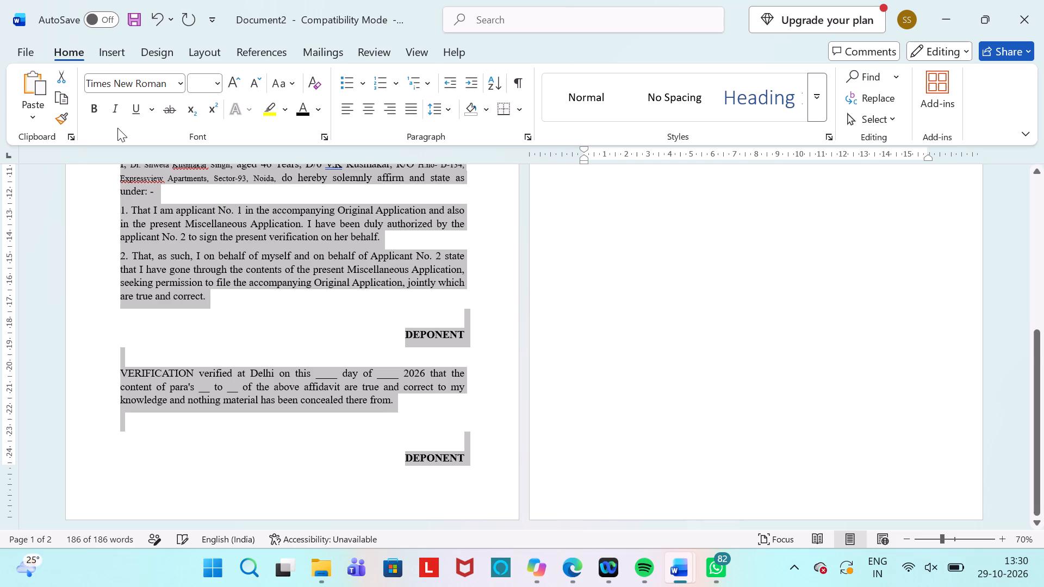
pyautogui.click(199, 83)
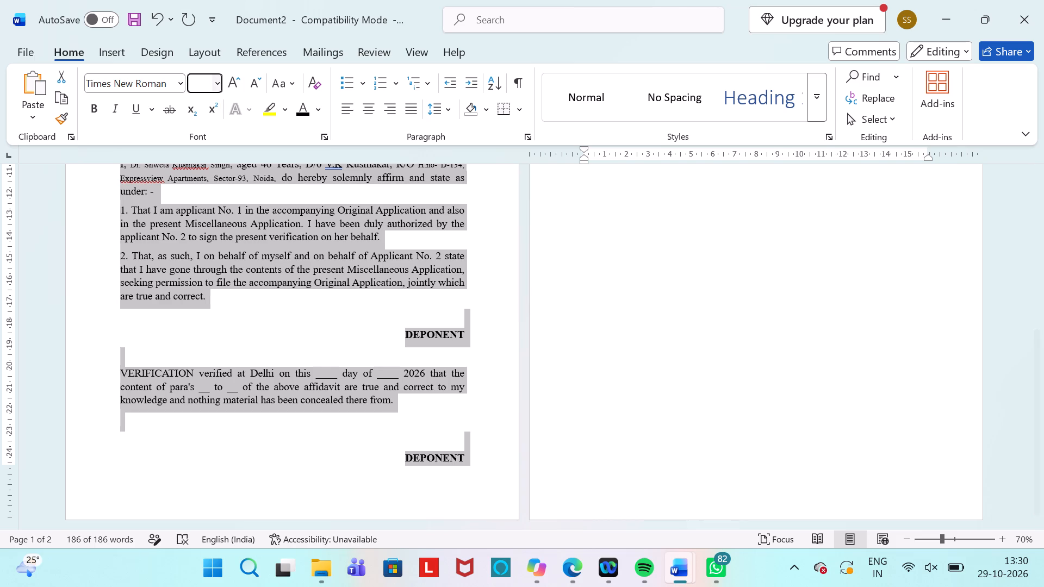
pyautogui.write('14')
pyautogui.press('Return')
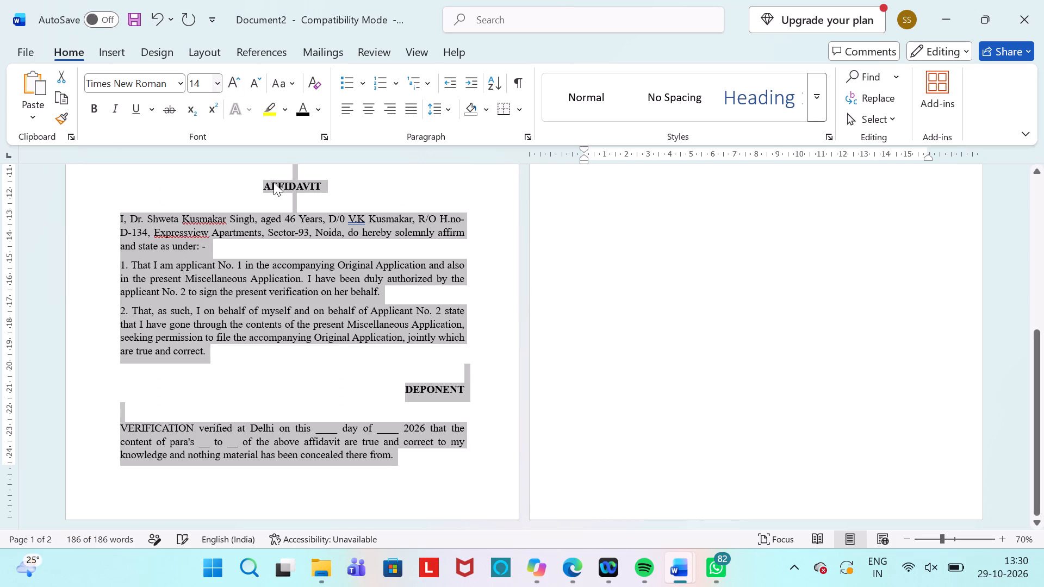
pyautogui.click(285, 304)
# Increase the line spacing of the entire affidavit slightly.
pyautogui.scroll(2, 285, 304)
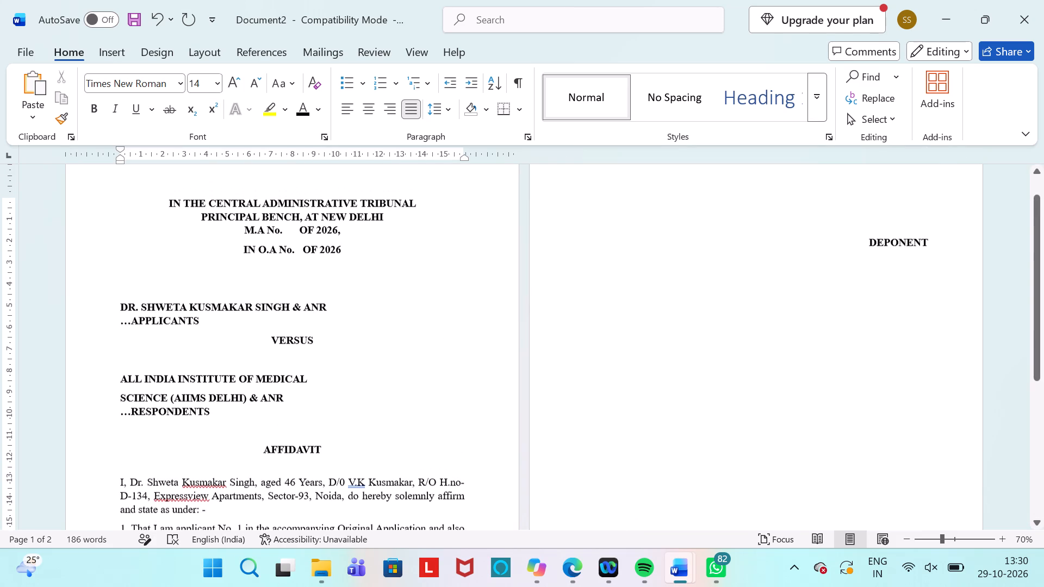
pyautogui.scroll(-1, 361, 354)
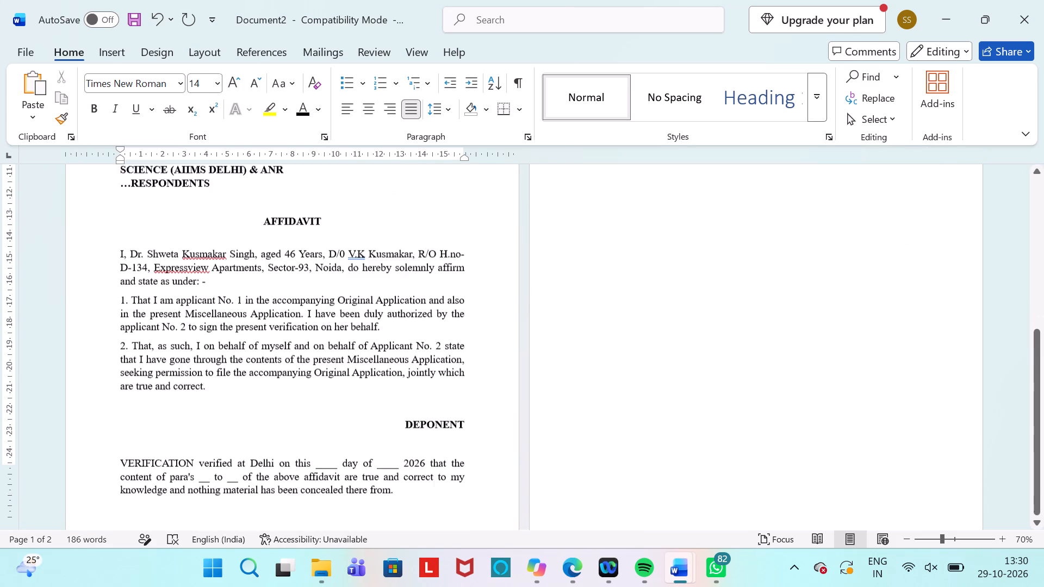
pyautogui.scroll(-1, 361, 354)
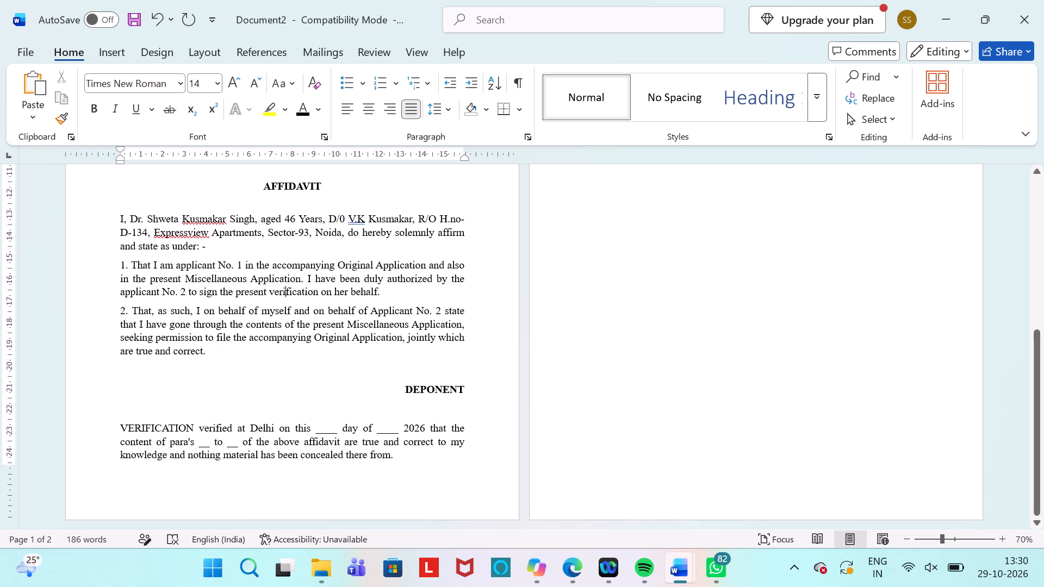
pyautogui.hotkey('ctrl', 'a')
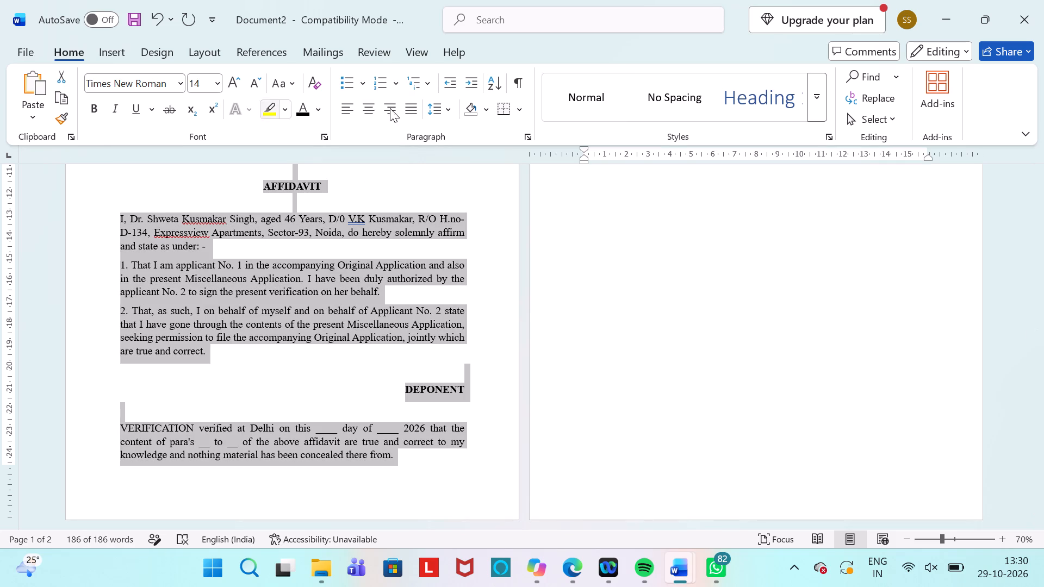
pyautogui.click(426, 110)
pyautogui.click(456, 157)
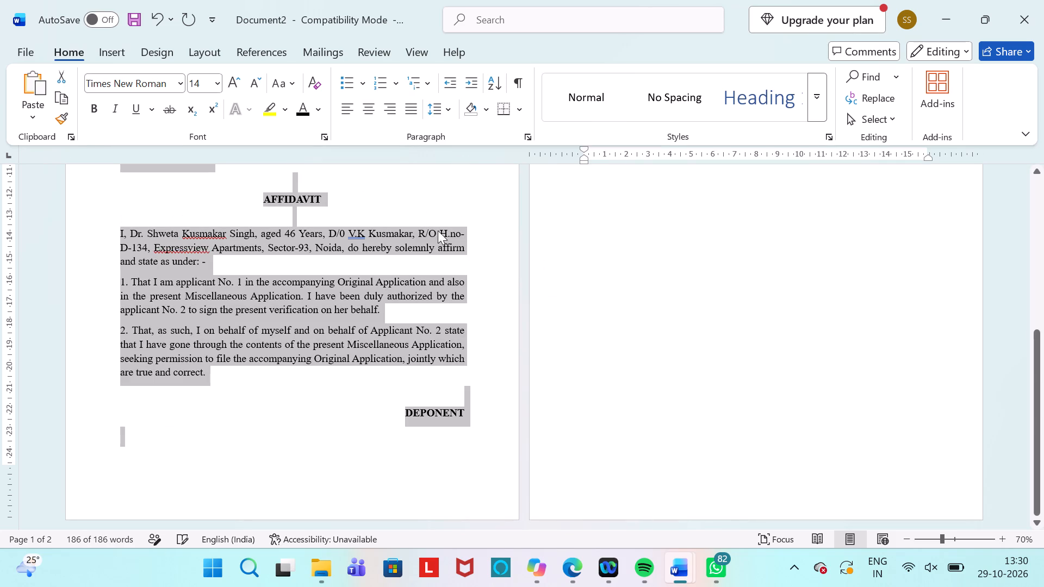
pyautogui.click(358, 307)
# Adjust the spacing after the applicant's name so "…APPLICANTS" sits on the same line, ending at the right margin.
pyautogui.scroll(-6, 358, 307)
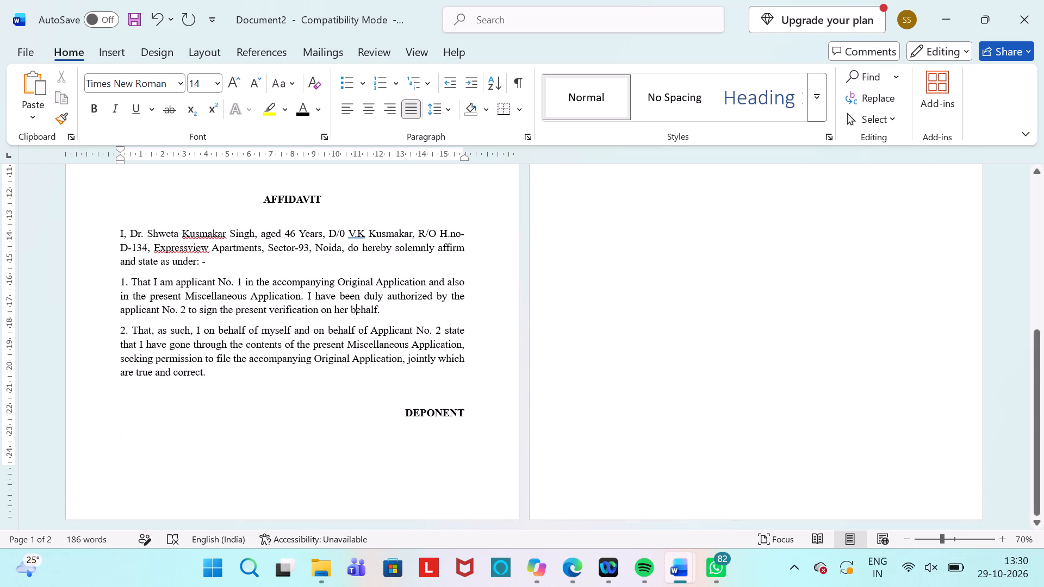
pyautogui.keyDown('ctrl'); pyautogui.scroll(1, 395, 398); pyautogui.keyUp('ctrl')
pyautogui.keyDown('ctrl'); pyautogui.scroll(-5, 395, 398); pyautogui.keyUp('ctrl')
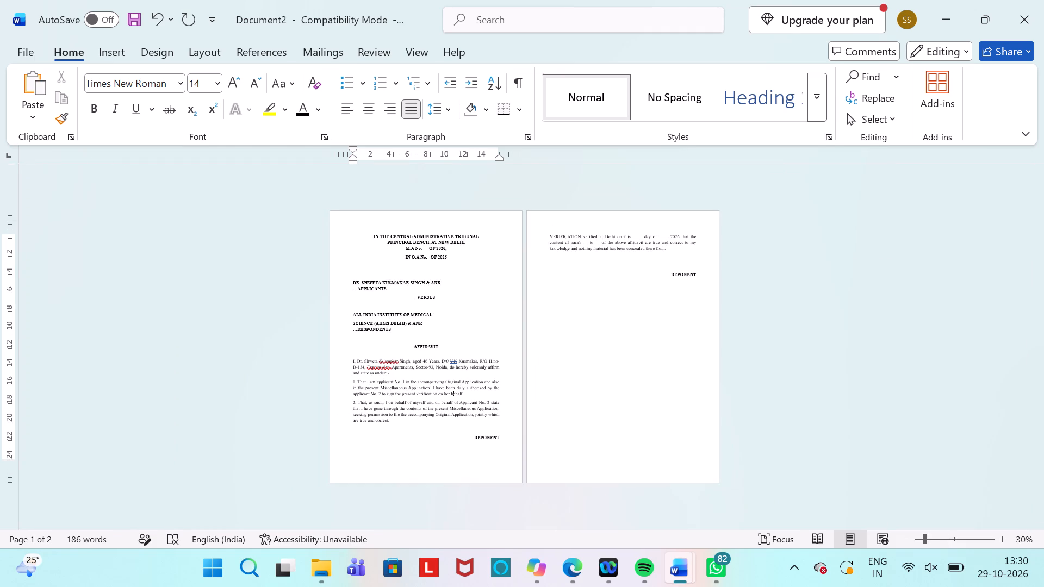
pyautogui.keyDown('ctrl'); pyautogui.scroll(5, 472, 323); pyautogui.keyUp('ctrl')
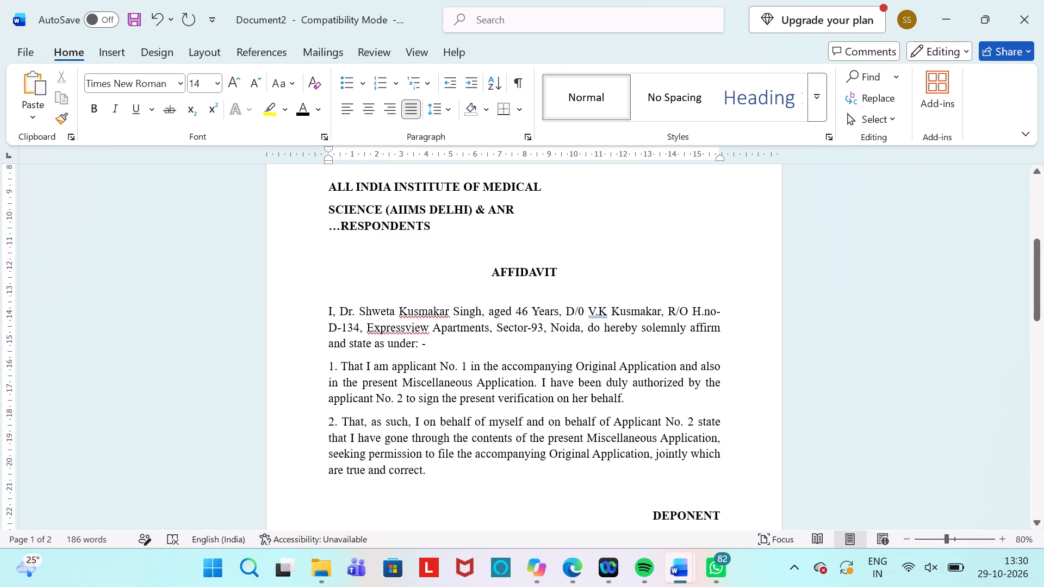
pyautogui.scroll(3, 472, 323)
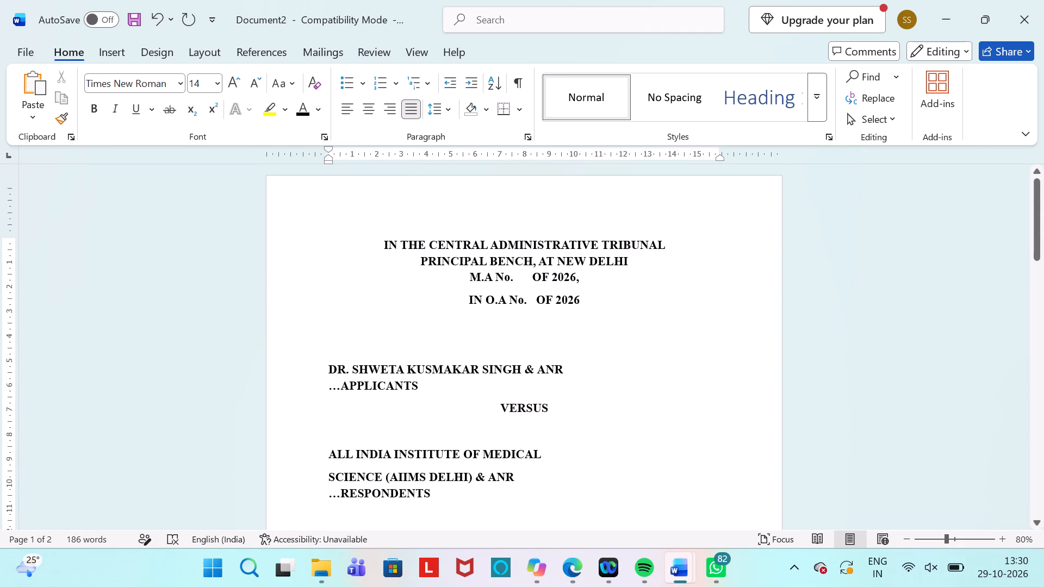
pyautogui.moveTo(583, 369); pyautogui.dragTo(637, 366)
pyautogui.press('BackSpace')
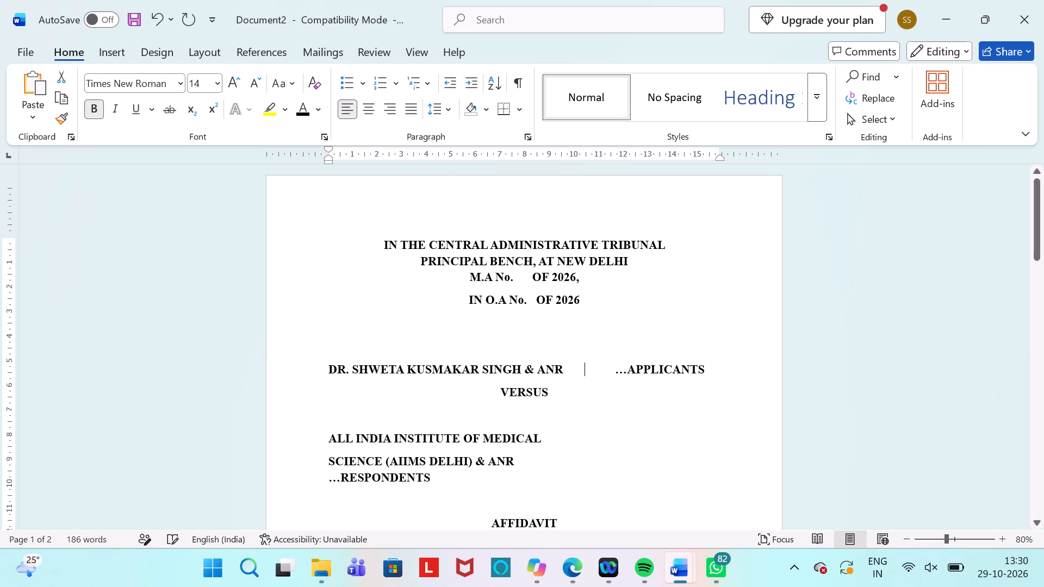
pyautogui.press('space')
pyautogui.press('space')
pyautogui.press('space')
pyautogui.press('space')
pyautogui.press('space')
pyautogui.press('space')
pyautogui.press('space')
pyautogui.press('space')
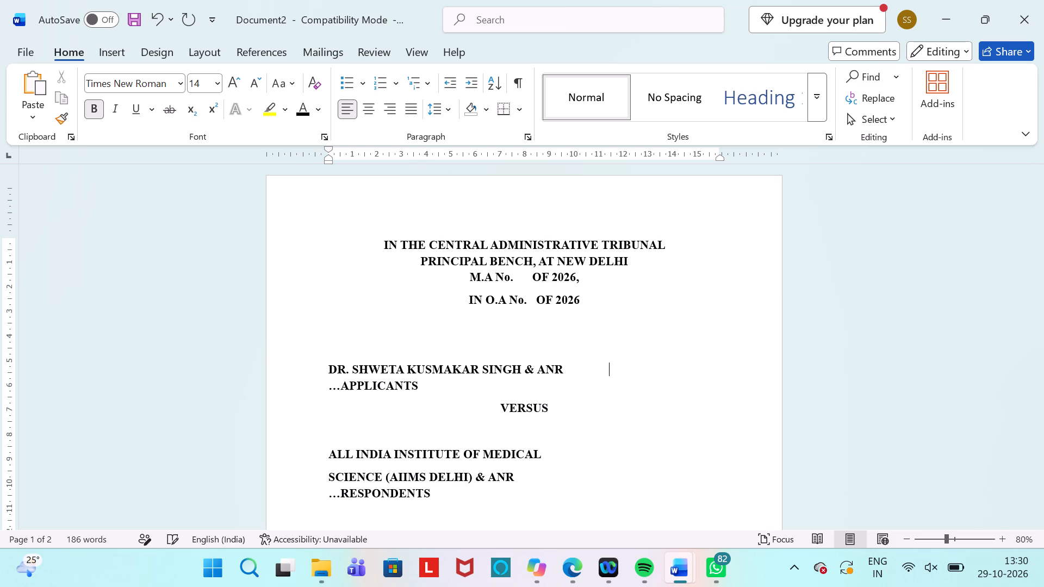
pyautogui.press('BackSpace')
pyautogui.press('BackSpace')
pyautogui.press('BackSpace')
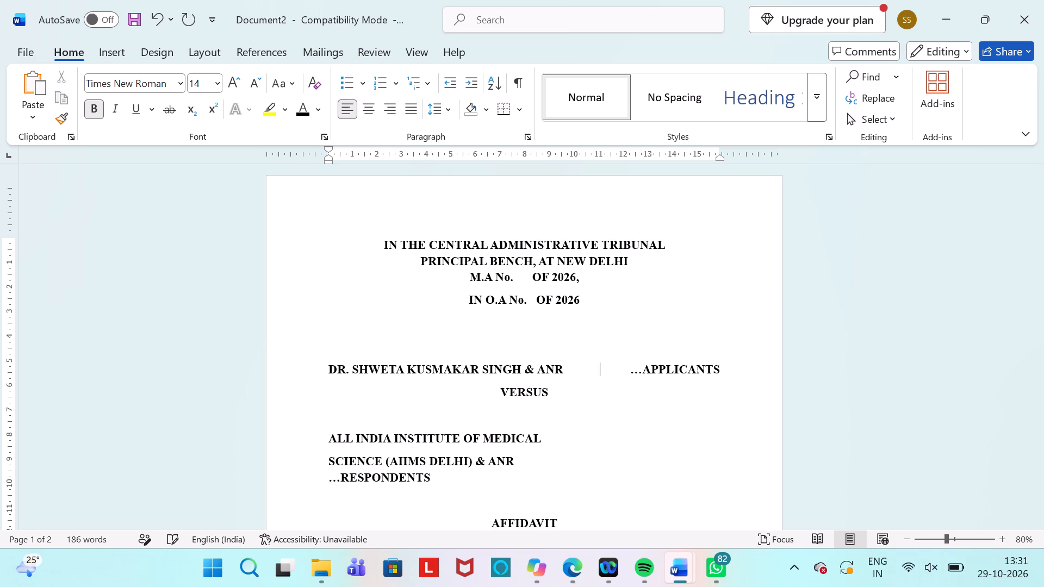
# Adjust the spacing after "SCIENCE (AIIMS DELHI) & ANR" so "…RESPONDENTS" sits on the same line, ending at the right margin.
pyautogui.moveTo(540, 463); pyautogui.dragTo(606, 464)
pyautogui.press('BackSpace')
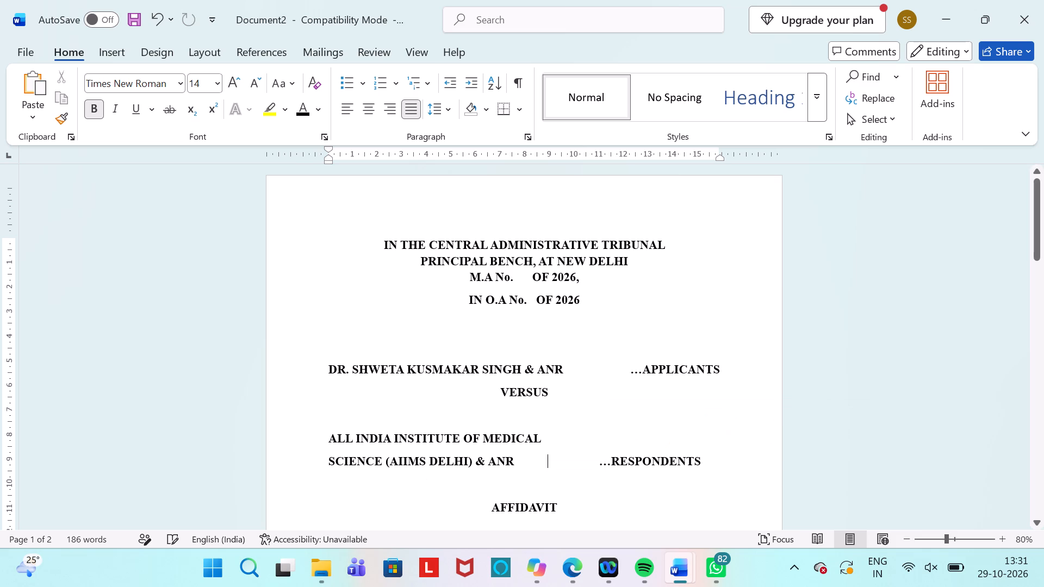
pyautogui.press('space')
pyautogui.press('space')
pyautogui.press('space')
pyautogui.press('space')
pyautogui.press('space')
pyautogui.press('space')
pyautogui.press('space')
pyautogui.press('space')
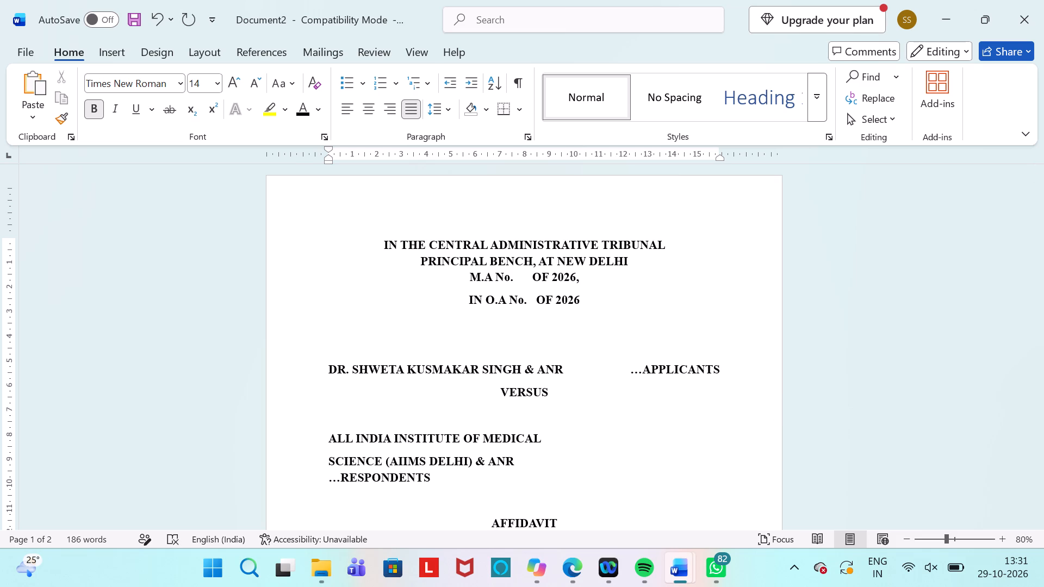
pyautogui.press('BackSpace')
pyautogui.press('BackSpace')
# Underline the "AFFIDAVIT" heading.
pyautogui.scroll(-1, 606, 464)
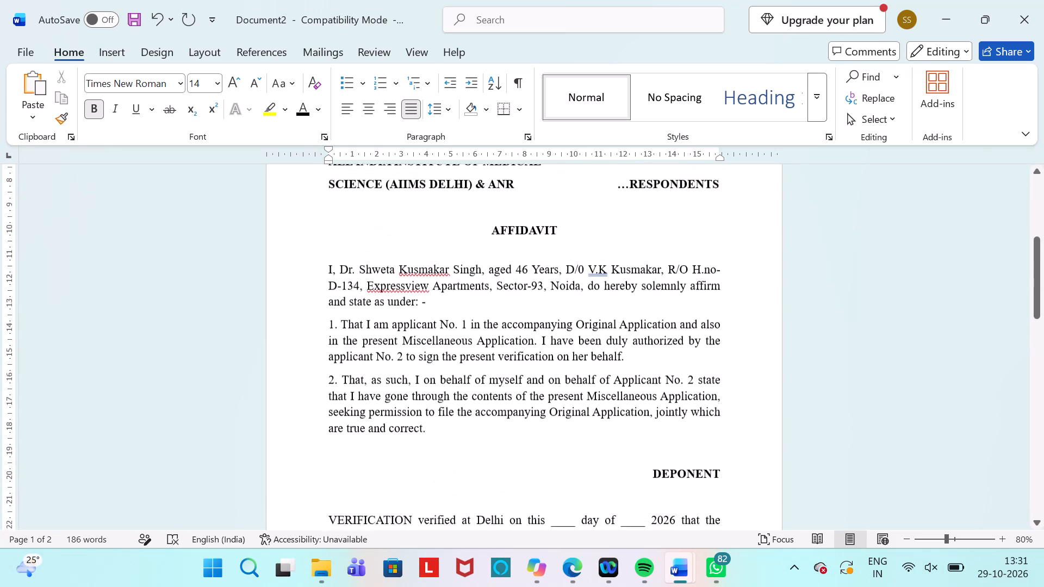
pyautogui.scroll(-1, 606, 464)
pyautogui.moveTo(575, 265); pyautogui.dragTo(439, 267)
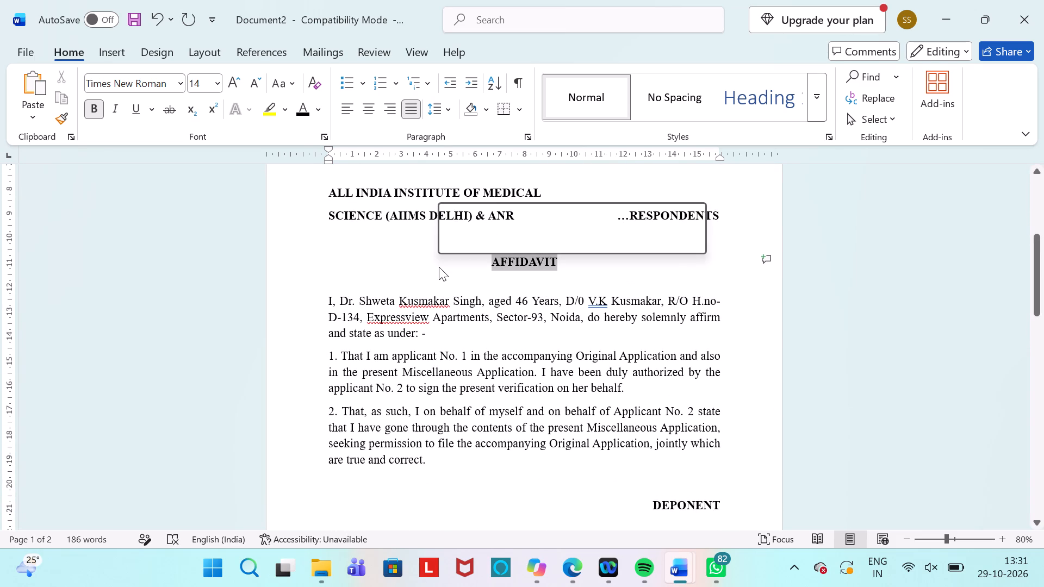
pyautogui.click(129, 104)
pyautogui.click(521, 298)
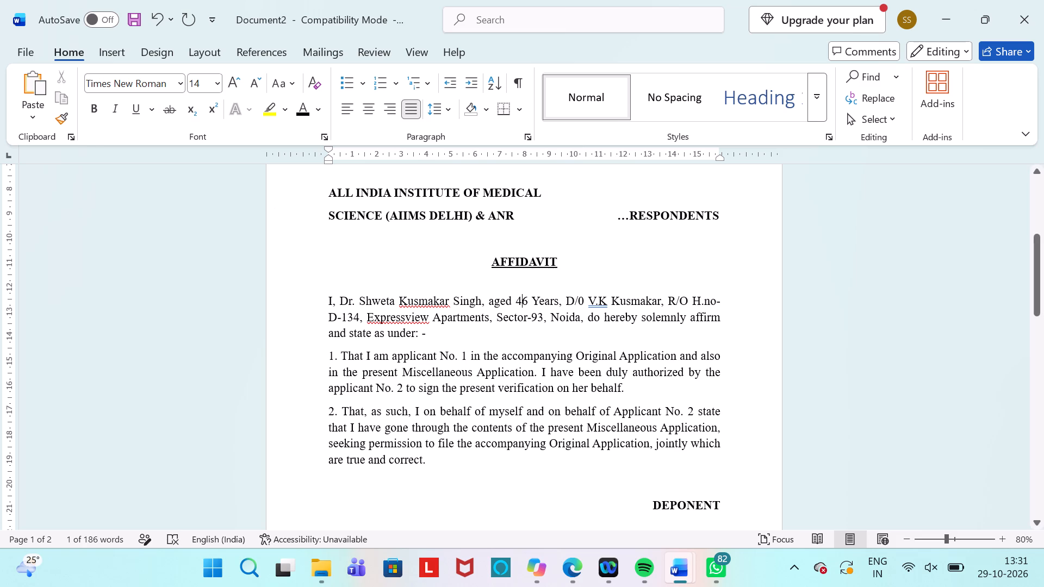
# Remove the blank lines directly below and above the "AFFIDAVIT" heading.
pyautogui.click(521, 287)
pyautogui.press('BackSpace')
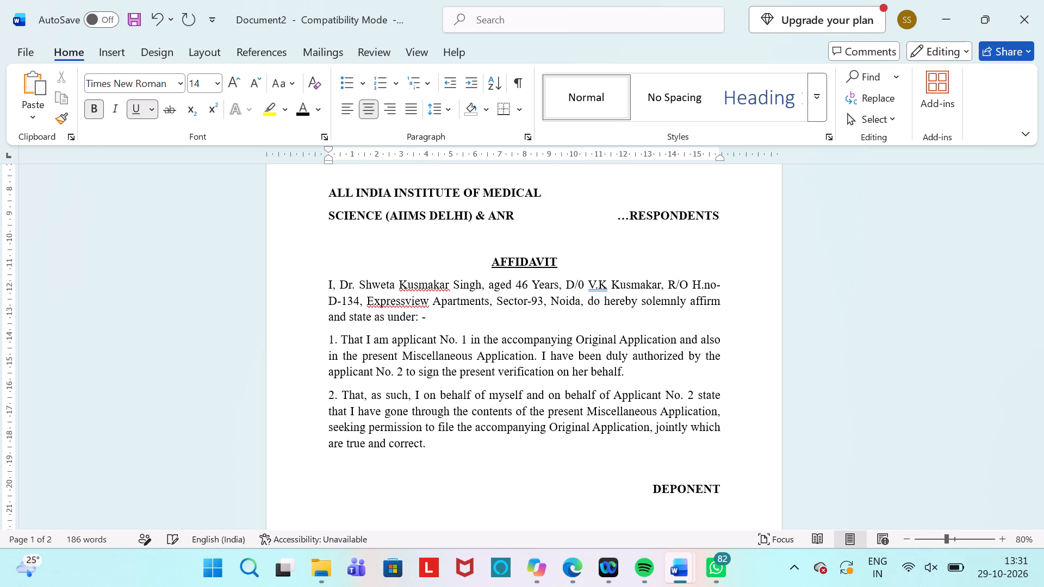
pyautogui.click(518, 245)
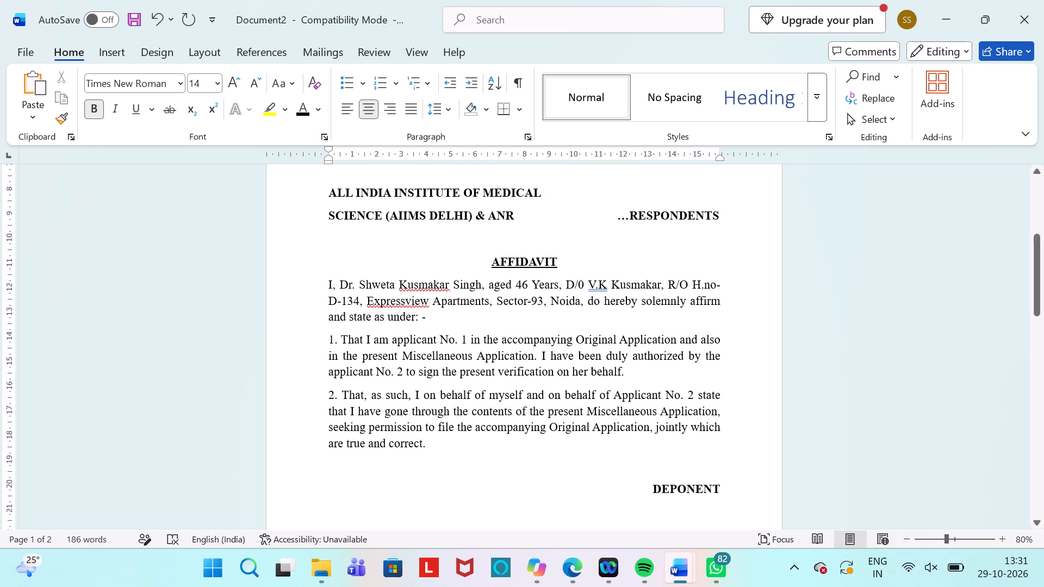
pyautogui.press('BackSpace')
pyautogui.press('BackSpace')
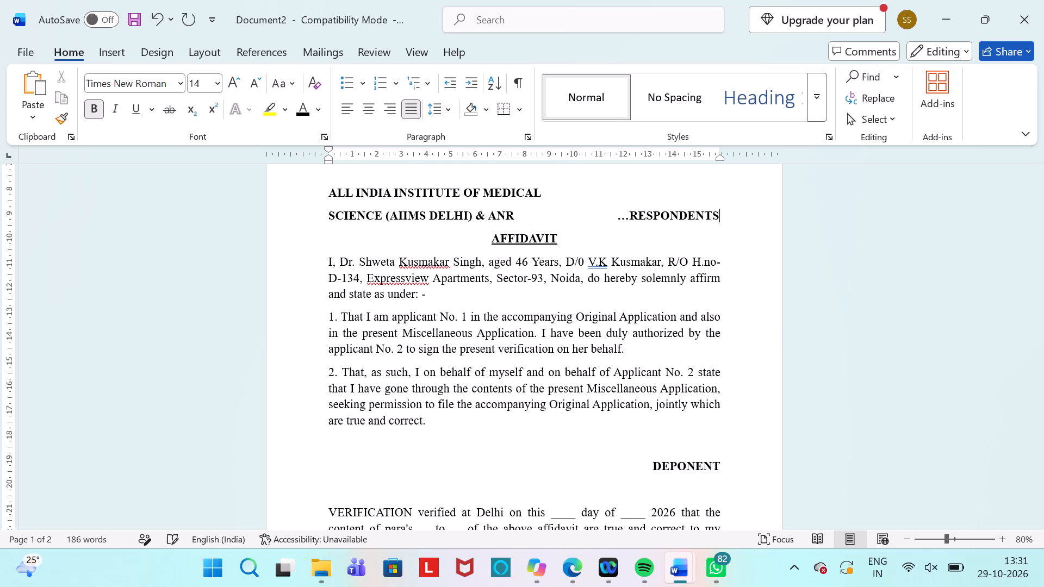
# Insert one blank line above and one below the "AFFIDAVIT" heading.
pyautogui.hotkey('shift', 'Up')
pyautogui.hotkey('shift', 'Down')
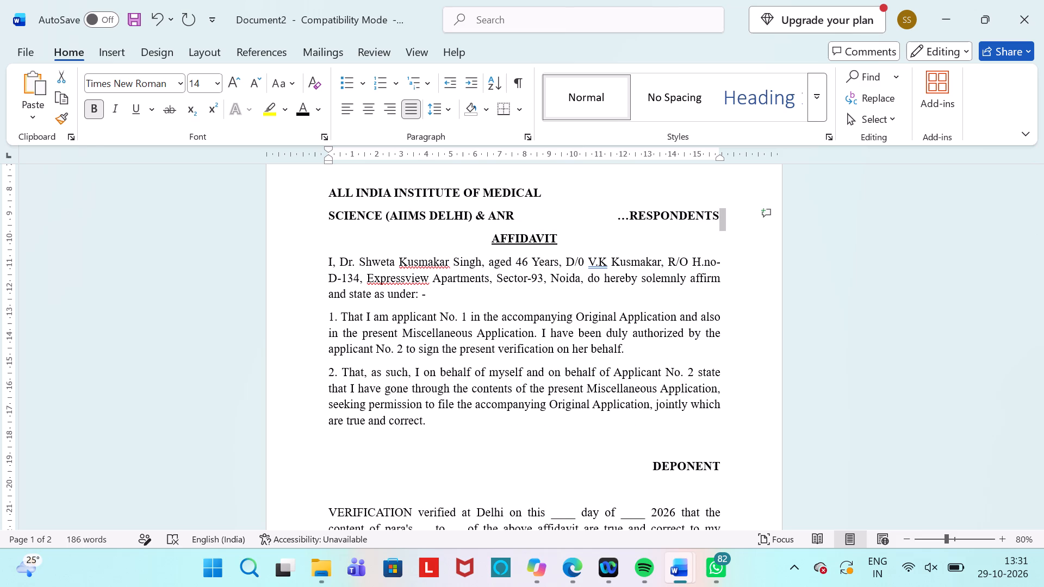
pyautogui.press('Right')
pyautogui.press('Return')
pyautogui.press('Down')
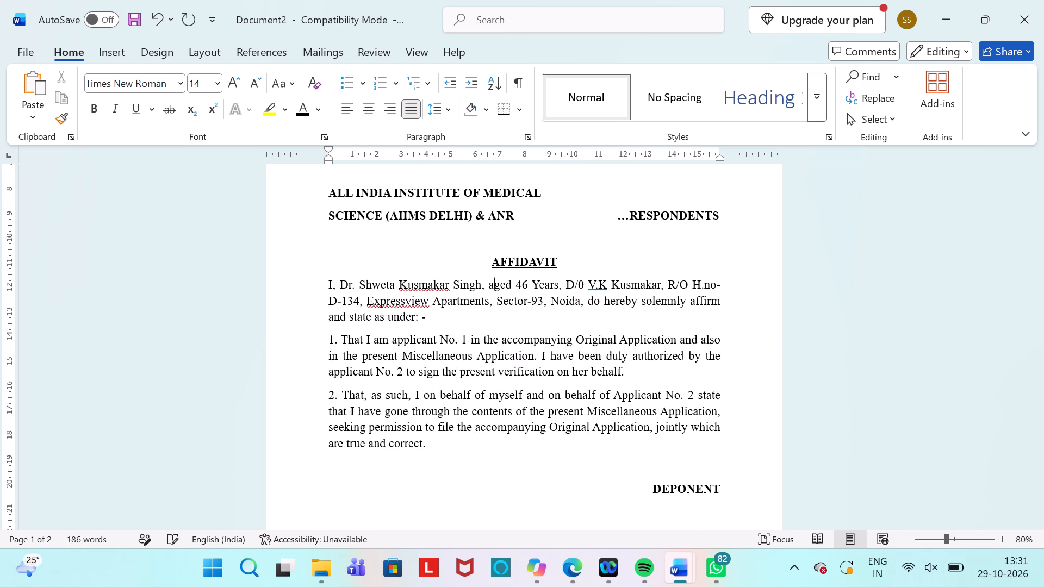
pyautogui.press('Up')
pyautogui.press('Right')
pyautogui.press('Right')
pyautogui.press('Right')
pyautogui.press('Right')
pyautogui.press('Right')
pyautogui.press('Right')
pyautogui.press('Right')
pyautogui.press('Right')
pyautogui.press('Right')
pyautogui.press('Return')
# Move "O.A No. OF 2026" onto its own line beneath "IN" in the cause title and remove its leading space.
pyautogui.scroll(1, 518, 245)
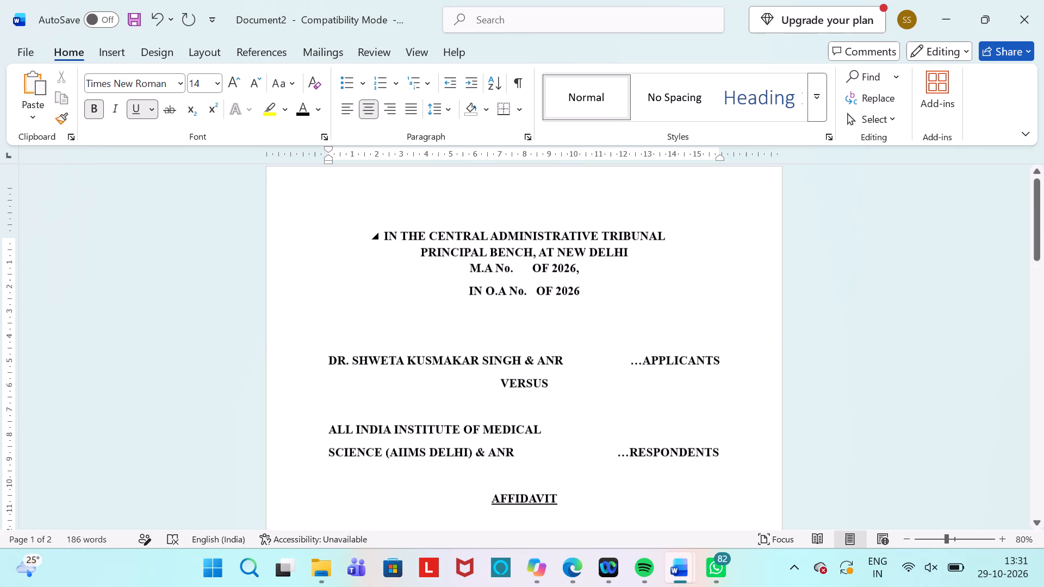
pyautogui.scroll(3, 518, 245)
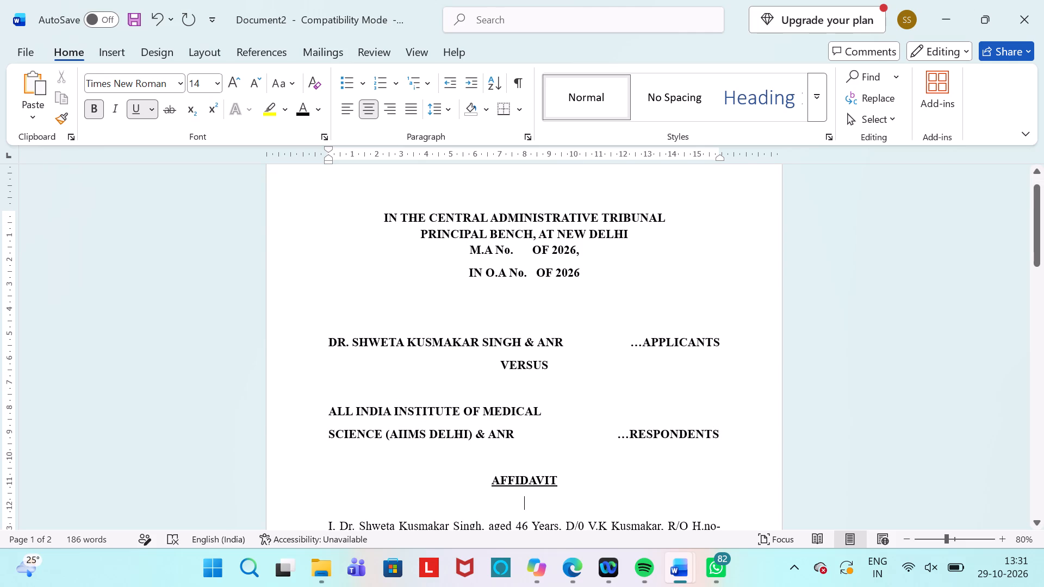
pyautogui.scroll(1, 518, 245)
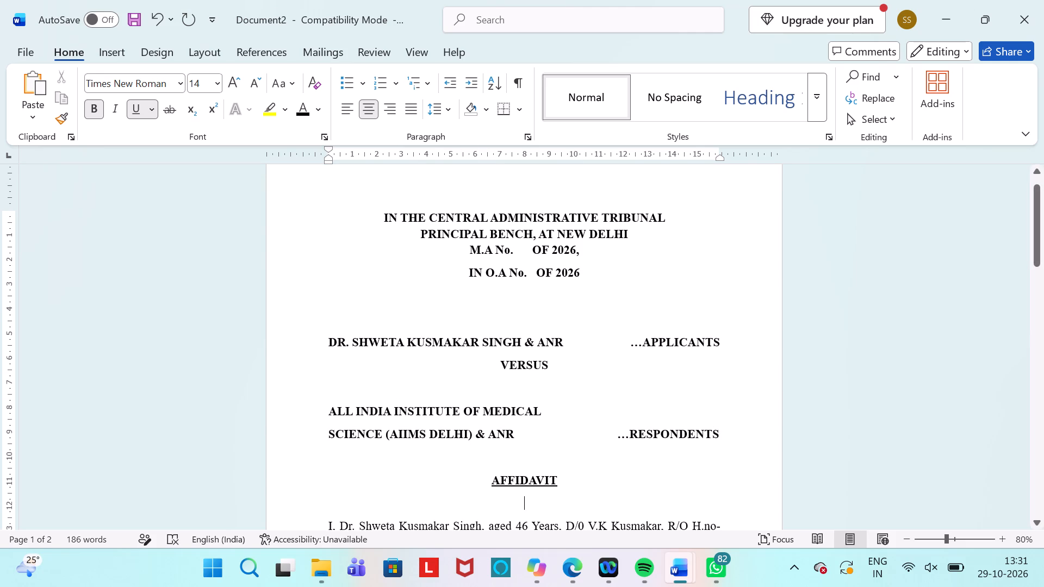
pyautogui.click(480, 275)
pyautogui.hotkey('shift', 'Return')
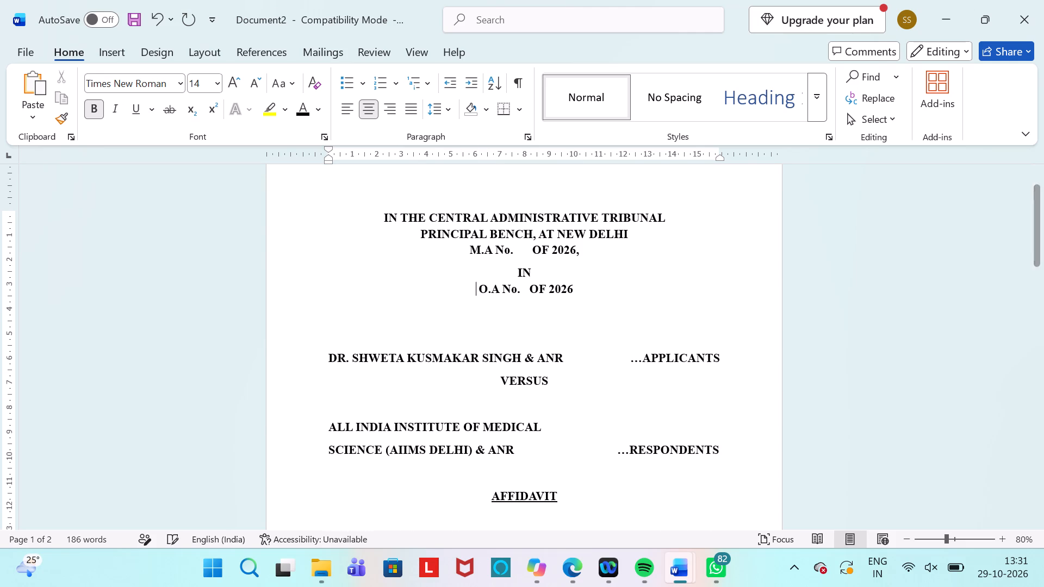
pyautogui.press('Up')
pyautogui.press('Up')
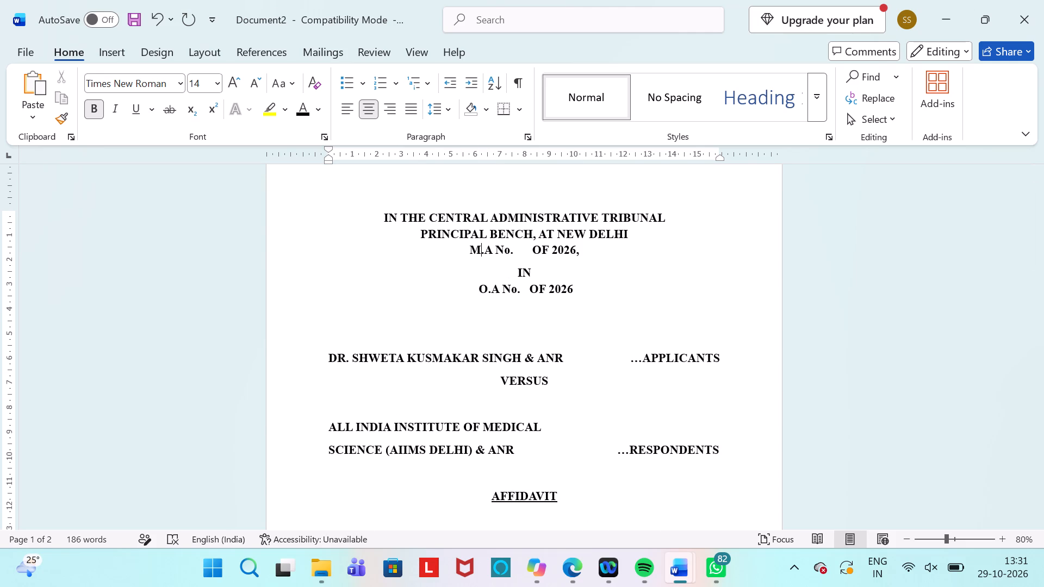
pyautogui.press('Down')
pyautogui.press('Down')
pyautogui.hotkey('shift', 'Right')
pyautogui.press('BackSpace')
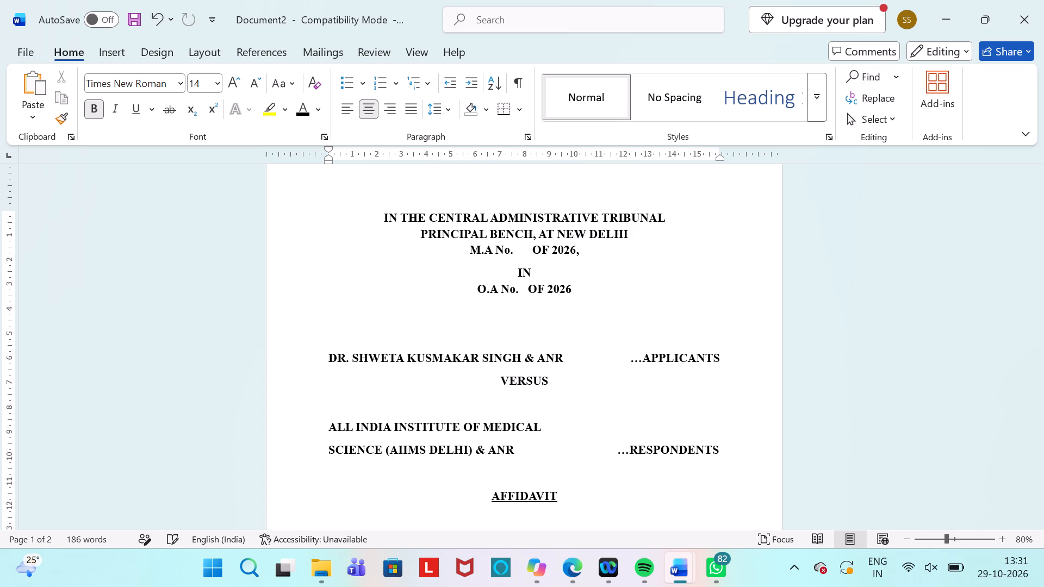
# Delete "M.A No. OF 2026, IN" from the cause title so "O.A No. OF 2026" directly follows the "PRINCIPAL BENCH" line, centred.
pyautogui.scroll(-1, 495, 278)
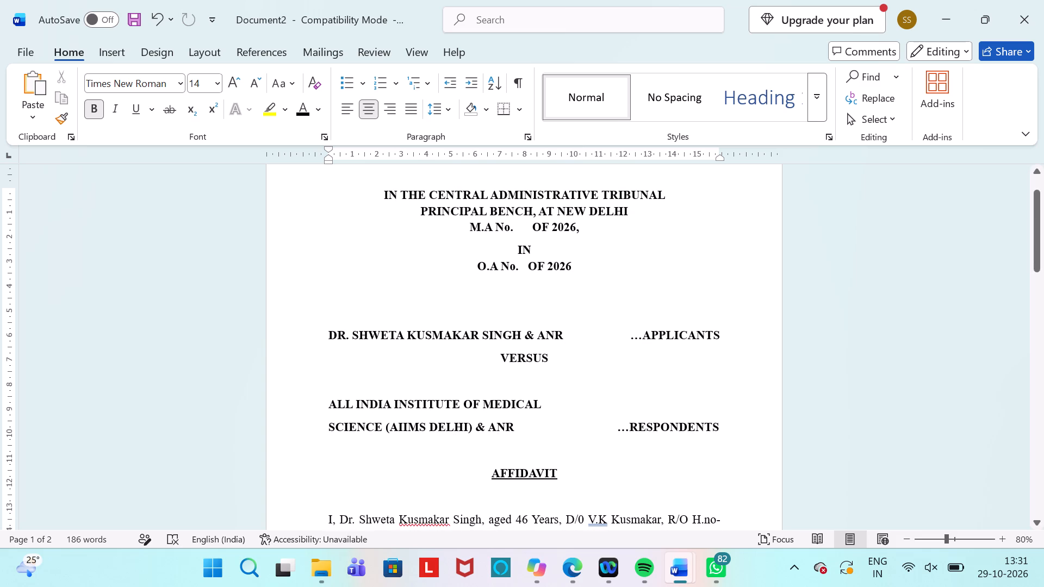
pyautogui.click(578, 266)
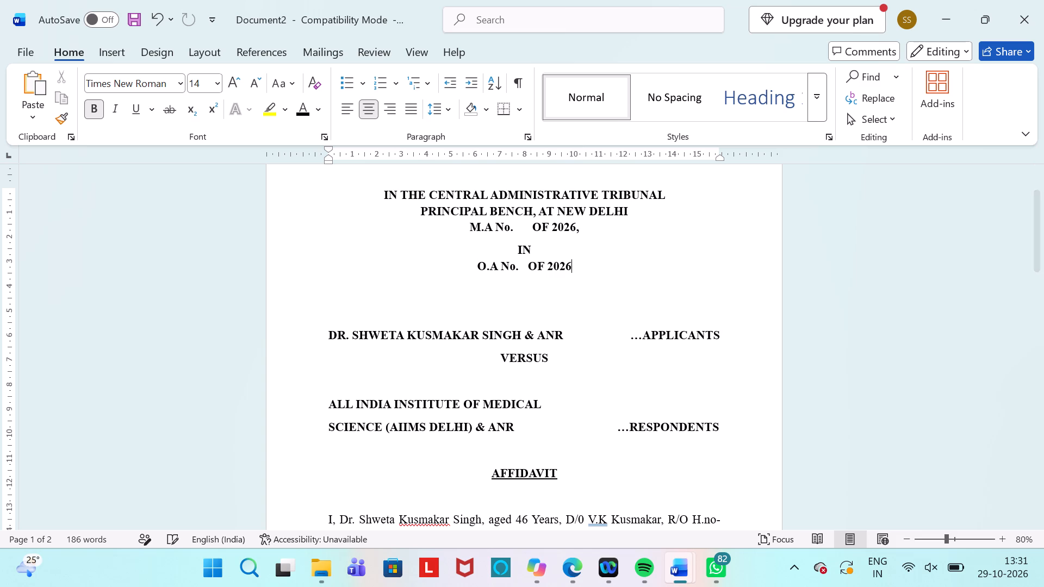
pyautogui.moveTo(534, 248); pyautogui.dragTo(468, 236)
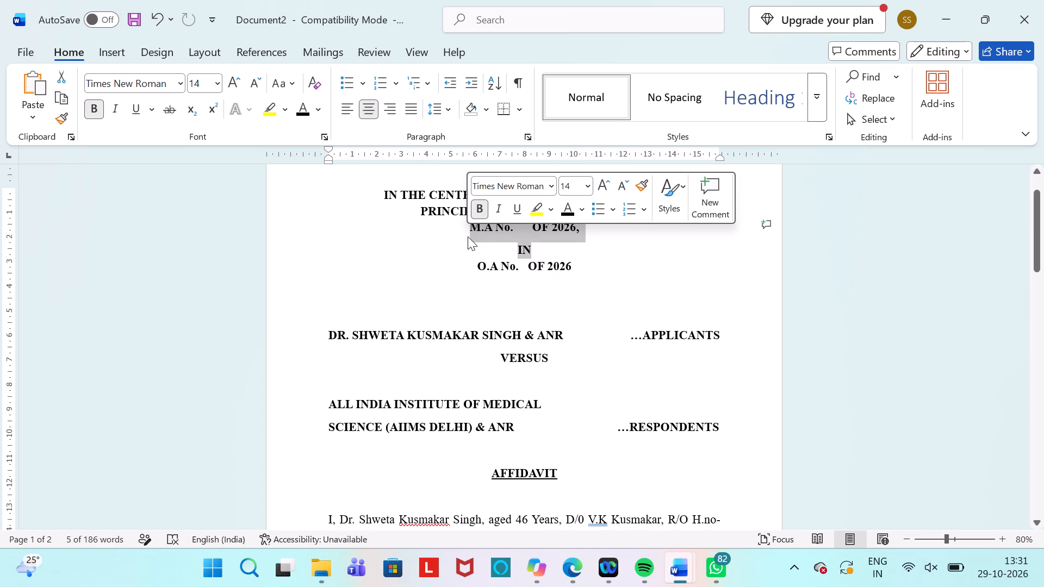
pyautogui.press('BackSpace')
pyautogui.press('BackSpace')
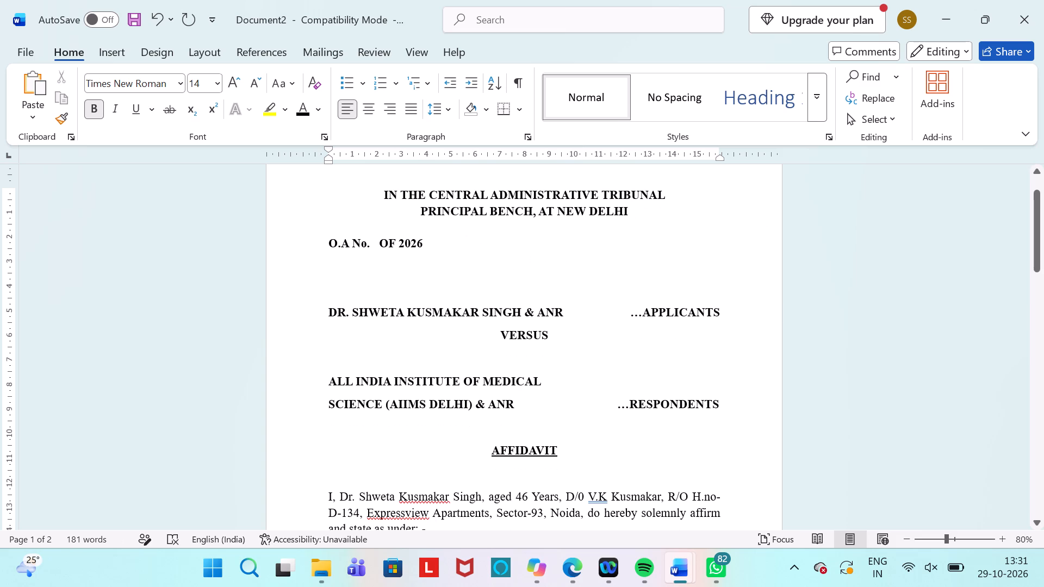
pyautogui.press('BackSpace')
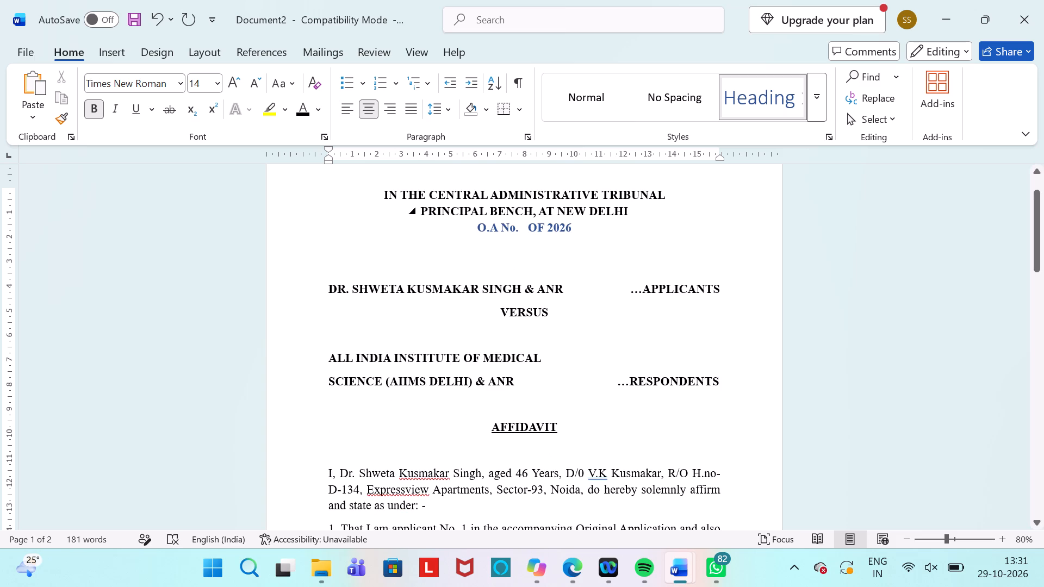
# Set the font colour of the tribunal, bench and "O.A No. OF 2026" lines to black.
pyautogui.click(555, 235)
pyautogui.moveTo(582, 234); pyautogui.dragTo(333, 203)
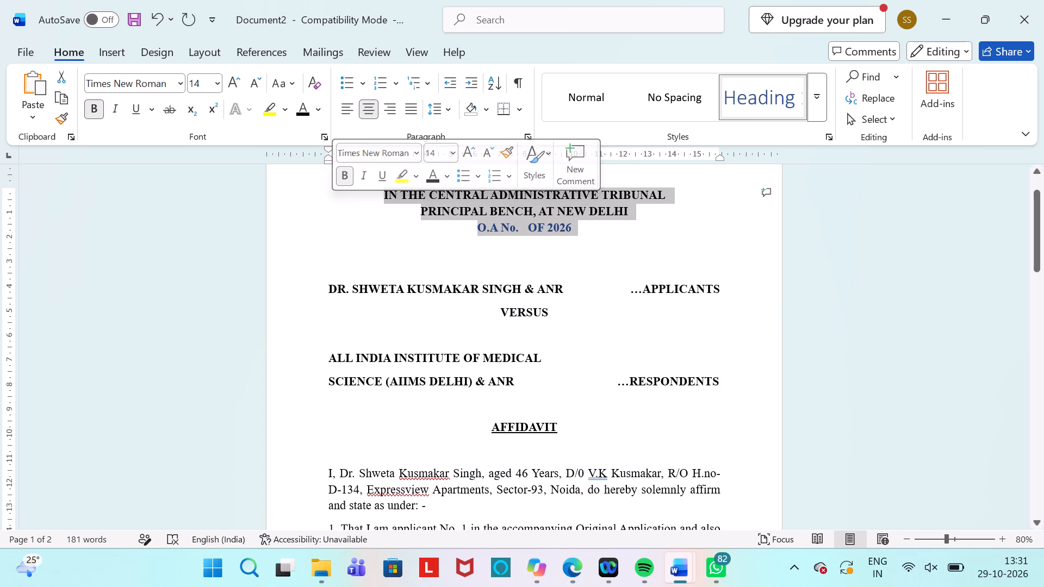
pyautogui.click(297, 105)
pyautogui.click(583, 223)
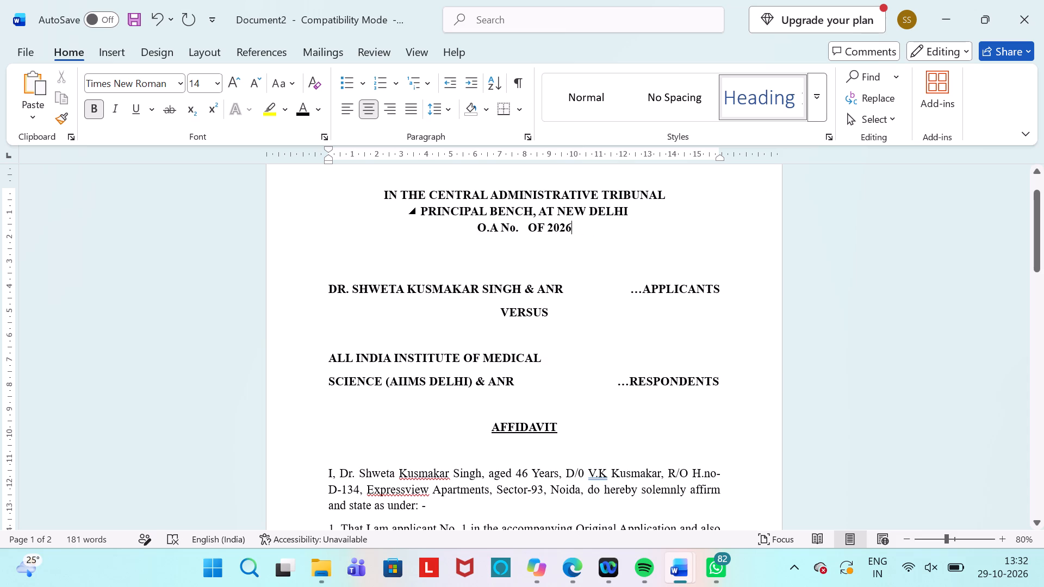
# Switch to the Edge browser and examine the cause title of the earlier application's affidavit in DR samita.pdf.
pyautogui.click(573, 577)
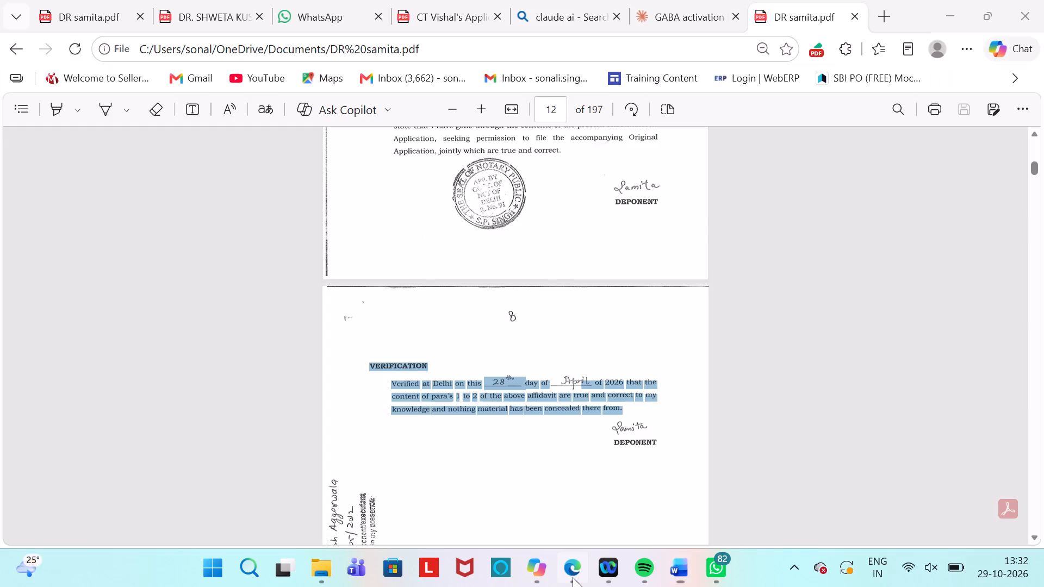
pyautogui.scroll(5, 490, 362)
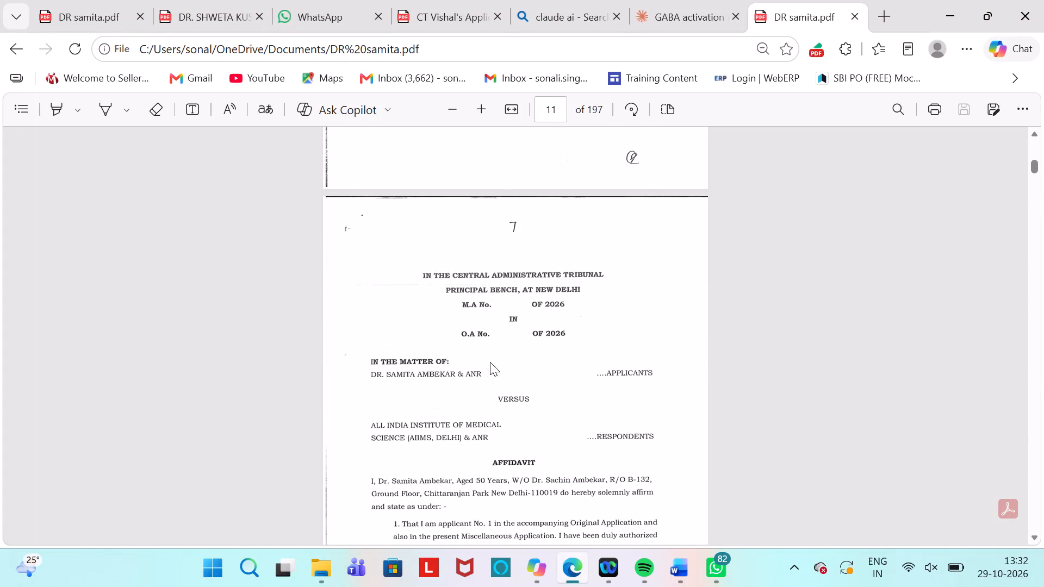
pyautogui.scroll(1, 490, 362)
# Switch to Document2 in Word and undo the recent cause-title edits back to before the deletion of "M.A No. OF 2026, IN".
pyautogui.click(682, 571)
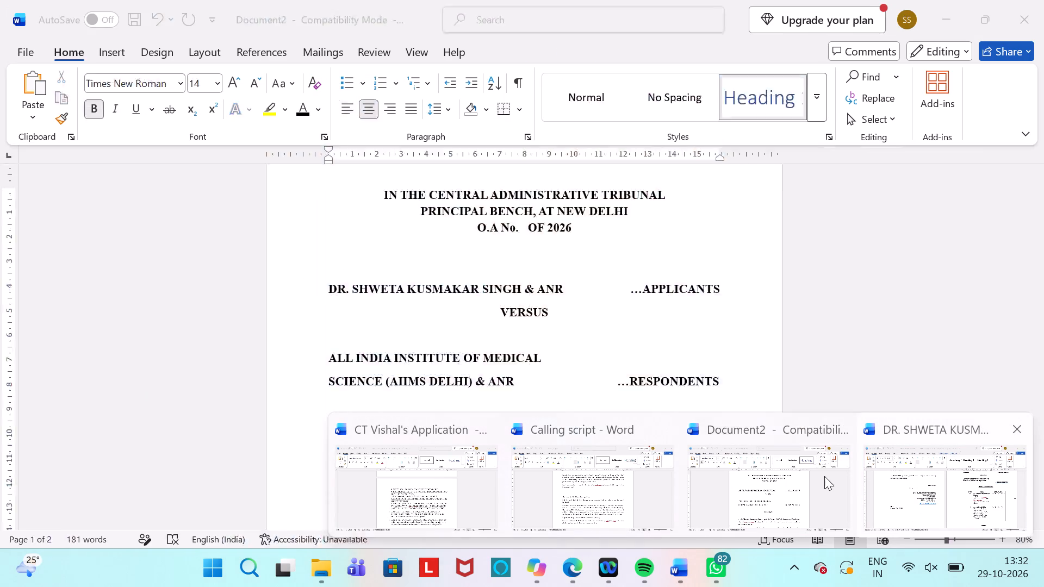
pyautogui.click(791, 473)
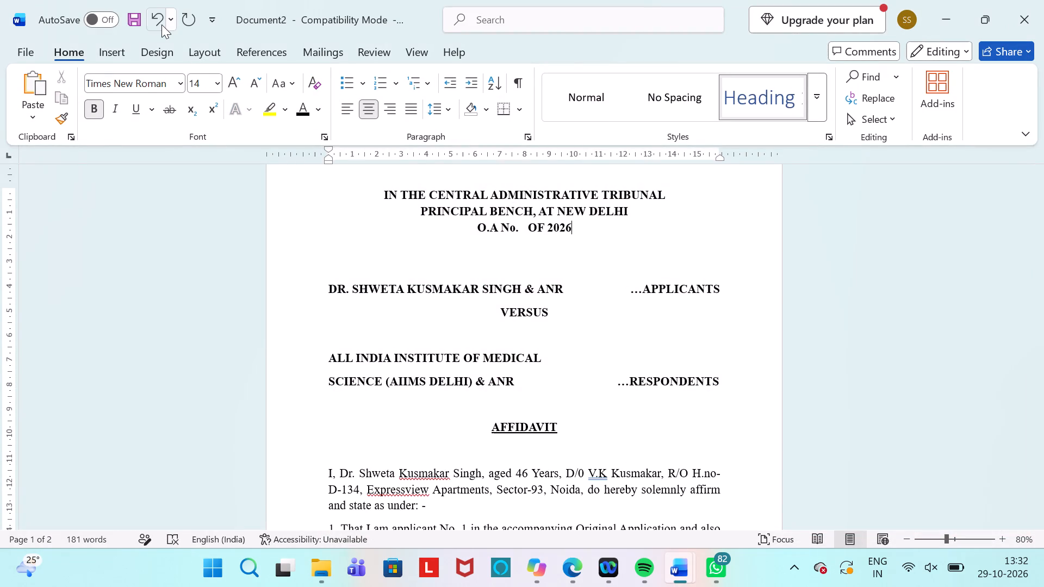
pyautogui.click(161, 24)
pyautogui.click(161, 24)
pyautogui.click(161, 24)
pyautogui.click(161, 24)
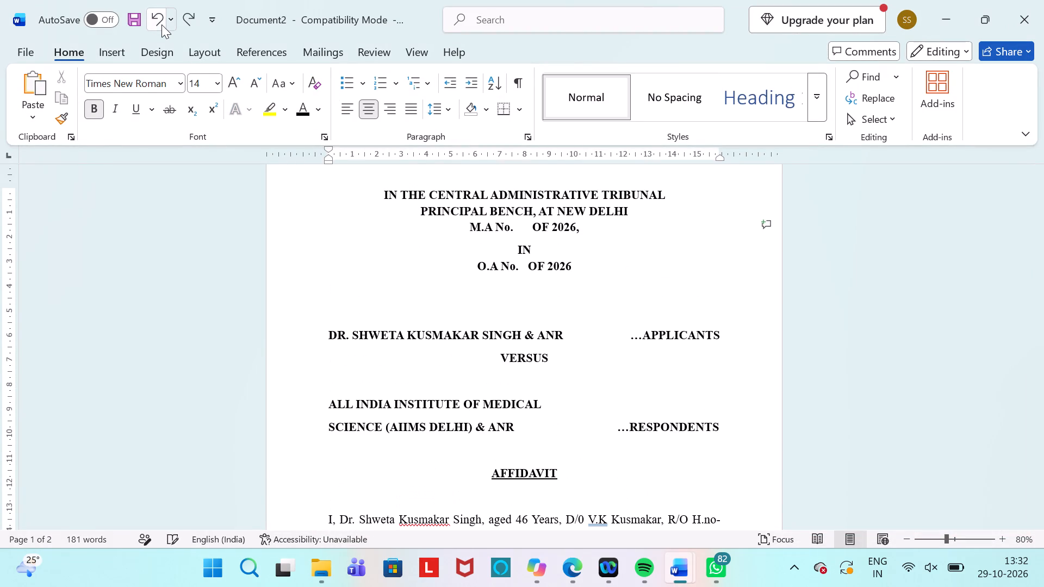
pyautogui.click(559, 279)
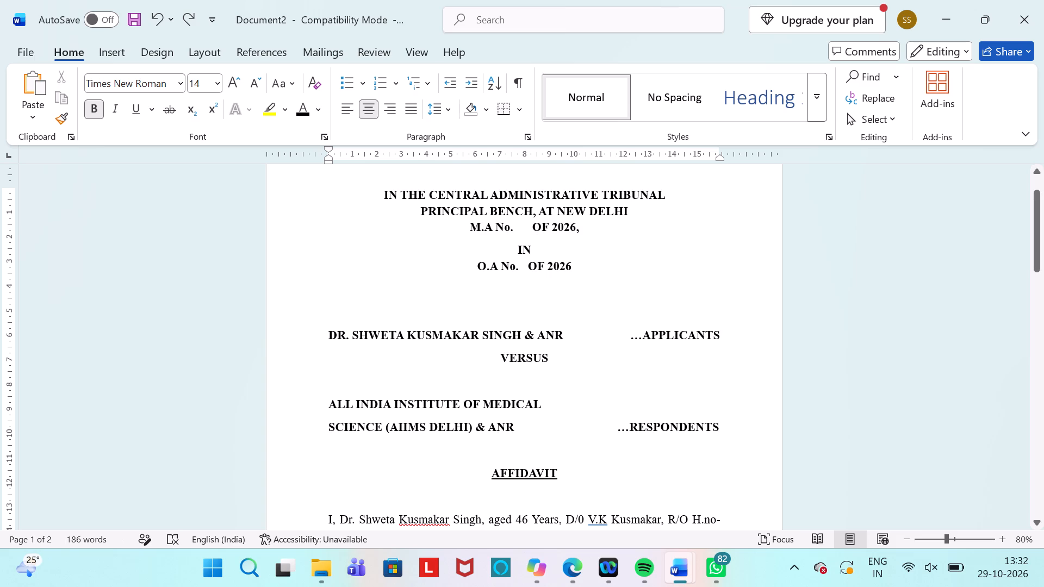
# Set the line spacing of the whole affidavit document to 1.15.
pyautogui.scroll(-1, 559, 279)
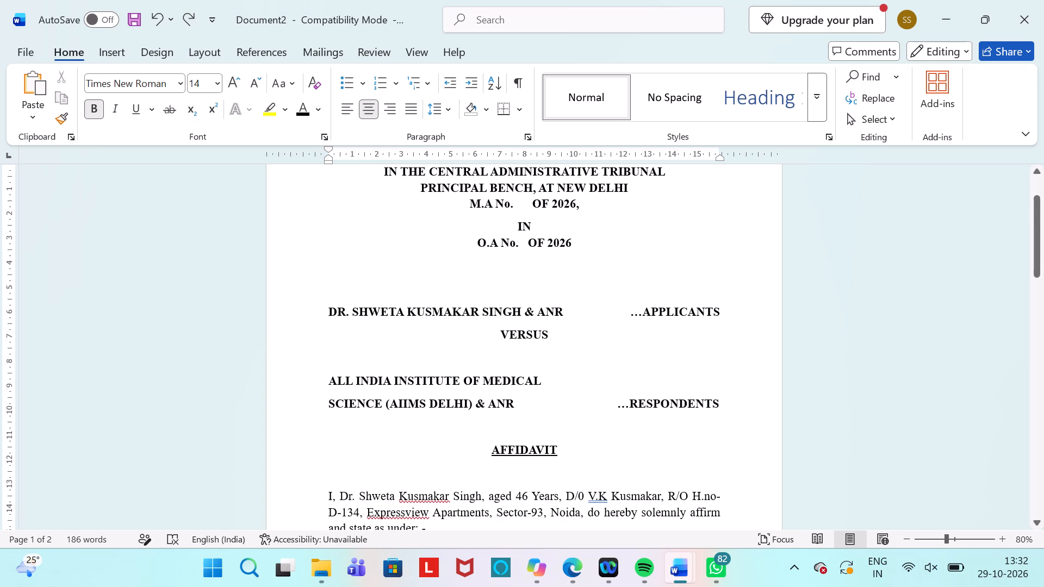
pyautogui.scroll(-4, 559, 279)
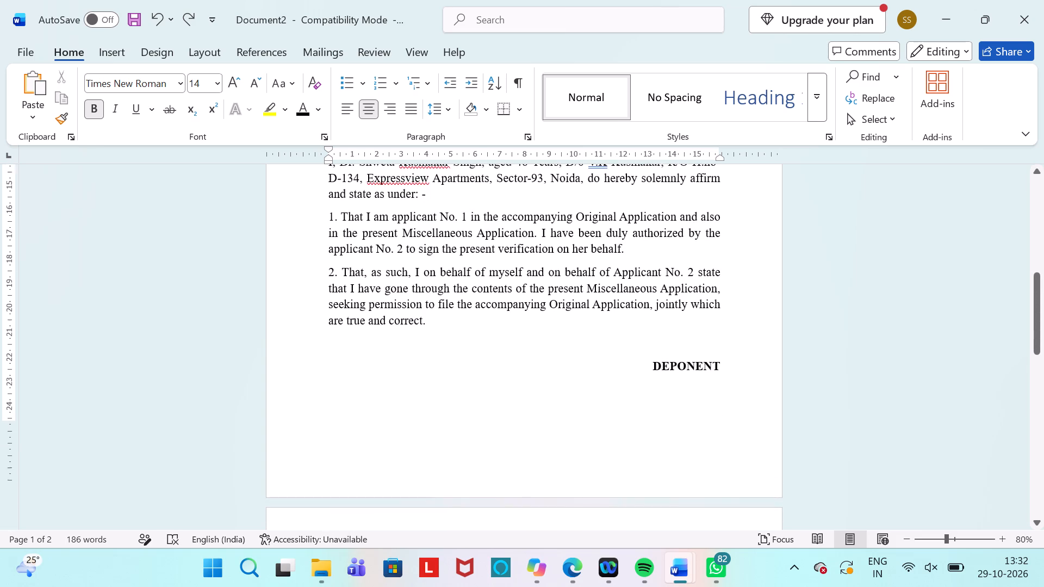
pyautogui.scroll(-1, 559, 279)
pyautogui.scroll(2, 559, 279)
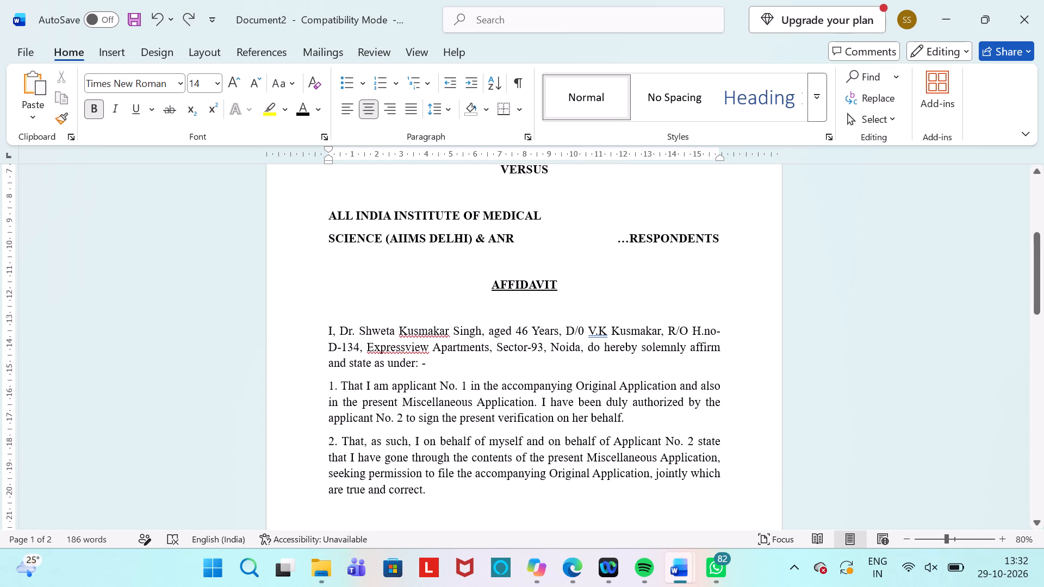
pyautogui.hotkey('ctrl', 'a')
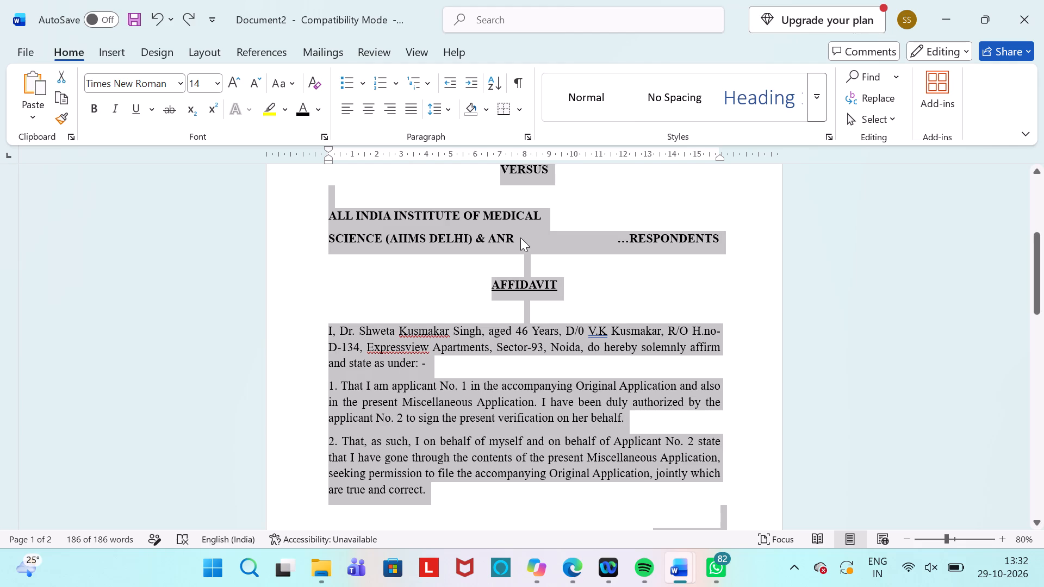
pyautogui.click(447, 108)
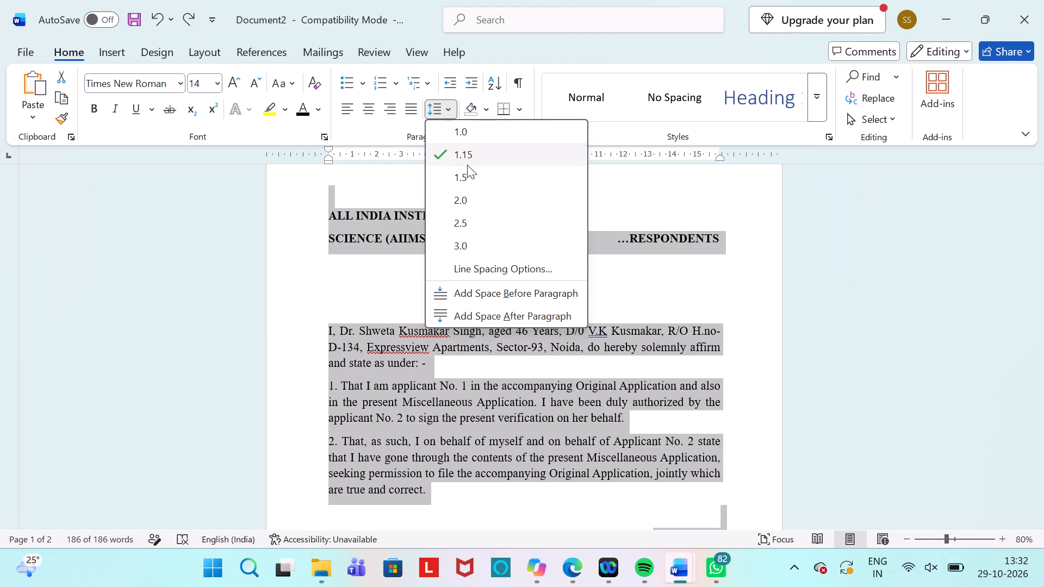
pyautogui.click(457, 149)
pyautogui.click(569, 394)
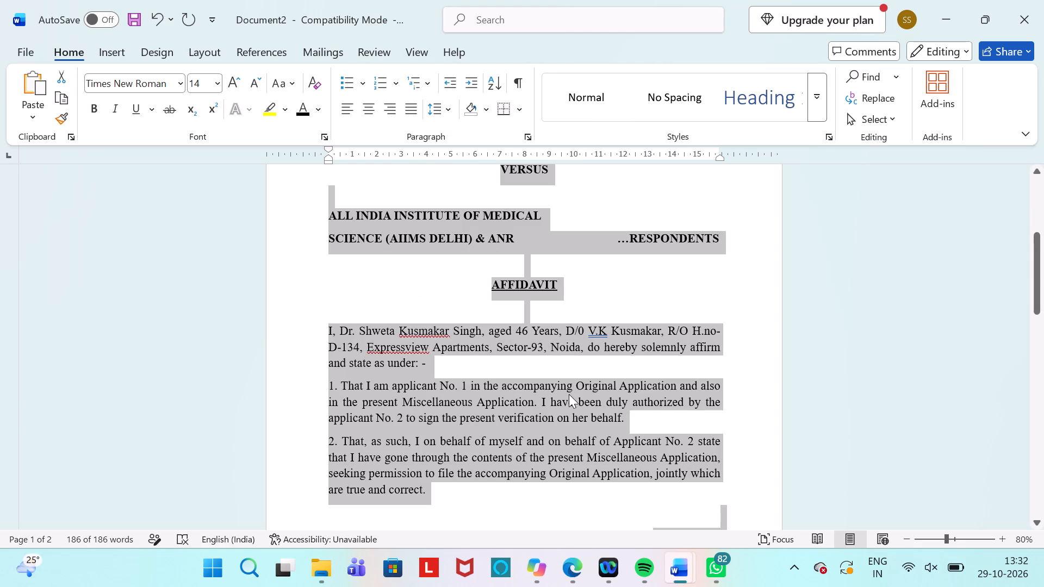
# Remove one blank line between the verification paragraph and the "DEPONENT" line on the second page.
pyautogui.scroll(2, 569, 394)
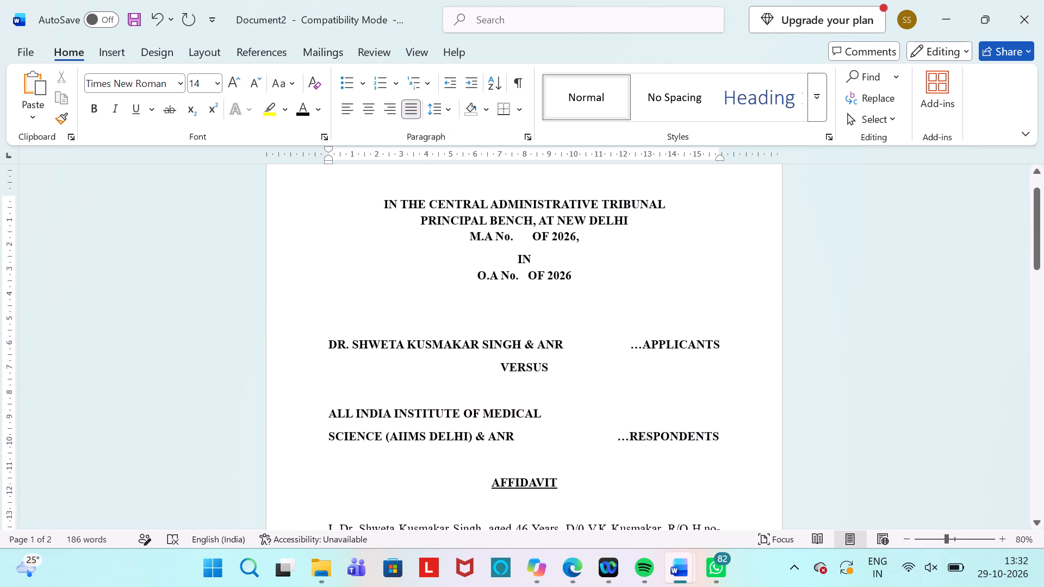
pyautogui.scroll(2, 569, 394)
pyautogui.scroll(-1, 401, 411)
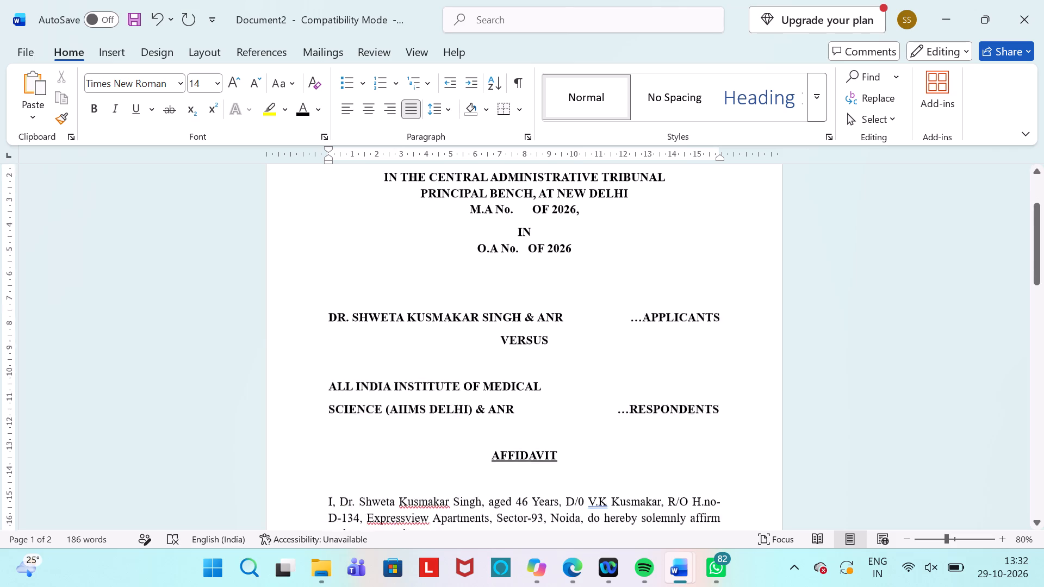
pyautogui.scroll(-1, 401, 411)
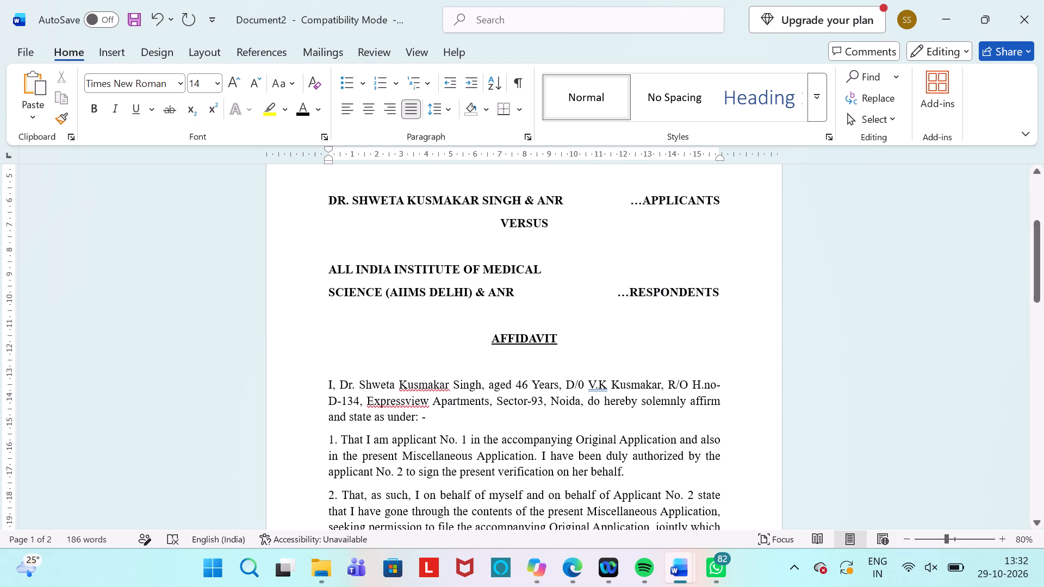
pyautogui.scroll(-2, 440, 427)
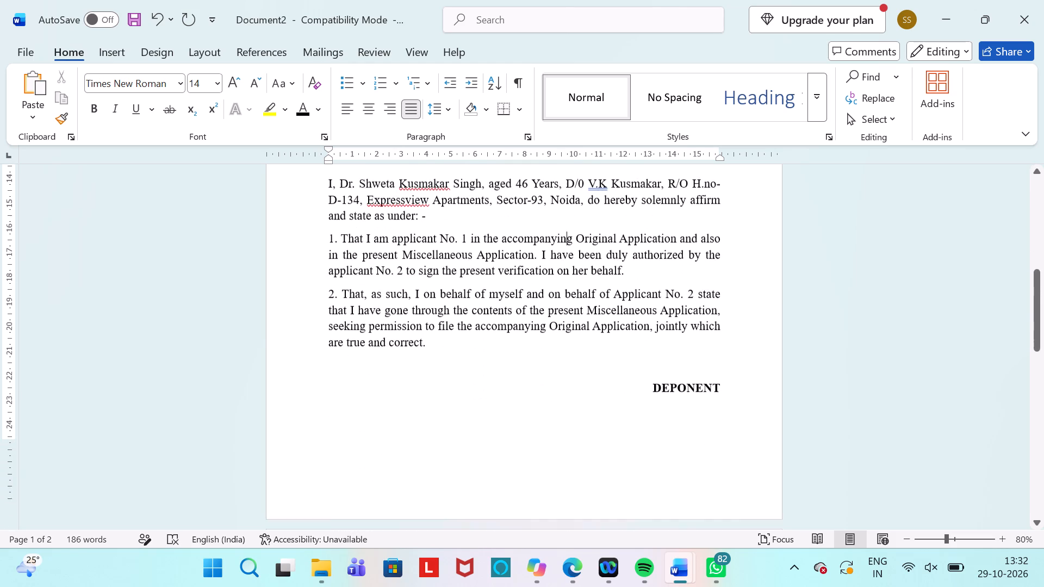
pyautogui.scroll(-3, 440, 427)
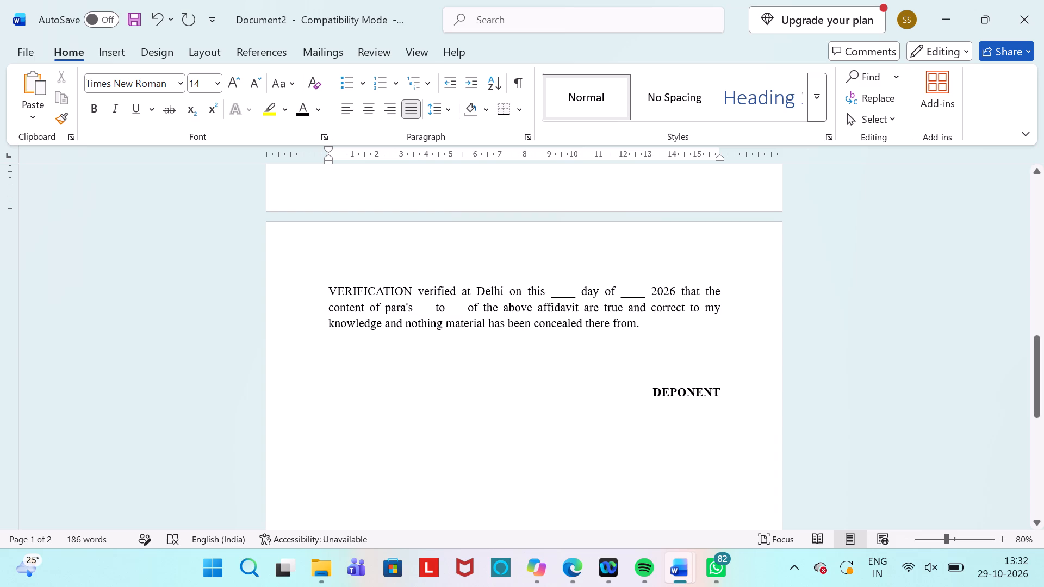
pyautogui.scroll(-1, 663, 463)
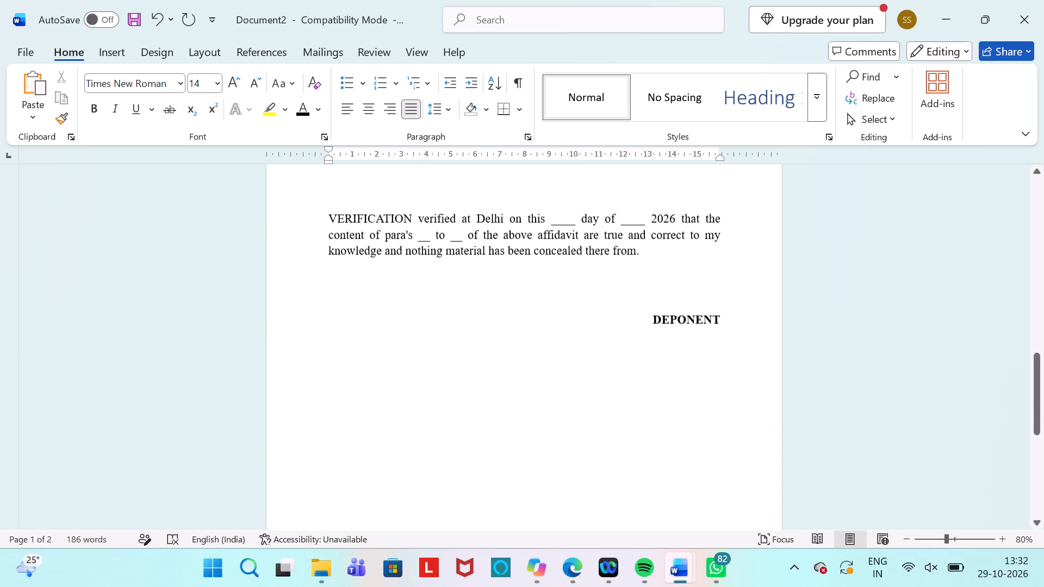
pyautogui.scroll(-1, 663, 463)
pyautogui.click(642, 296)
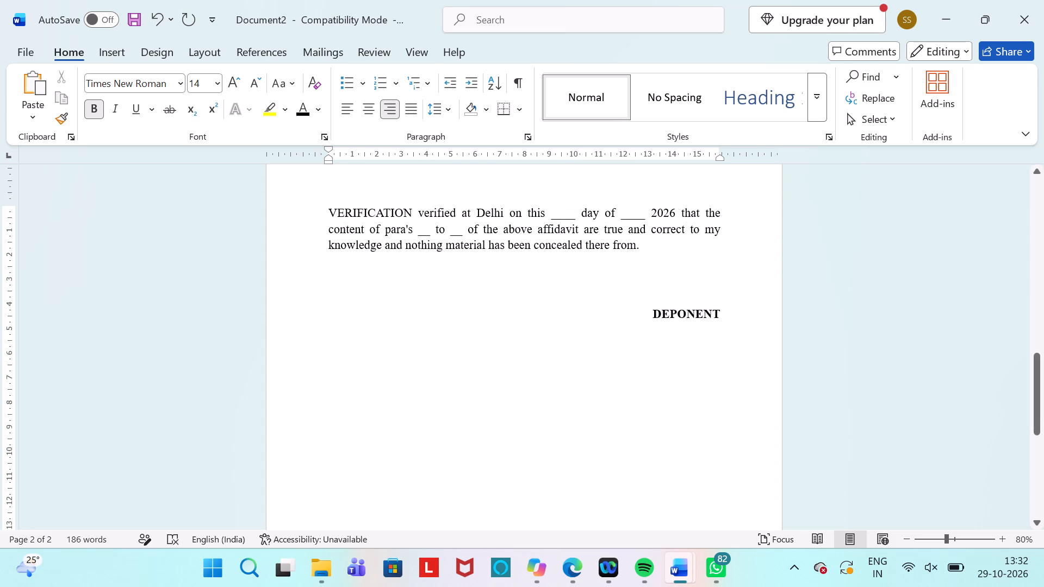
pyautogui.press('BackSpace')
pyautogui.press('BackSpace')
pyautogui.press('BackSpace')
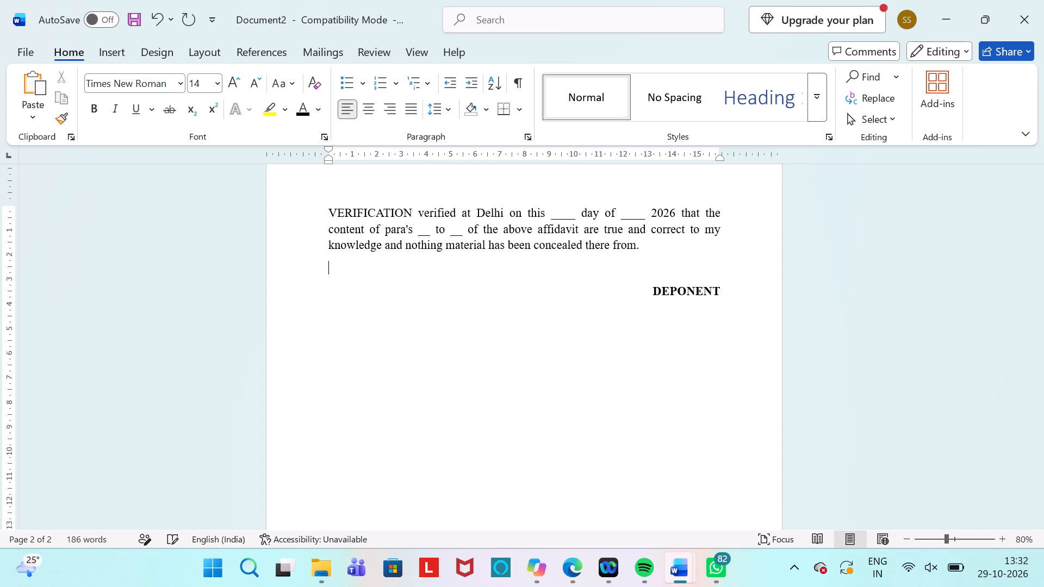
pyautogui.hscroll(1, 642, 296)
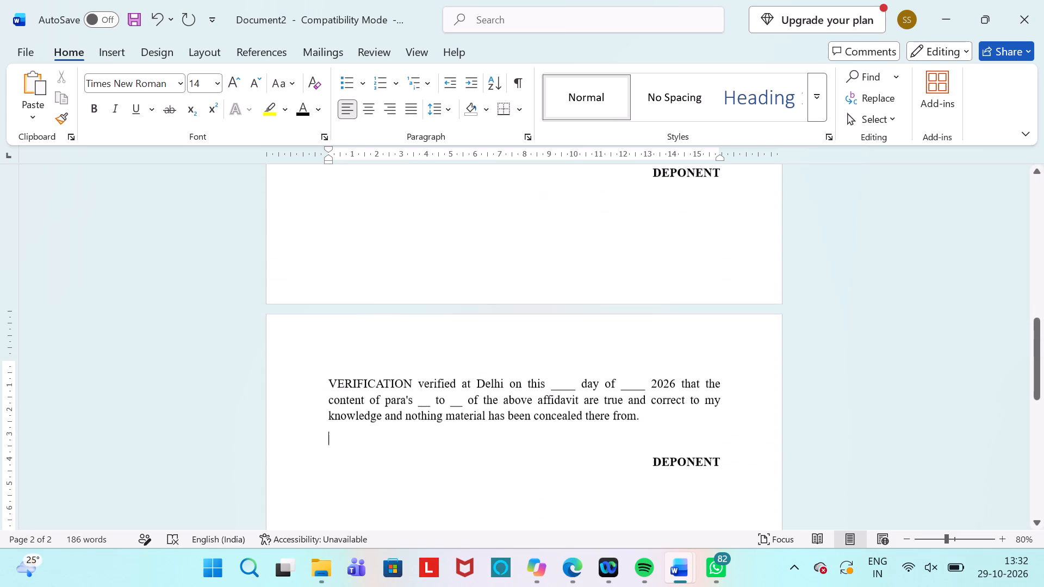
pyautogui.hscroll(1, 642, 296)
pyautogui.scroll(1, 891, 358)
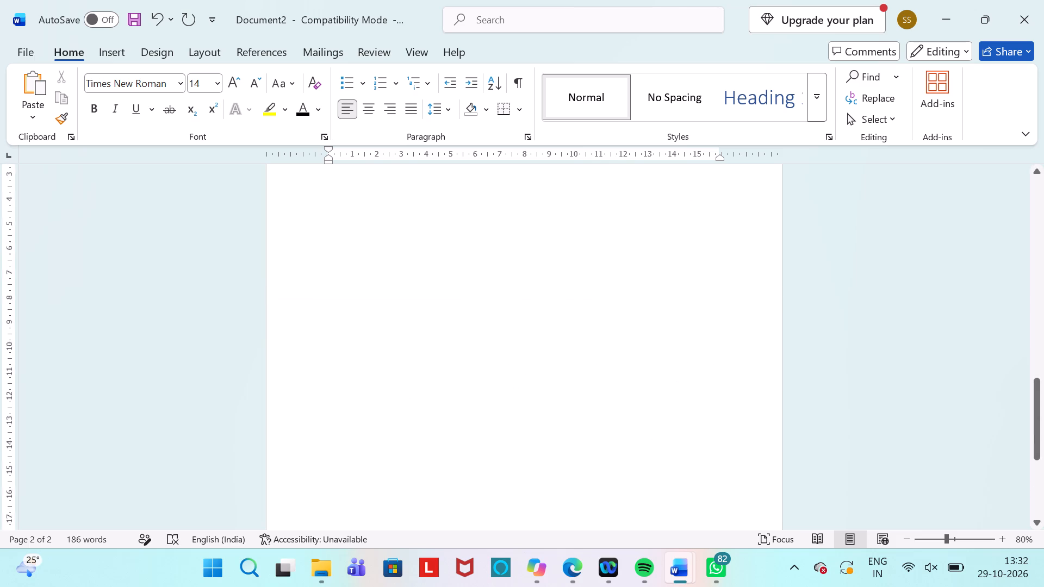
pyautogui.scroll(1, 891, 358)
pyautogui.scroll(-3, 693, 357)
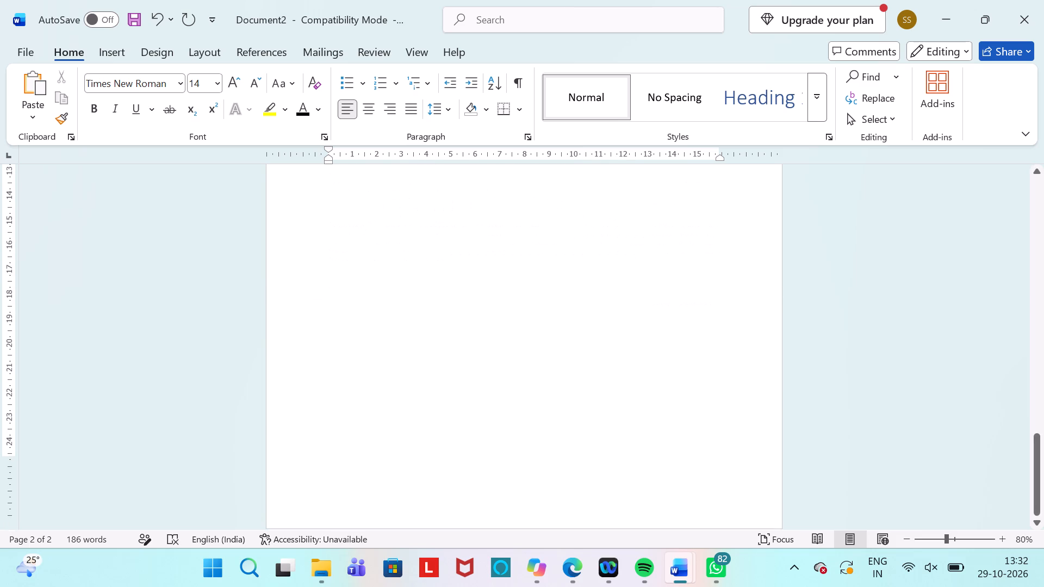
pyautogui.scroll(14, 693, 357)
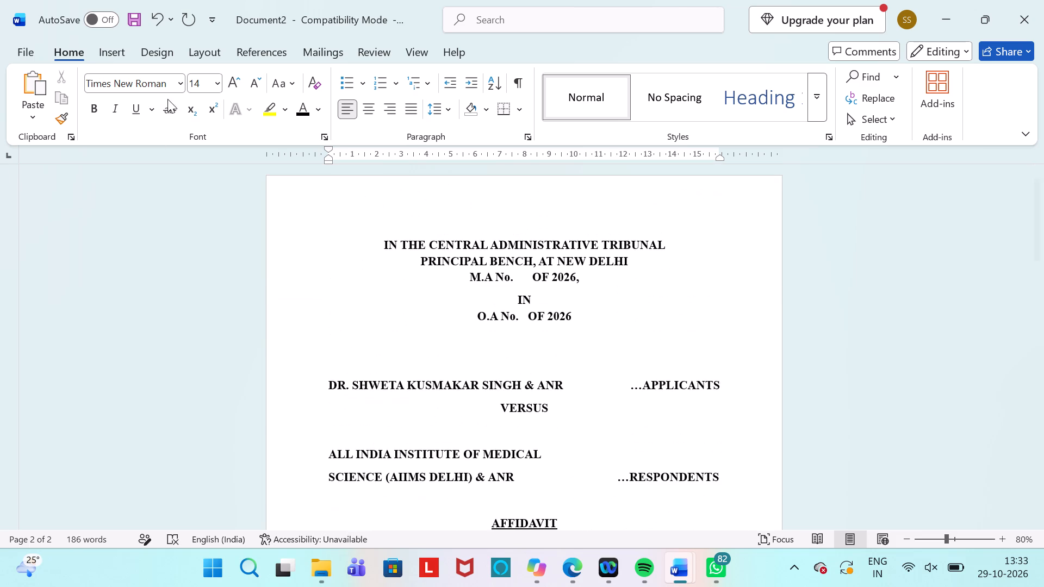
# Try to save the affidavit in the Downloads folder on this PC under the name "4/5 Application Affidavit".
pyautogui.click(29, 56)
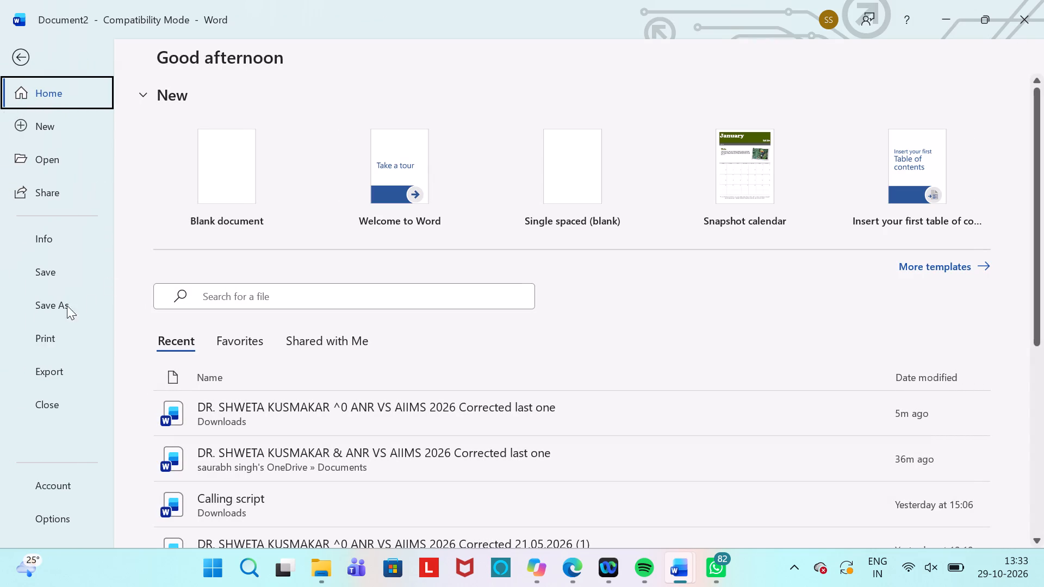
pyautogui.click(44, 304)
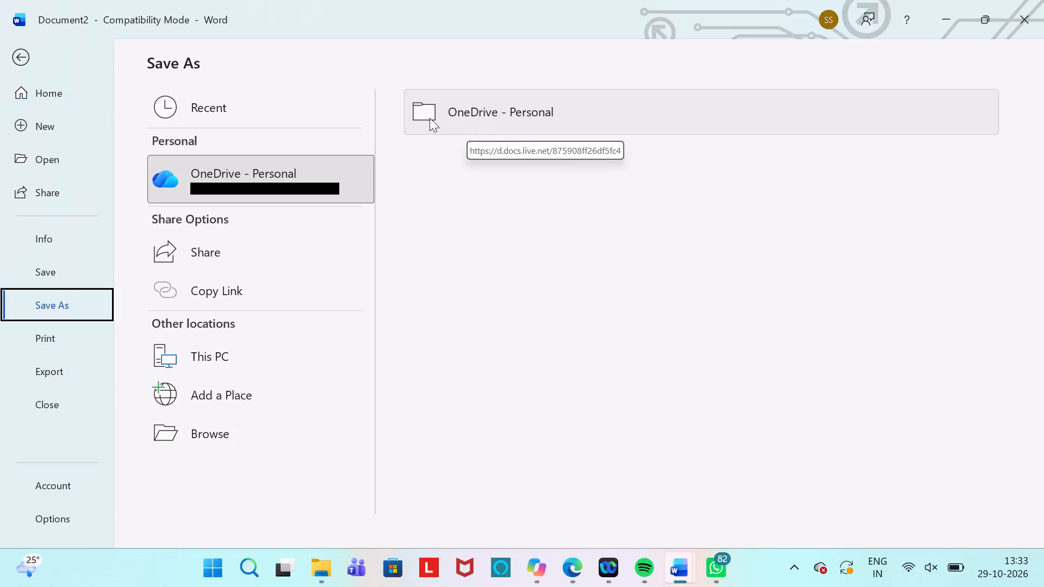
pyautogui.click(260, 362)
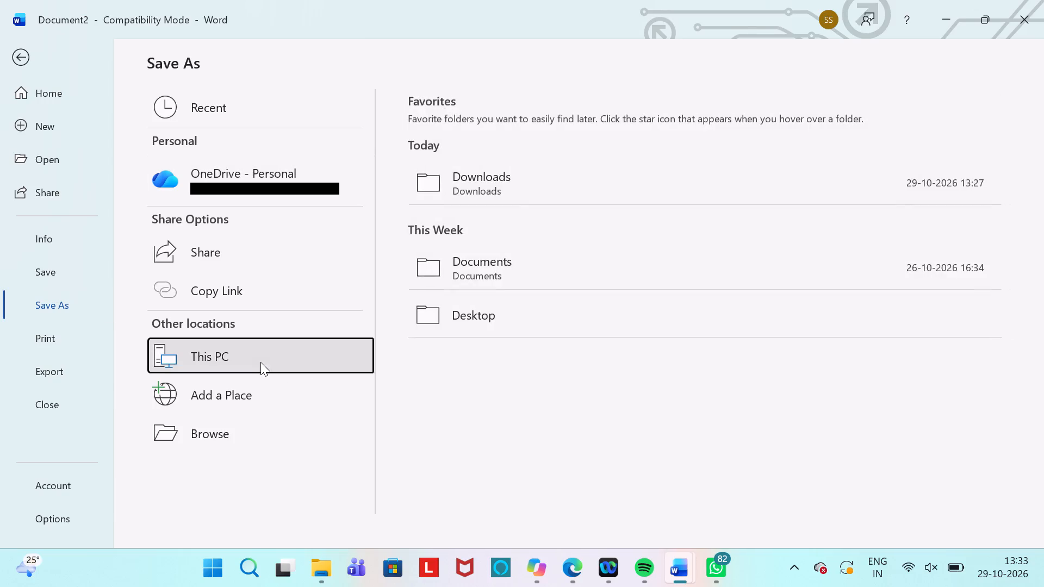
pyautogui.click(567, 186)
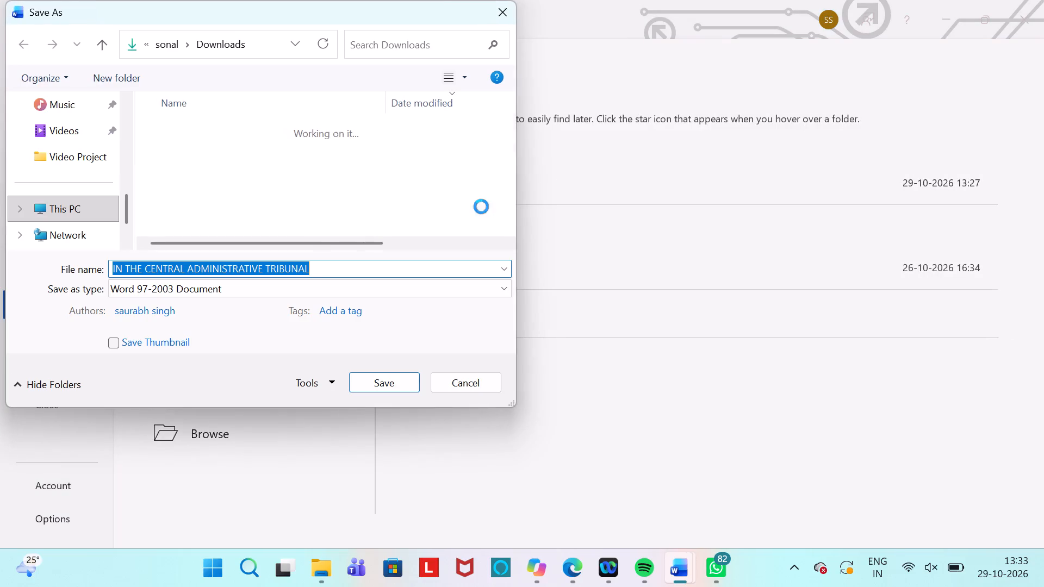
pyautogui.click(327, 272)
pyautogui.moveTo(327, 272); pyautogui.dragTo(127, 280)
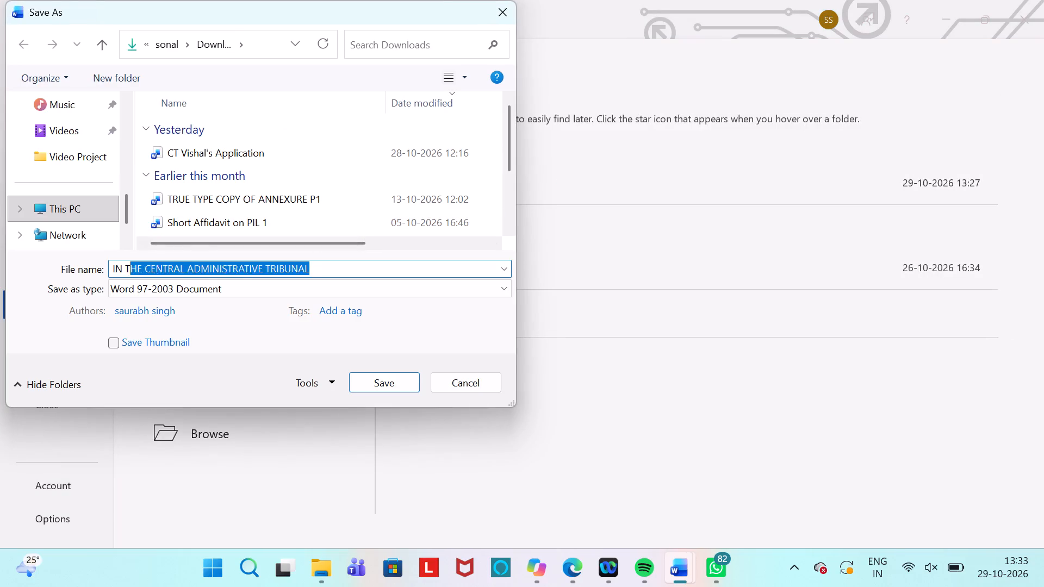
pyautogui.moveTo(127, 280); pyautogui.dragTo(88, 276)
pyautogui.press('BackSpace')
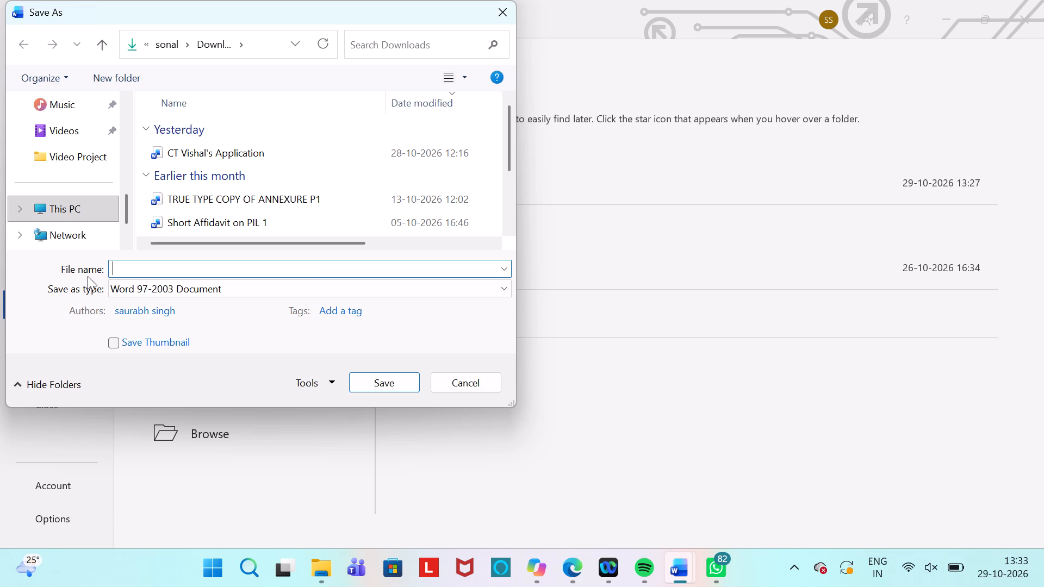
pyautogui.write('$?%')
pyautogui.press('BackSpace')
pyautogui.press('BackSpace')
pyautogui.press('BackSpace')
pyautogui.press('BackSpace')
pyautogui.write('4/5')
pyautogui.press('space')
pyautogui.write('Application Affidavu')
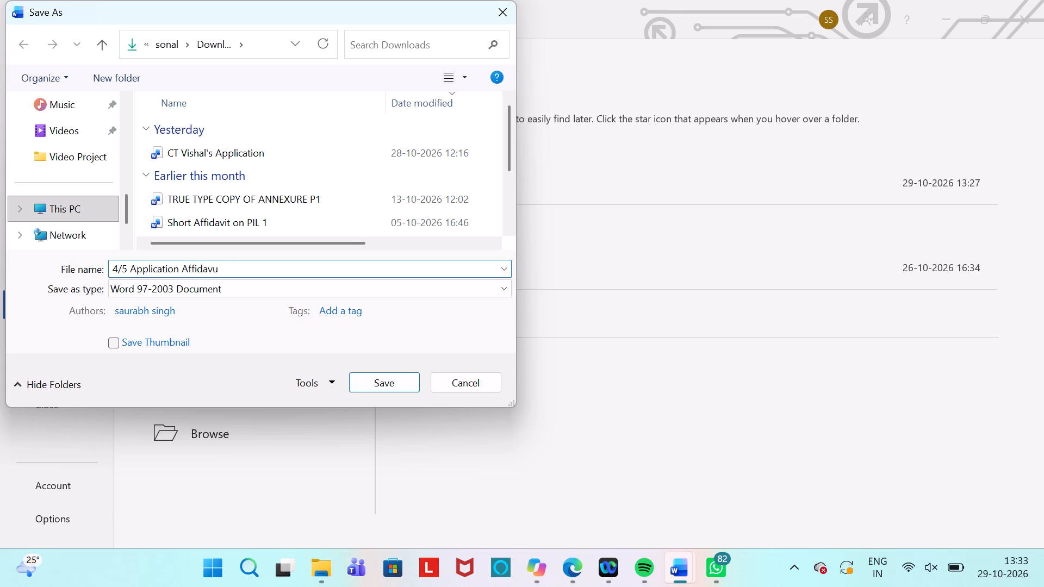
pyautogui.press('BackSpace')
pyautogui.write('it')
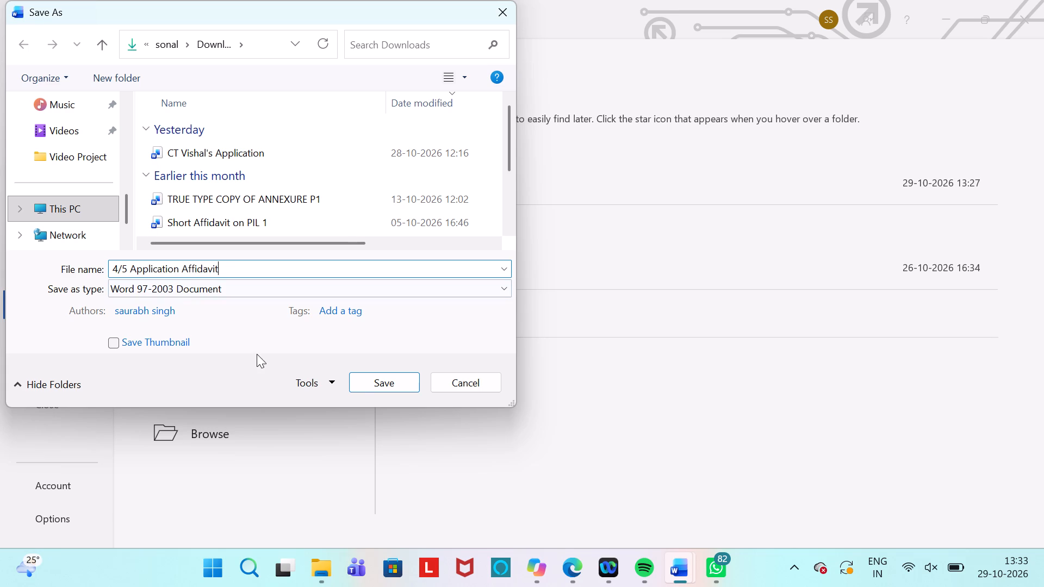
pyautogui.click(369, 382)
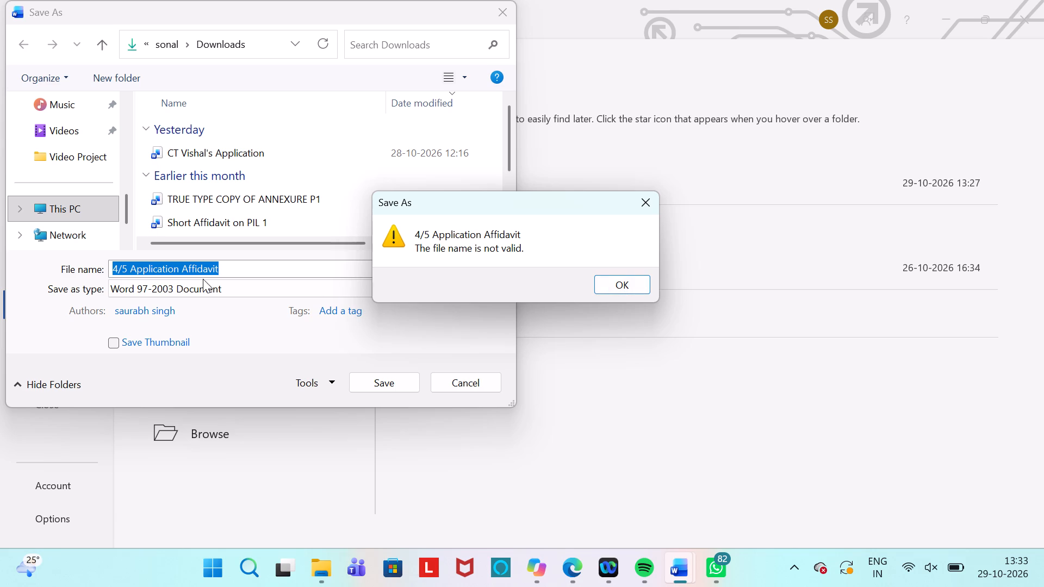
pyautogui.click(166, 268)
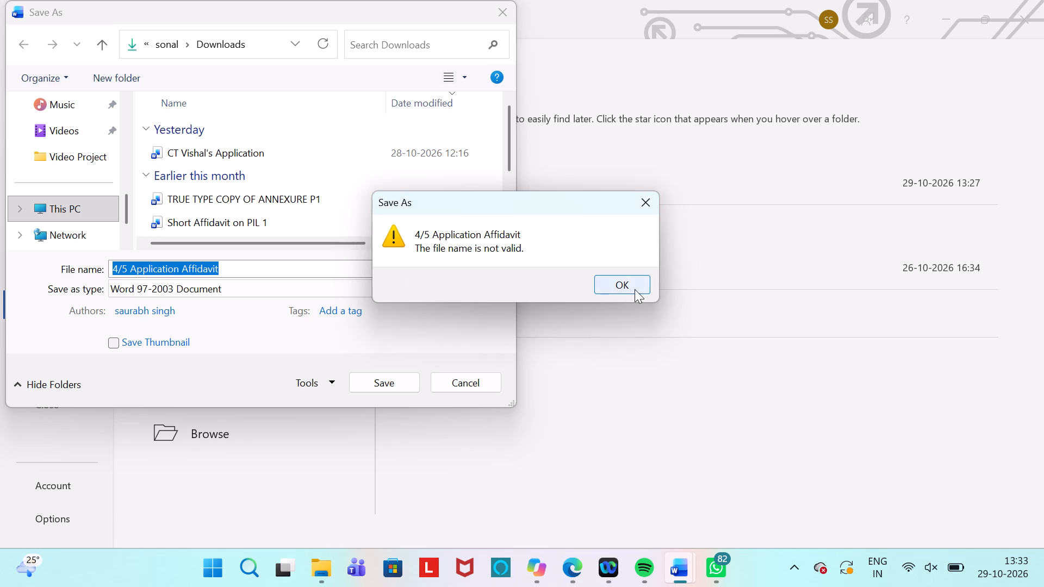
pyautogui.click(635, 289)
# Replace "4/5 Application" with "MA" at the start of the file name, keeping "Affidavit".
pyautogui.moveTo(177, 267); pyautogui.dragTo(83, 267)
pyautogui.click(178, 267)
pyautogui.moveTo(178, 267); pyautogui.dragTo(54, 273)
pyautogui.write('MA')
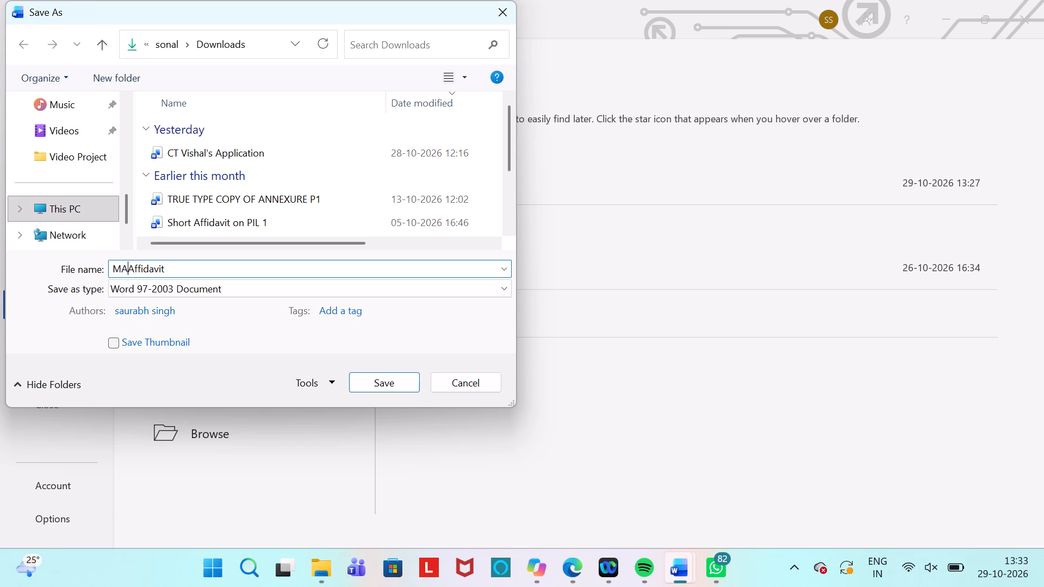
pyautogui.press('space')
# Extend the file name after "MA Affidavit" with the first applicant's name followed by "and other vs AIIMS".
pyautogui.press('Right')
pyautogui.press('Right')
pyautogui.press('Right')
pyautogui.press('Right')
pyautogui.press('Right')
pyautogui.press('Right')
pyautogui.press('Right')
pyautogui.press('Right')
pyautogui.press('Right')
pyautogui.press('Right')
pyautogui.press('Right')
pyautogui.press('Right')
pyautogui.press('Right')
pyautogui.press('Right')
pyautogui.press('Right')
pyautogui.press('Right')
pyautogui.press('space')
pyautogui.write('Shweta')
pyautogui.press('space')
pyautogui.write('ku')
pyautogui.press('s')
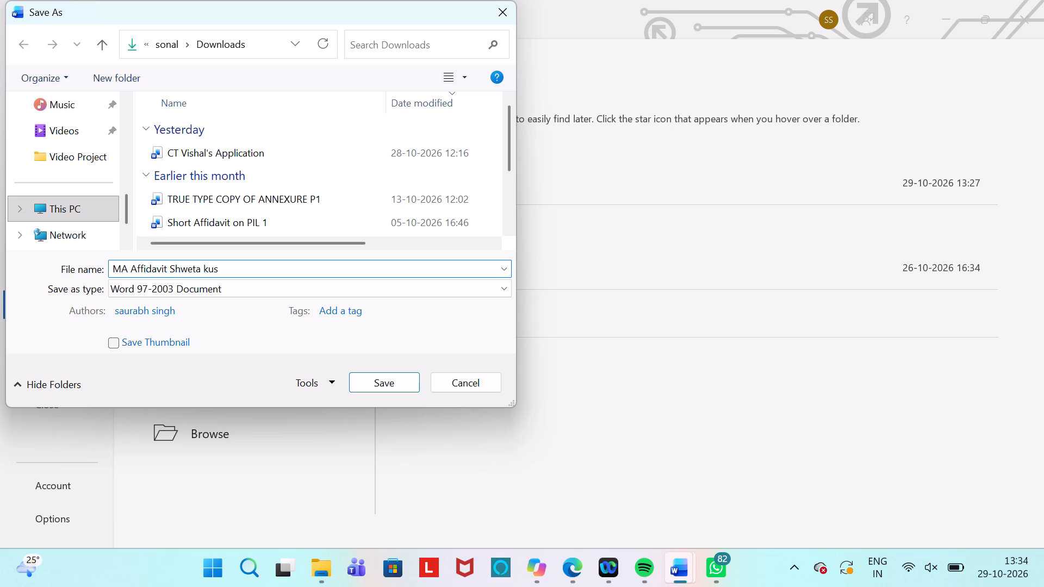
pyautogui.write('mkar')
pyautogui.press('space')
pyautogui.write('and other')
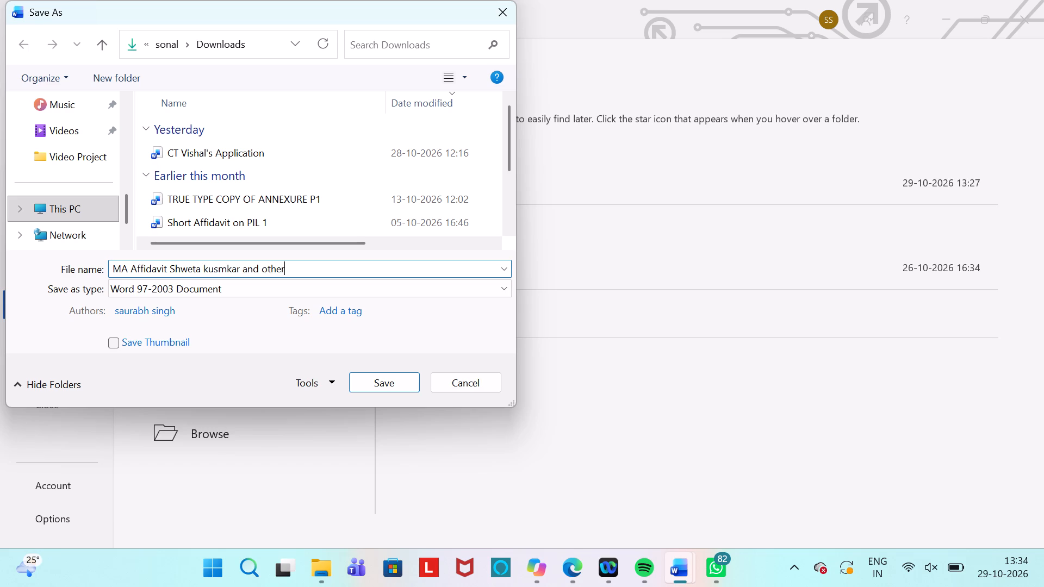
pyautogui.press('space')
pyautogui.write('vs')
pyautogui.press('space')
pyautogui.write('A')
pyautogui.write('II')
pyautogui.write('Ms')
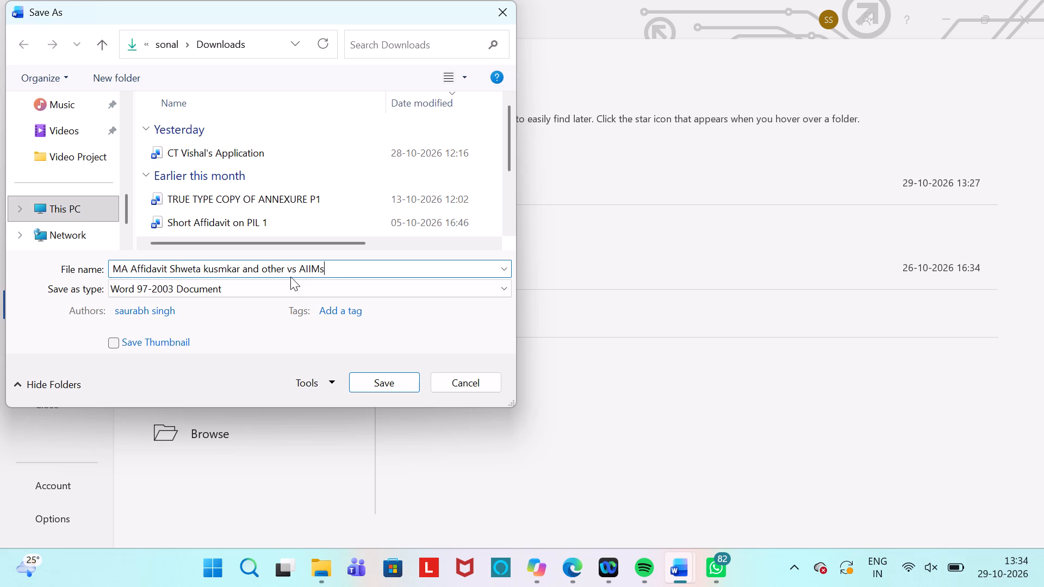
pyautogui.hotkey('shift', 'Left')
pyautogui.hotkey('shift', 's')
pyautogui.click(225, 270)
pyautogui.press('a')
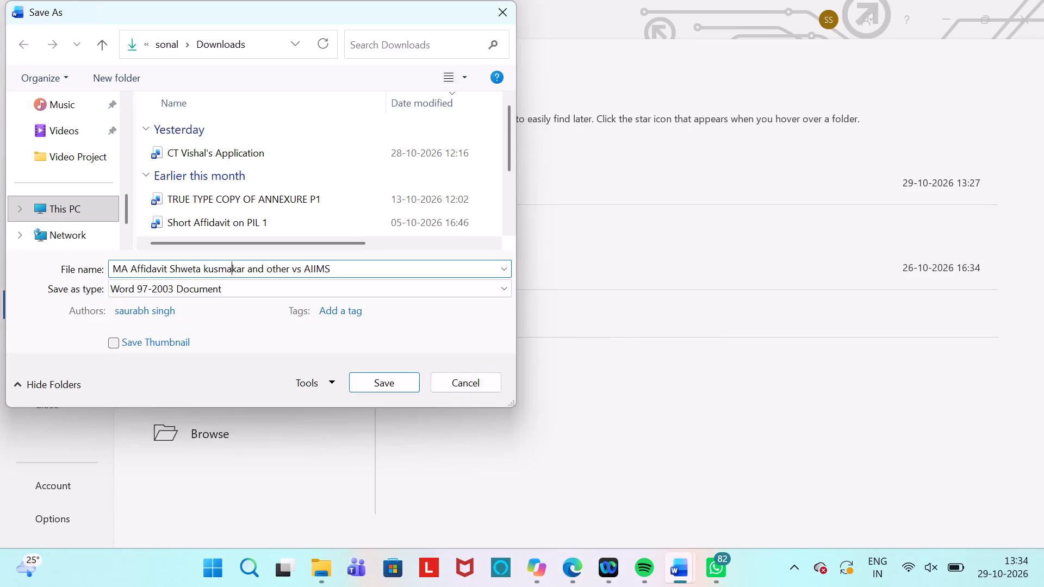
pyautogui.click(339, 266)
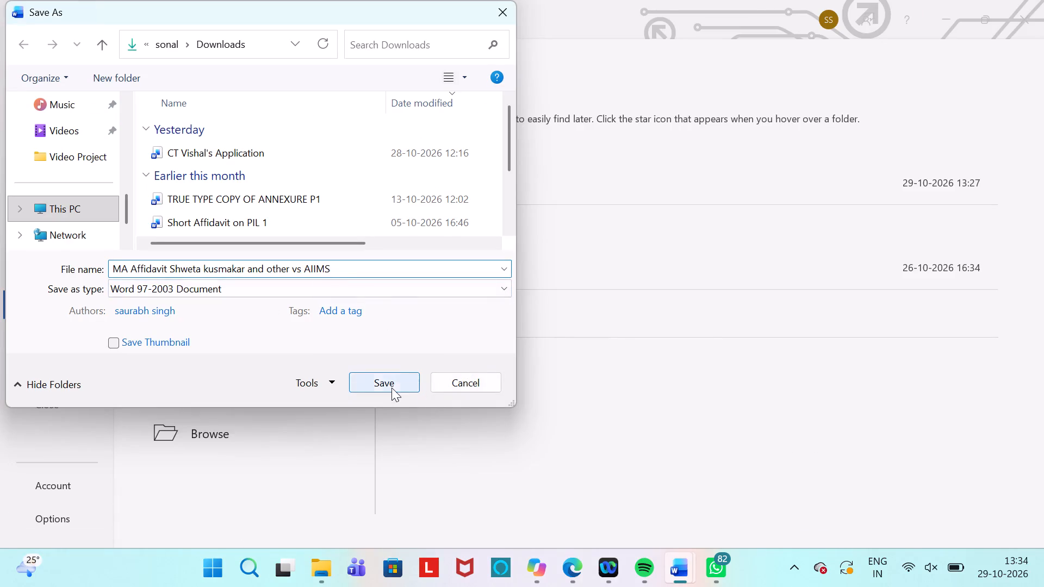
# Set the file type to PDF and save the affidavit in the Downloads folder.
pyautogui.click(215, 286)
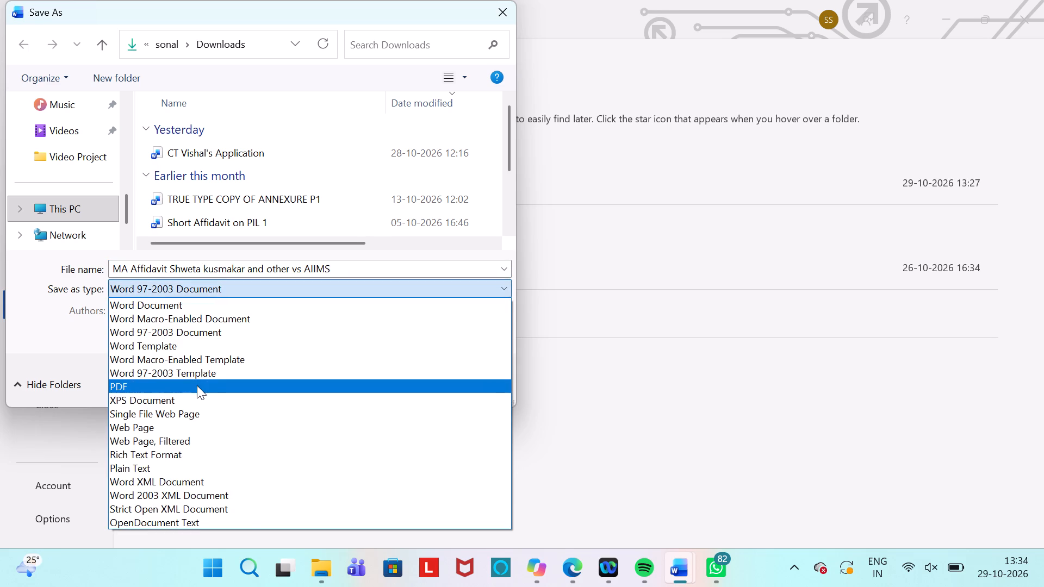
pyautogui.click(197, 385)
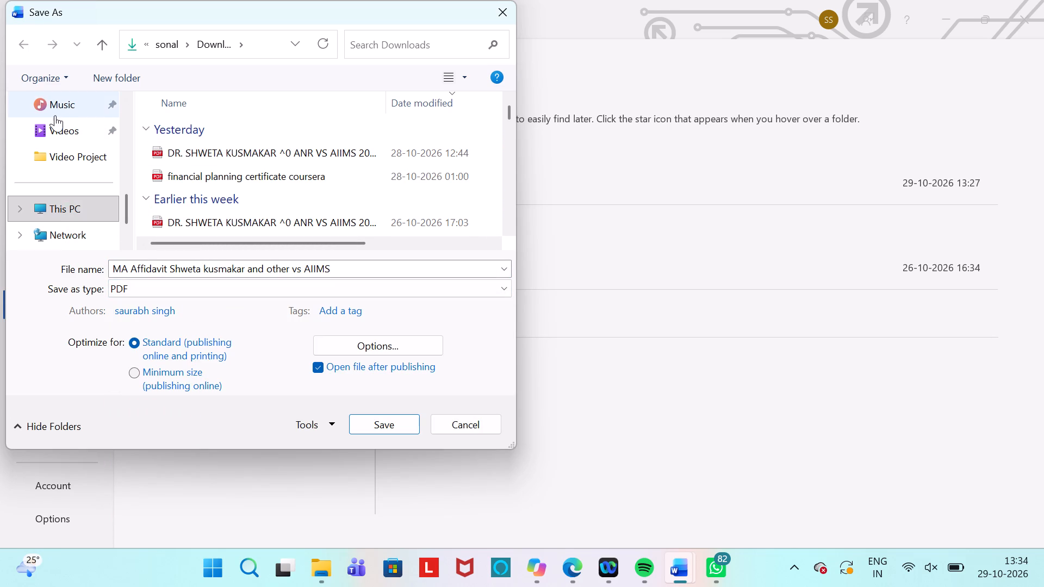
pyautogui.scroll(3, 55, 115)
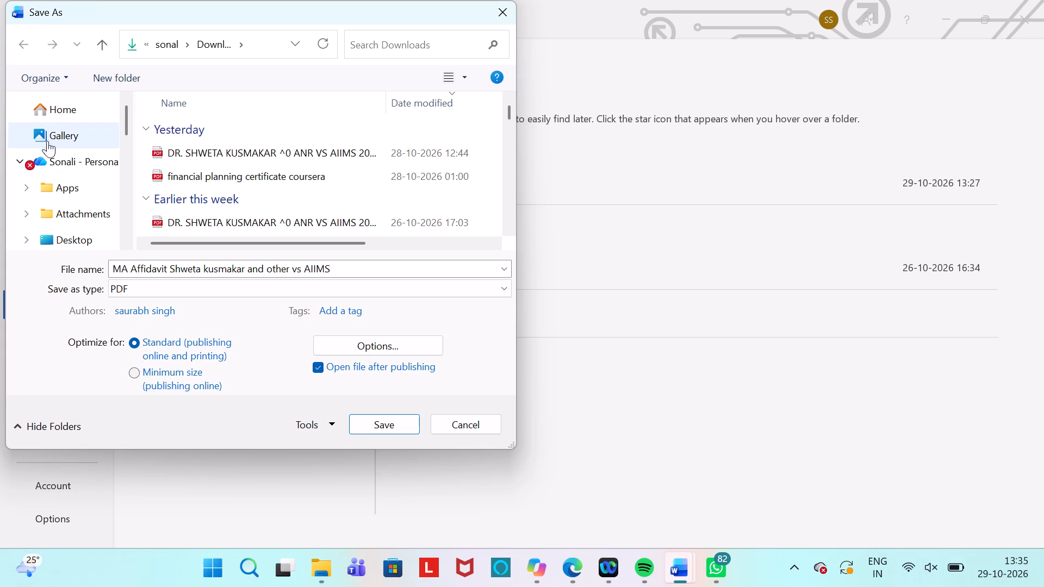
pyautogui.scroll(-1, 80, 210)
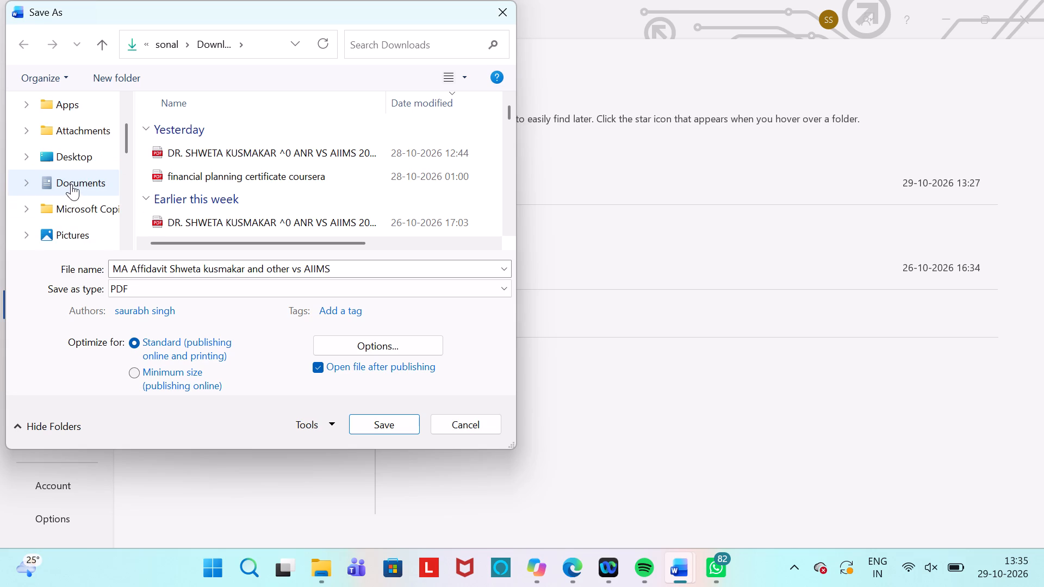
pyautogui.scroll(-1, 73, 152)
pyautogui.click(72, 135)
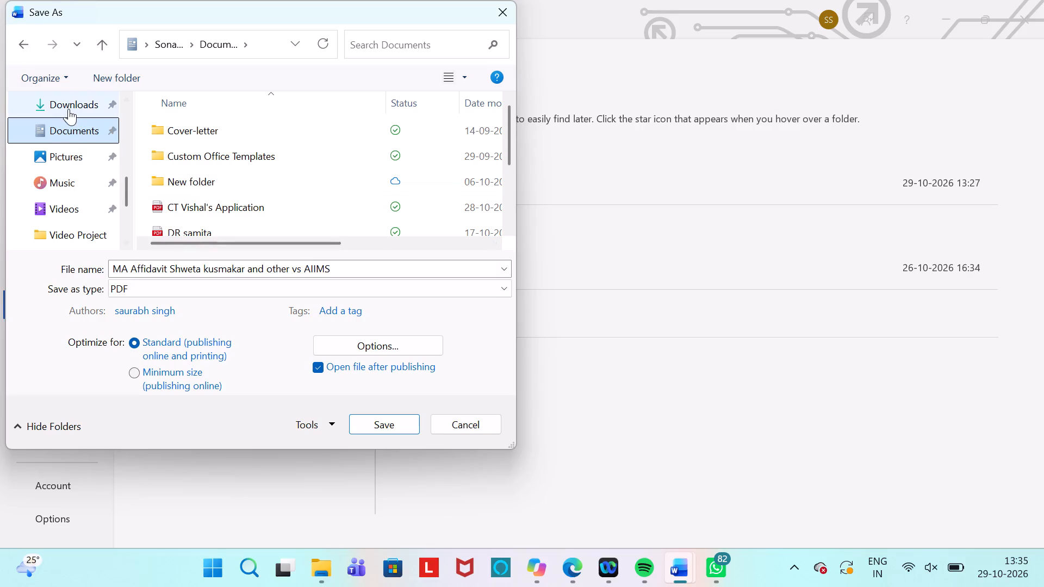
pyautogui.click(67, 109)
pyautogui.click(378, 425)
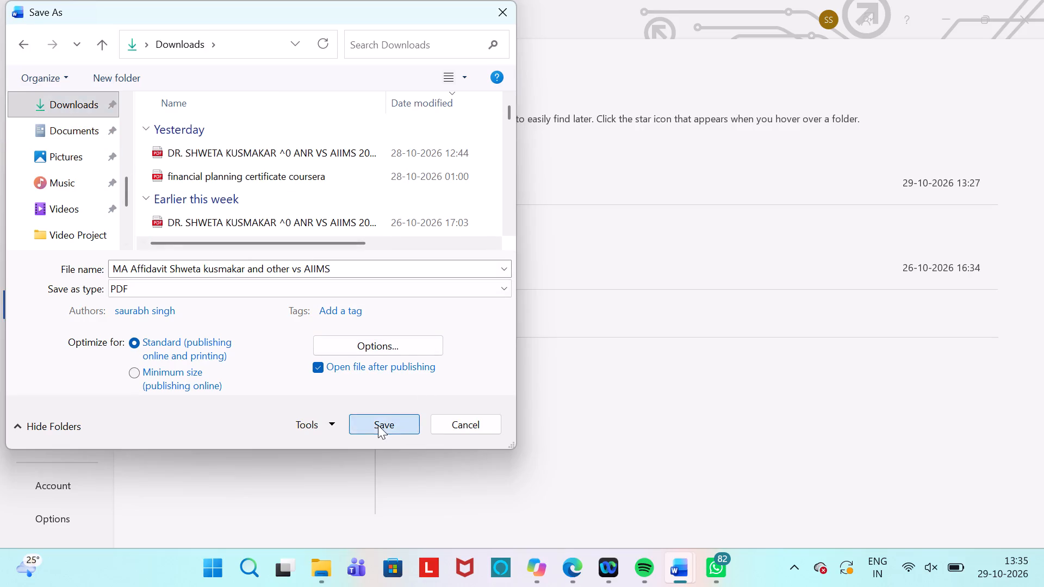
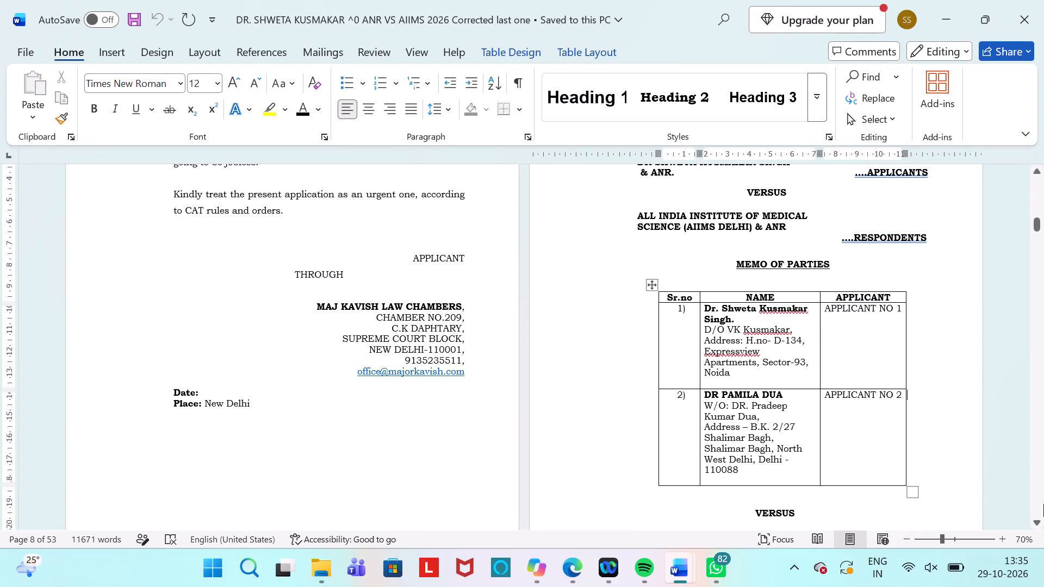
# Copy the entire affidavit page at the end of the Original Application, from the tribunal heading to the final DEPONENT line.
pyautogui.click(1039, 517)
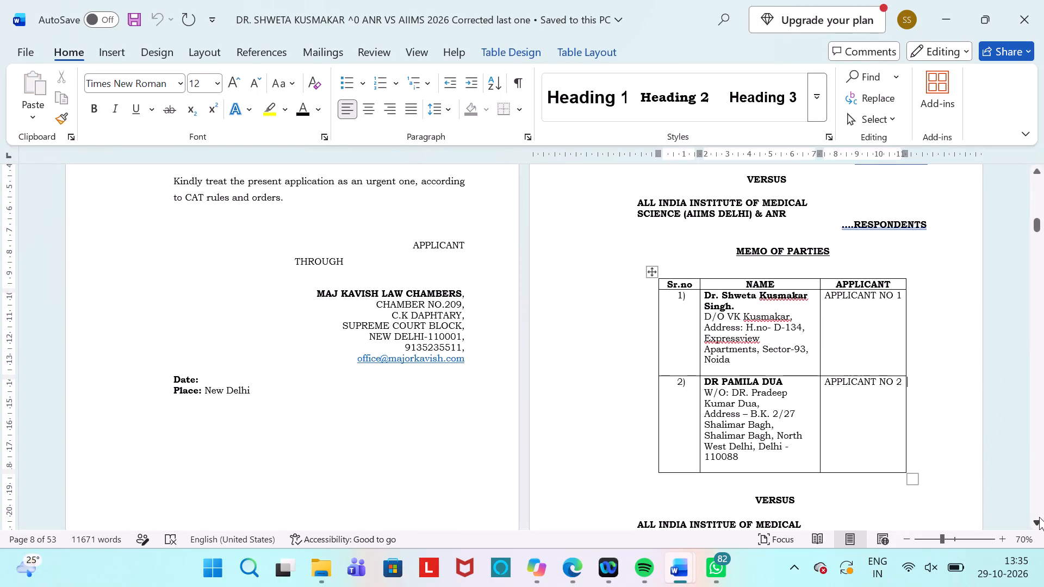
pyautogui.scroll(-20, 935, 375)
pyautogui.scroll(-20, 935, 375)
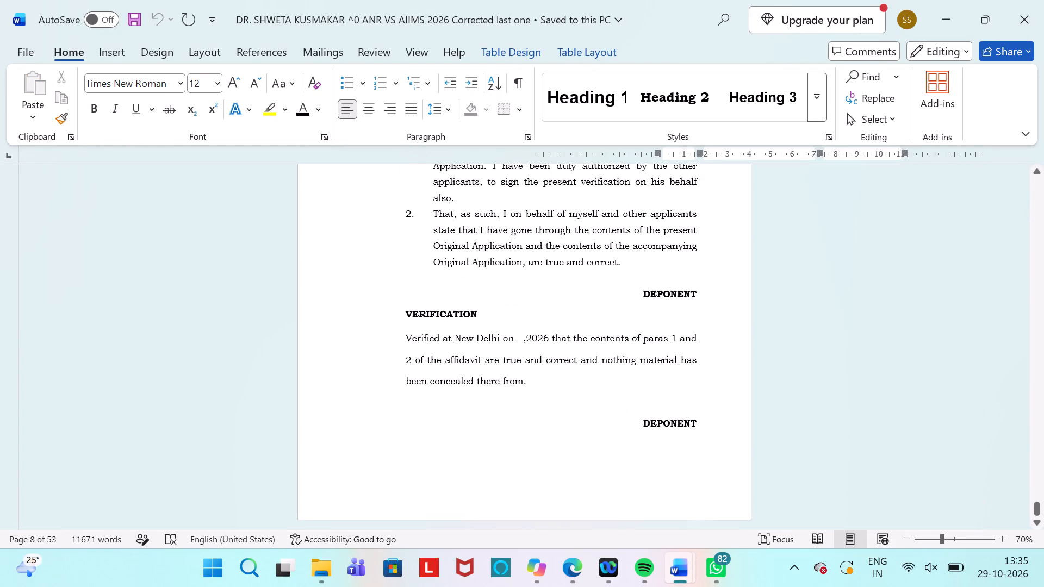
pyautogui.scroll(-5, 935, 375)
pyautogui.scroll(3, 935, 375)
pyautogui.scroll(-1, 935, 375)
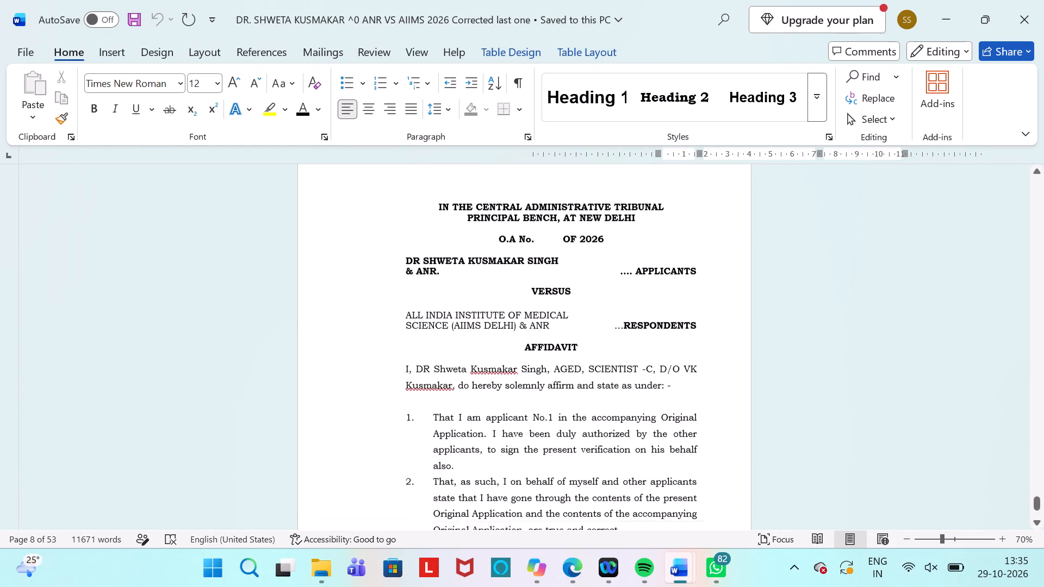
pyautogui.scroll(-1, 935, 375)
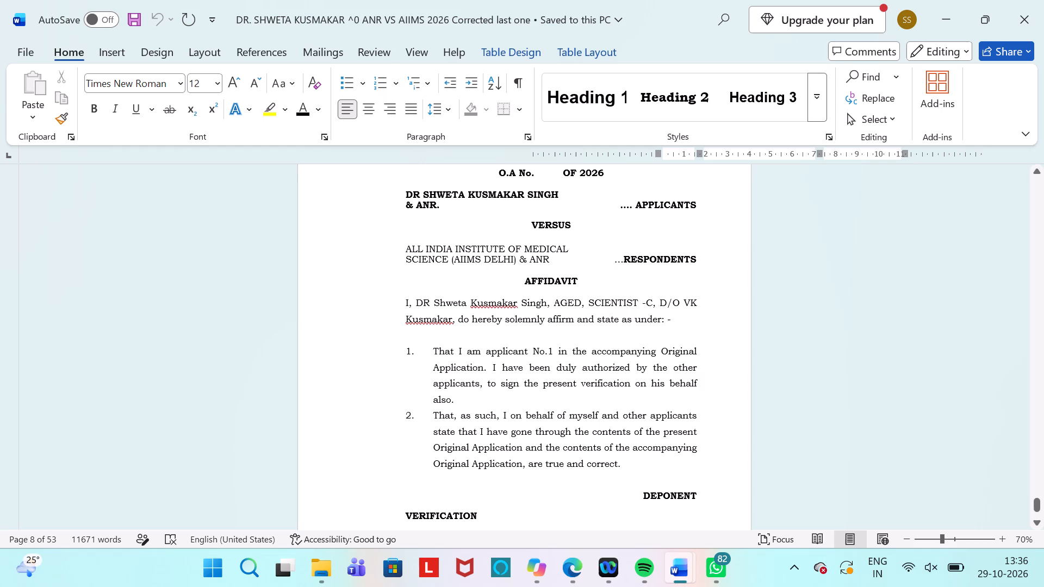
pyautogui.scroll(1, 548, 380)
pyautogui.keyDown('ctrl'); pyautogui.scroll(-4, 548, 380); pyautogui.keyUp('ctrl')
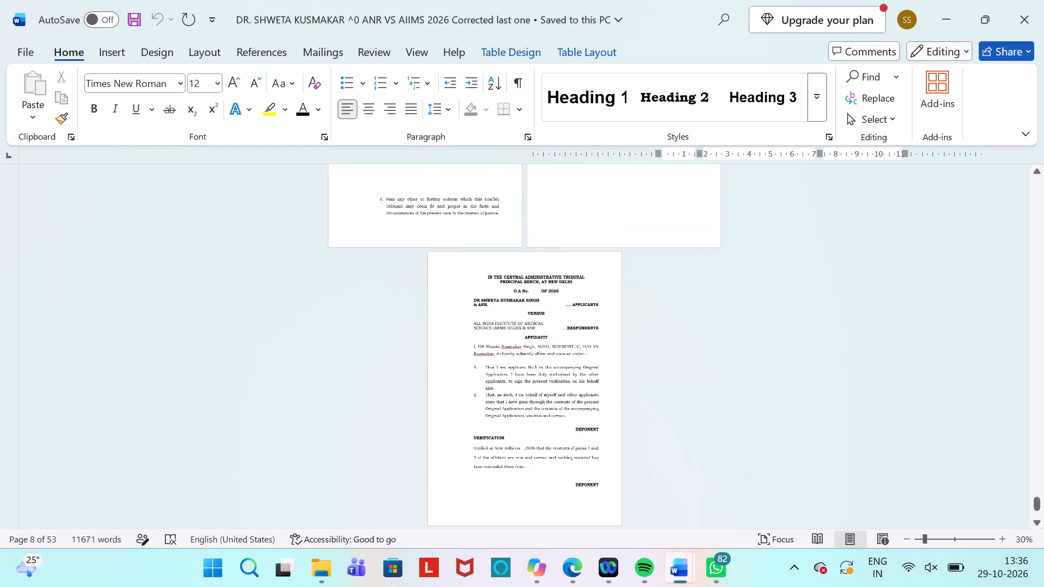
pyautogui.scroll(-2, 548, 380)
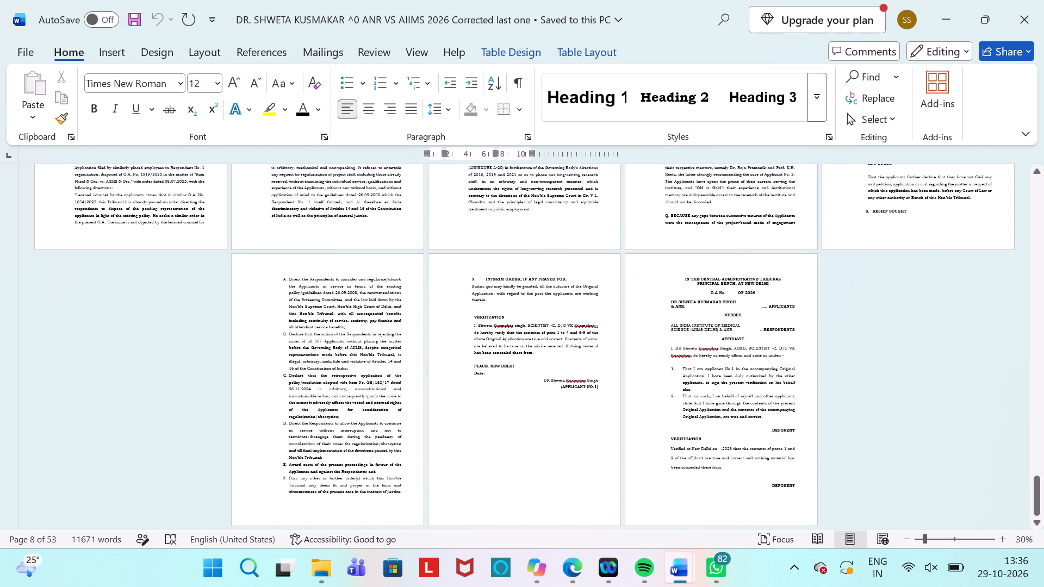
pyautogui.keyDown('ctrl'); pyautogui.scroll(5, 701, 357); pyautogui.keyUp('ctrl')
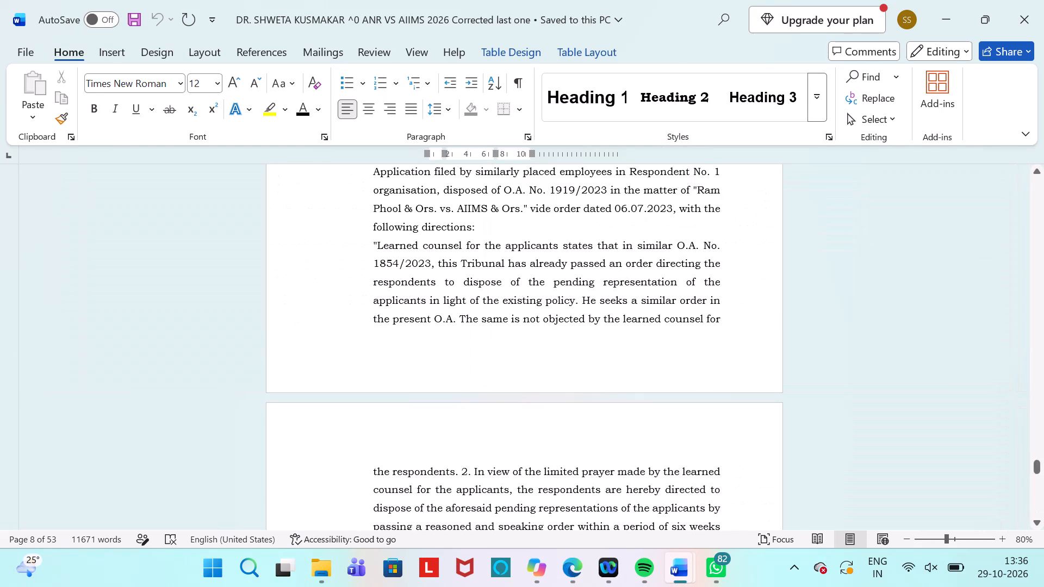
pyautogui.scroll(-17, 701, 357)
pyautogui.scroll(2, 617, 380)
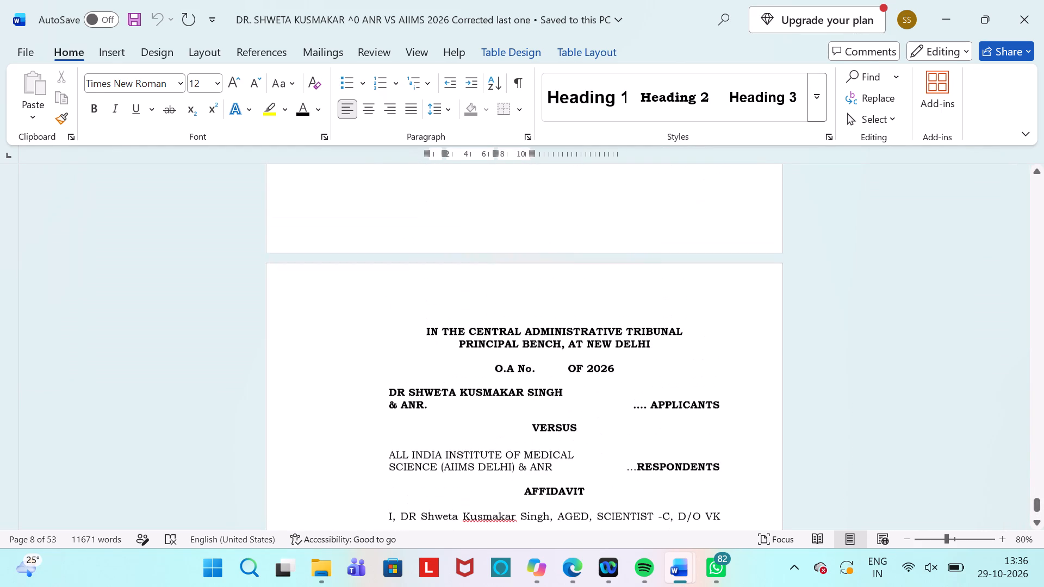
pyautogui.scroll(1, 617, 380)
pyautogui.moveTo(408, 309); pyautogui.dragTo(736, 586)
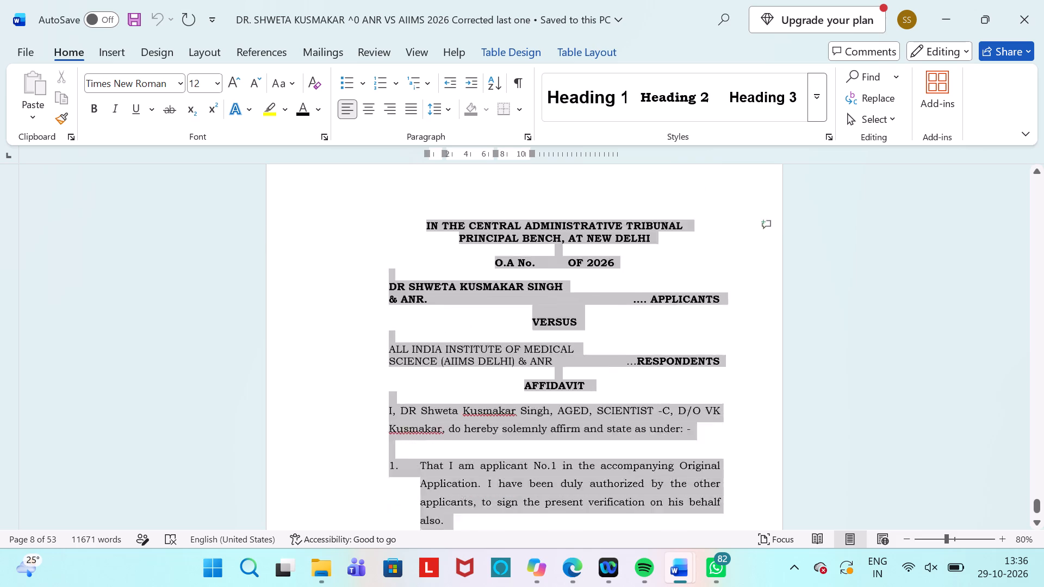
pyautogui.moveTo(736, 586); pyautogui.dragTo(767, 586)
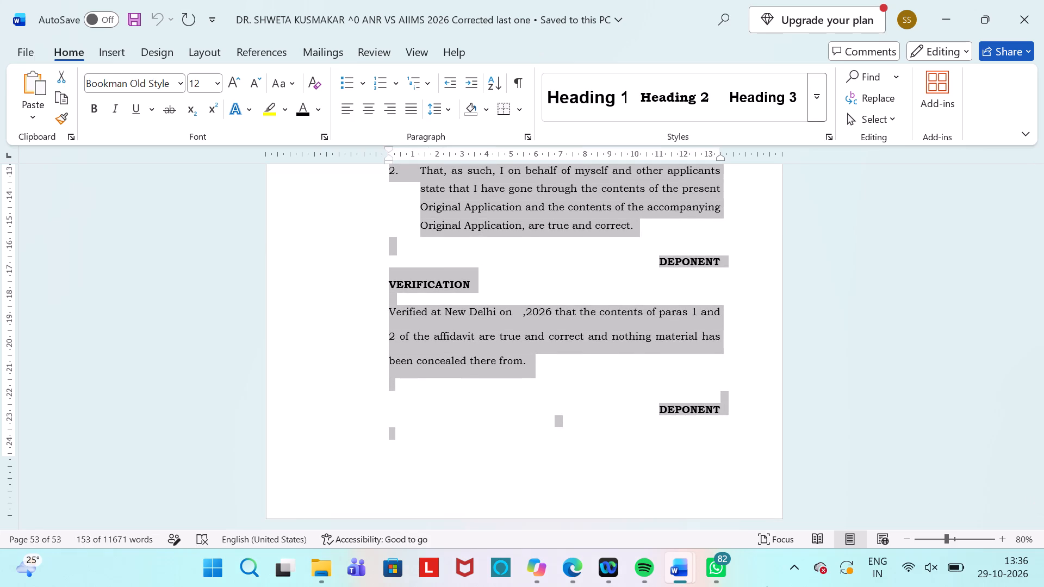
pyautogui.hotkey('ctrl', 'c')
# Create a new blank document from the CT Vishal's Application window and paste the copied affidavit into it.
pyautogui.click(676, 578)
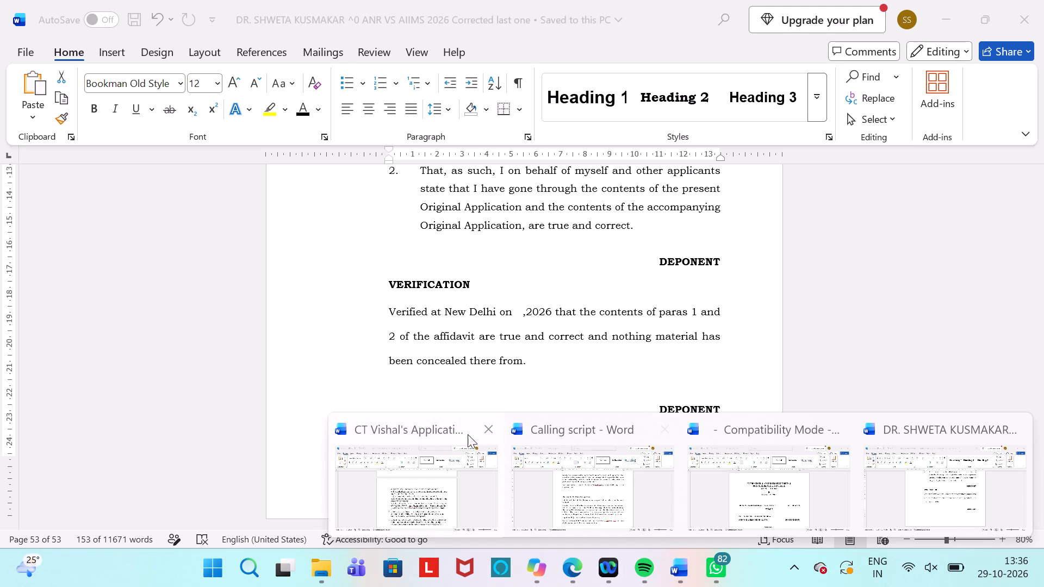
pyautogui.click(430, 503)
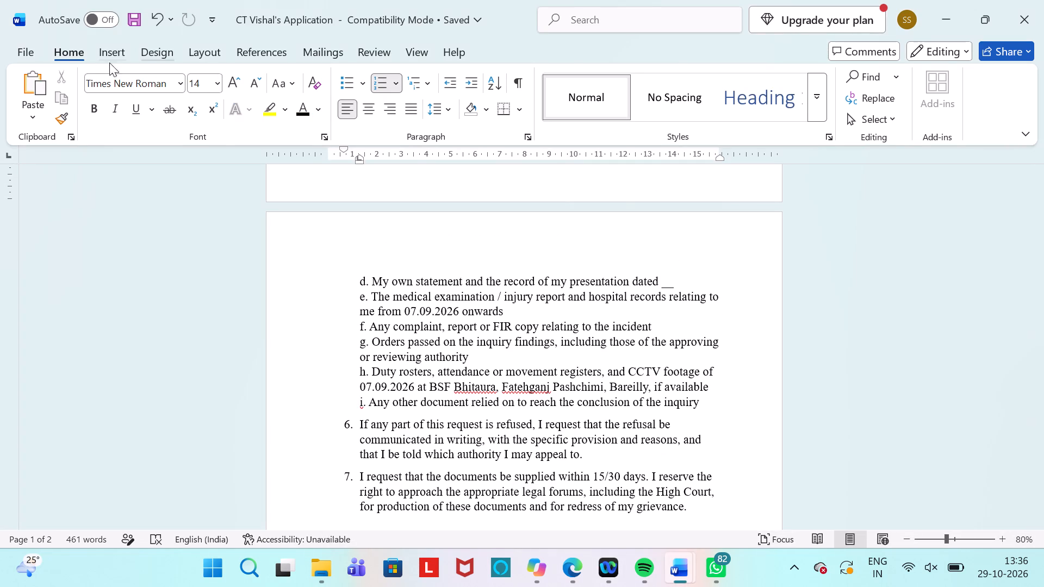
pyautogui.click(22, 17)
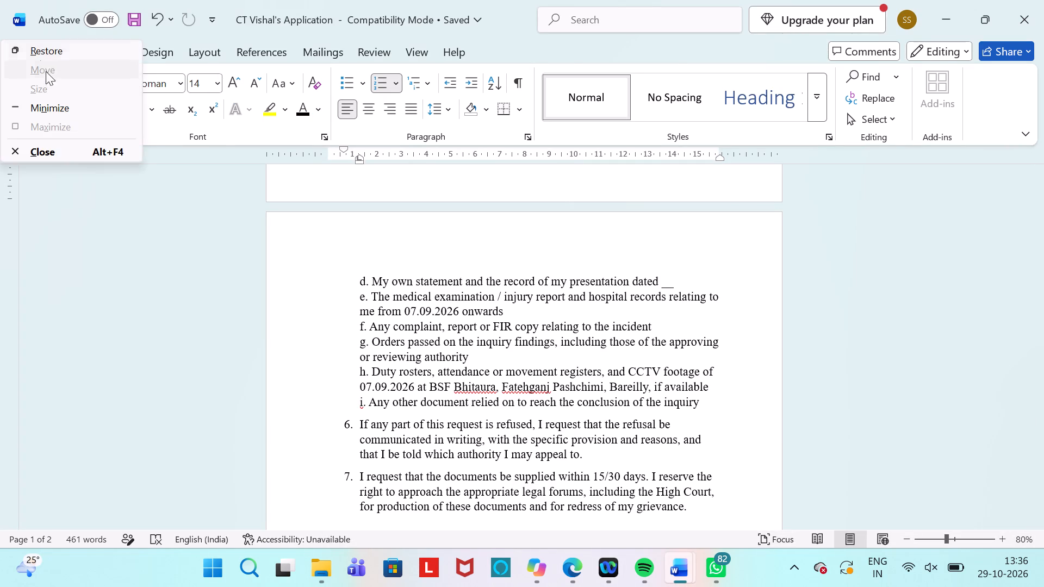
pyautogui.click(122, 220)
pyautogui.click(20, 46)
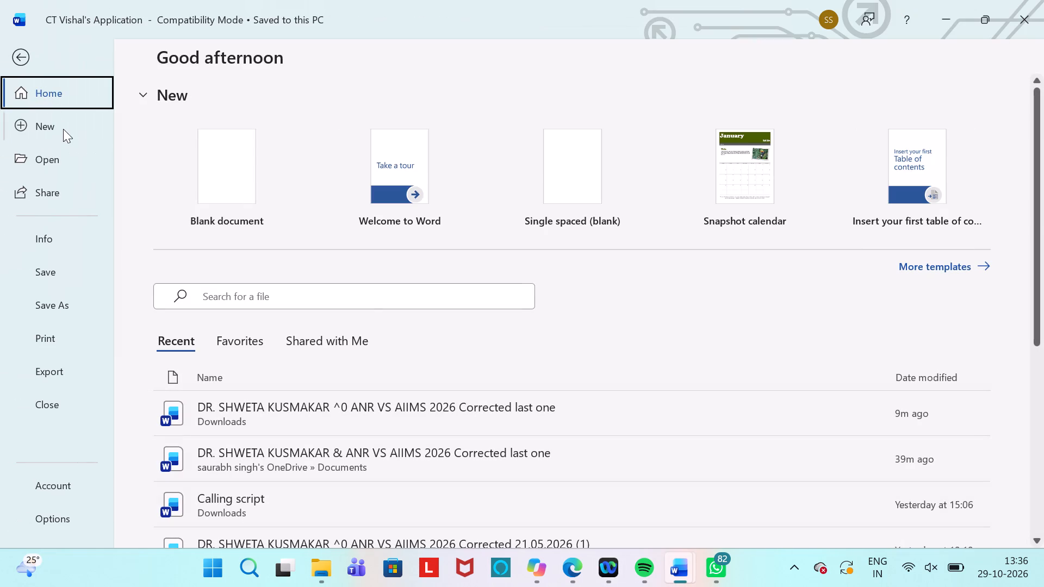
pyautogui.click(244, 172)
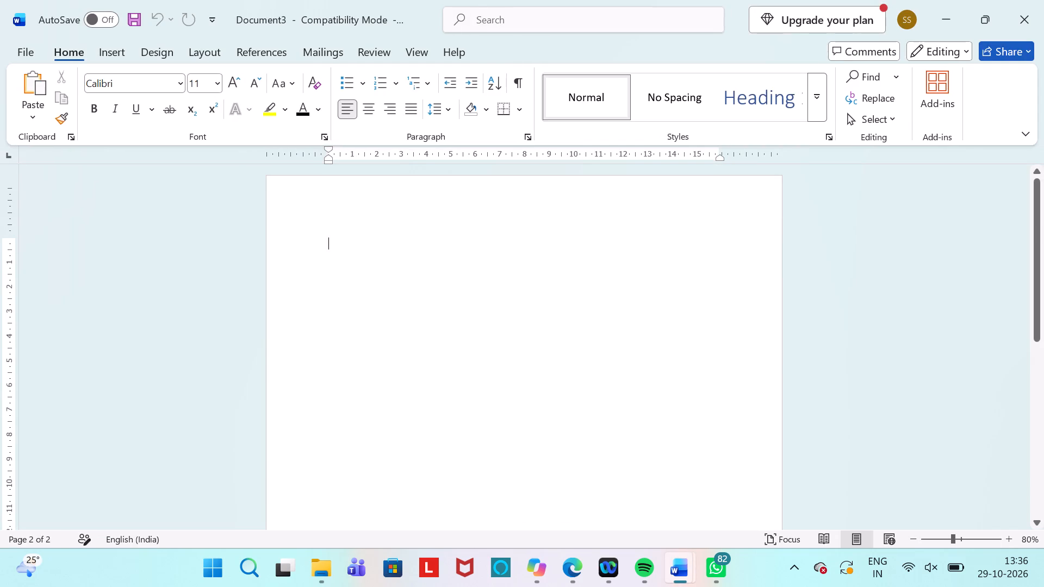
pyautogui.hotkey('ctrl', 'v')
pyautogui.scroll(5, 499, 296)
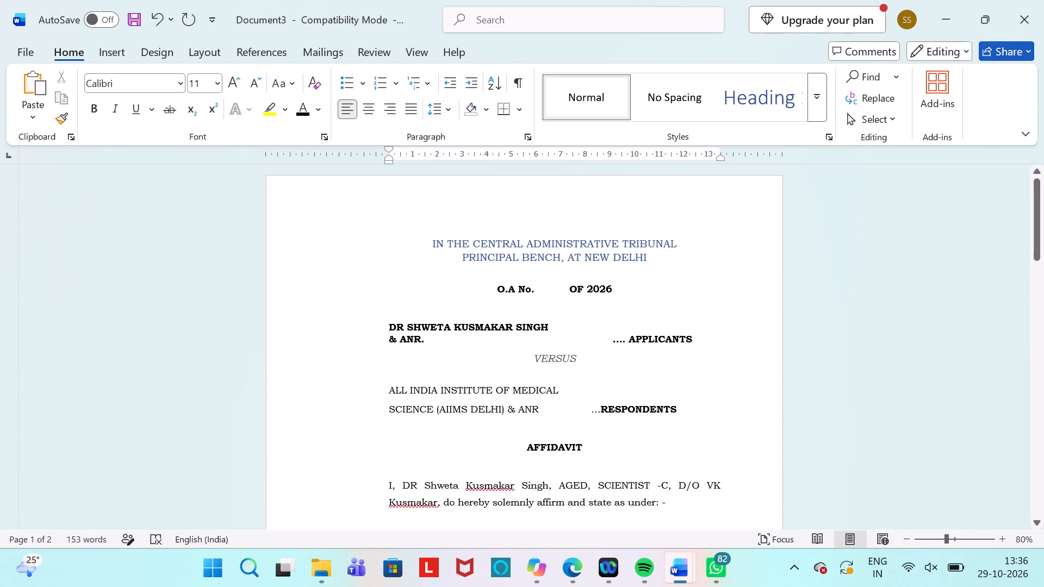
# Remove the empty line between the tribunal heading and the "O.A No. OF 2026" line.
pyautogui.click(548, 275)
pyautogui.press('BackSpace')
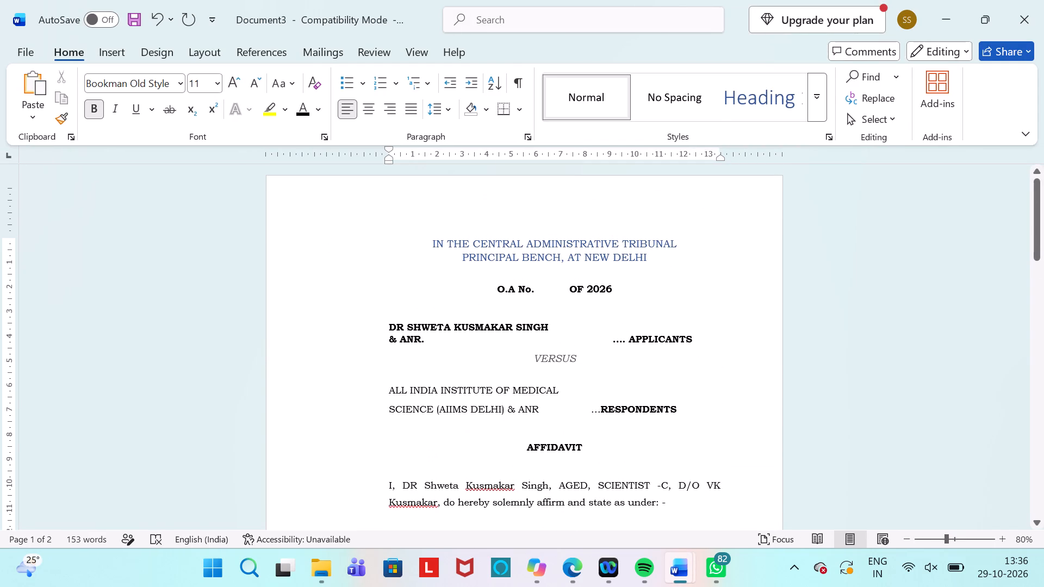
pyautogui.press('BackSpace')
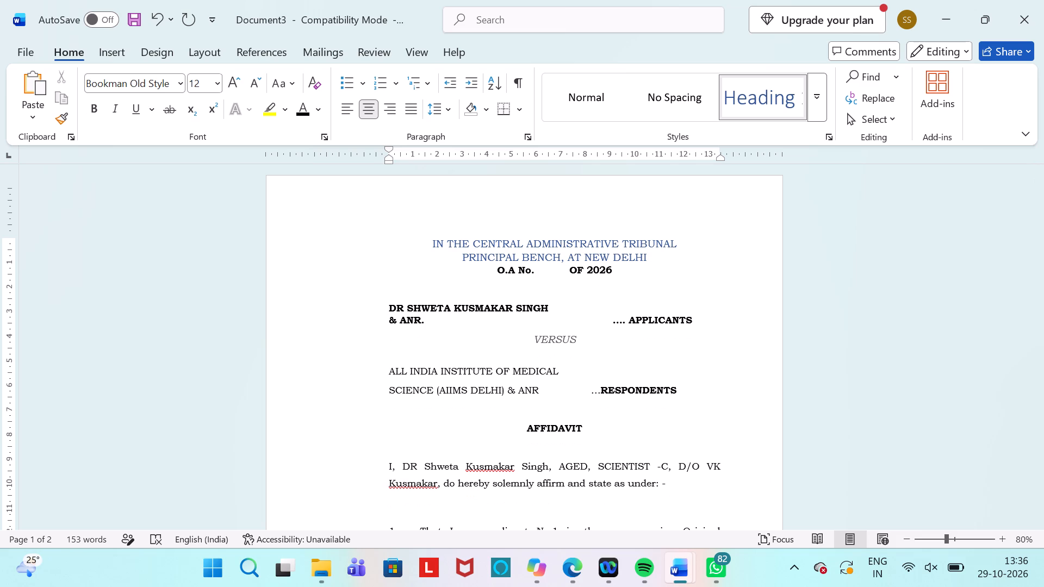
# Set the font colour of the whole affidavit to black.
pyautogui.hotkey('ctrl', 'a')
pyautogui.click(300, 105)
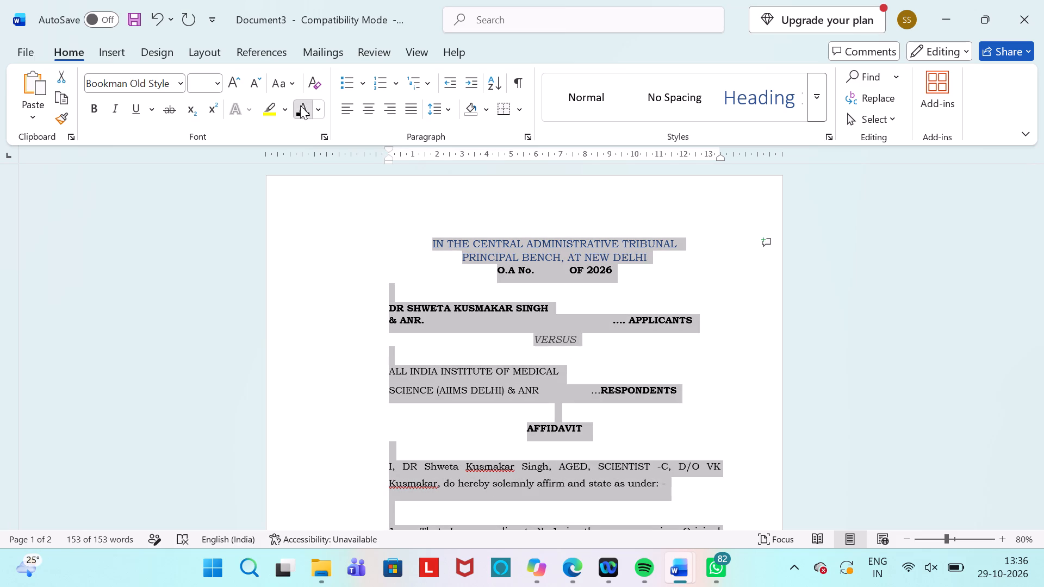
pyautogui.click(609, 289)
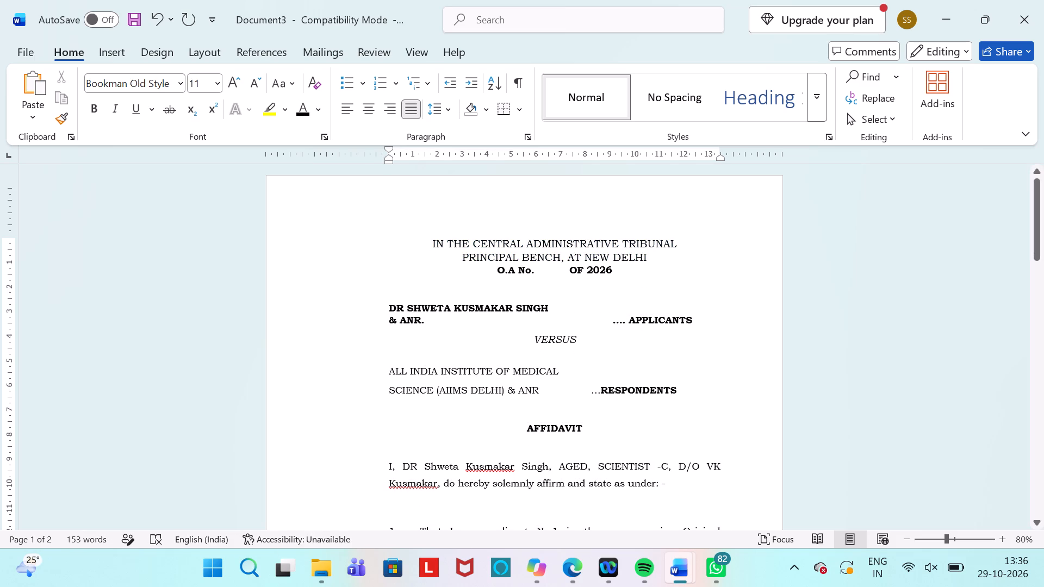
# Make the two-line Central Administrative Tribunal, Principal Bench heading bold.
pyautogui.moveTo(651, 265); pyautogui.dragTo(407, 220)
pyautogui.hotkey('ctrl', 'b')
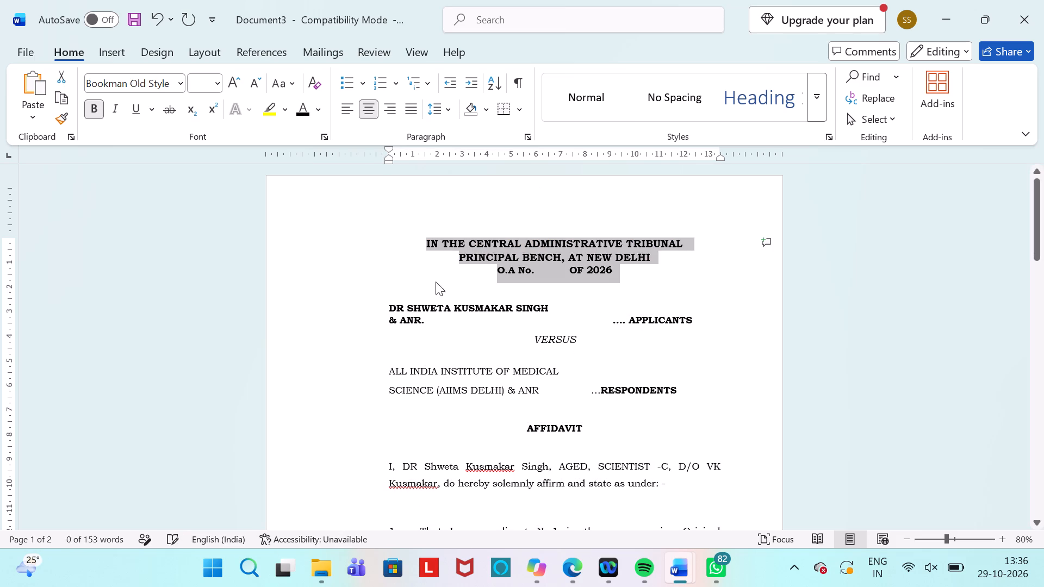
# Remove the italic formatting from the word VERSUS in the cause title.
pyautogui.moveTo(577, 341); pyautogui.dragTo(473, 338)
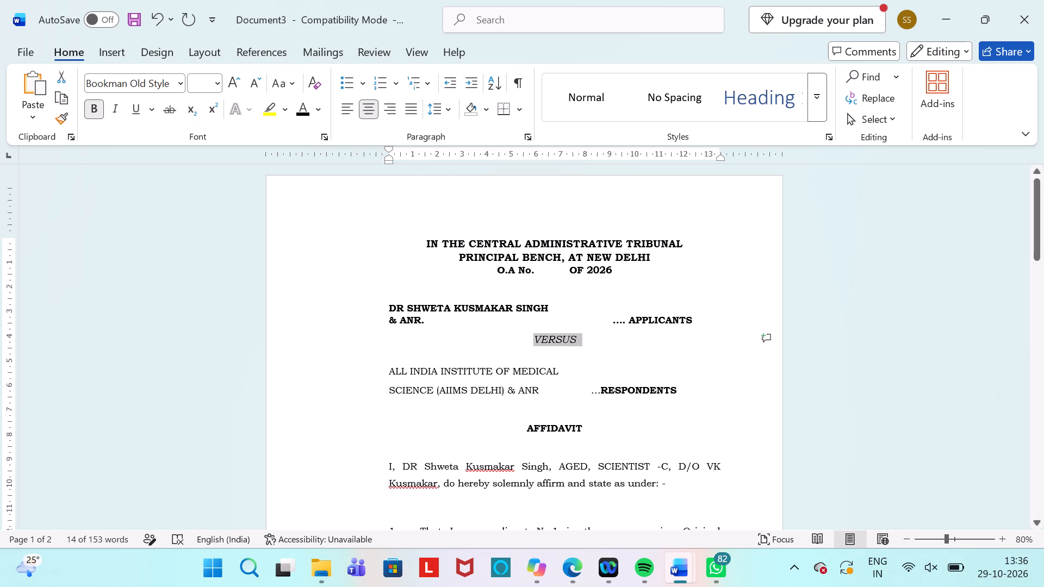
pyautogui.moveTo(473, 338); pyautogui.dragTo(470, 338)
pyautogui.hotkey('ctrl', 'i')
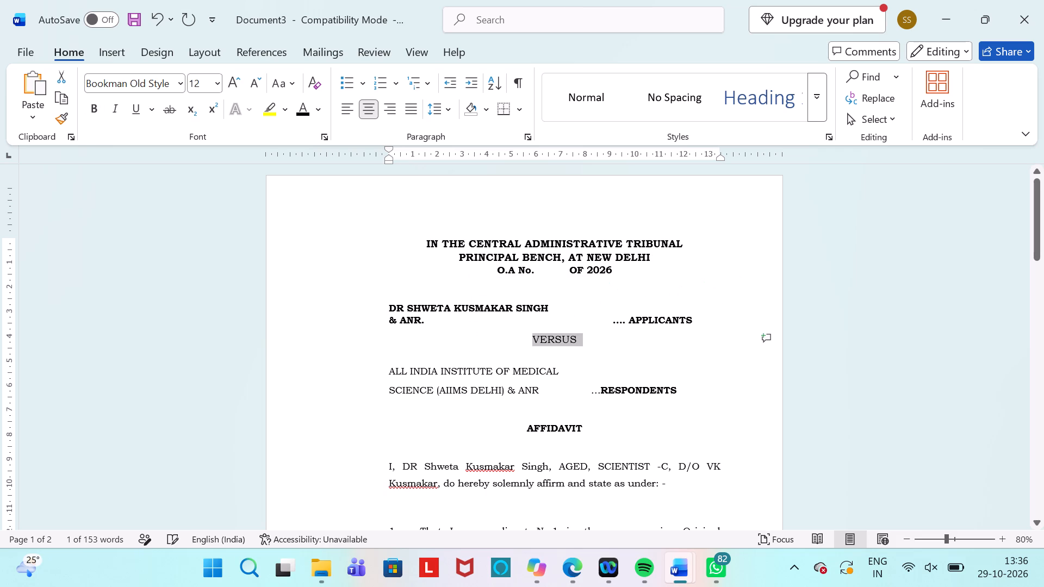
pyautogui.click(619, 400)
# Join "& ANR." onto the same line as the first applicant's name, separated by a space.
pyautogui.click(589, 324)
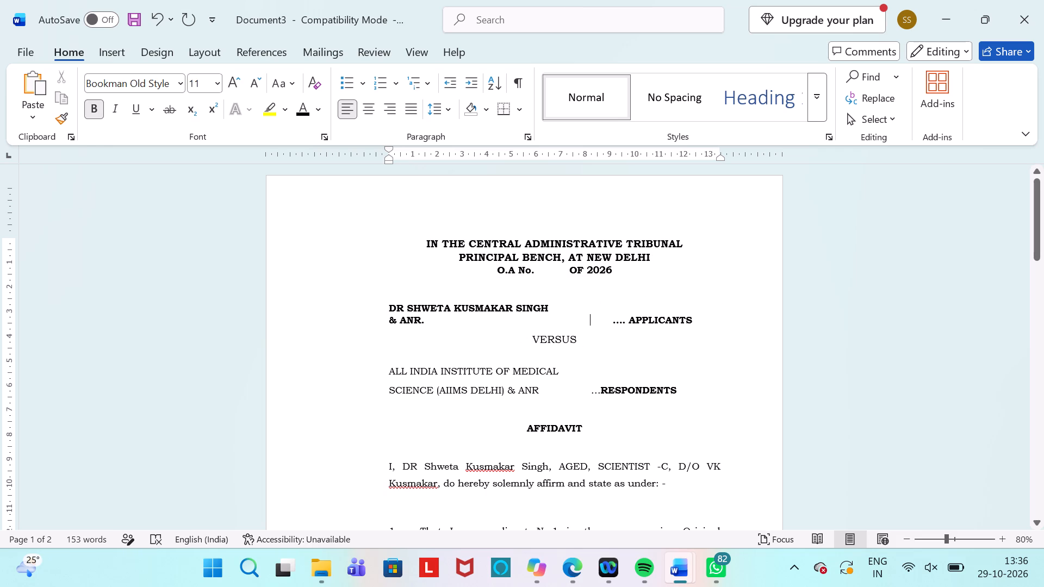
pyautogui.click(388, 321)
pyautogui.press('BackSpace')
pyautogui.press('space')
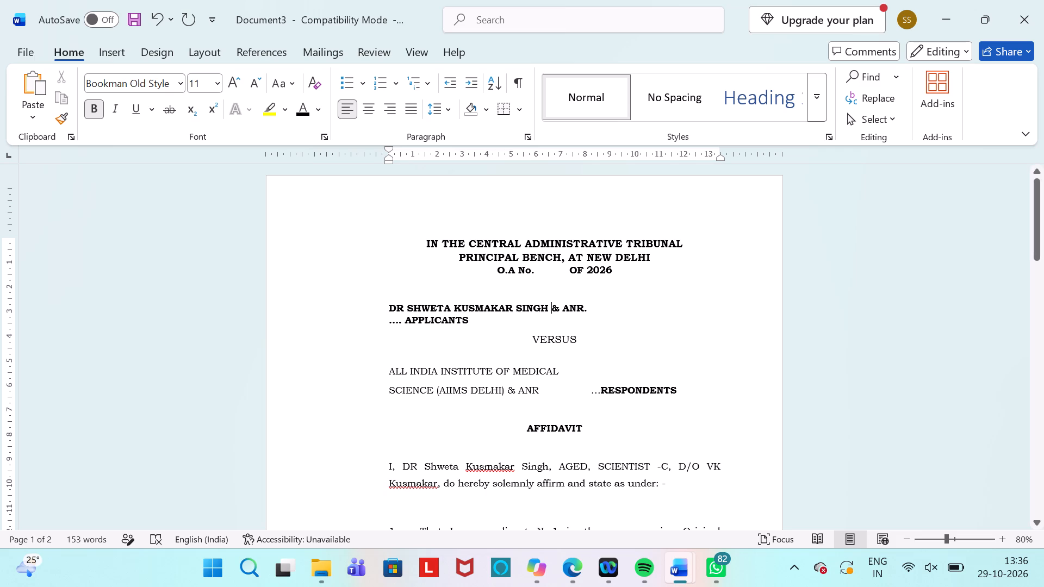
# Remove the surplus spaces before "…. APPLICANTS" so it sits on the applicant's name line, ending at the page's right margin.
pyautogui.click(384, 321)
pyautogui.press('BackSpace')
pyautogui.press('BackSpace')
pyautogui.press('BackSpace')
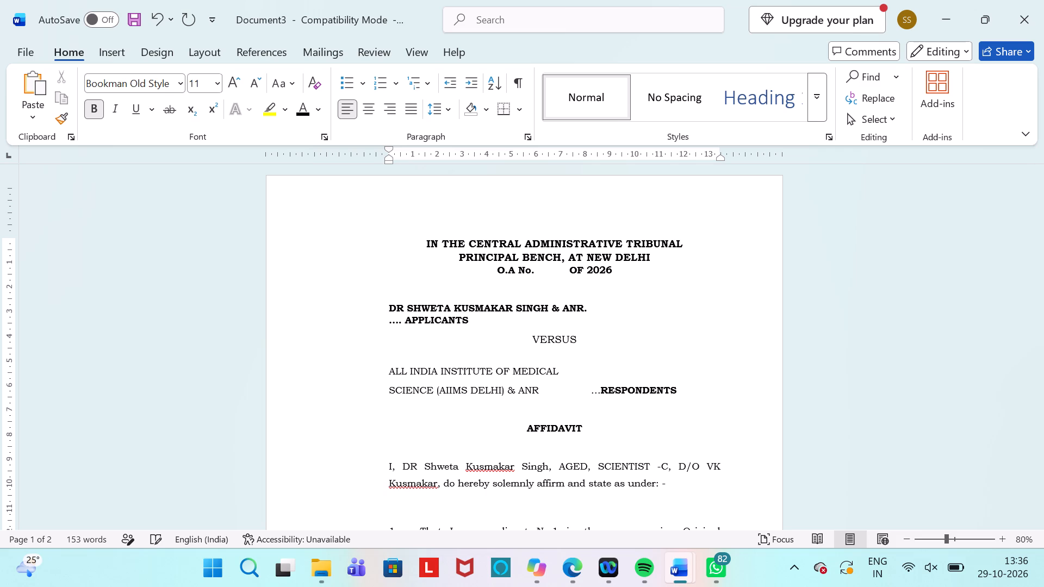
pyautogui.press('BackSpace')
pyautogui.press('BackSpace')
pyautogui.press('BackSpace')
pyautogui.press('BackSpace')
pyautogui.press('BackSpace')
pyautogui.press('BackSpace')
pyautogui.press('BackSpace')
pyautogui.press('BackSpace')
pyautogui.press('BackSpace')
pyautogui.press('BackSpace')
pyautogui.press('BackSpace')
pyautogui.press('BackSpace')
pyautogui.press('BackSpace')
pyautogui.press('BackSpace')
pyautogui.press('BackSpace')
pyautogui.press('BackSpace')
pyautogui.press('BackSpace')
pyautogui.press('BackSpace')
pyautogui.press('BackSpace')
pyautogui.press('BackSpace')
pyautogui.press('BackSpace')
pyautogui.press('BackSpace')
pyautogui.press('BackSpace')
pyautogui.press('BackSpace')
pyautogui.press('BackSpace')
pyautogui.press('BackSpace')
pyautogui.press('BackSpace')
pyautogui.press('BackSpace')
pyautogui.press('BackSpace')
pyautogui.press('BackSpace')
pyautogui.press('BackSpace')
pyautogui.press('BackSpace')
pyautogui.press('BackSpace')
pyautogui.press('BackSpace')
pyautogui.press('BackSpace')
pyautogui.press('BackSpace')
pyautogui.press('BackSpace')
pyautogui.press('BackSpace')
pyautogui.press('BackSpace')
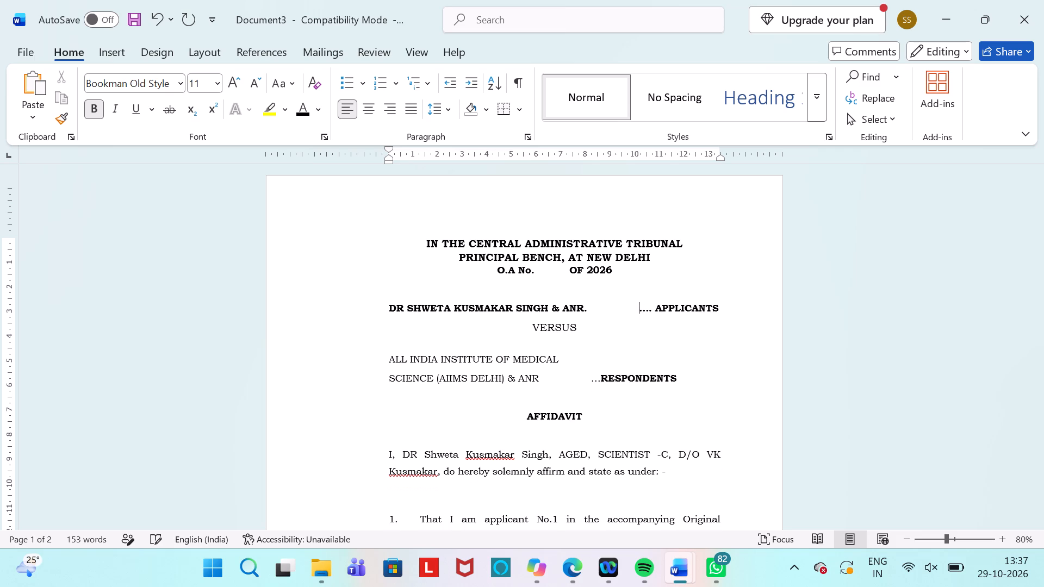
pyautogui.press('space')
pyautogui.press('BackSpace')
# Widen the gap before "…RESPONDENTS" with spaces so the word ends at the page's right margin on its line.
pyautogui.click(554, 379)
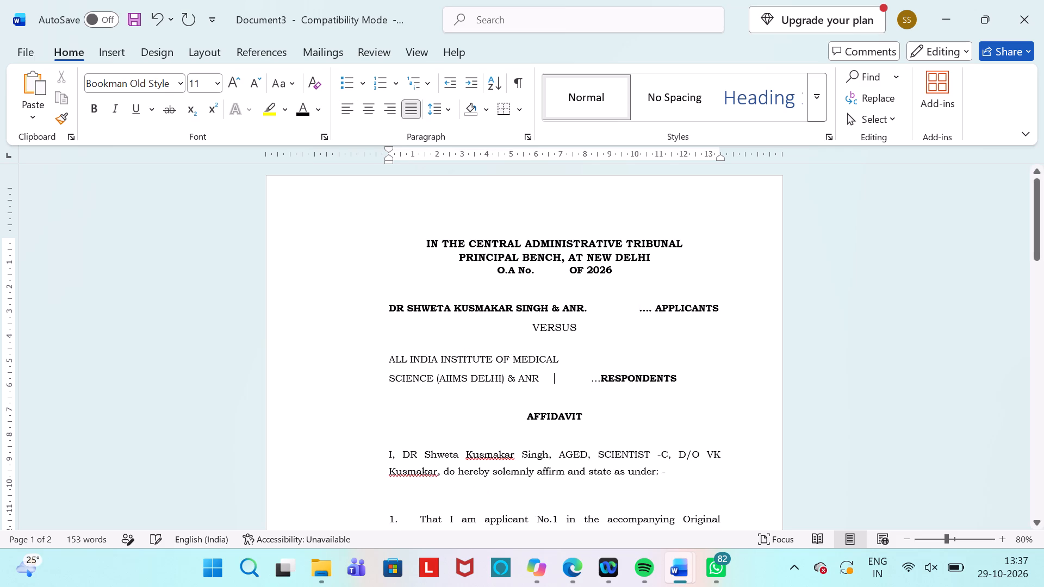
pyautogui.press('space')
pyautogui.press('space')
pyautogui.press('space')
pyautogui.press('space')
pyautogui.press('space')
pyautogui.press('space')
pyautogui.press('space')
pyautogui.press('space')
pyautogui.press('space')
pyautogui.press('space')
pyautogui.press('space')
pyautogui.press('space')
pyautogui.press('space')
pyautogui.press('space')
pyautogui.press('space')
pyautogui.press('space')
pyautogui.press('space')
pyautogui.press('space')
pyautogui.press('BackSpace')
pyautogui.press('BackSpace')
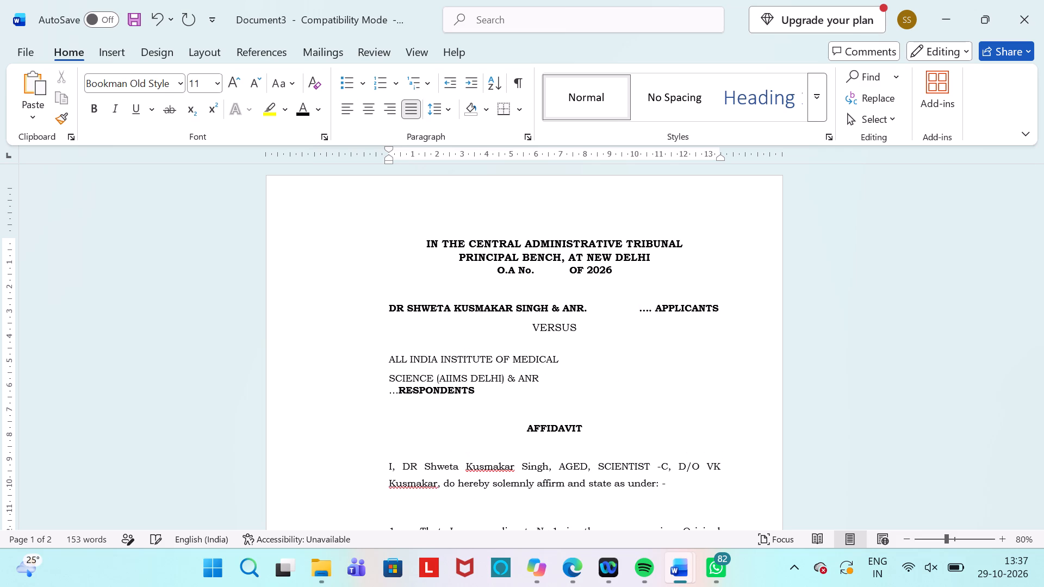
pyautogui.press('BackSpace')
pyautogui.press('BackSpace')
# Make the respondent's name, "ALL INDIA INSTITUTE OF MEDICAL SCIENCE (AIIMS DELHI) & ANR", bold.
pyautogui.moveTo(641, 390); pyautogui.dragTo(361, 346, button='right')
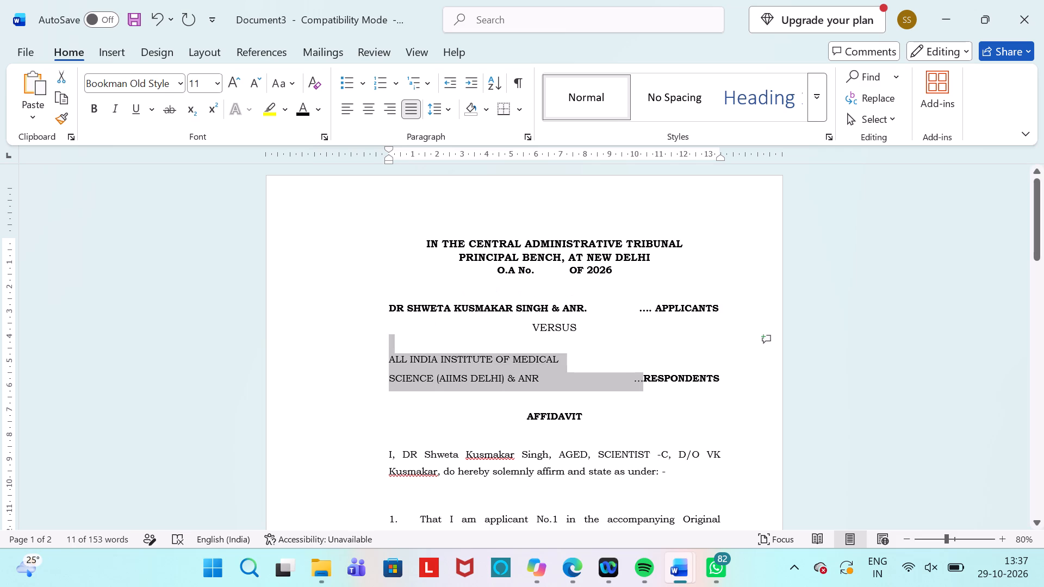
pyautogui.hotkey('ctrl', 'b')
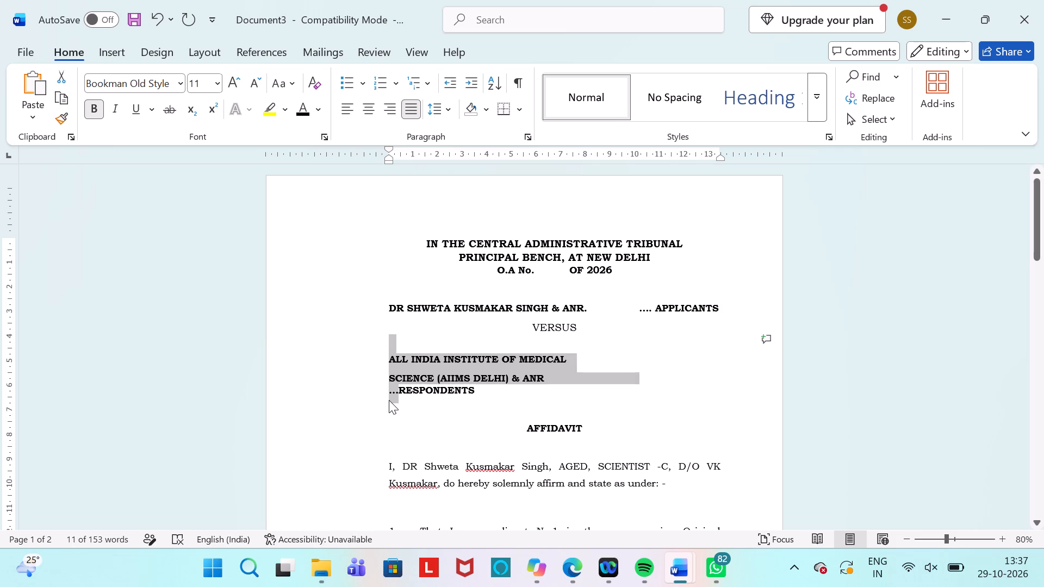
# Adjust the spaces before "…RESPONDENTS" so it sits on the respondent's second name line and ends at the page's right margin.
pyautogui.click(389, 400)
pyautogui.press('BackSpace')
pyautogui.press('BackSpace')
pyautogui.press('BackSpace')
pyautogui.press('BackSpace')
pyautogui.press('BackSpace')
pyautogui.press('BackSpace')
pyautogui.press('BackSpace')
pyautogui.press('BackSpace')
pyautogui.press('BackSpace')
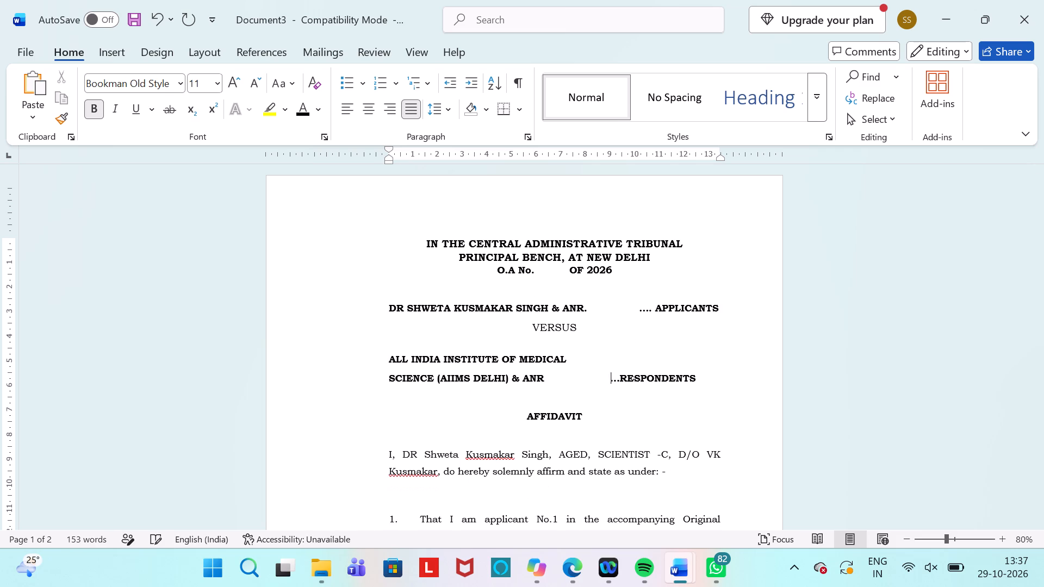
pyautogui.press('space')
pyautogui.press('space')
pyautogui.press('space')
pyautogui.press('space')
pyautogui.press('space')
pyautogui.press('space')
pyautogui.press('space')
pyautogui.press('space')
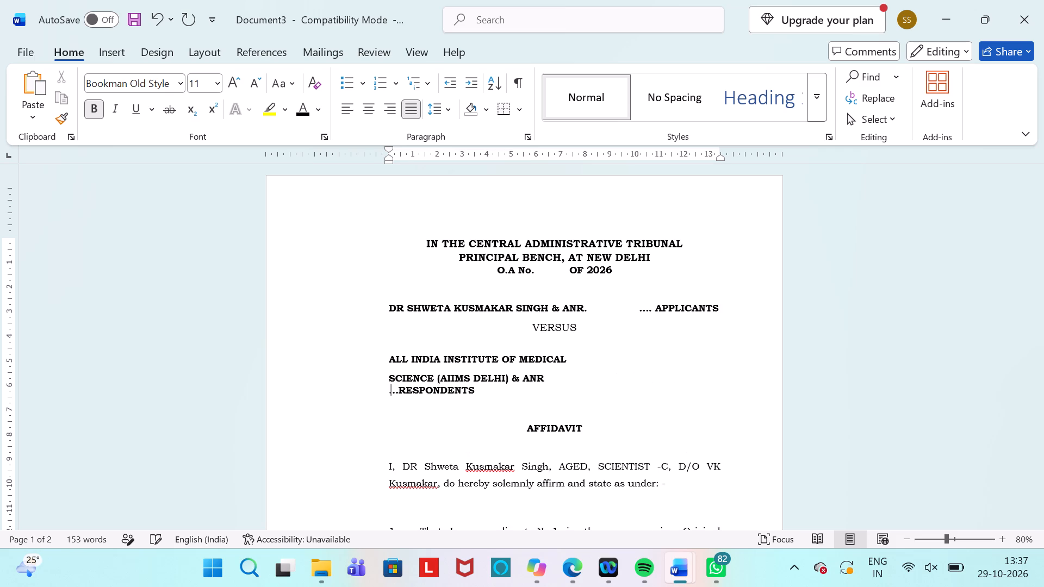
pyautogui.press('BackSpace')
# Make the word "VERSUS" in the cause title bold, keeping the applicants' line above it bold.
pyautogui.moveTo(648, 349); pyautogui.dragTo(465, 342)
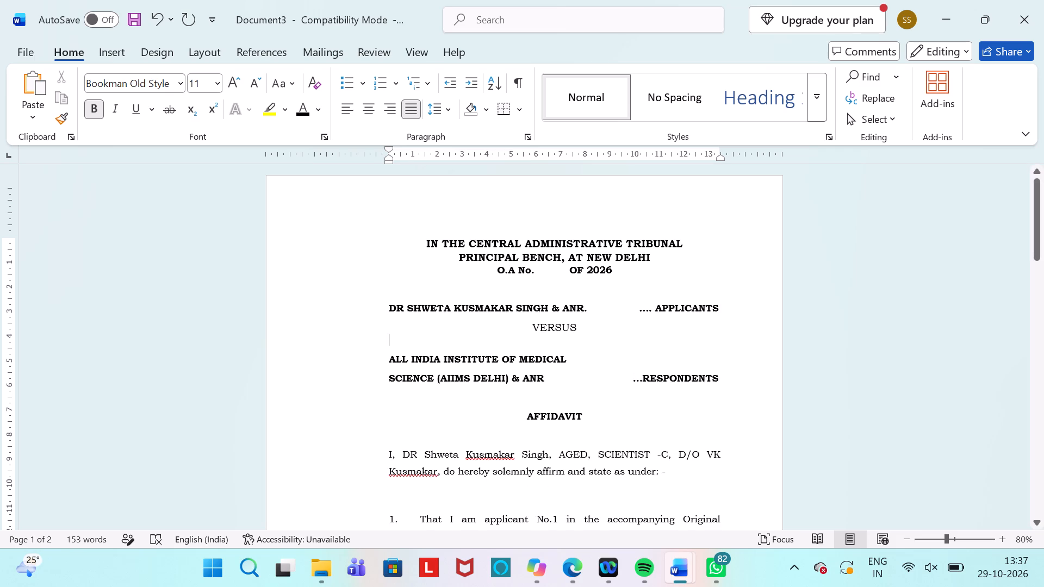
pyautogui.moveTo(465, 342); pyautogui.dragTo(299, 302)
pyautogui.hotkey('ctrl', 'b')
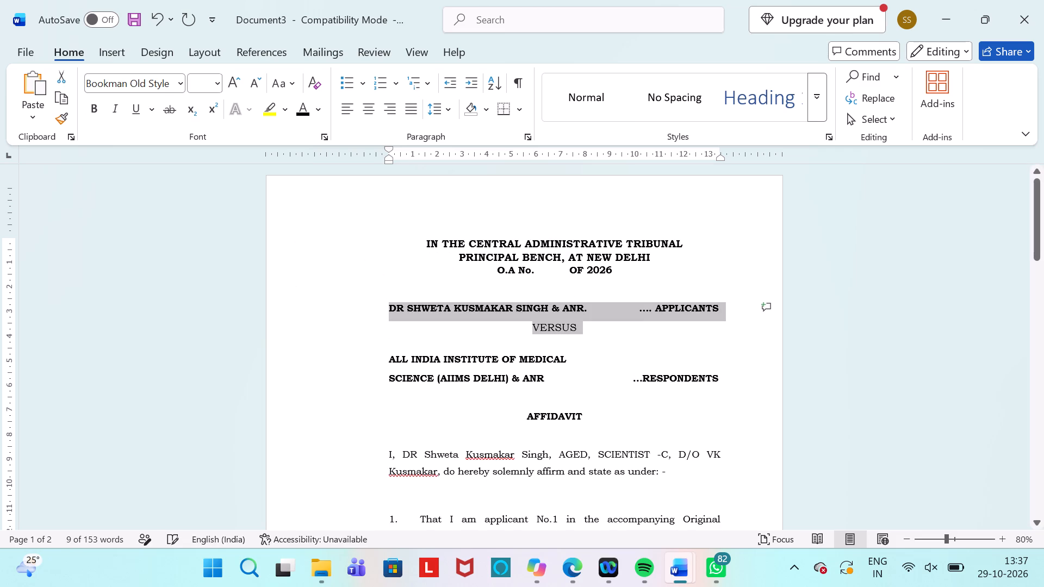
pyautogui.hotkey('ctrl', 'b')
# Delete the blank lines directly above and below the "AFFIDAVIT" heading.
pyautogui.click(557, 430)
pyautogui.press('BackSpace')
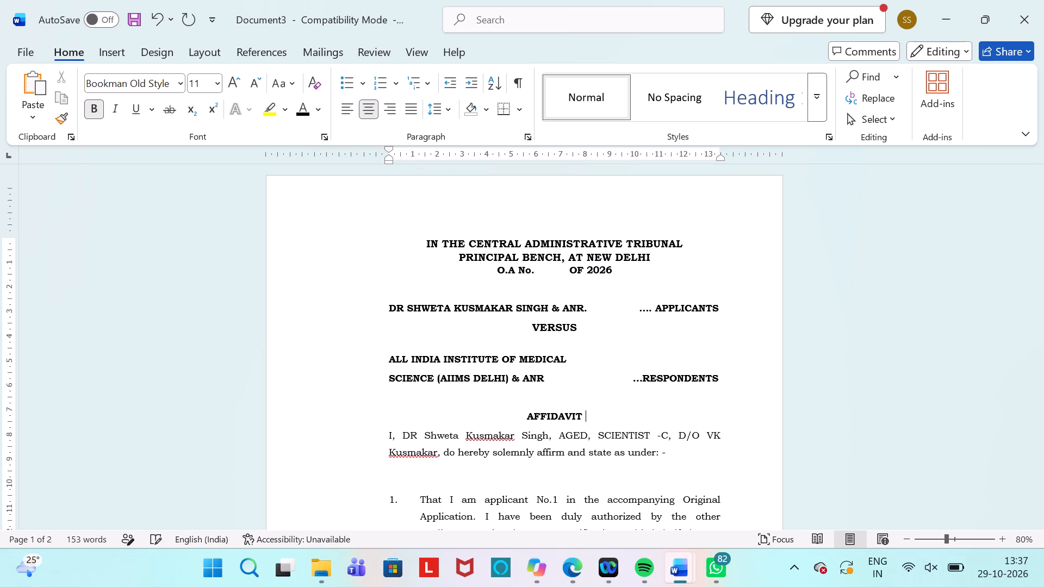
pyautogui.click(527, 397)
pyautogui.press('BackSpace')
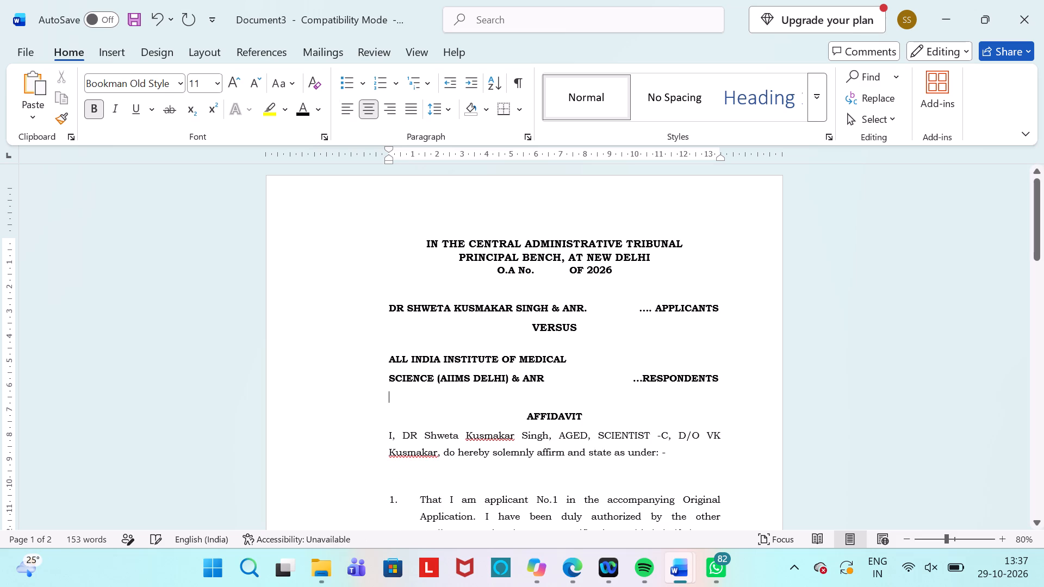
pyautogui.press('BackSpace')
# Review the rest of the affidavit, from the numbered paragraphs through the verification to the second page.
pyautogui.scroll(-1, 527, 397)
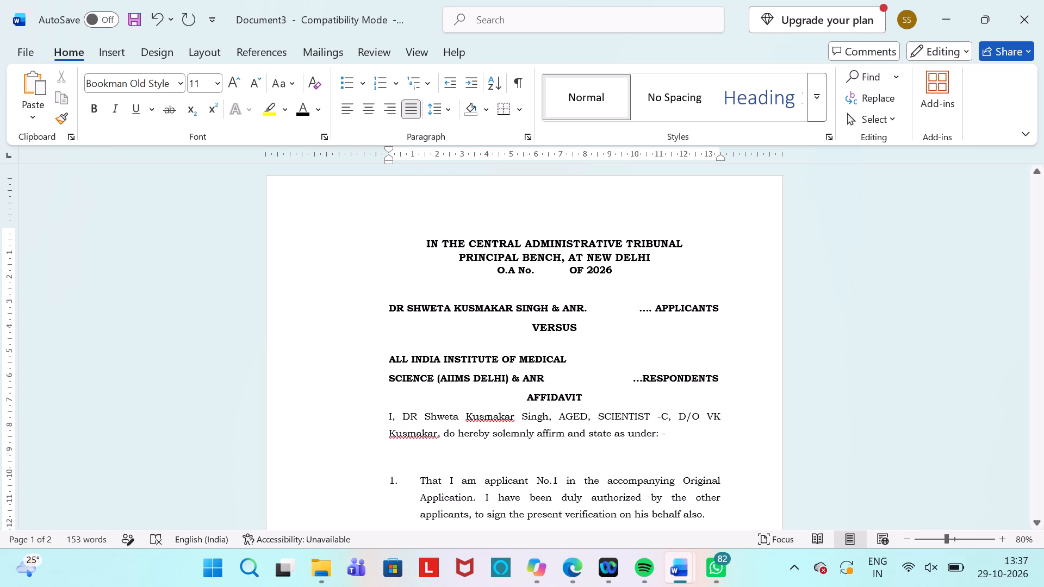
pyautogui.scroll(-2, 527, 397)
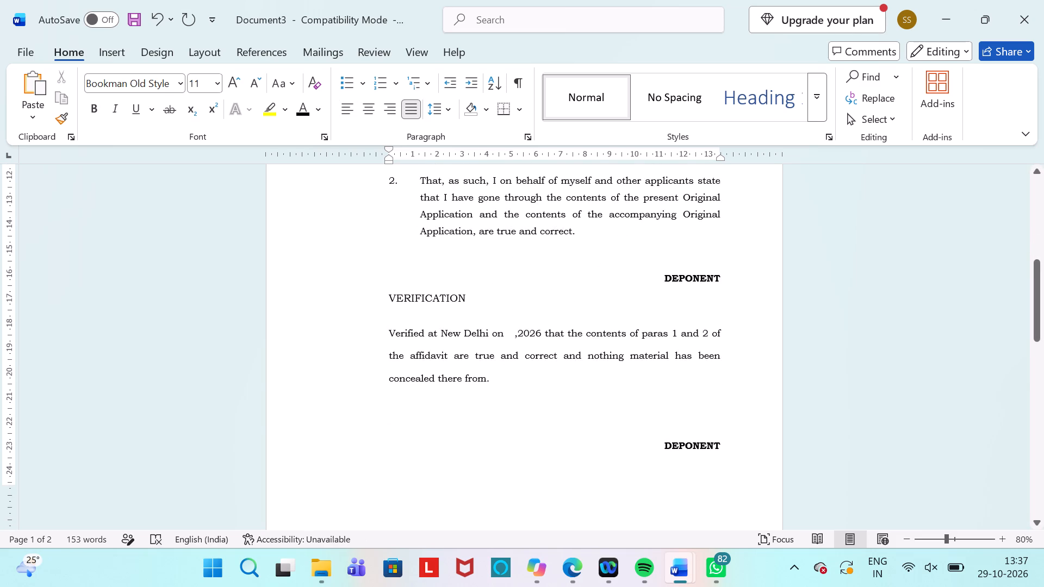
pyautogui.scroll(-1, 527, 397)
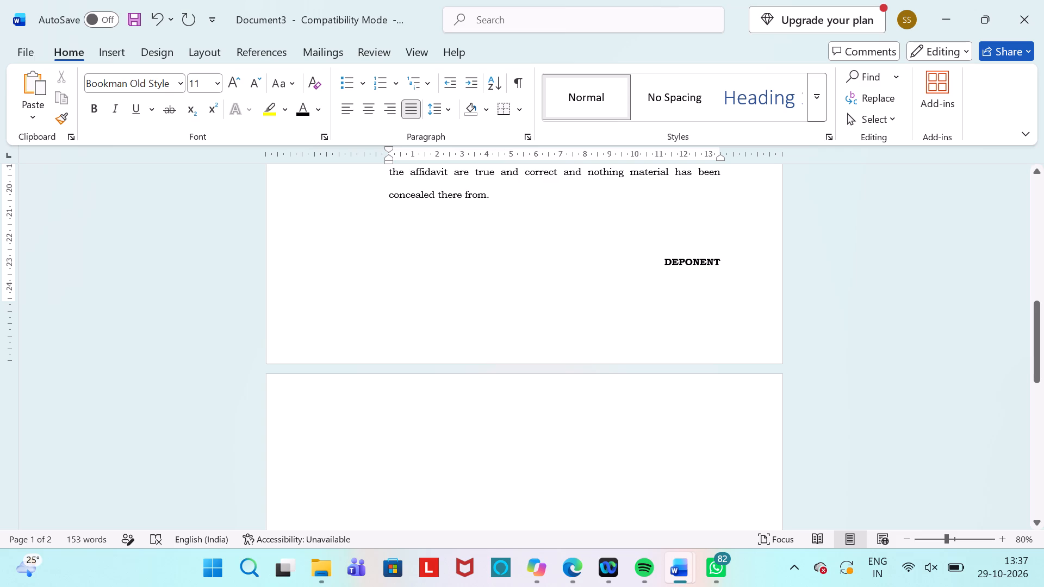
pyautogui.scroll(1, 629, 339)
pyautogui.scroll(-1, 629, 339)
pyautogui.scroll(1, 629, 339)
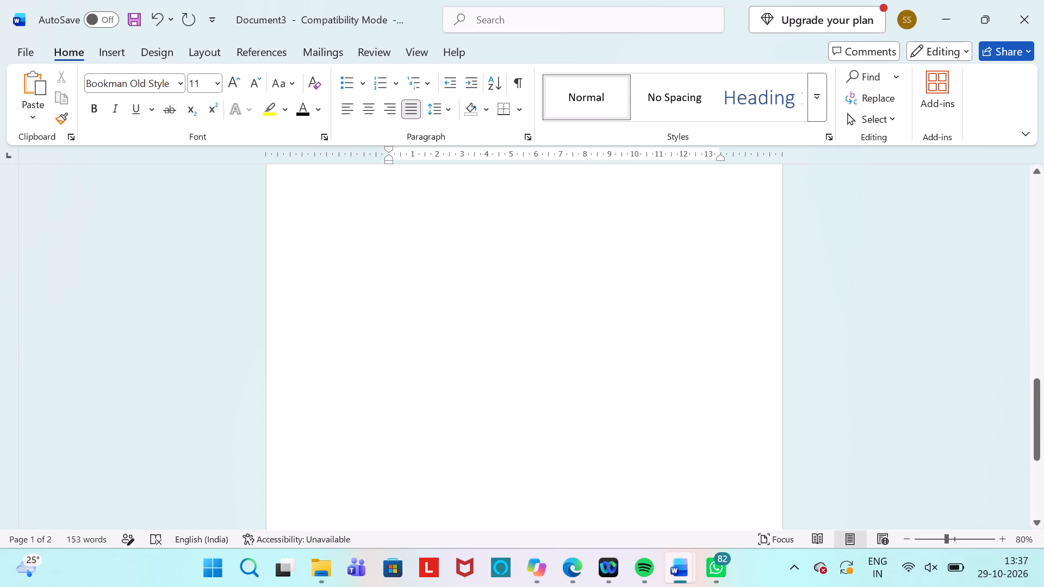
pyautogui.scroll(1, 629, 339)
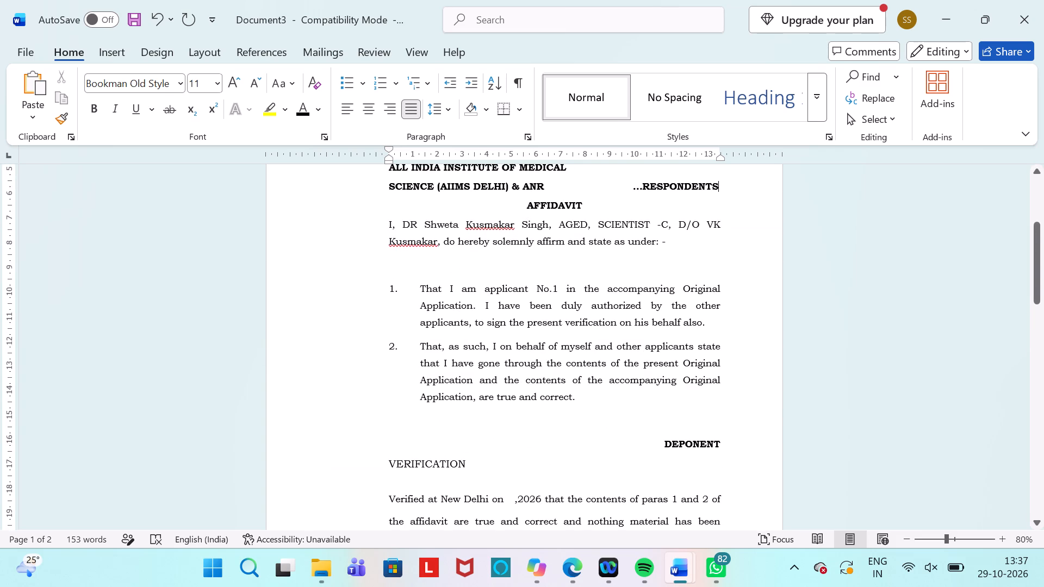
# In Edge, open the 197-page DR samita PDF and locate the affidavit supporting the original application on page 51.
pyautogui.click(577, 567)
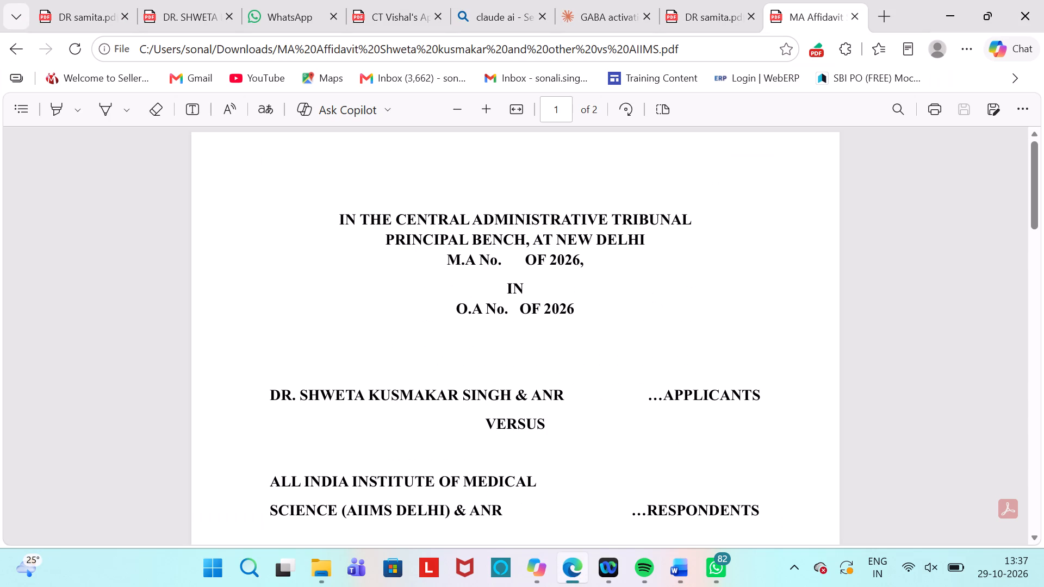
pyautogui.click(691, 32)
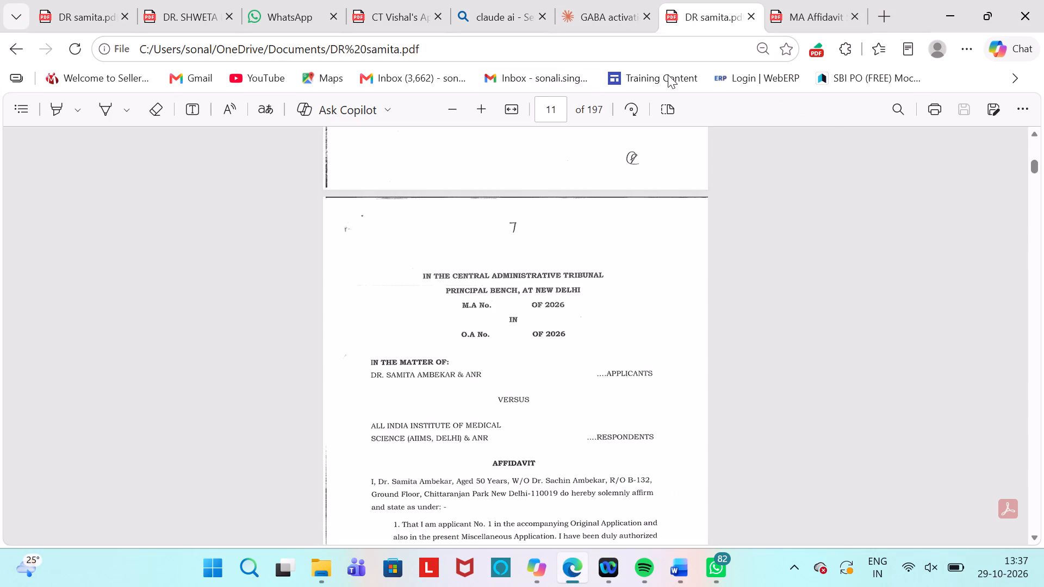
pyautogui.scroll(-16, 523, 316)
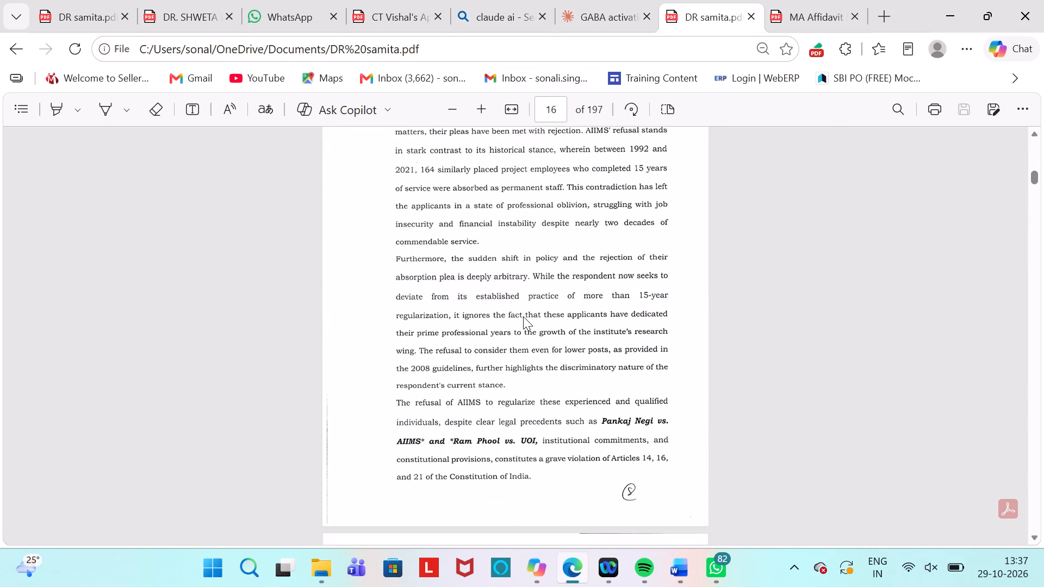
pyautogui.scroll(-18, 523, 316)
pyautogui.scroll(-4, 523, 316)
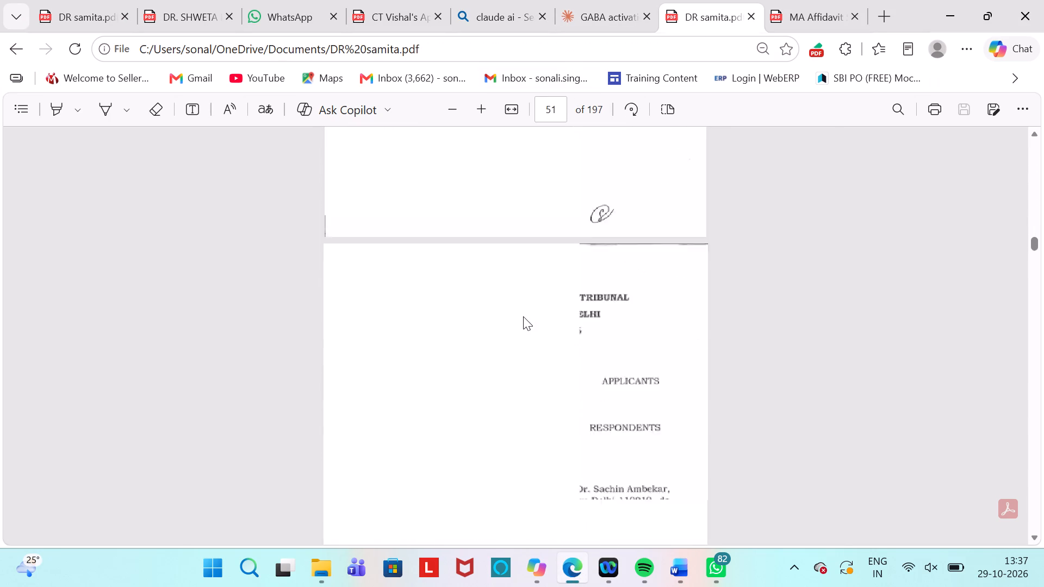
pyautogui.scroll(2, 523, 316)
pyautogui.hscroll(1, 523, 316)
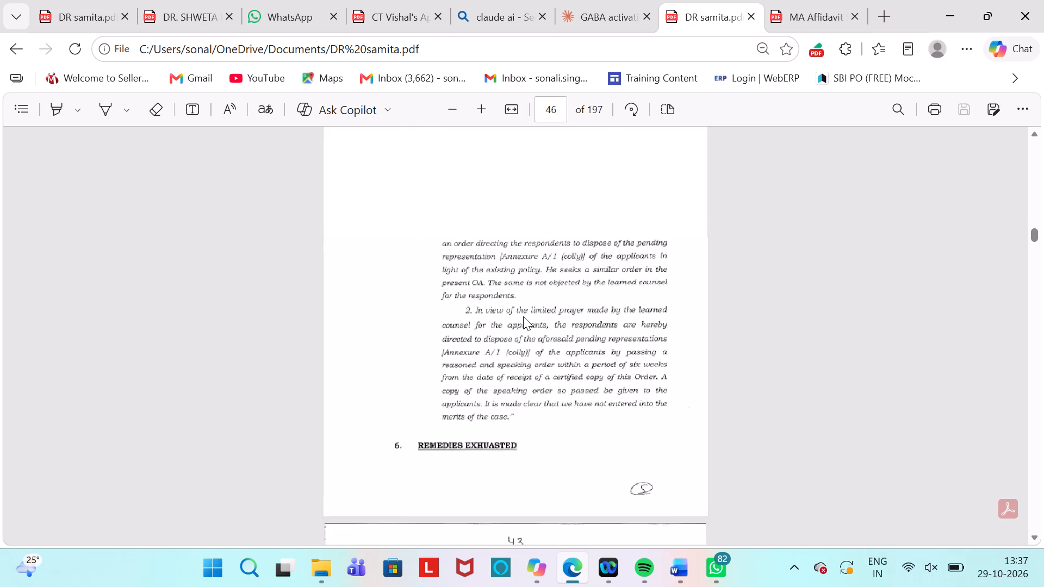
pyautogui.hscroll(1, 523, 316)
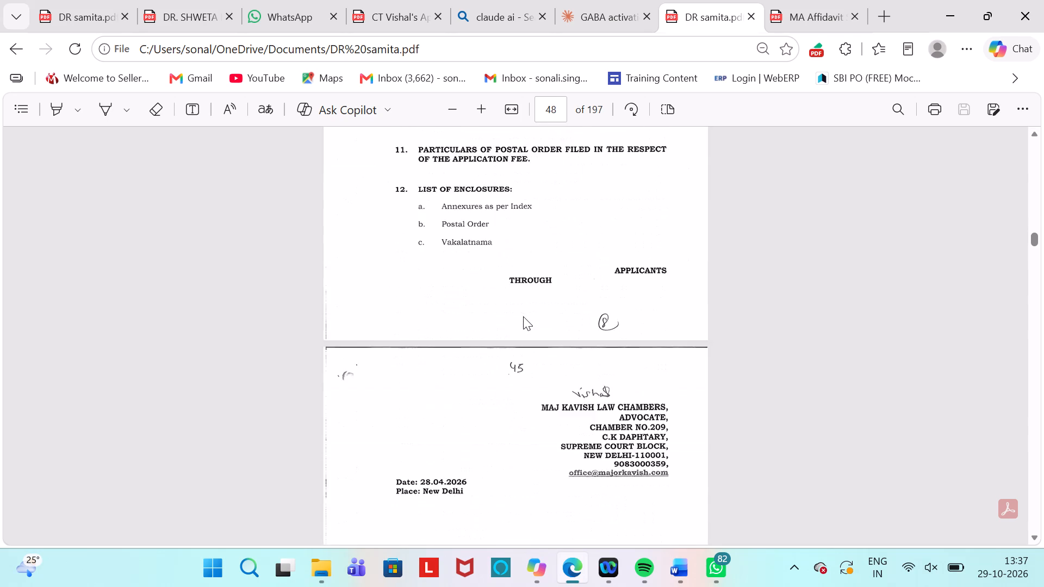
pyautogui.hscroll(1, 523, 316)
pyautogui.scroll(-7, 523, 316)
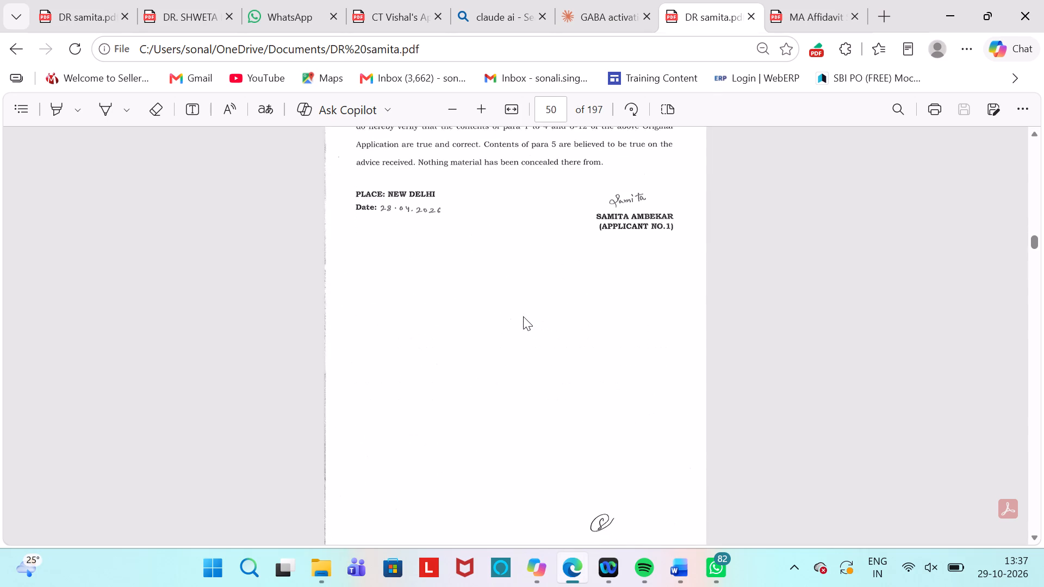
pyautogui.scroll(-2, 523, 316)
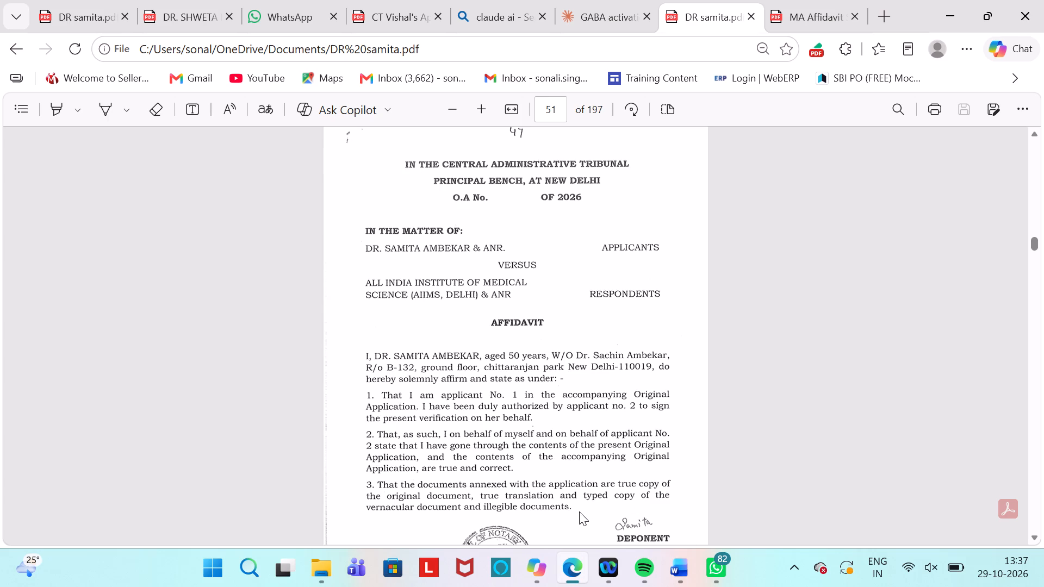
# Copy the affidavit's body text, from the deponent's opening statement through the end of numbered paragraph 3.
pyautogui.moveTo(579, 511); pyautogui.dragTo(335, 370)
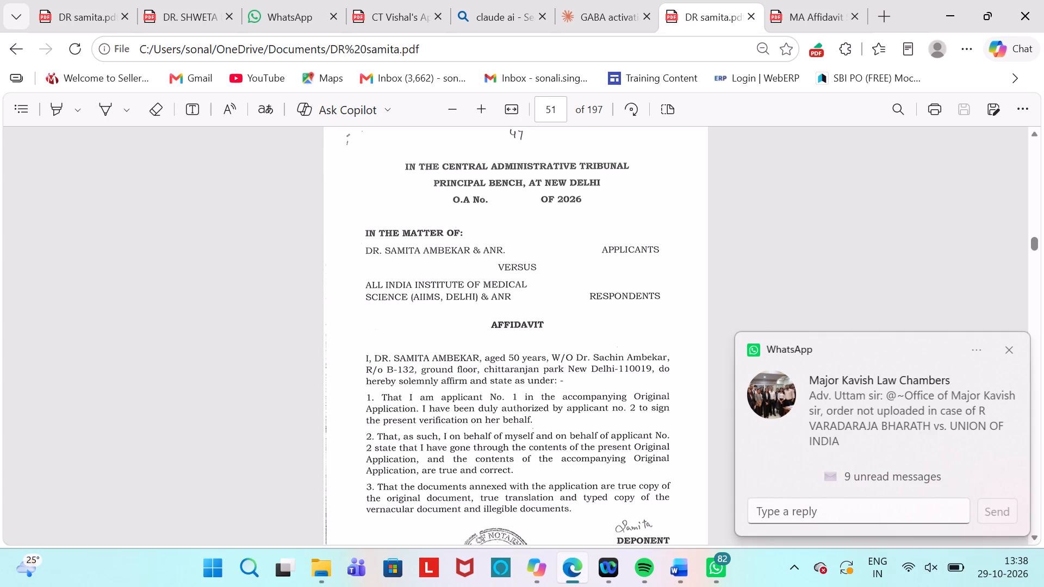
pyautogui.click(364, 352)
pyautogui.moveTo(364, 352); pyautogui.dragTo(550, 439)
pyautogui.click(550, 439)
pyautogui.moveTo(362, 360); pyautogui.dragTo(605, 492)
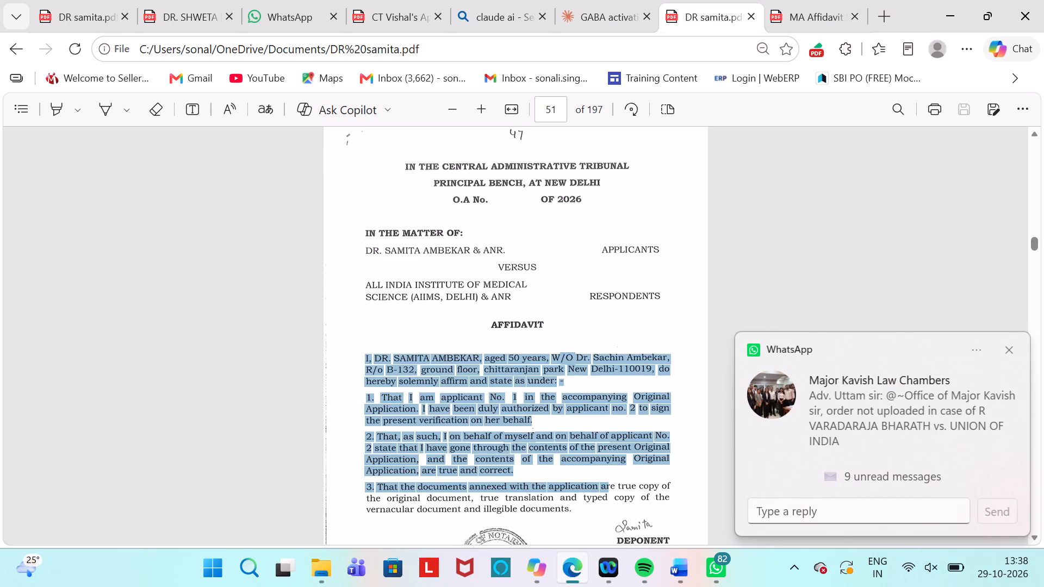
pyautogui.moveTo(605, 492); pyautogui.dragTo(617, 511)
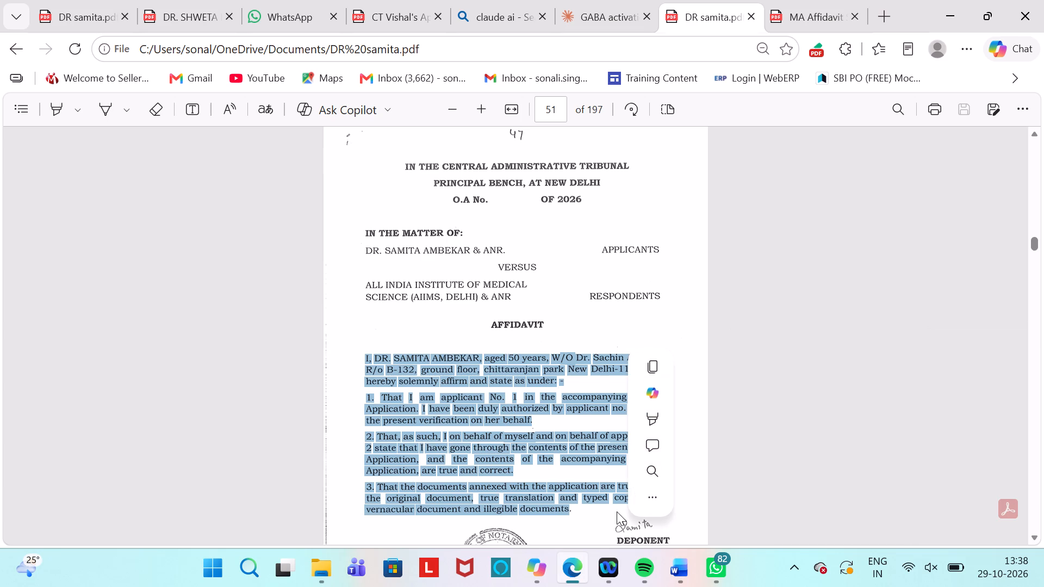
pyautogui.hotkey('ctrl', 'c')
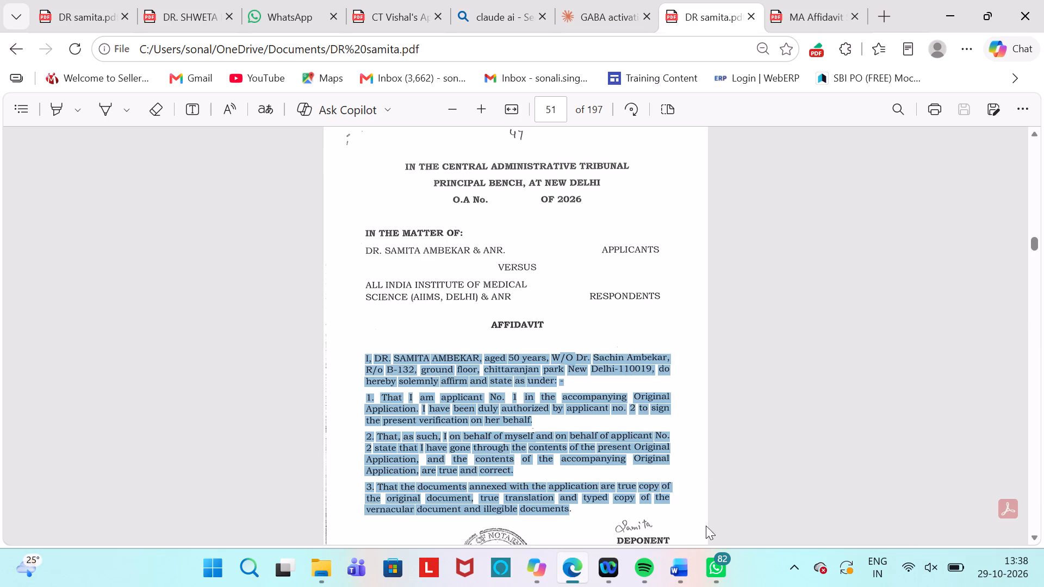
# In the Word affidavit, replace the deponent's opening paragraph and both numbered paragraphs under the "AFFIDAVIT" heading with the copied text.
pyautogui.click(687, 565)
pyautogui.click(930, 467)
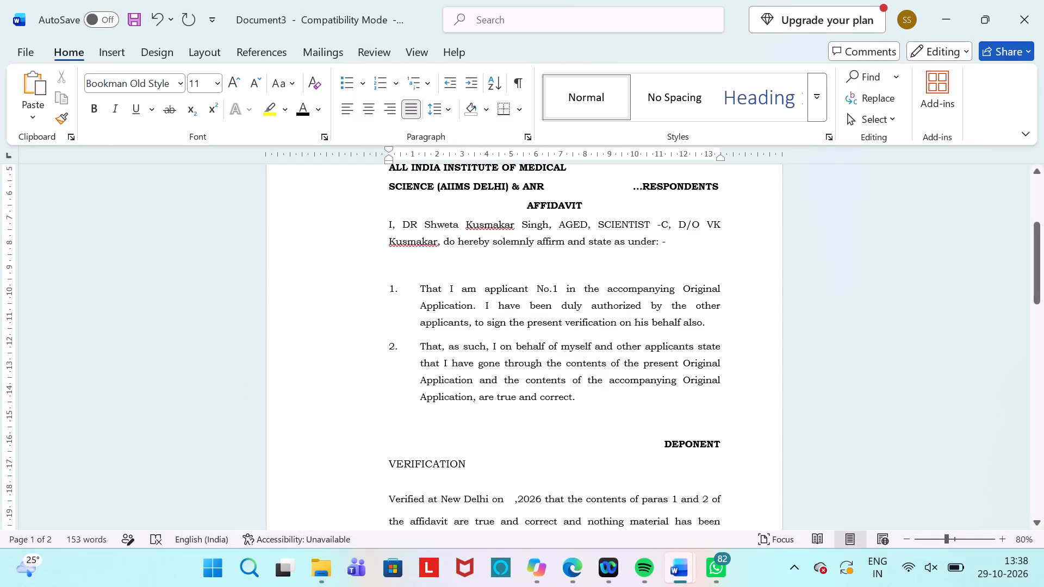
pyautogui.moveTo(583, 401); pyautogui.dragTo(391, 284)
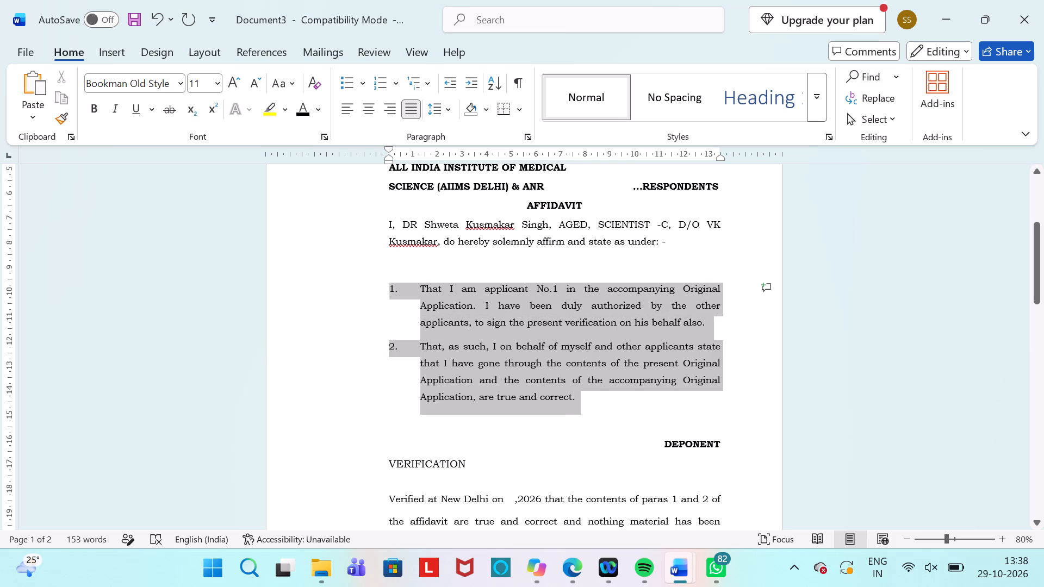
pyautogui.moveTo(391, 284); pyautogui.dragTo(374, 227)
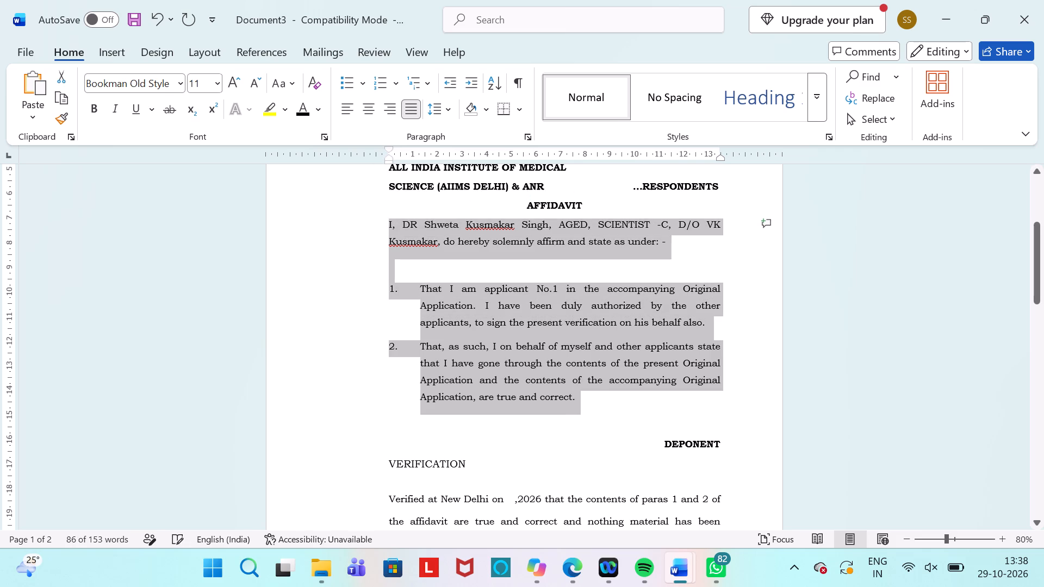
pyautogui.hotkey('ctrl', 'v')
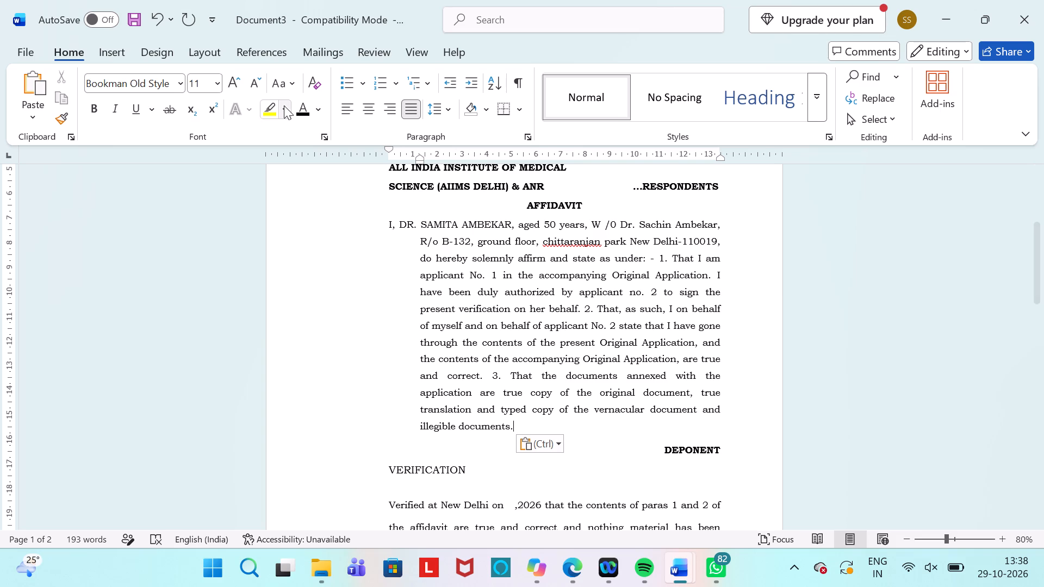
pyautogui.click(158, 17)
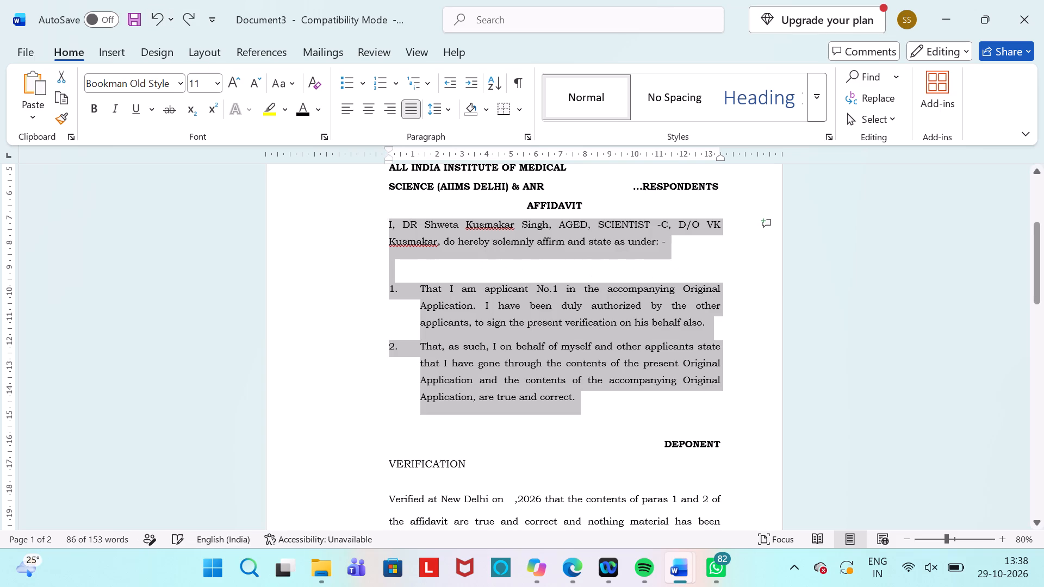
pyautogui.press('BackSpace')
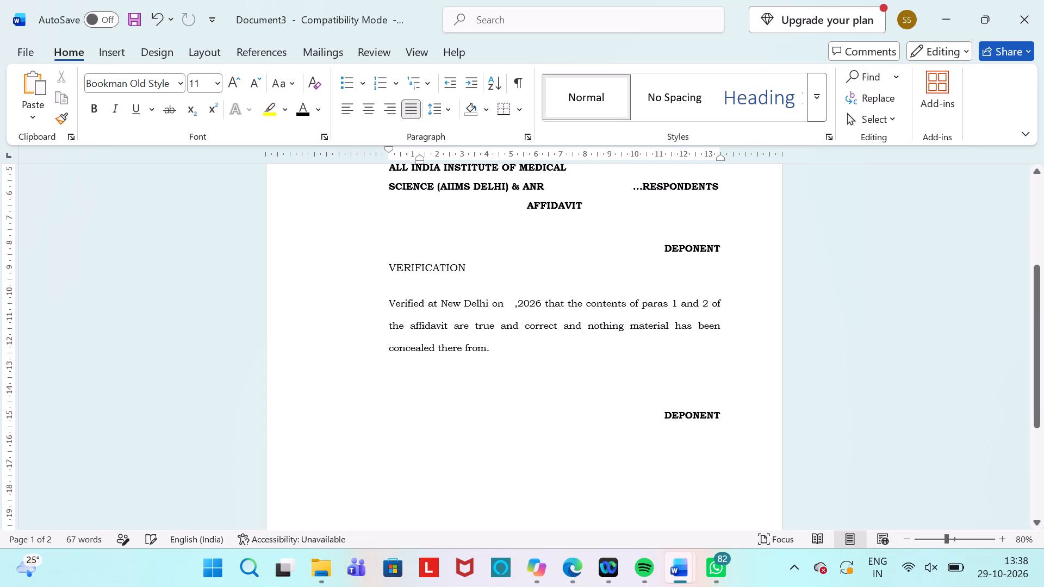
pyautogui.hotkey('ctrl', 'v')
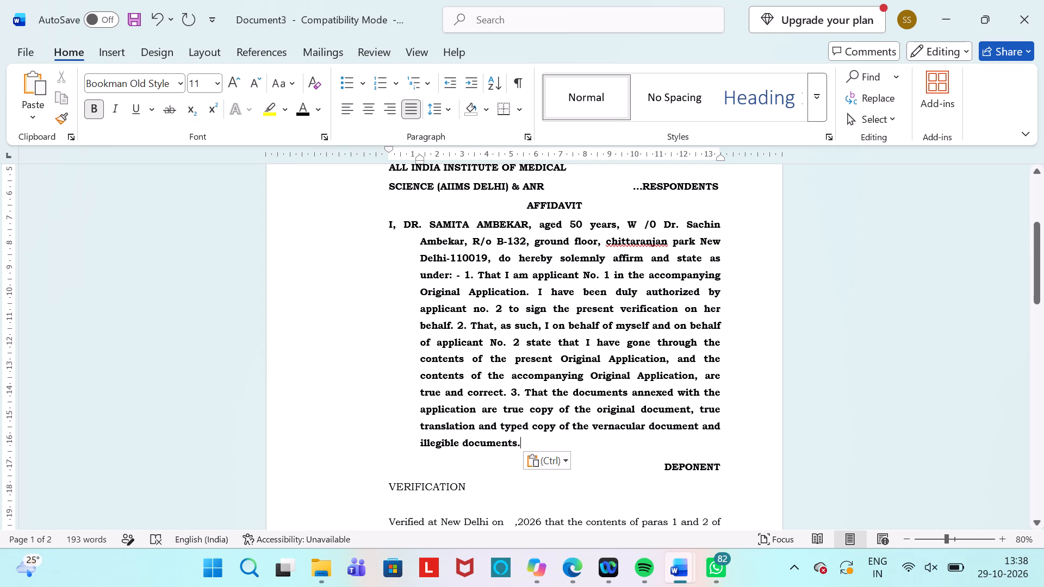
# Split the pasted affidavit text so that statements 1 and 2 each start a new paragraph.
pyautogui.click(417, 246)
pyautogui.click(464, 276)
pyautogui.press('Return')
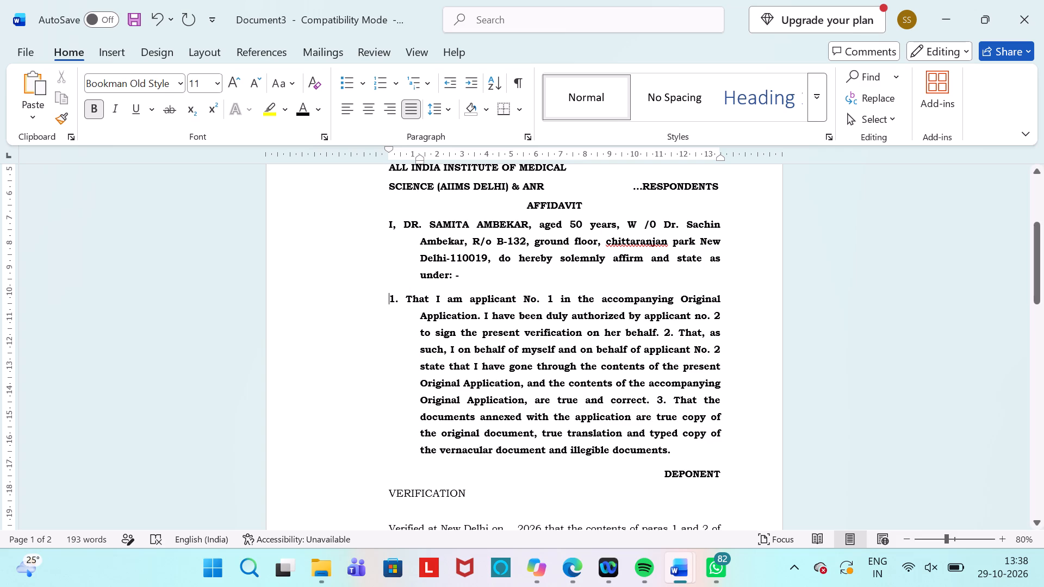
pyautogui.click(665, 335)
pyautogui.press('Return')
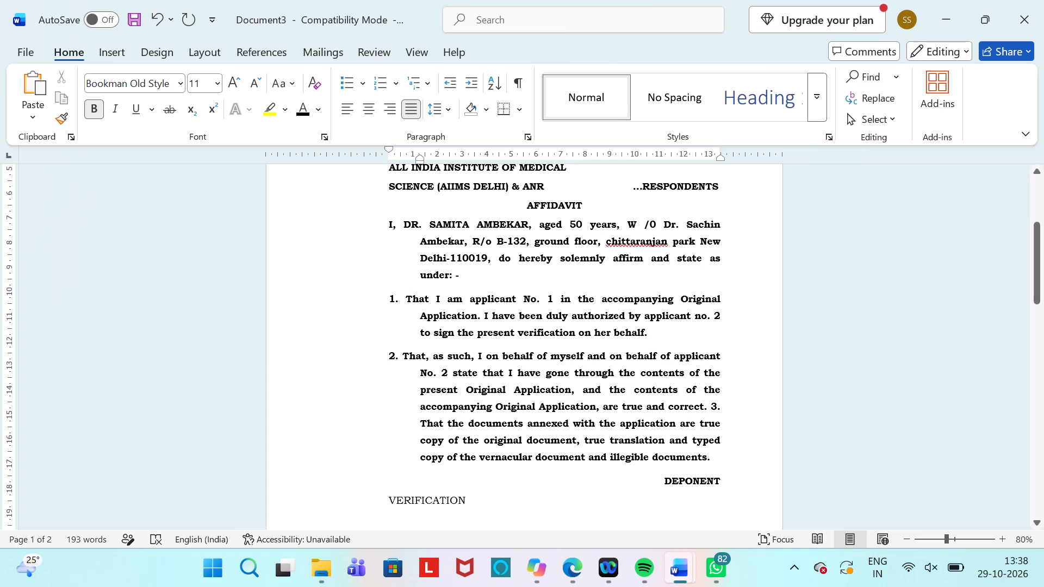
# Remove the hanging indent from the deponent's opening statement, aligning its first line and following lines with the left margin.
pyautogui.click(413, 240)
pyautogui.moveTo(413, 240); pyautogui.dragTo(471, 283)
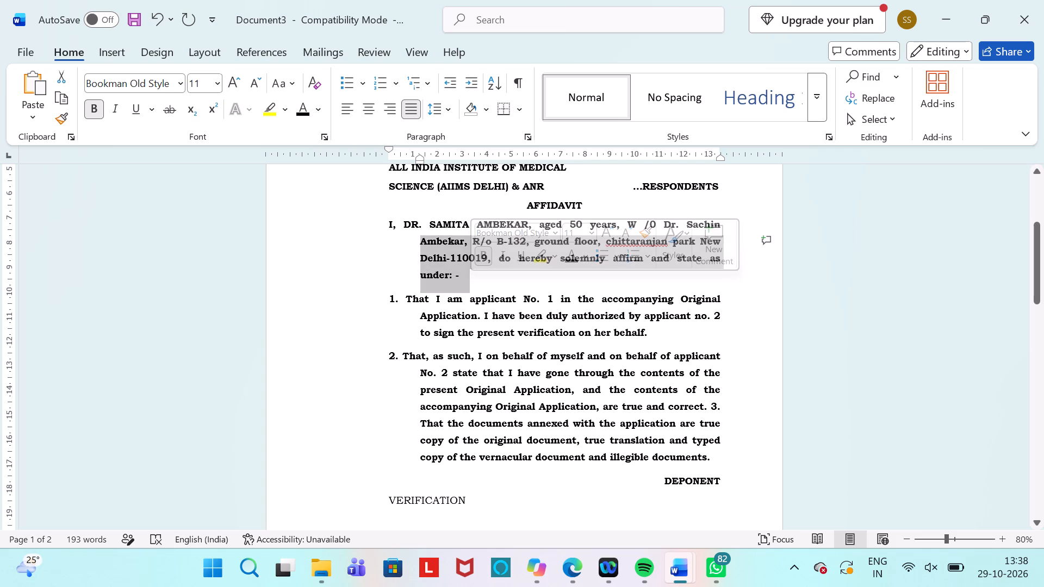
pyautogui.moveTo(420, 164); pyautogui.dragTo(391, 161)
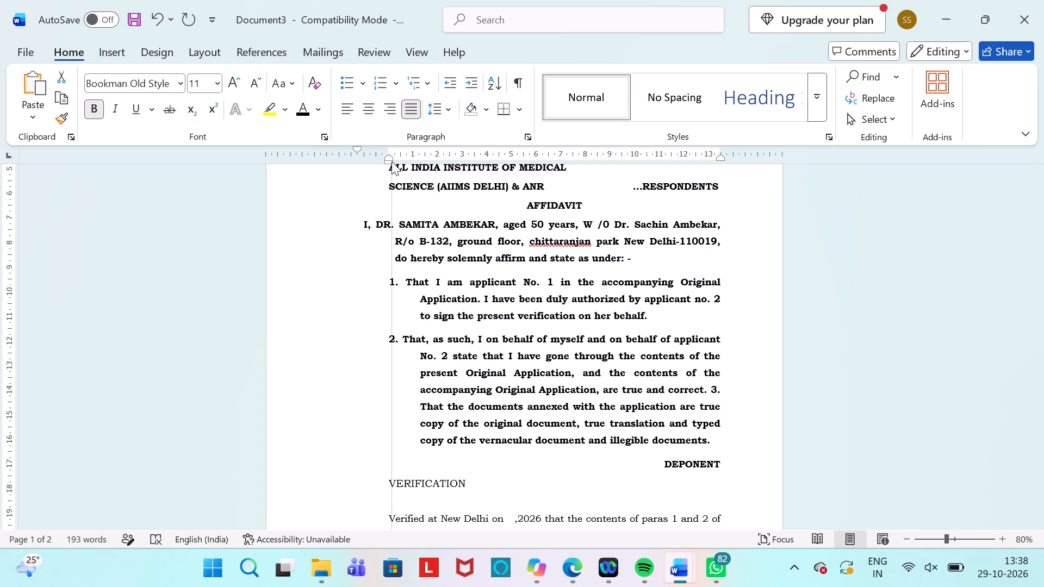
pyautogui.moveTo(391, 161); pyautogui.dragTo(407, 163)
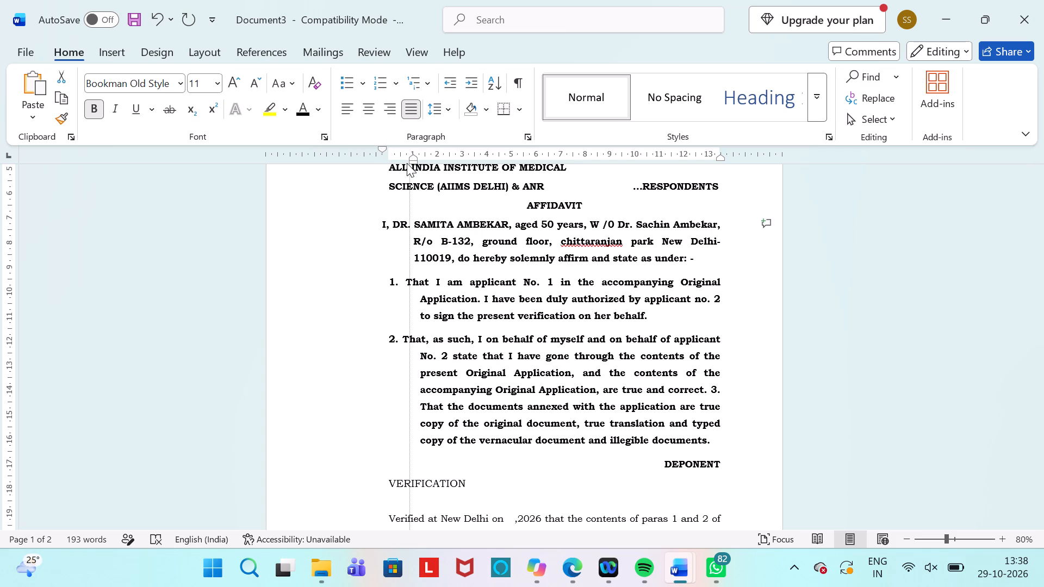
pyautogui.moveTo(407, 163); pyautogui.dragTo(390, 165)
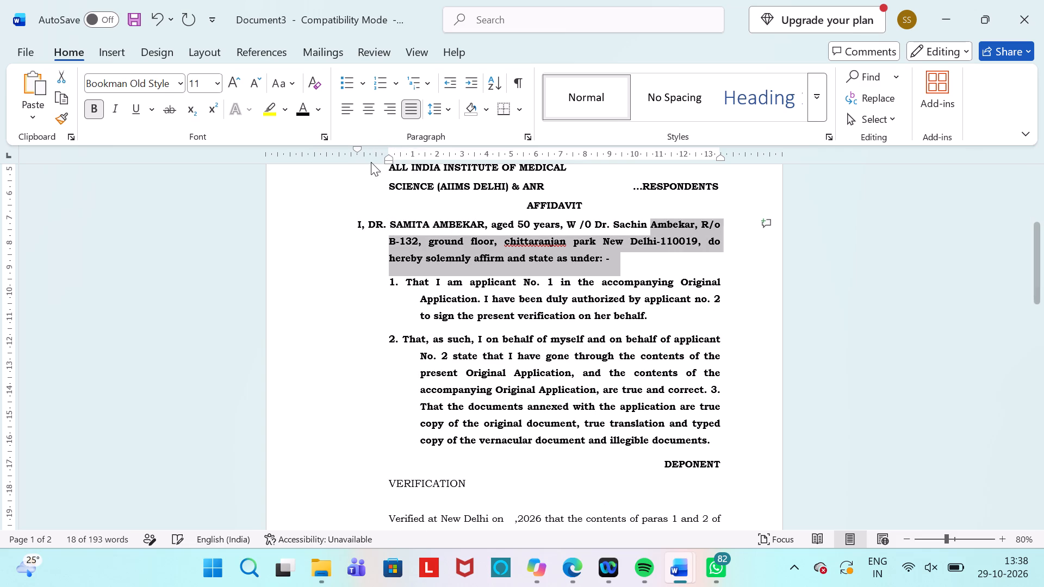
pyautogui.click(356, 151)
pyautogui.moveTo(356, 151); pyautogui.dragTo(370, 151)
pyautogui.click(678, 32)
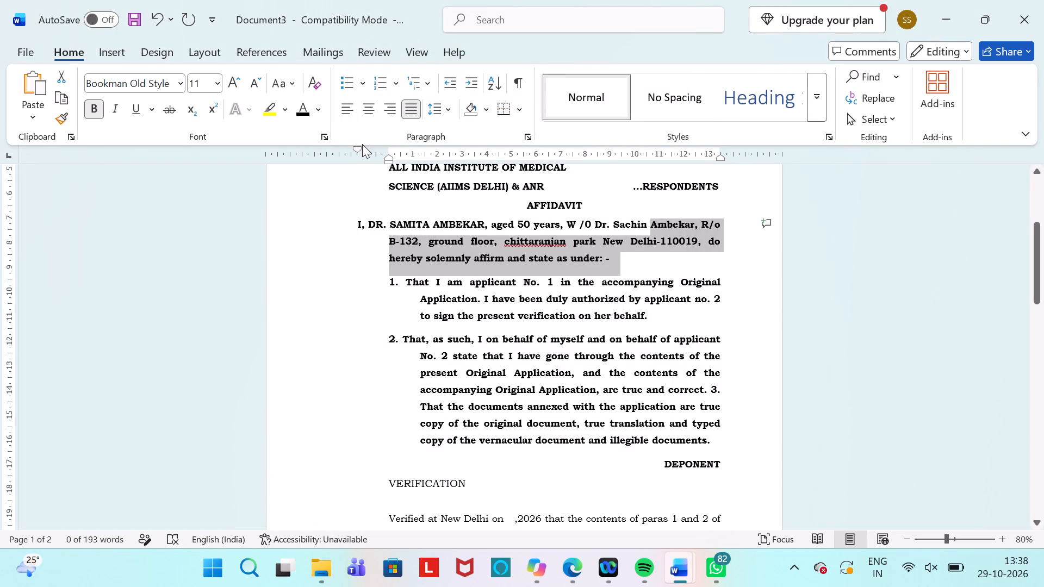
pyautogui.moveTo(357, 151); pyautogui.dragTo(388, 148)
# Remove the hanging indents from paragraphs 1 and 2 so all their lines align with the left margin.
pyautogui.click(655, 315)
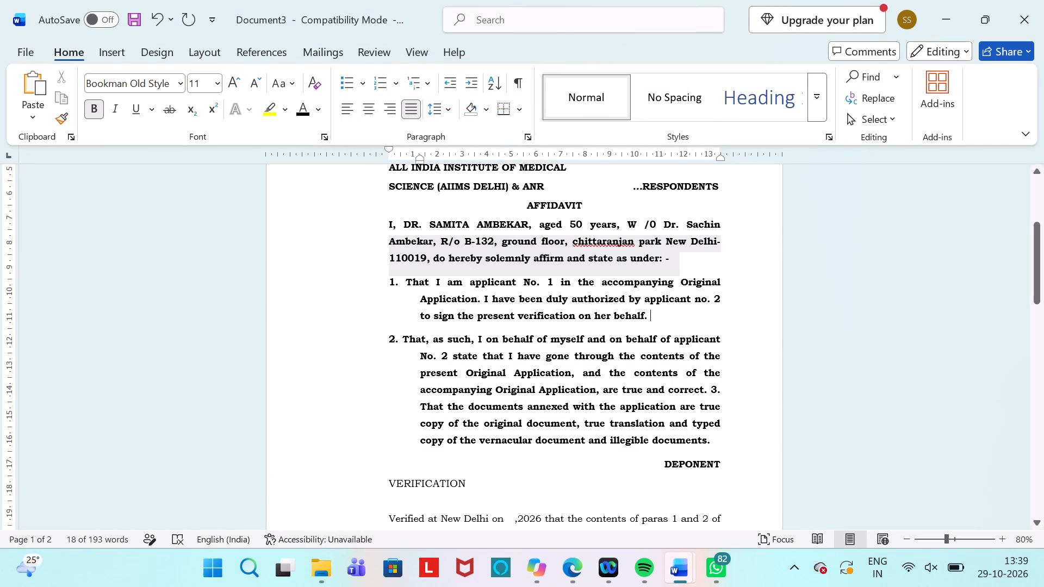
pyautogui.moveTo(655, 315); pyautogui.dragTo(412, 284)
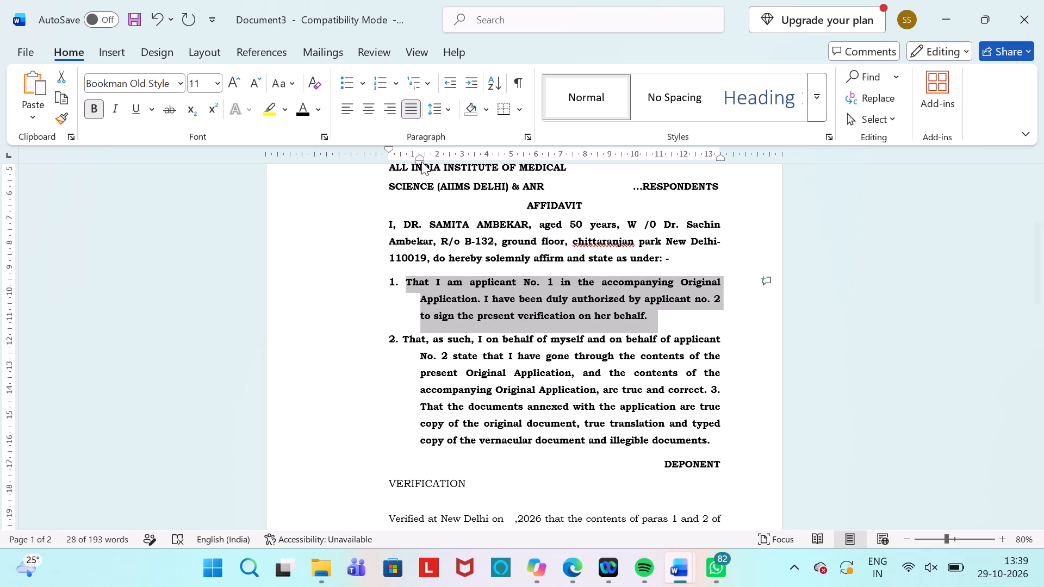
pyautogui.moveTo(421, 161); pyautogui.dragTo(389, 161)
pyautogui.moveTo(356, 147); pyautogui.dragTo(391, 148)
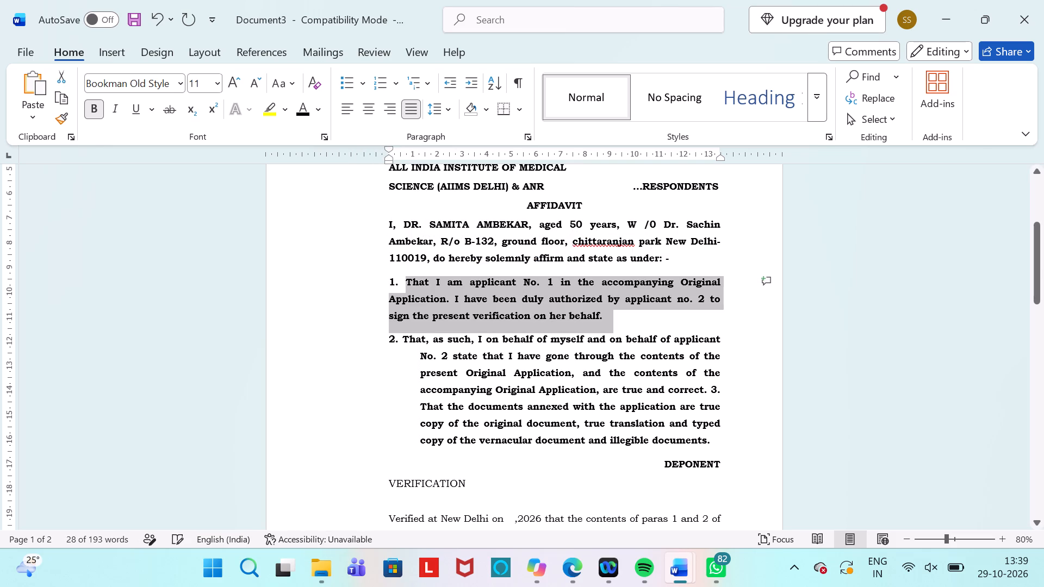
pyautogui.moveTo(719, 442); pyautogui.dragTo(382, 345)
pyautogui.moveTo(419, 160); pyautogui.dragTo(417, 160)
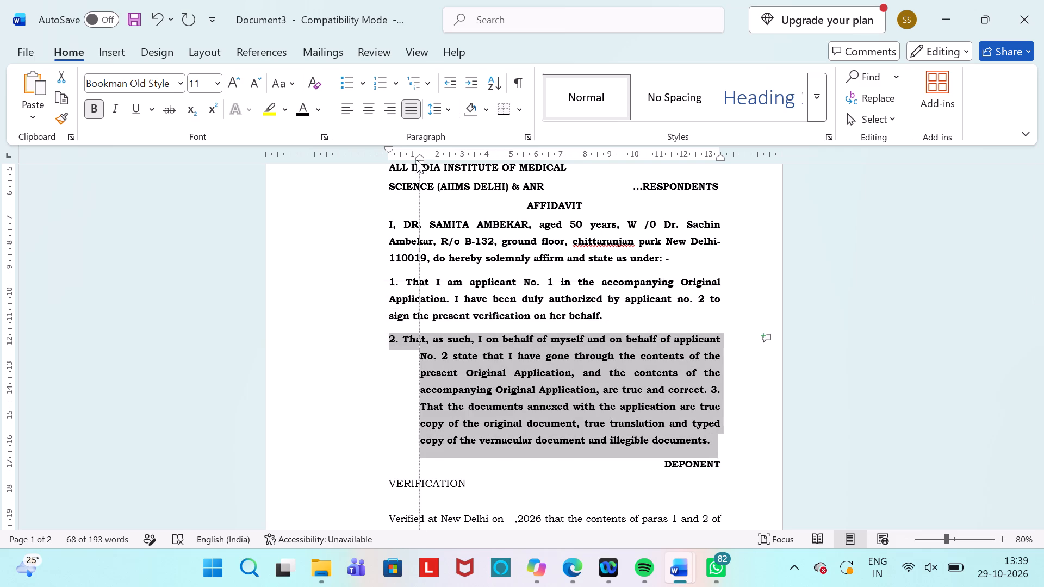
pyautogui.moveTo(417, 160); pyautogui.dragTo(389, 162)
pyautogui.moveTo(358, 150); pyautogui.dragTo(390, 149)
pyautogui.click(619, 463)
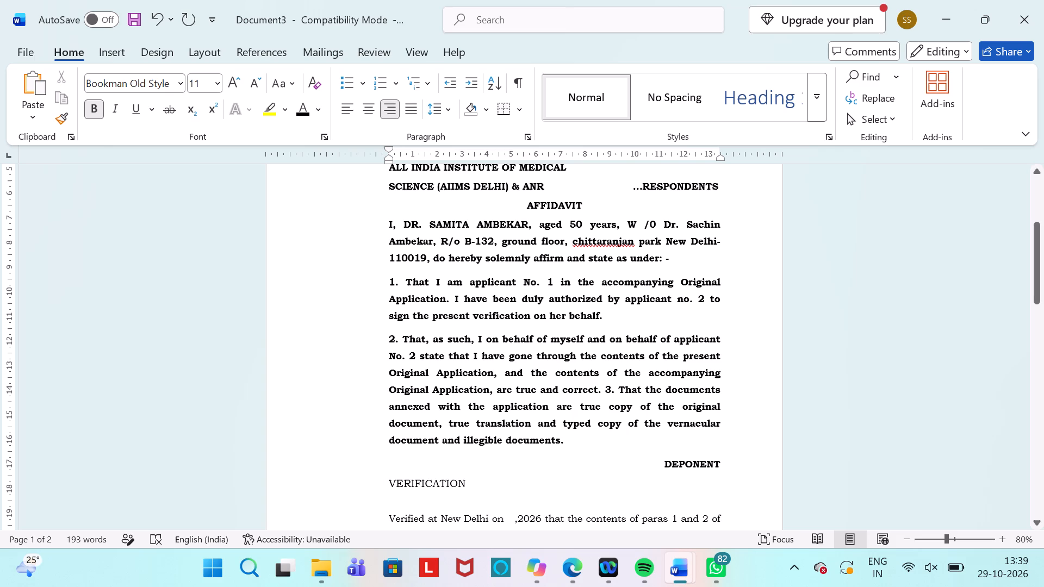
# Replace the paragraph under VERIFICATION with the "Verified at Delhi" statement copied from DR samita.pdf in Edge.
pyautogui.scroll(-3, 587, 446)
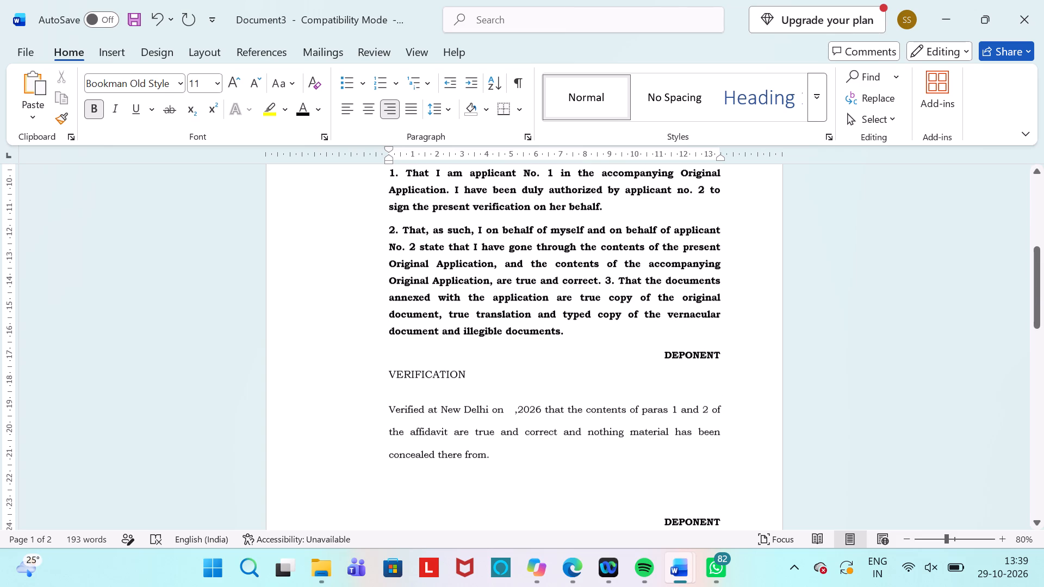
pyautogui.scroll(-1, 587, 446)
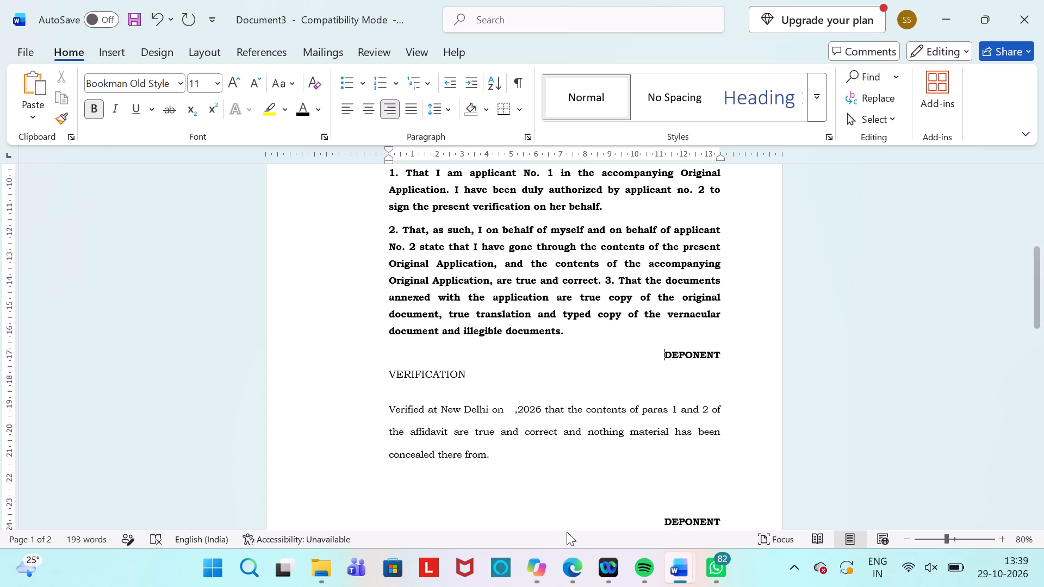
pyautogui.click(568, 560)
pyautogui.scroll(-4, 460, 457)
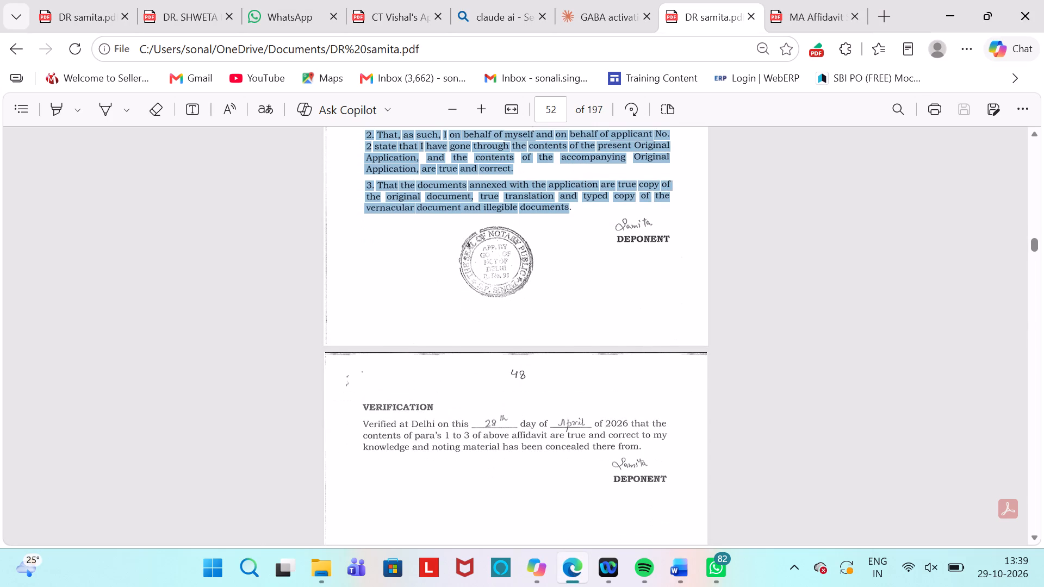
pyautogui.moveTo(641, 446); pyautogui.dragTo(583, 444)
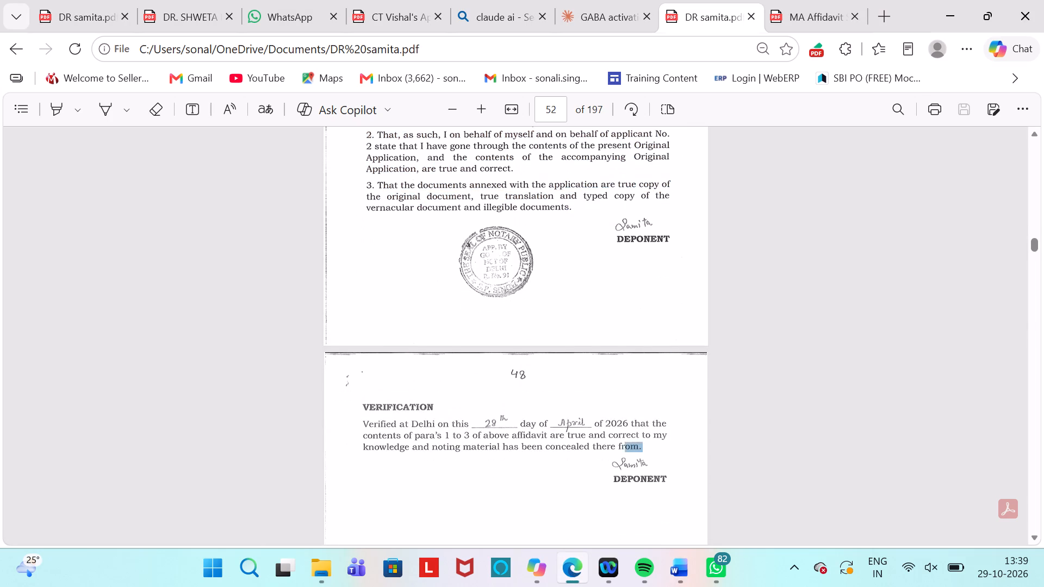
pyautogui.moveTo(583, 444); pyautogui.dragTo(354, 411)
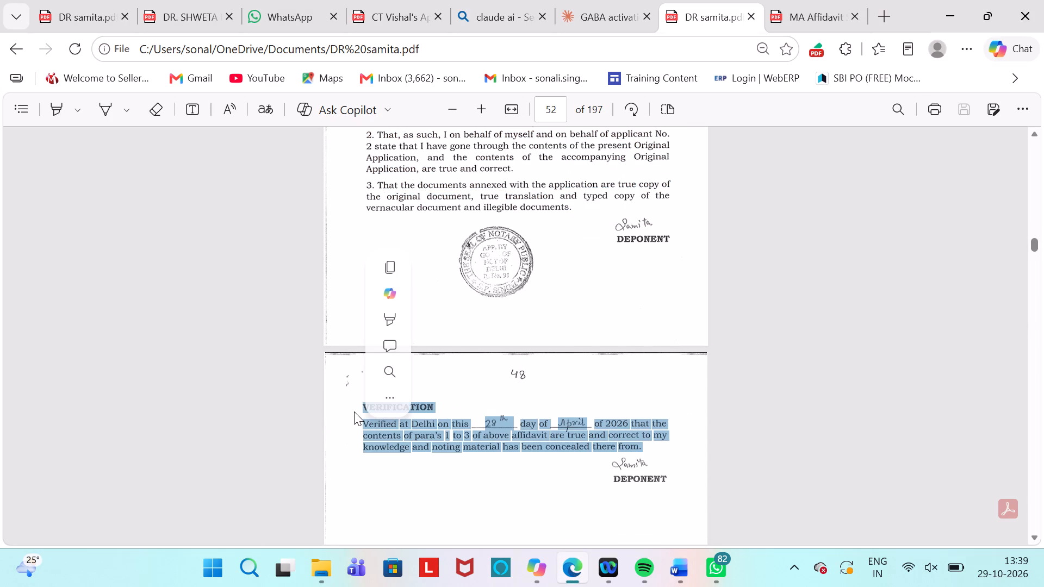
pyautogui.hotkey('shift', 'Down')
pyautogui.hotkey('shift', 'Down')
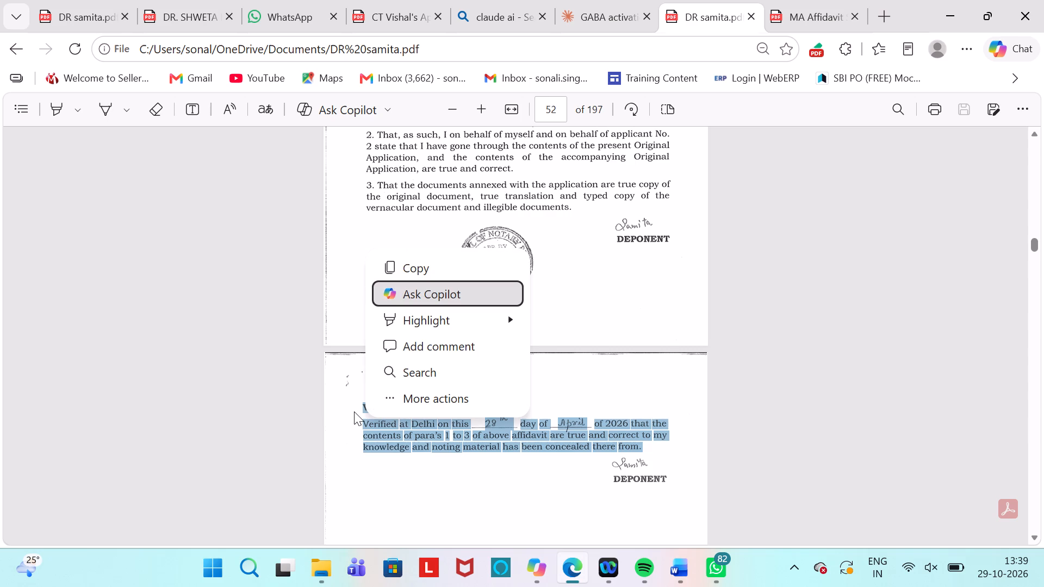
pyautogui.click(548, 417)
pyautogui.moveTo(362, 427); pyautogui.dragTo(641, 443)
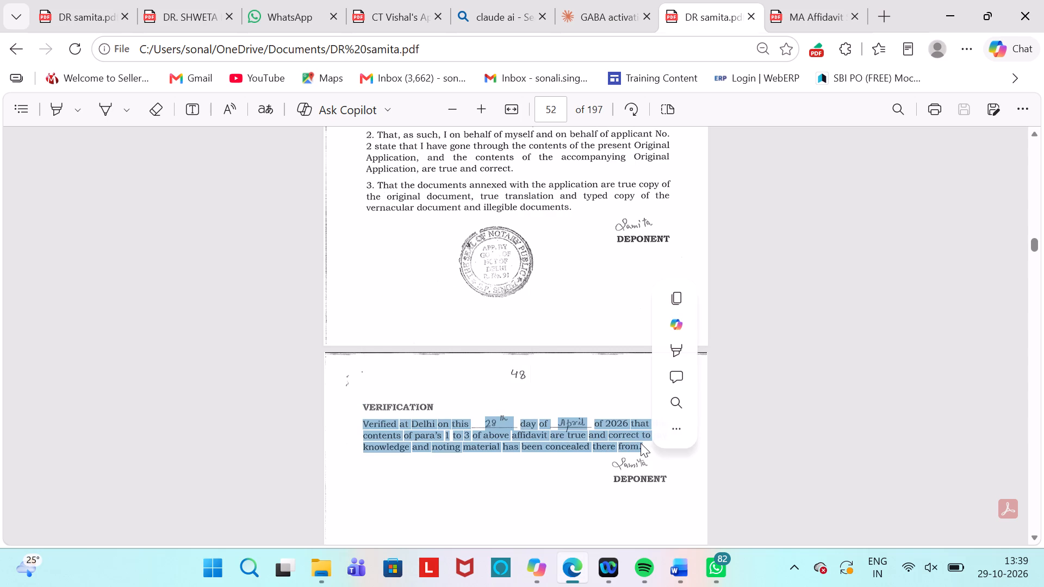
pyautogui.hotkey('ctrl', 'c')
pyautogui.hotkey('ctrl', 'c')
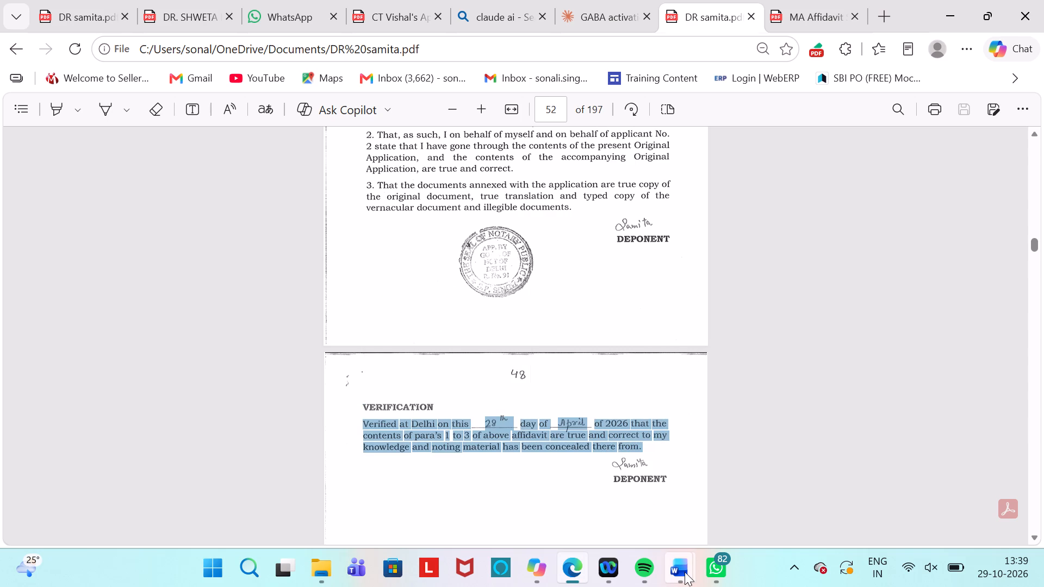
pyautogui.click(685, 572)
pyautogui.click(900, 504)
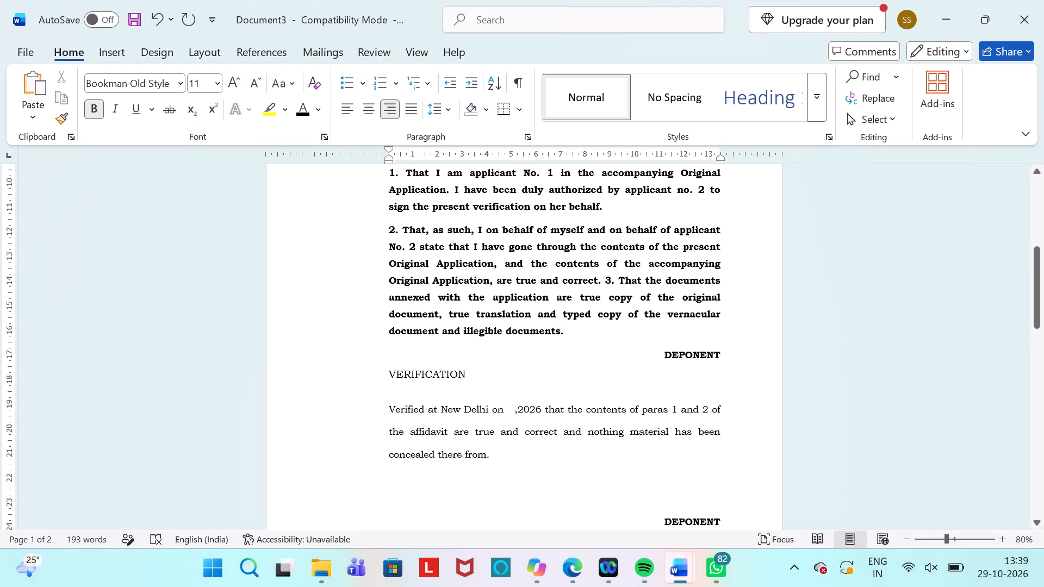
pyautogui.moveTo(488, 458); pyautogui.dragTo(352, 415)
pyautogui.hotkey('ctrl', 'v')
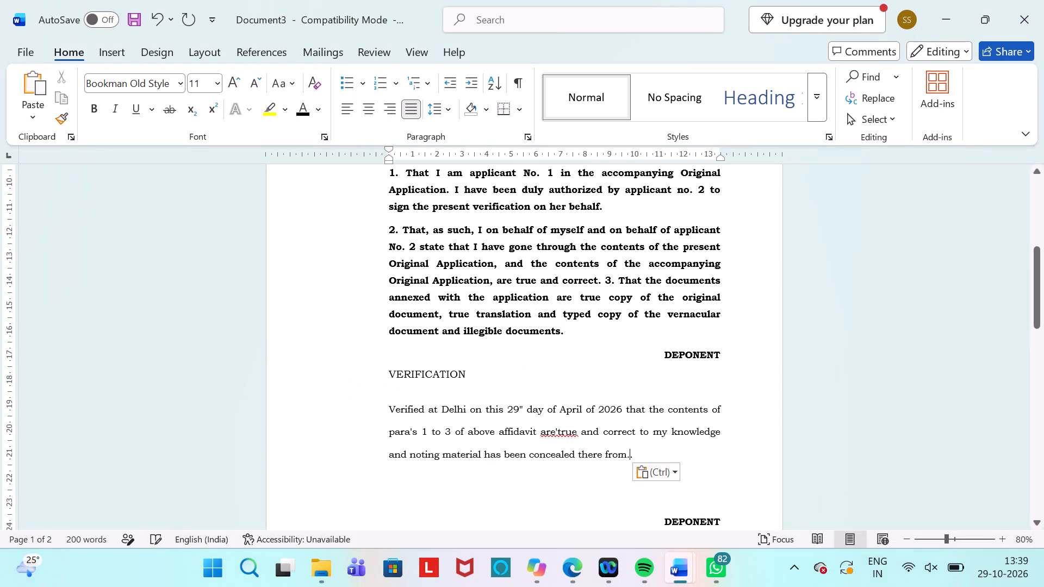
# Correct the stray apostrophe in the verification paragraph so the wording reads "are true".
pyautogui.click(515, 409)
pyautogui.click(553, 428)
pyautogui.hotkey('shift', 'Right')
pyautogui.press('space')
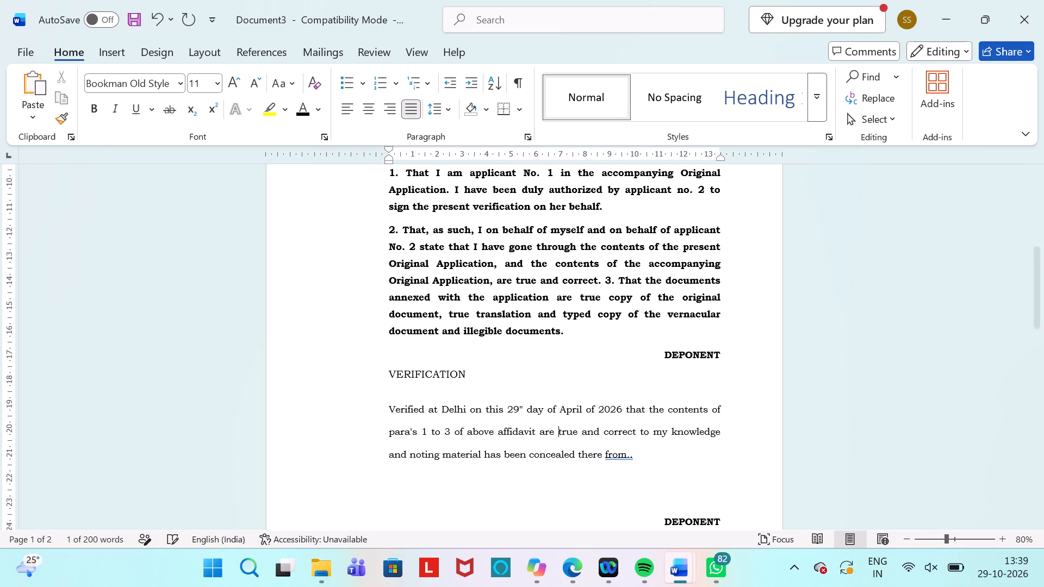
# Replace the day number and its stray mark in the verification date with the blank "___".
pyautogui.click(504, 411)
pyautogui.press('Right')
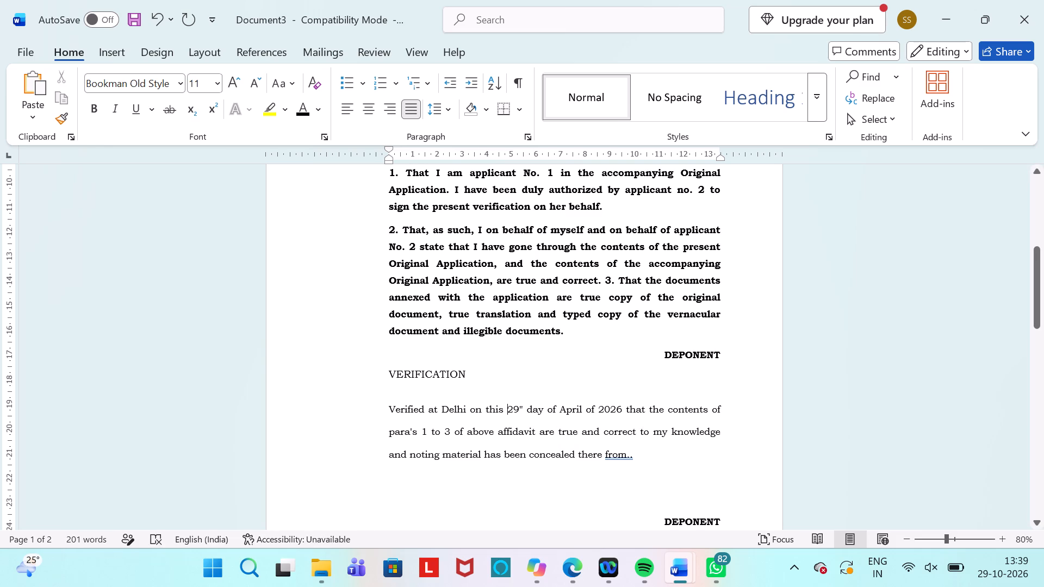
pyautogui.hotkey('shift', 'Right')
pyautogui.hotkey('shift', 'Right')
pyautogui.hotkey('shift', 'Right')
pyautogui.hotkey('shift', 'Right')
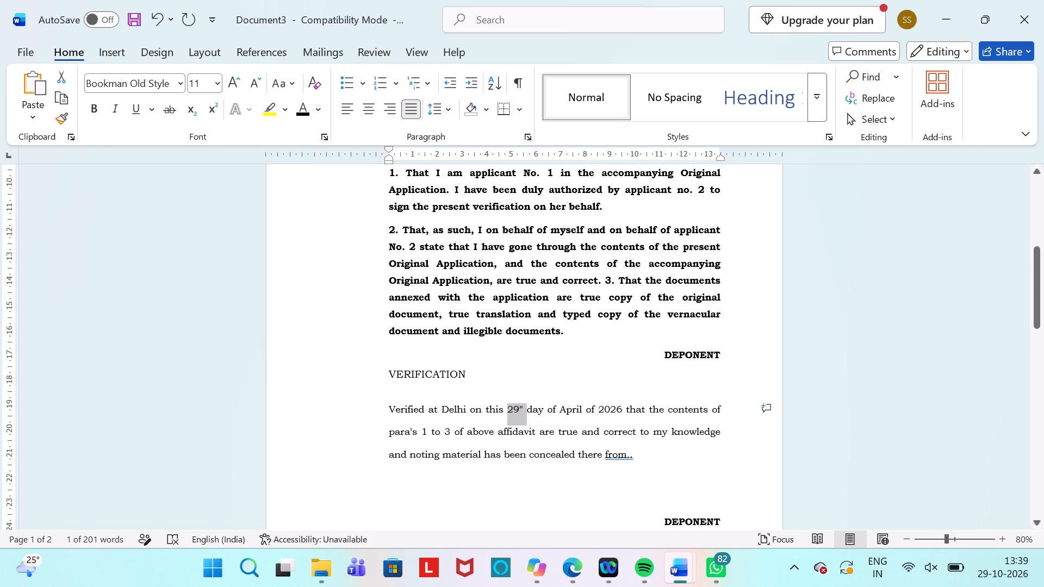
pyautogui.hotkey('shift', 'Left')
pyautogui.write('___')
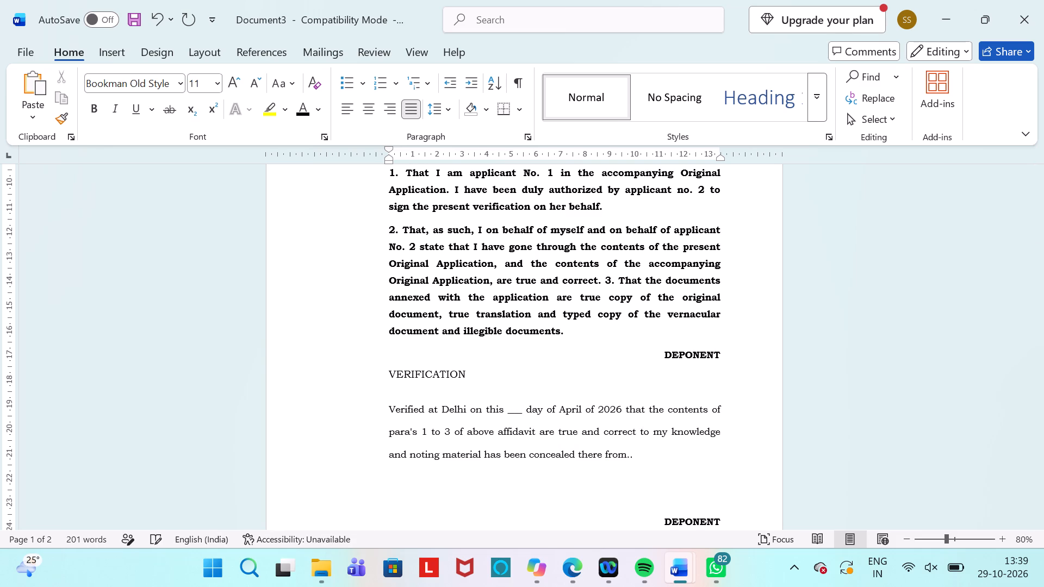
# Replace the month April in the verification date with the blank "____".
pyautogui.press('Right')
pyautogui.press('Right')
pyautogui.press('Right')
pyautogui.press('Right')
pyautogui.press('Right')
pyautogui.press('Right')
pyautogui.press('Right')
pyautogui.press('Right')
pyautogui.press('Right')
pyautogui.press('Left')
pyautogui.hotkey('shift', 'Right')
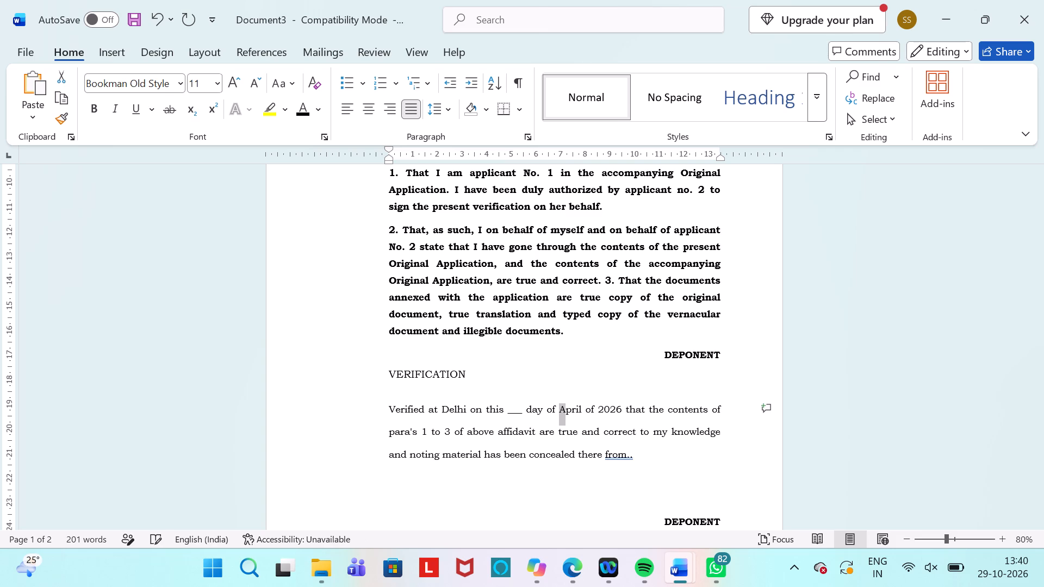
pyautogui.hotkey('shift', 'Right')
pyautogui.hotkey('shift', 'Right')
pyautogui.hotkey('shift', 'Right')
pyautogui.hotkey('shift', 'Right')
pyautogui.write('____')
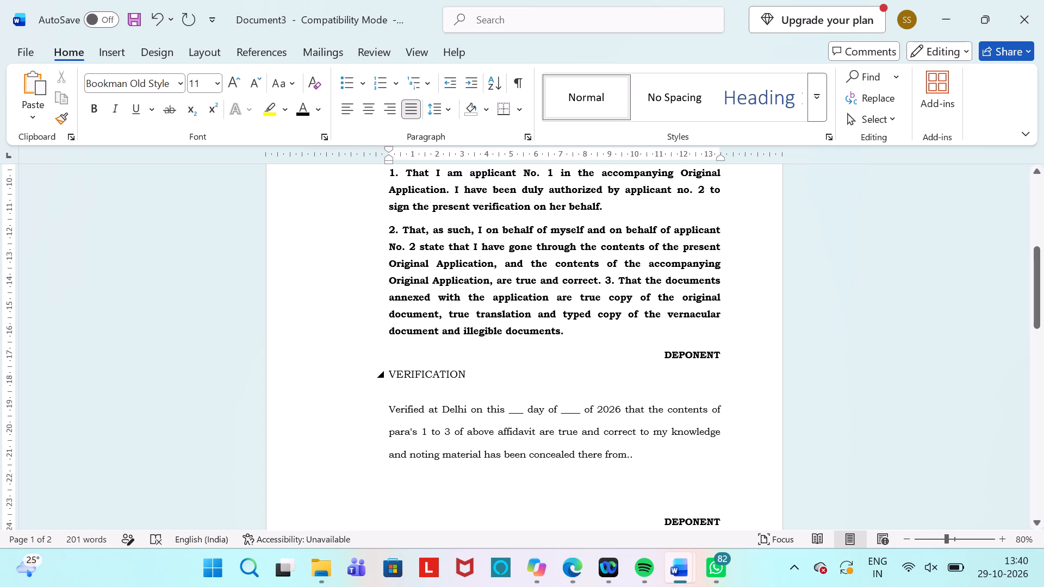
# Remove the empty line between the VERIFICATION heading and its paragraph.
pyautogui.click(403, 392)
pyautogui.press('BackSpace')
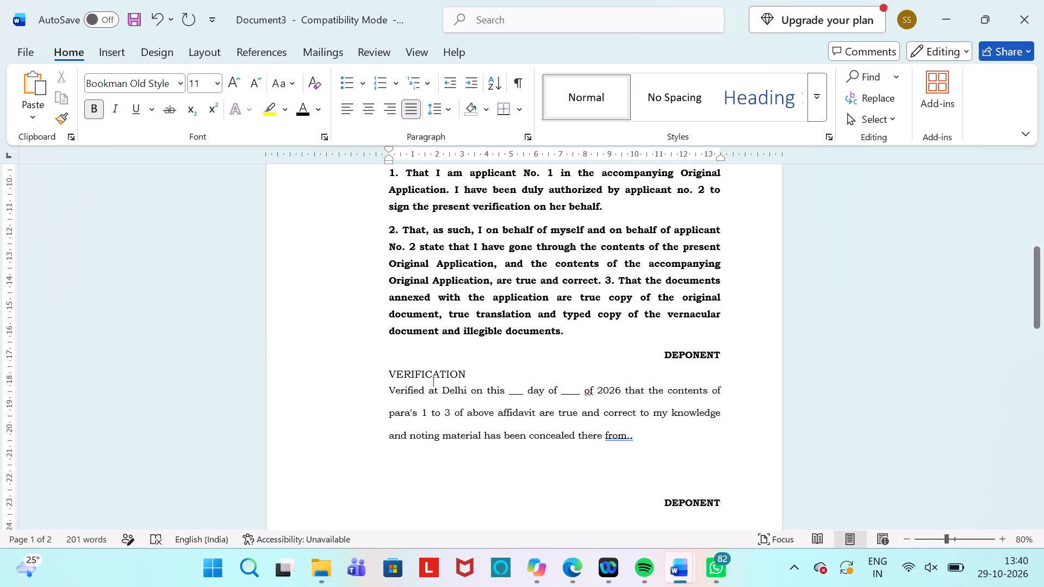
pyautogui.hotkey('shift', 'Return')
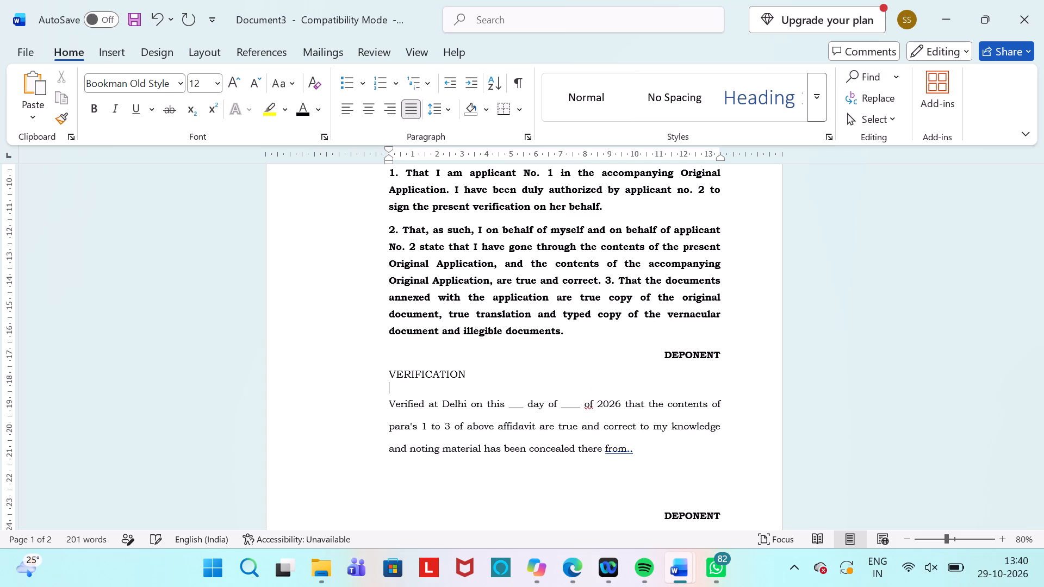
pyautogui.press('BackSpace')
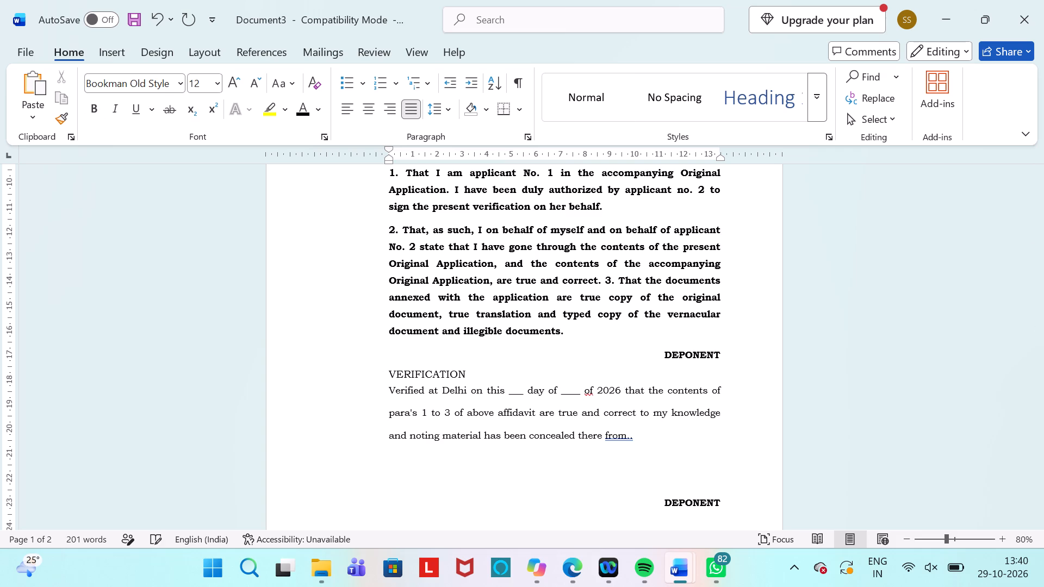
# Make the VERIFICATION heading bold.
pyautogui.moveTo(464, 396); pyautogui.dragTo(195, 366)
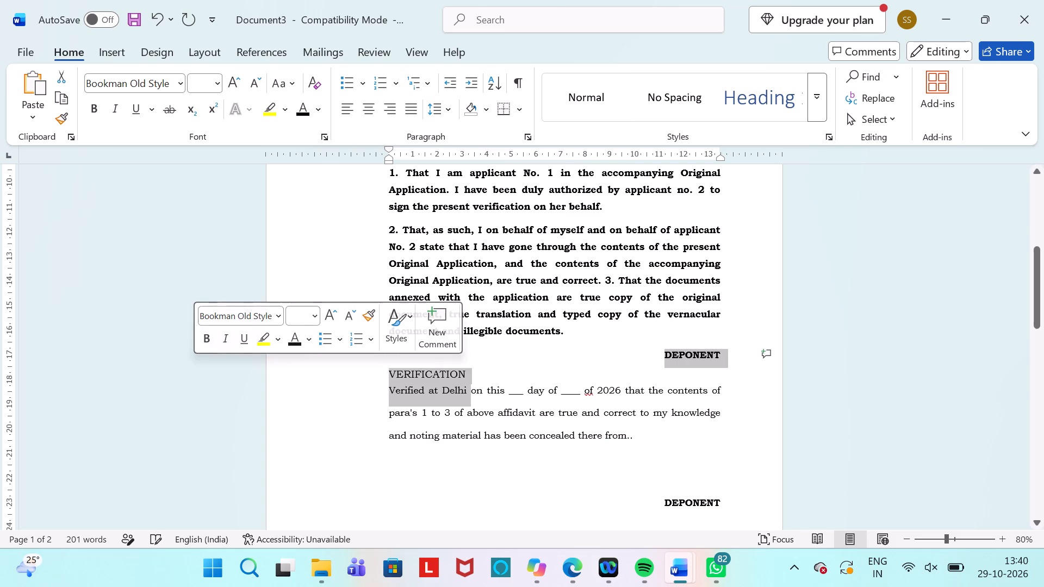
pyautogui.click(483, 384)
pyautogui.click(483, 384)
pyautogui.click(475, 376)
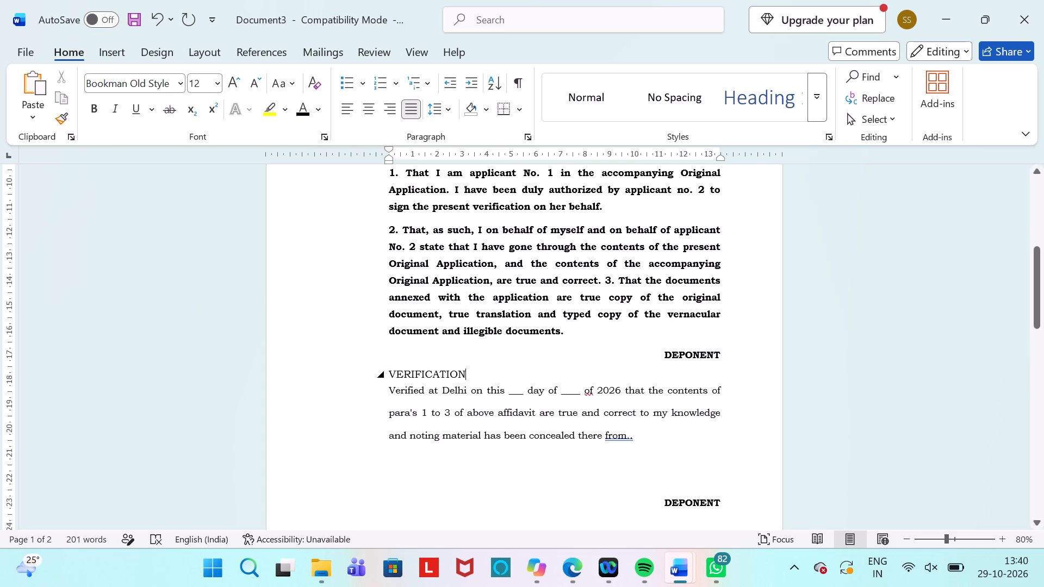
pyautogui.moveTo(475, 376); pyautogui.dragTo(271, 377)
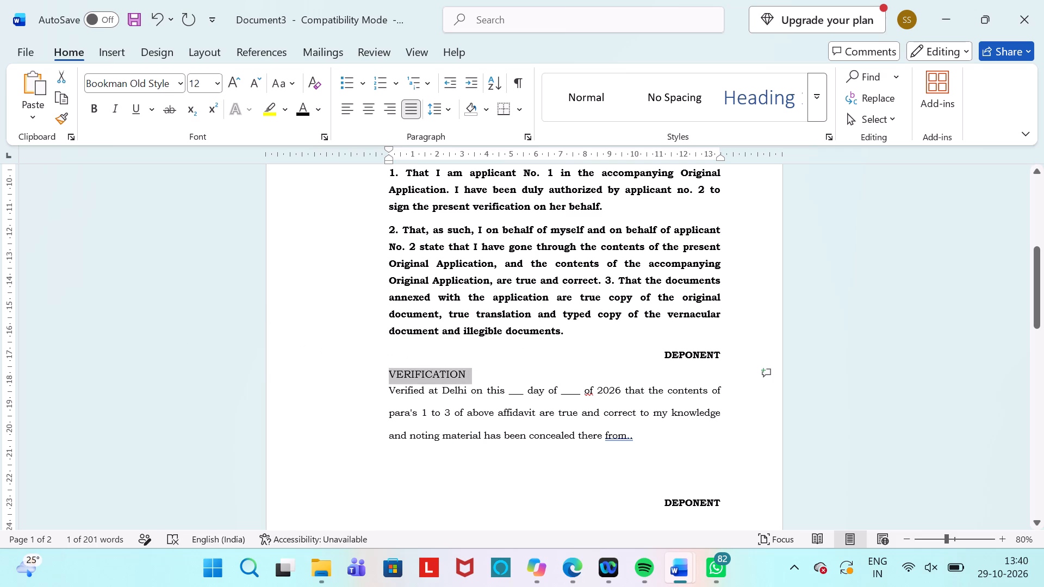
pyautogui.hotkey('ctrl', 'b')
# Replace both paragraph numbers after "para's" in the verification with "___" blanks, giving "para's ___ to ___".
pyautogui.click(433, 410)
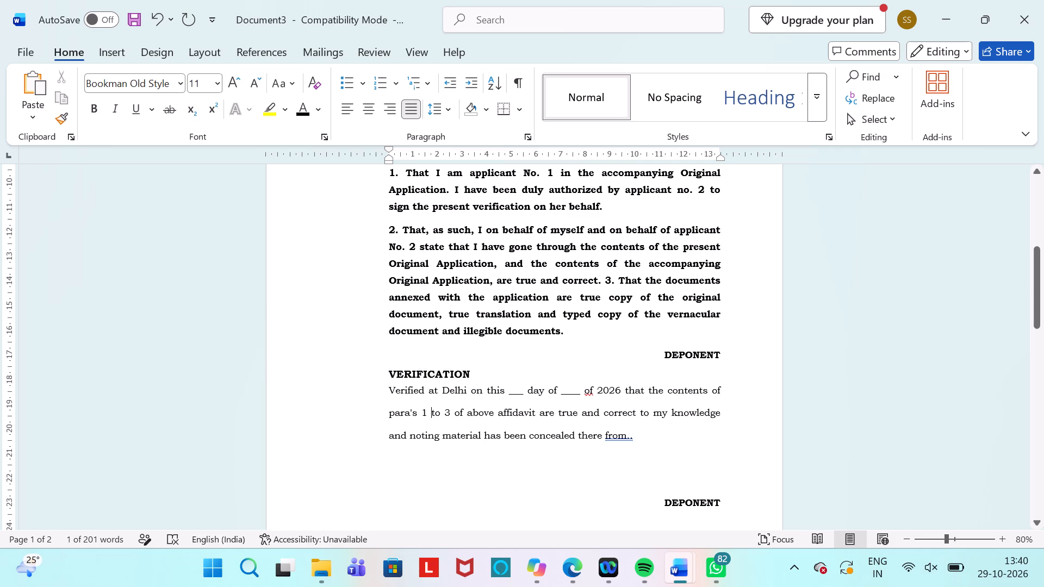
pyautogui.press('Left')
pyautogui.hotkey('shift', 'Left')
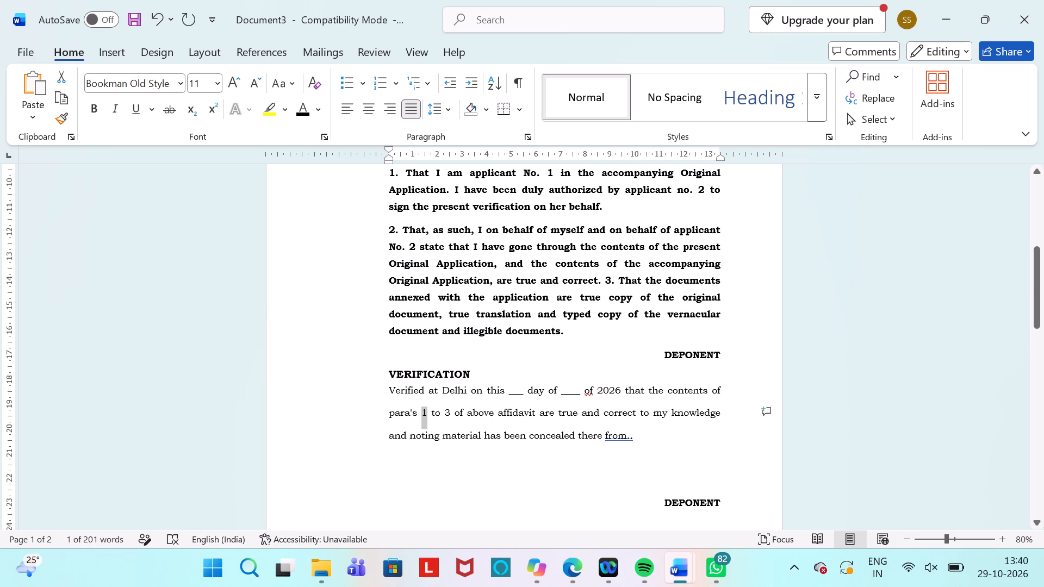
pyautogui.write('___')
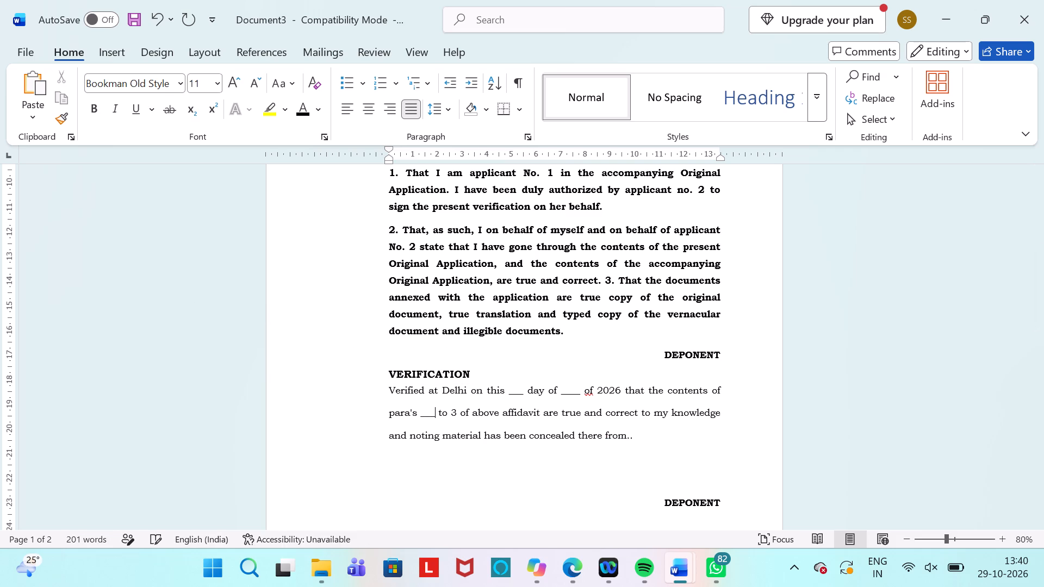
pyautogui.press('Right')
pyautogui.press('Right')
pyautogui.press('Right')
pyautogui.press('Right')
pyautogui.hotkey('shift', 'Right')
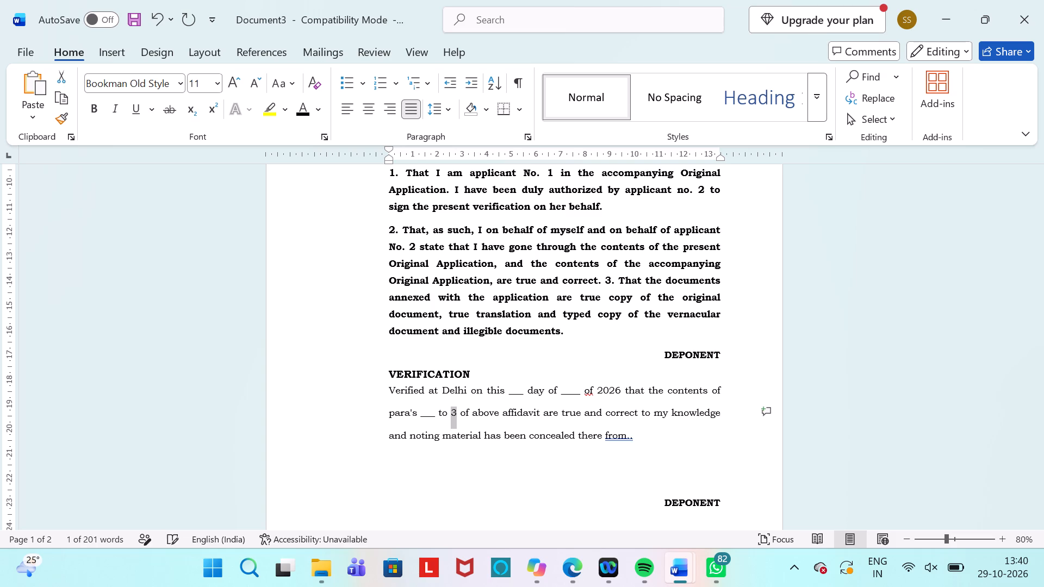
pyautogui.write('___')
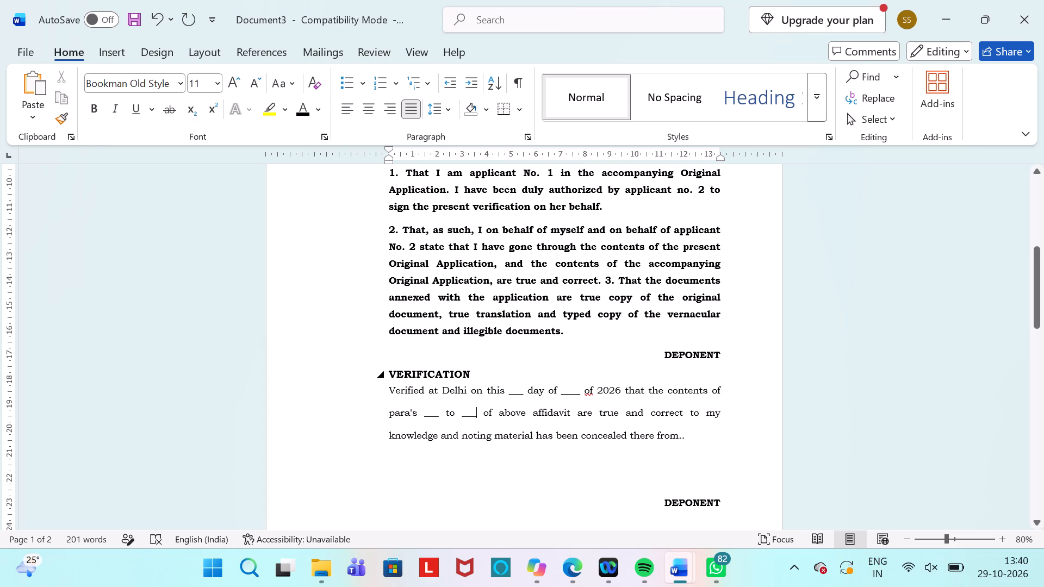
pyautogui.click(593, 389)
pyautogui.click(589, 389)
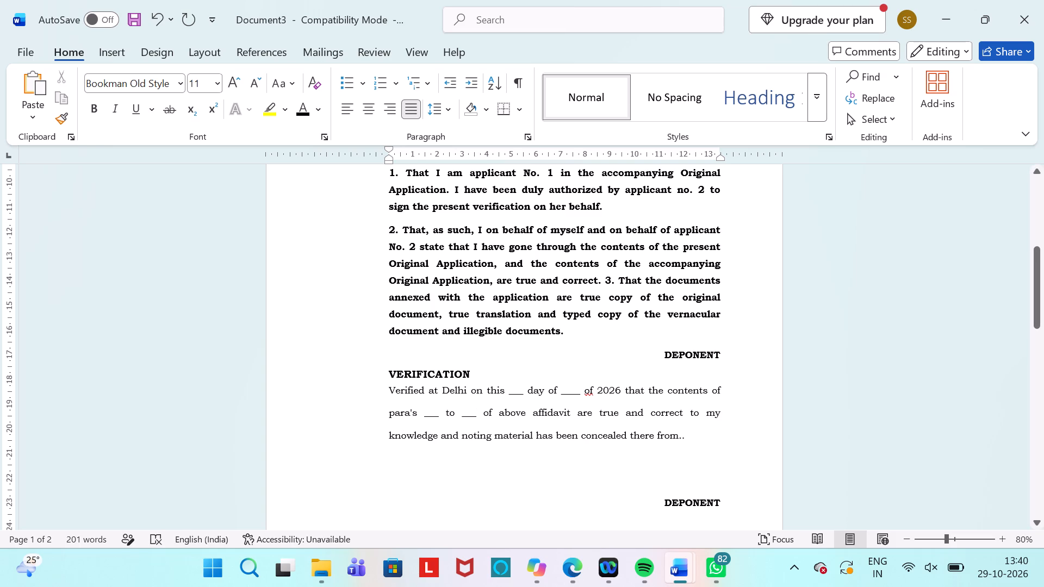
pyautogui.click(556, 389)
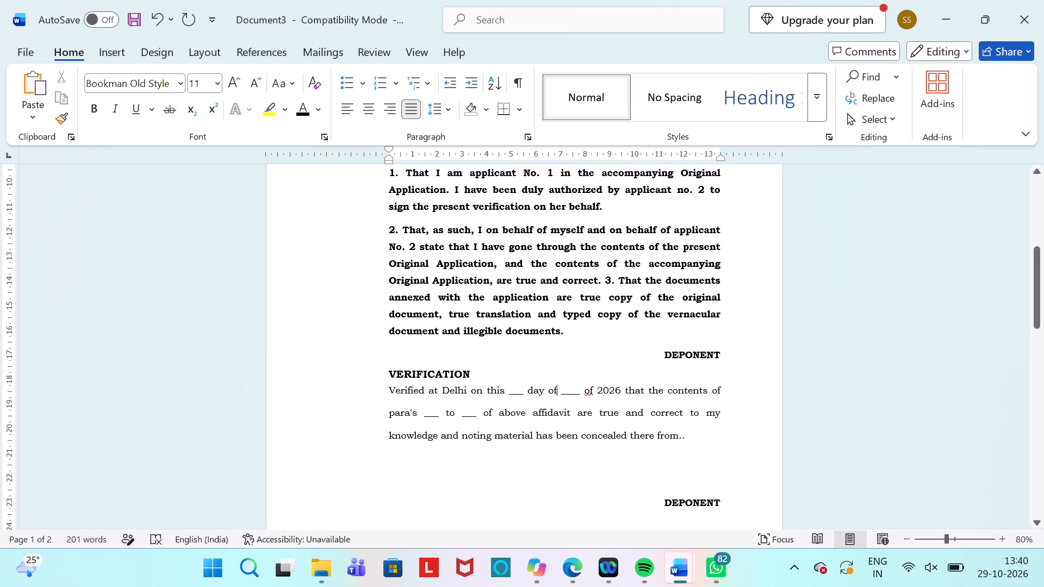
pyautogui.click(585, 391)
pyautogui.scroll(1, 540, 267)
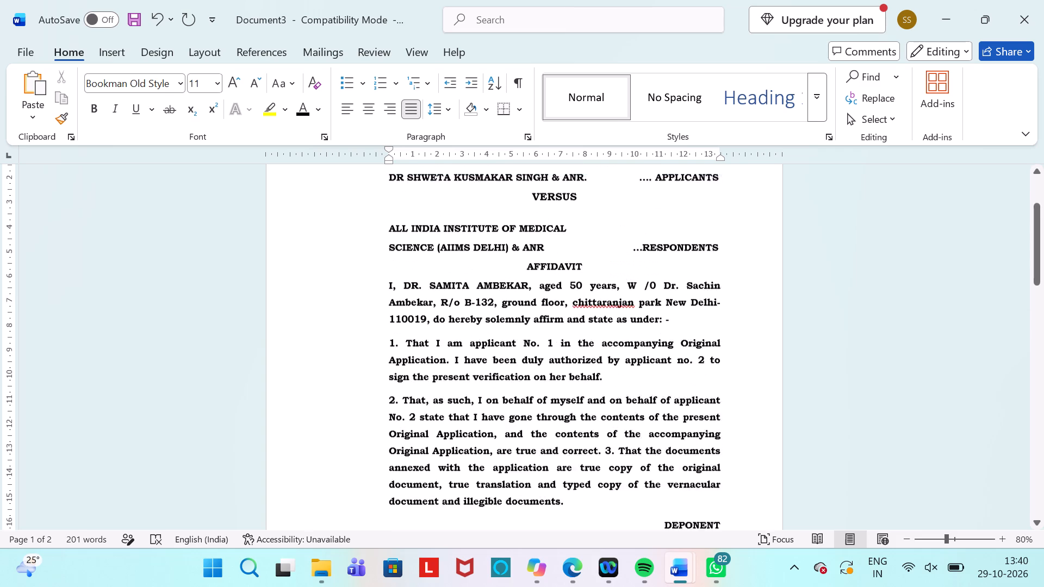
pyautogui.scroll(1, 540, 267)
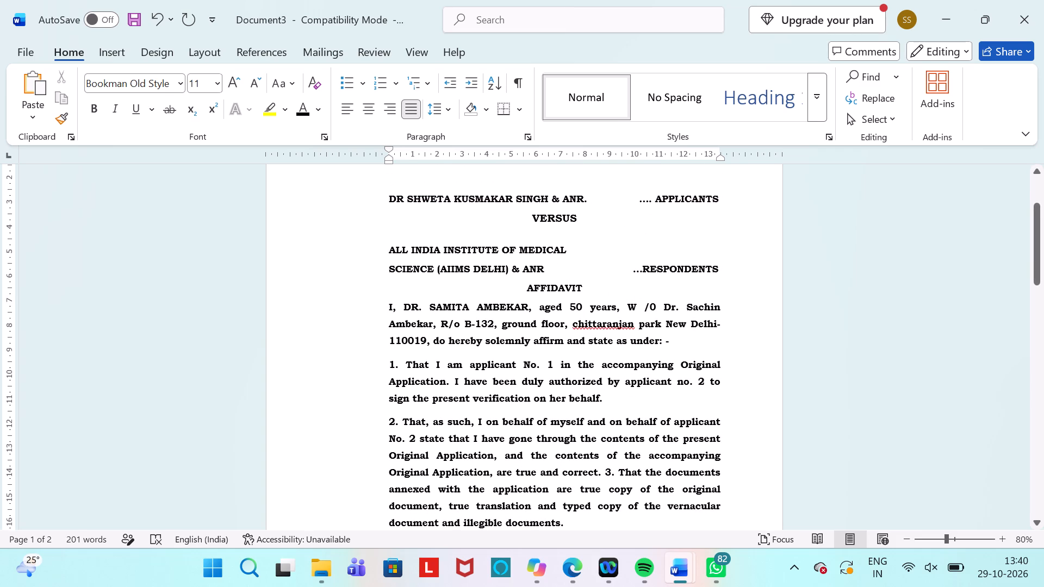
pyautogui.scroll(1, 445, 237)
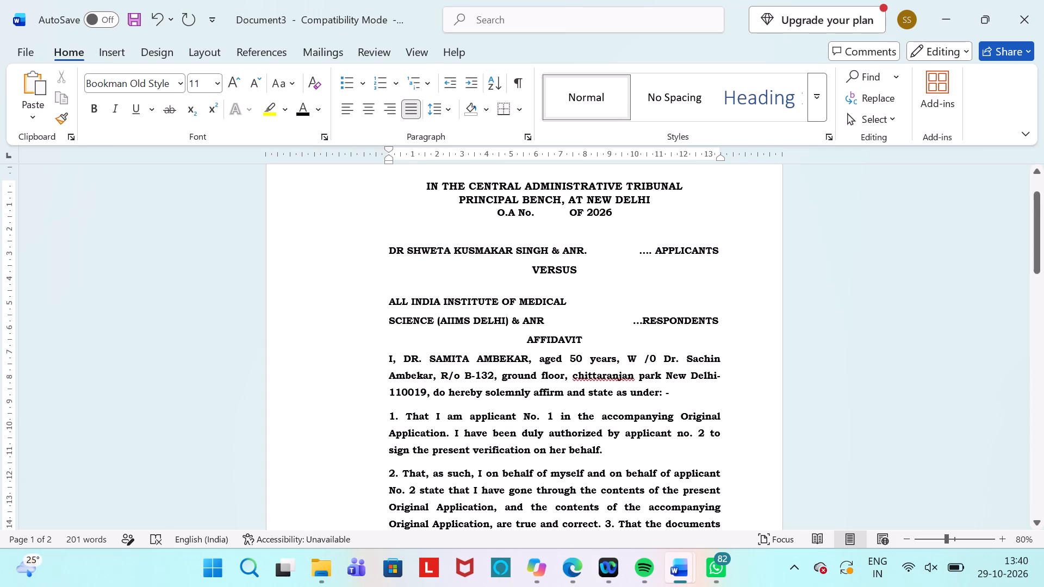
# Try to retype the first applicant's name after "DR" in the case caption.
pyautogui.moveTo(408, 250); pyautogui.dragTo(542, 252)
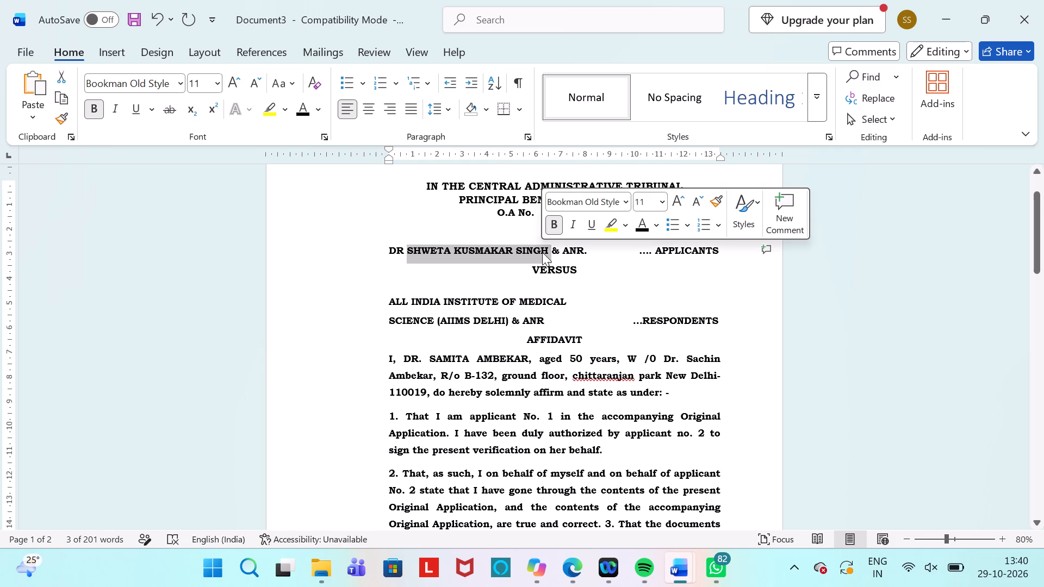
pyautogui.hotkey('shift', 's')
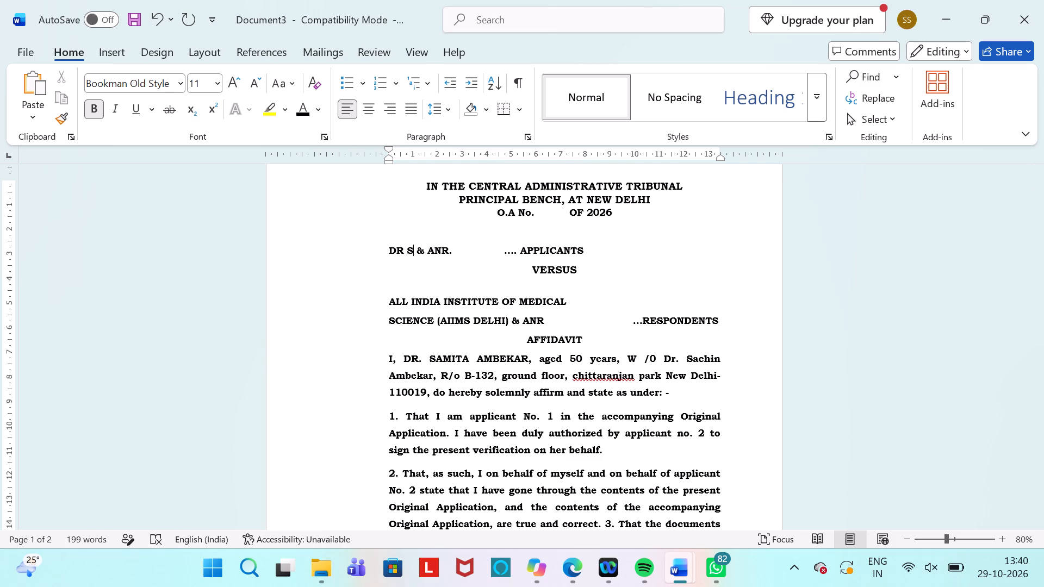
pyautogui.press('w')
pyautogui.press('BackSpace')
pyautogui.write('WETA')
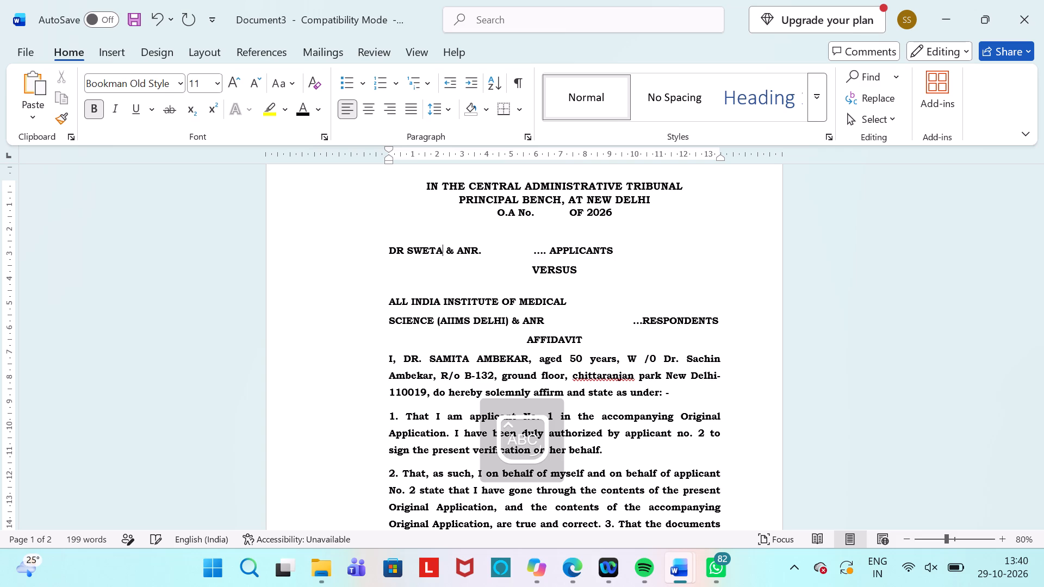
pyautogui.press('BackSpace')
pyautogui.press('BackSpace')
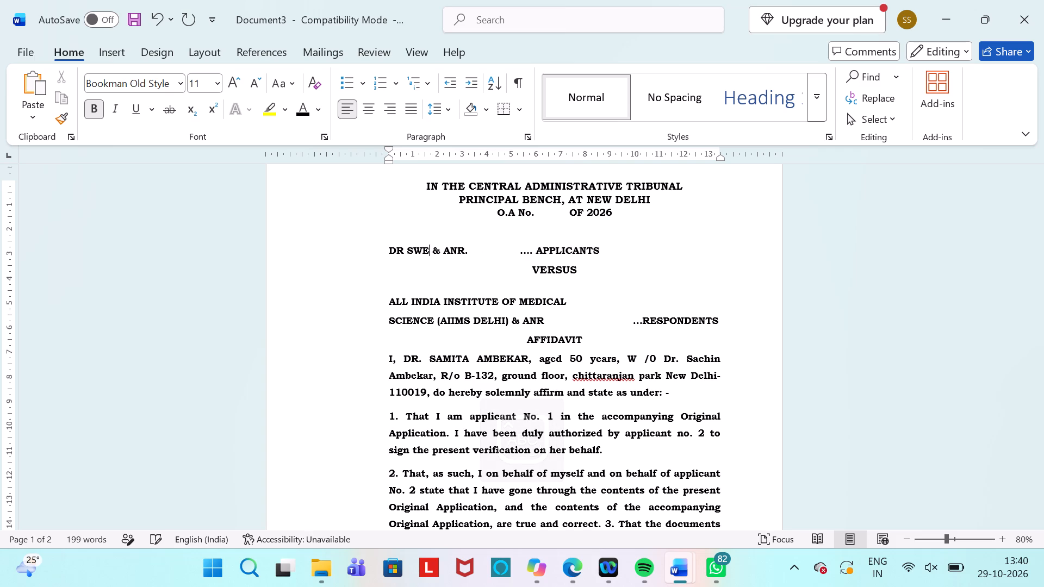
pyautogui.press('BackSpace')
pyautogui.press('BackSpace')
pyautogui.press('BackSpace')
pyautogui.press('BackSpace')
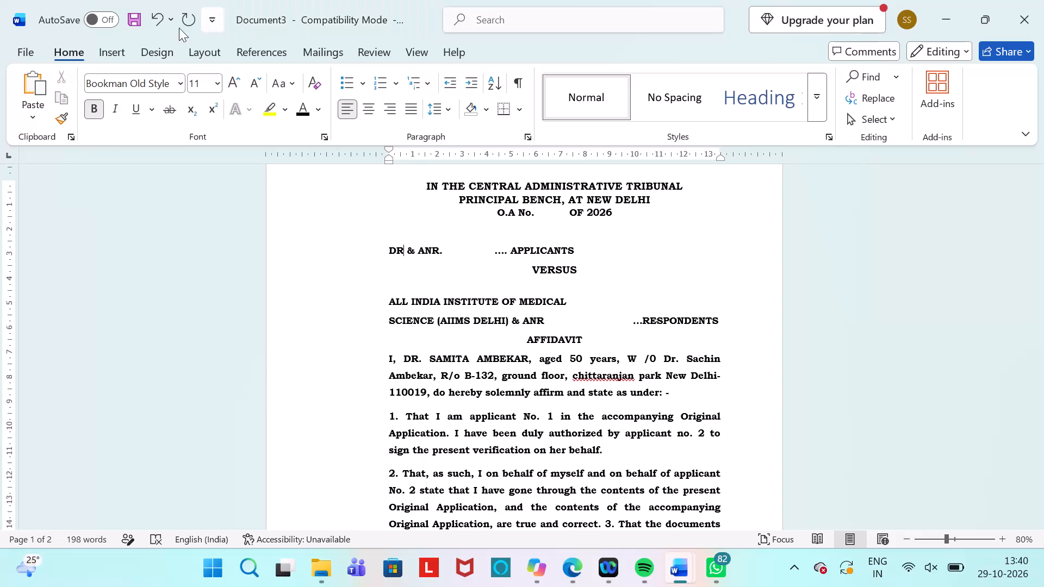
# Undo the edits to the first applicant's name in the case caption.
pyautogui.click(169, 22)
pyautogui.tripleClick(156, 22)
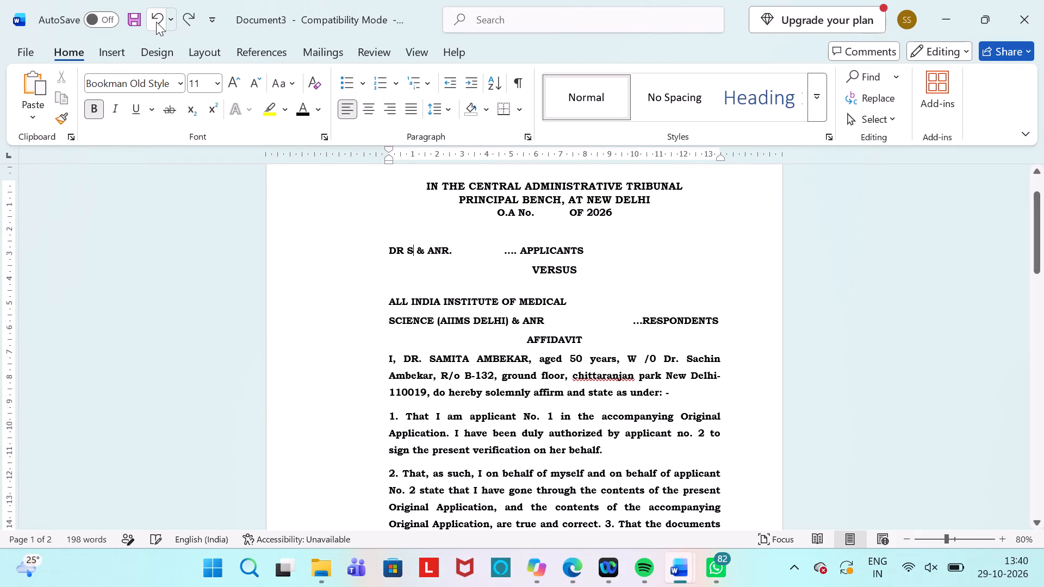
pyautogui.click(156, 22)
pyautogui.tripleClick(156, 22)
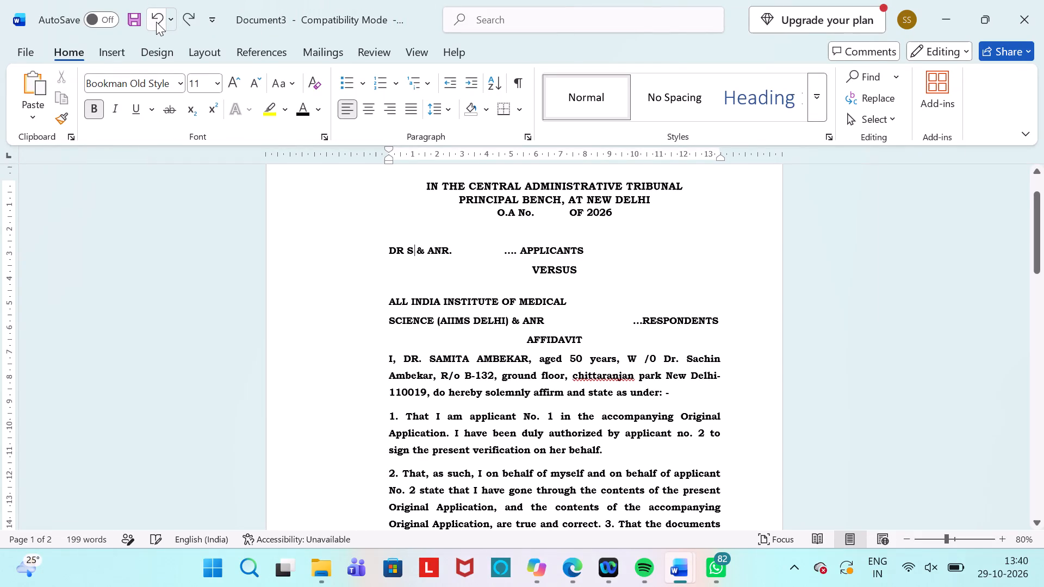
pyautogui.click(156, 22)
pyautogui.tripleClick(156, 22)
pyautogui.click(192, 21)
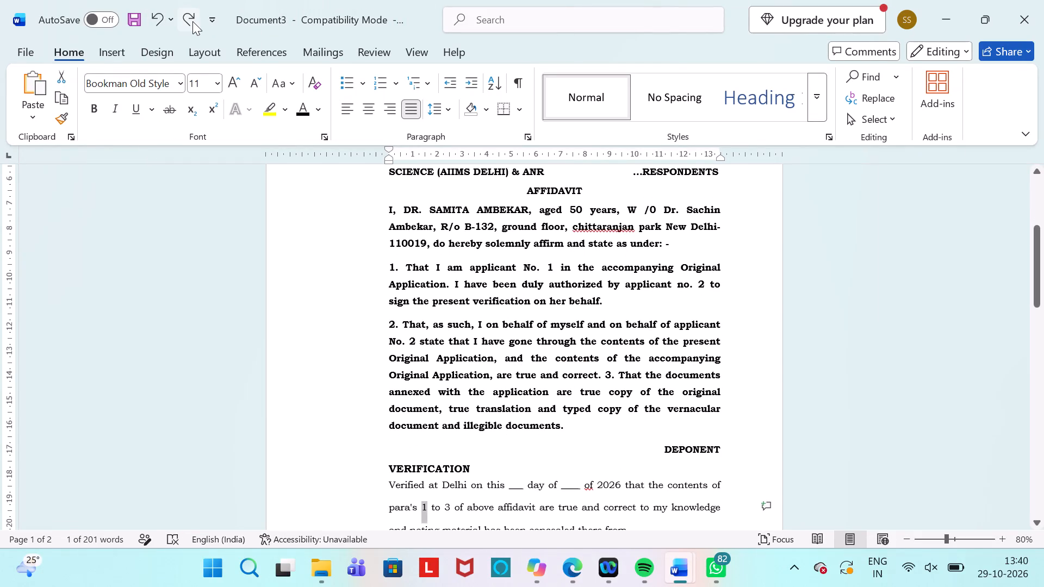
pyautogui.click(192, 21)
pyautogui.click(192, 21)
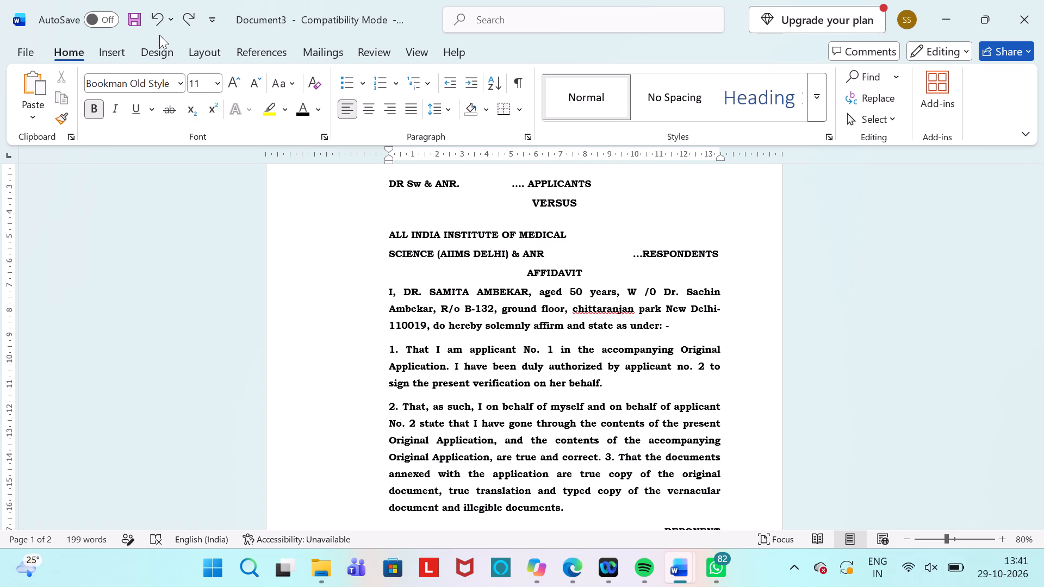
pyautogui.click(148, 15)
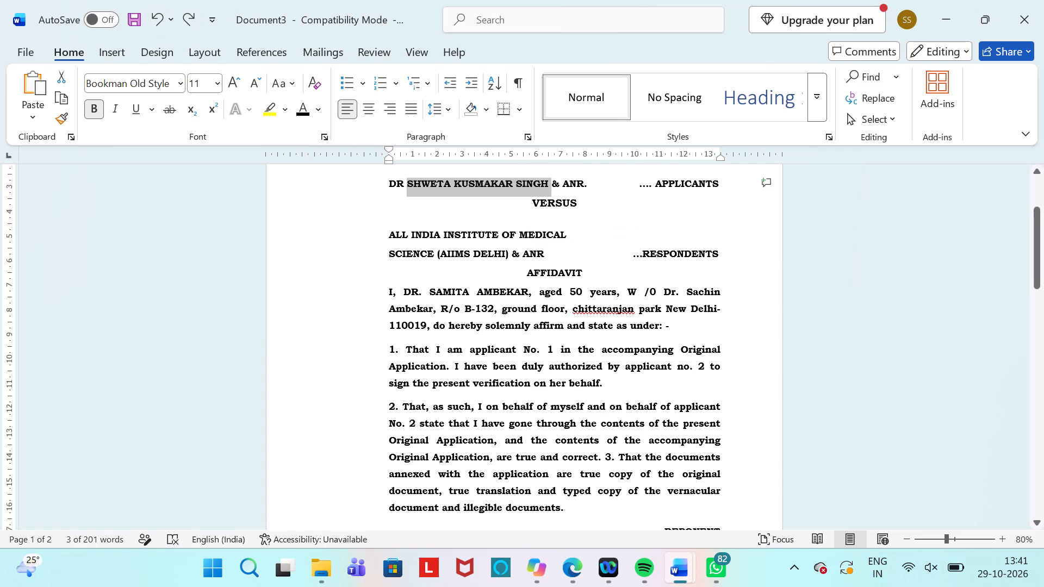
# Replace the deponent's title and name in the affidavit's opening line with the first applicant's name copied from the case caption.
pyautogui.hotkey('ctrl', 'c')
pyautogui.hotkey('ctrl', 'c')
pyautogui.click(403, 292)
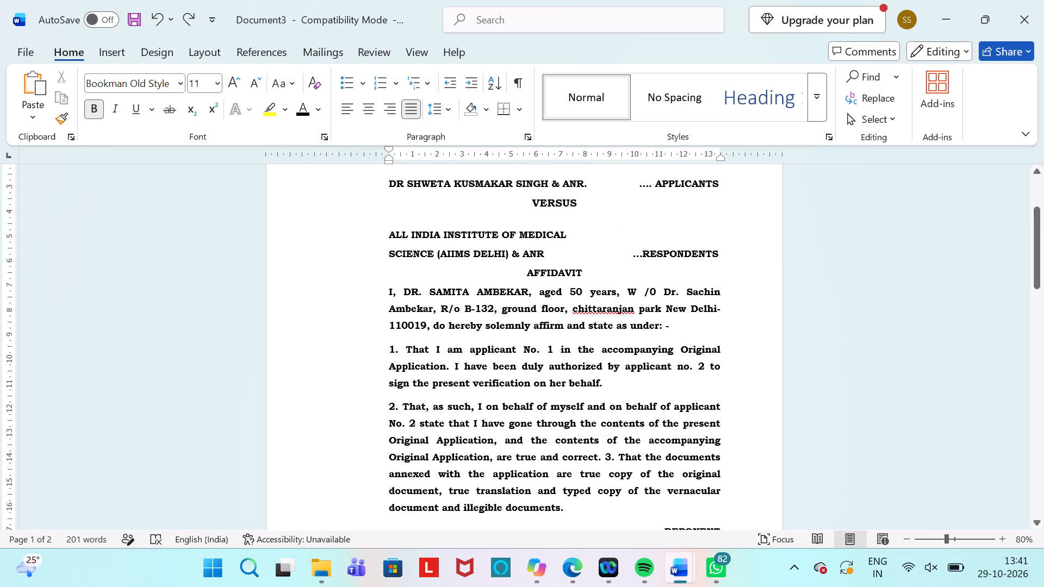
pyautogui.hotkey('shift', 'Right')
pyautogui.hotkey('shift', 'Right')
pyautogui.hotkey('shift', 'Right')
pyautogui.hotkey('shift', 'Right')
pyautogui.hotkey('shift', 'Right')
pyautogui.hotkey('shift', 'Right')
pyautogui.hotkey('shift', 'Right')
pyautogui.hotkey('shift', 'Right')
pyautogui.hotkey('shift', 'Right')
pyautogui.hotkey('shift', 'Right')
pyautogui.hotkey('shift', 'Right')
pyautogui.hotkey('shift', 'Right')
pyautogui.hotkey('shift', 'Right')
pyautogui.hotkey('shift', 'Right')
pyautogui.hotkey('shift', 'Right')
pyautogui.hotkey('shift', 'Right')
pyautogui.hotkey('shift', 'Right')
pyautogui.hotkey('shift', 'Right')
pyautogui.hotkey('shift', 'Right')
pyautogui.hotkey('shift', 'Right')
pyautogui.hotkey('shift', 'Left')
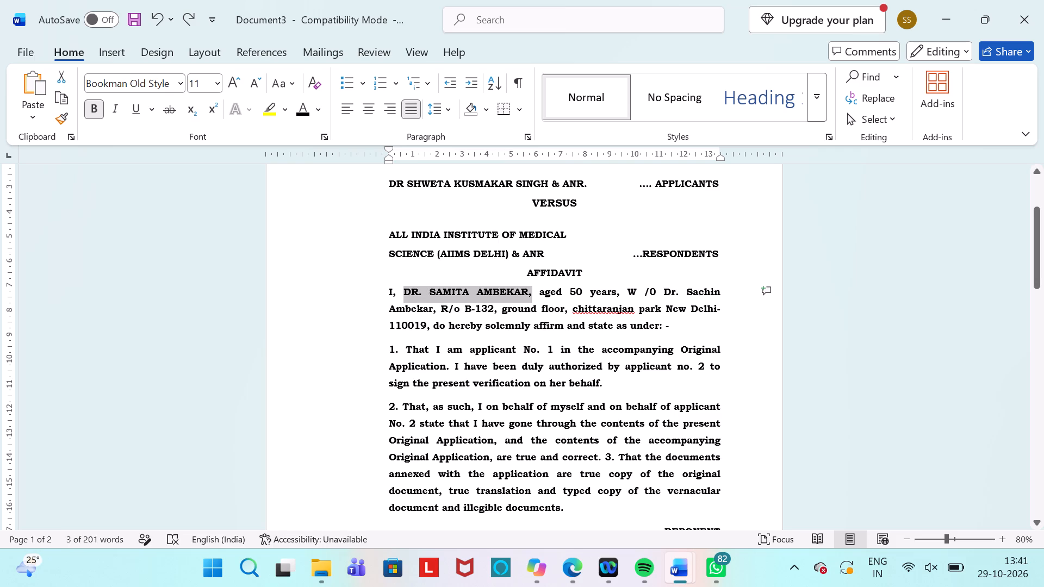
pyautogui.hotkey('shift', 'Left')
pyautogui.hotkey('ctrl', 'v')
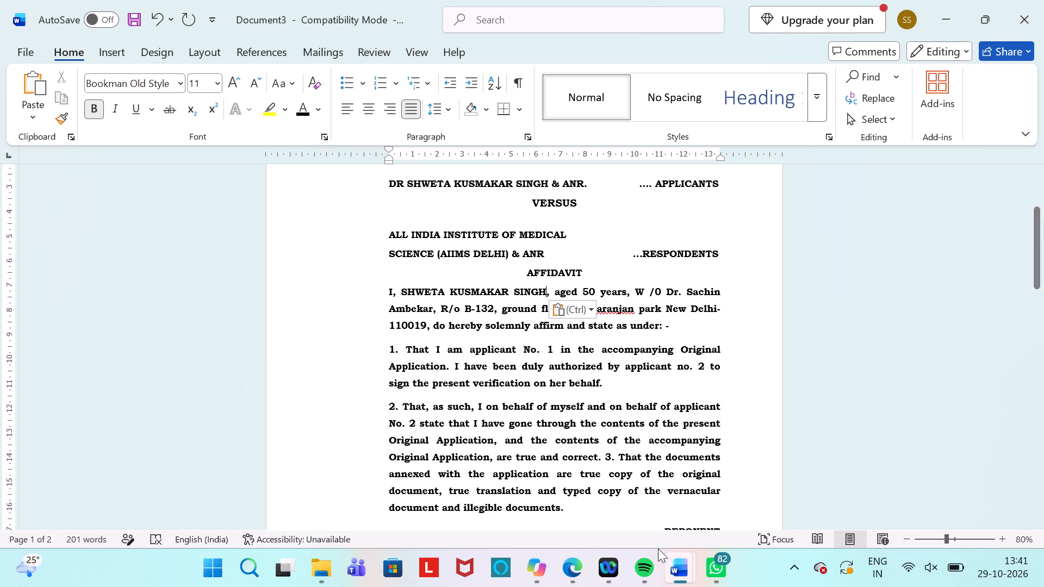
# Examine the deponent's particulars in the affidavit of the corrected 2026 AIIMS application document, returning to Document3.
pyautogui.click(670, 563)
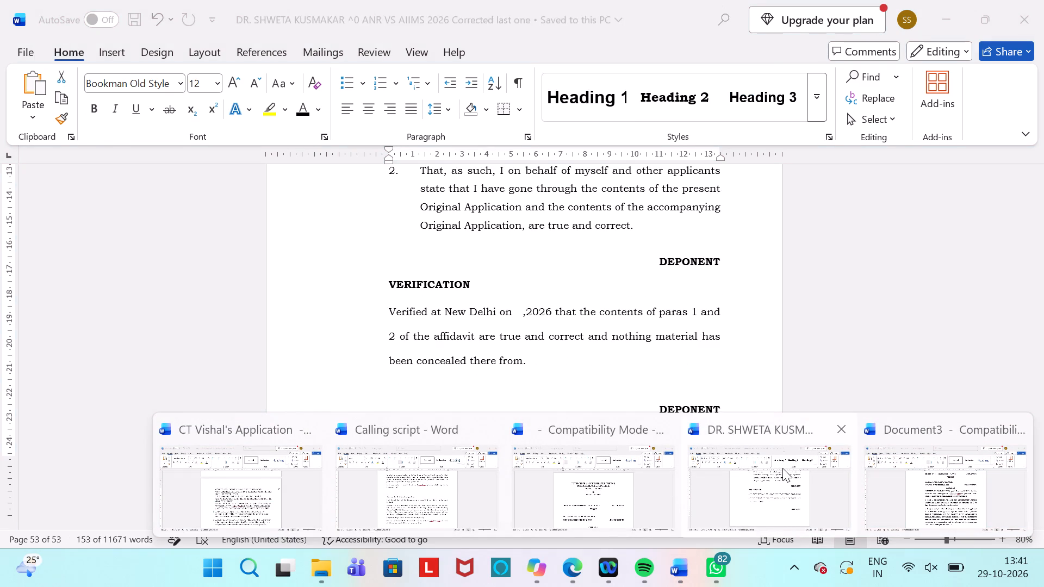
pyautogui.click(782, 490)
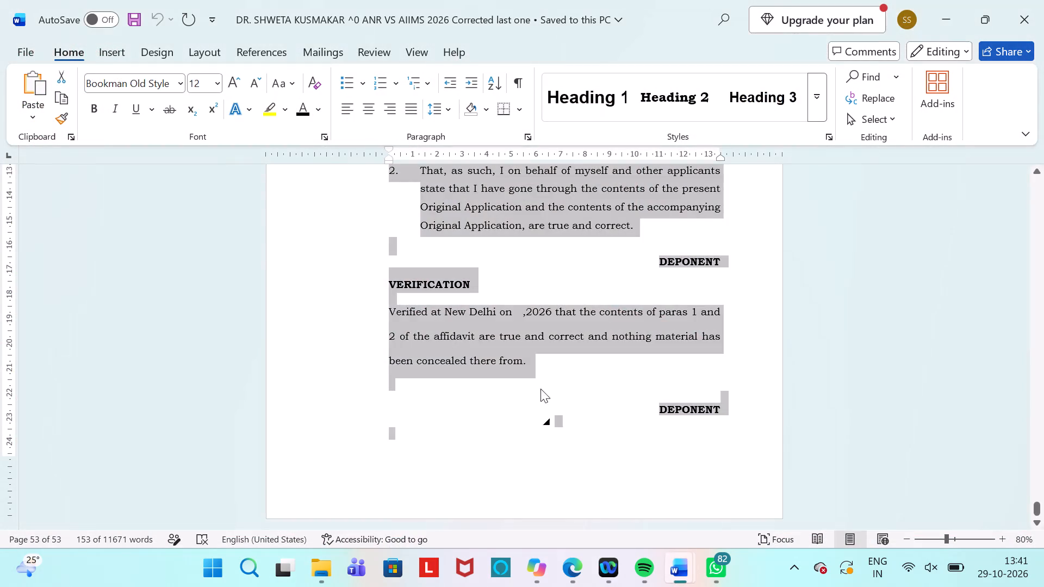
pyautogui.scroll(2, 519, 381)
pyautogui.click(560, 302)
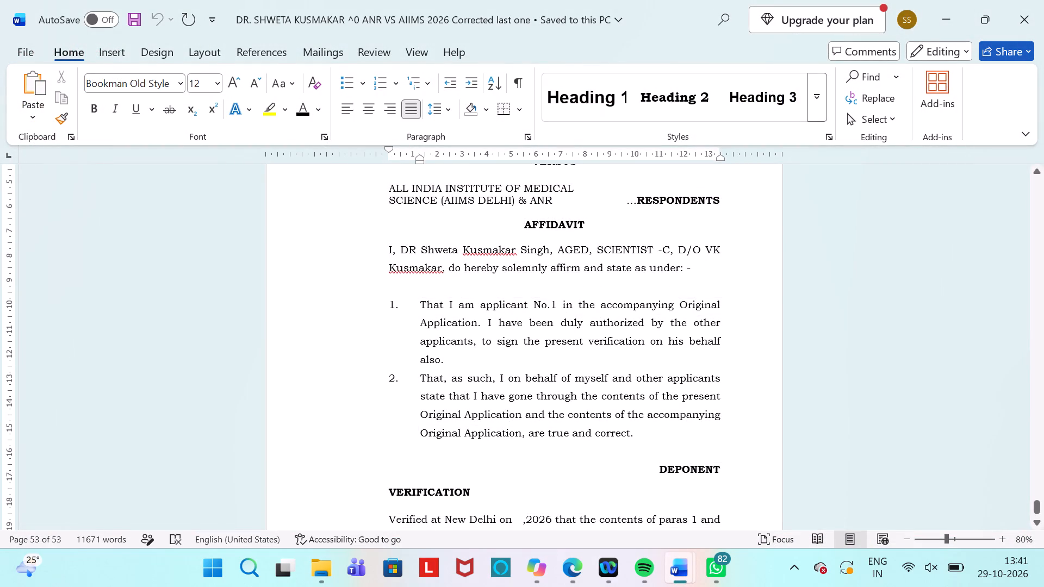
pyautogui.scroll(2, 588, 255)
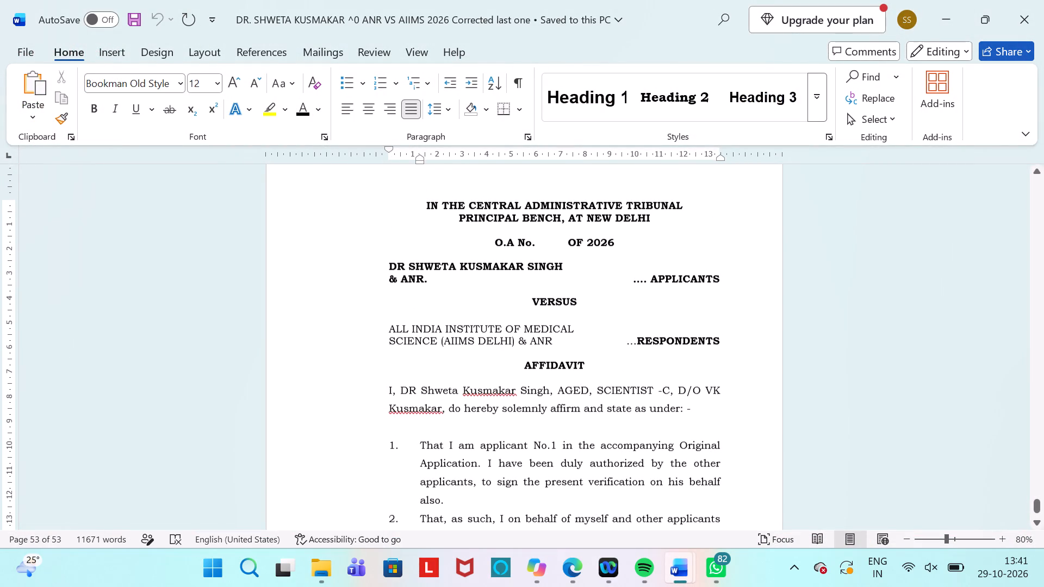
pyautogui.scroll(2, 588, 255)
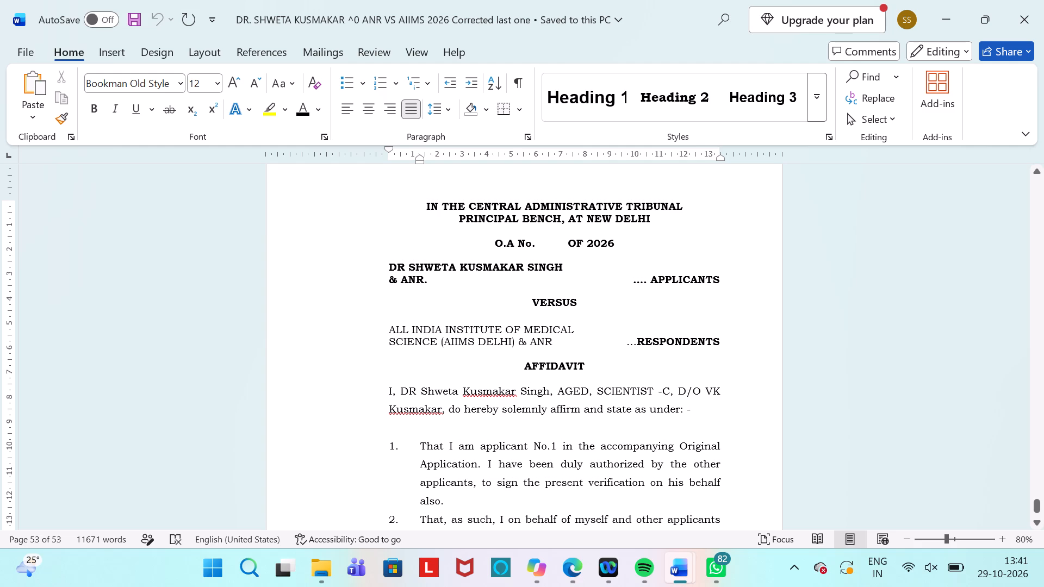
pyautogui.click(668, 573)
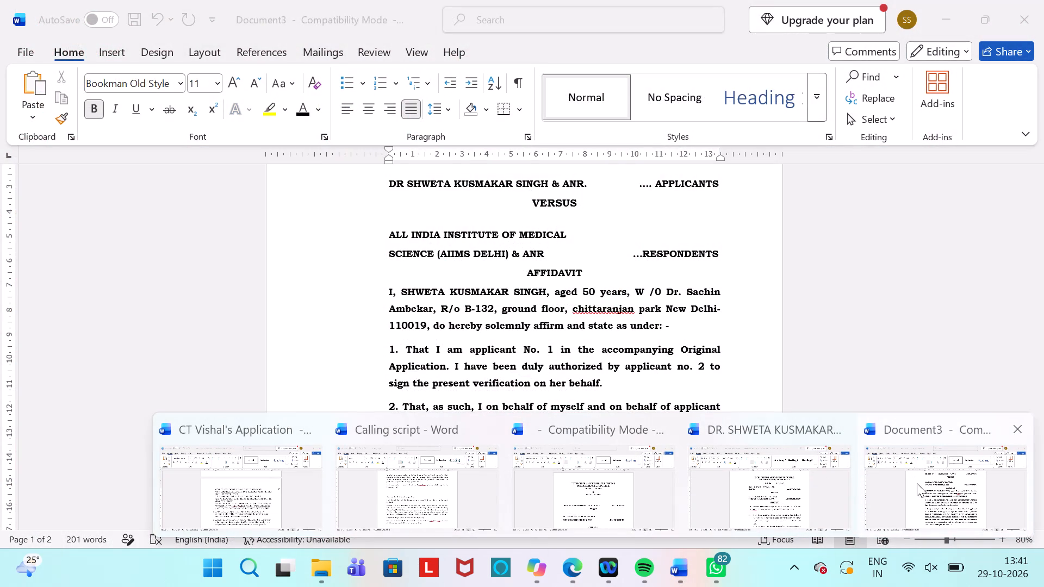
pyautogui.click(917, 484)
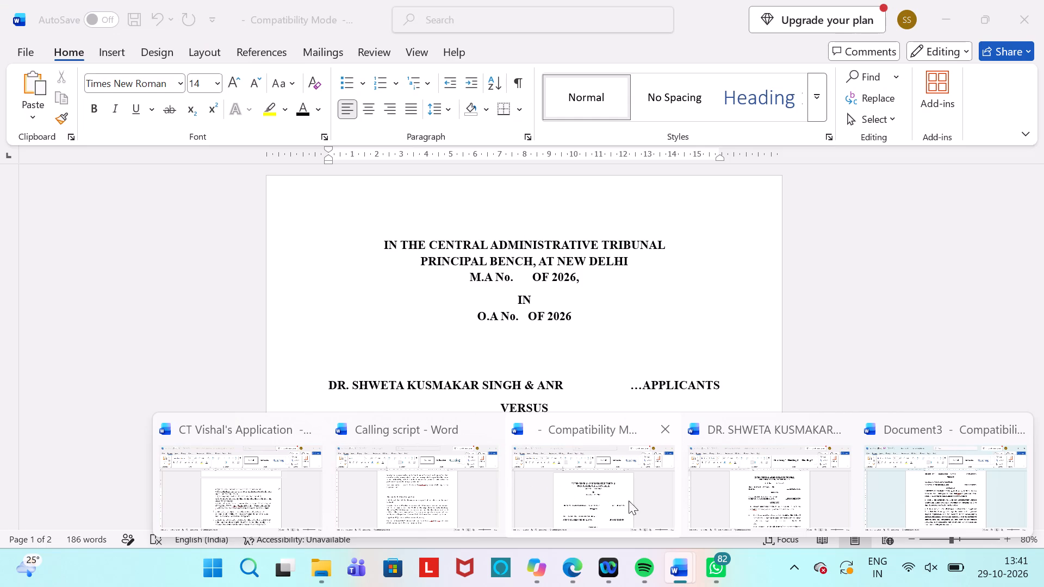
pyautogui.click(920, 497)
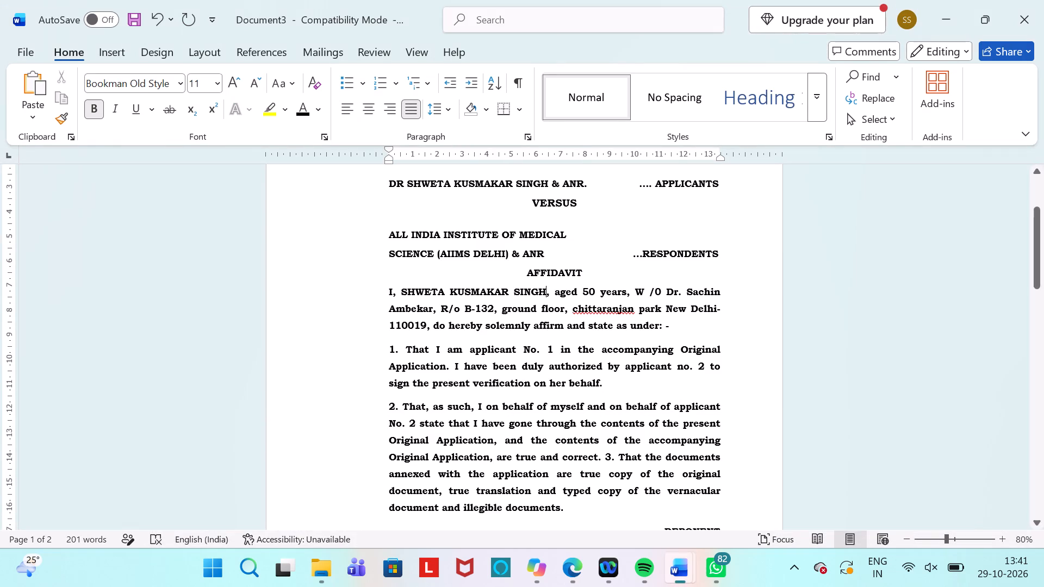
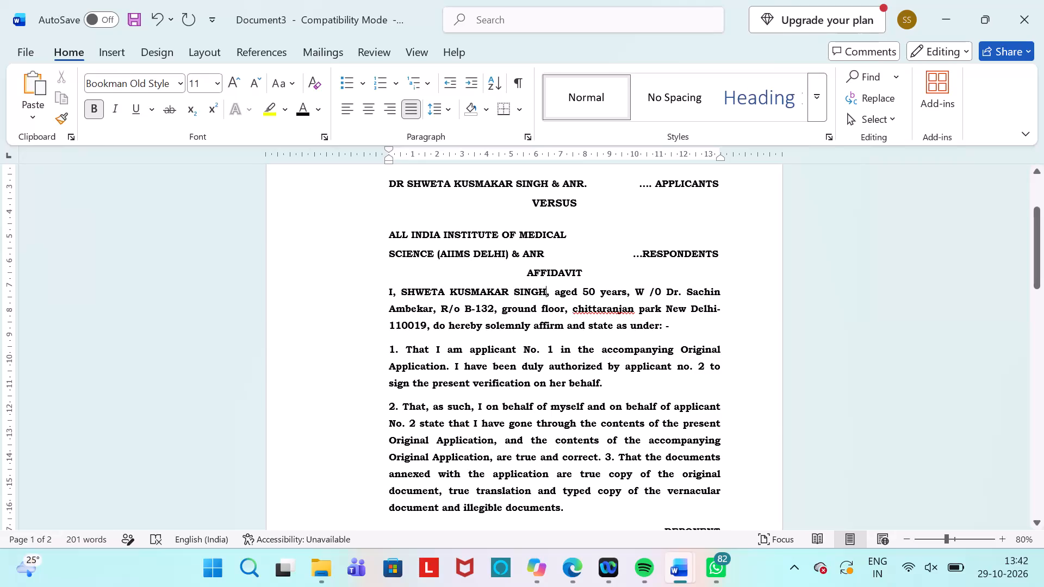
# Replace the deponent's age, parentage and address in the affidavit's opening line with the first applicant's copied particulars, adding a comma after them.
pyautogui.press('Right')
pyautogui.press('Right')
pyautogui.hotkey('shift', 'Down')
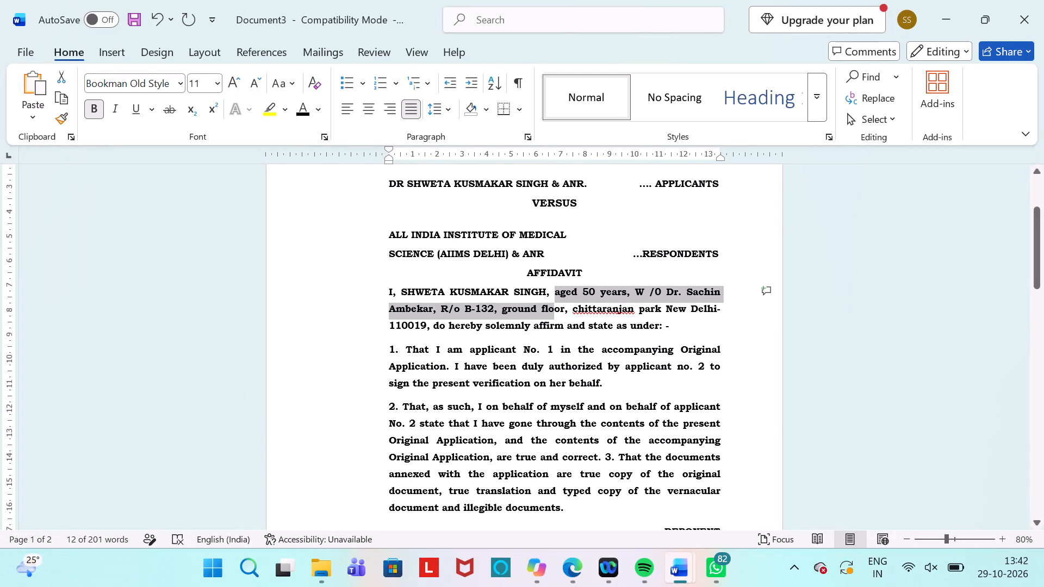
pyautogui.hotkey('shift', 'Down')
pyautogui.hotkey('shift', 'Left')
pyautogui.hotkey('shift', 'Left')
pyautogui.hotkey('shift', 'Left')
pyautogui.hotkey('shift', 'Left')
pyautogui.hotkey('shift', 'Left')
pyautogui.hotkey('shift', 'Left')
pyautogui.hotkey('shift', 'Left')
pyautogui.hotkey('shift', 'Left')
pyautogui.hotkey('shift', 'Left')
pyautogui.hotkey('shift', 'Left')
pyautogui.hotkey('shift', 'Left')
pyautogui.hotkey('shift', 'Left')
pyautogui.hotkey('shift', 'Left')
pyautogui.hotkey('shift', 'Left')
pyautogui.hotkey('shift', 'Left')
pyautogui.hotkey('shift', 'Left')
pyautogui.hotkey('shift', 'Left')
pyautogui.hotkey('shift', 'Left')
pyautogui.hotkey('shift', 'Left')
pyautogui.hotkey('shift', 'Left')
pyautogui.hotkey('shift', 'Left')
pyautogui.hotkey('shift', 'Left')
pyautogui.hotkey('shift', 'Left')
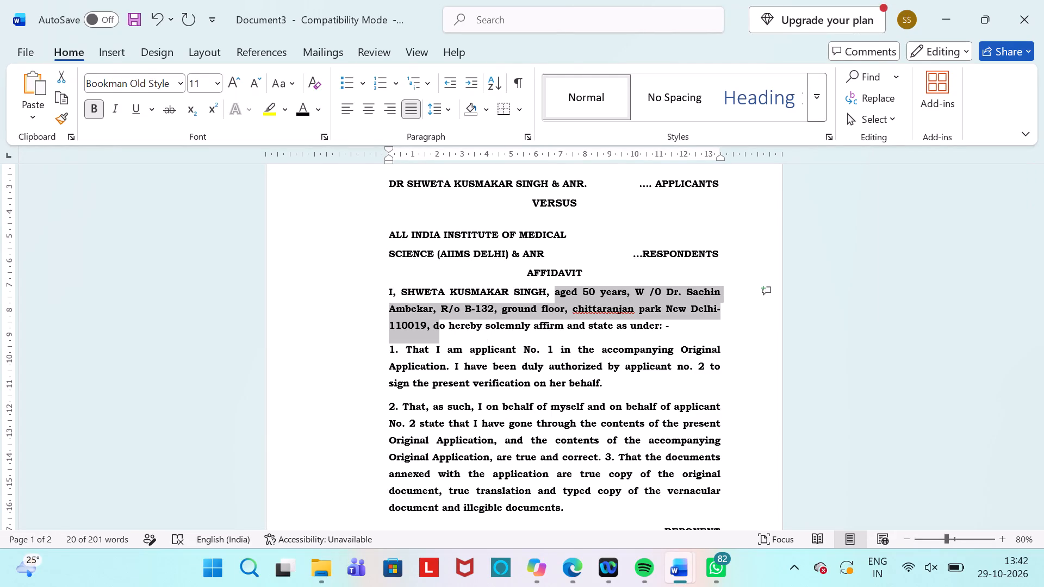
pyautogui.hotkey('shift', 'Left')
pyautogui.hotkey('shift', 'Left')
pyautogui.hotkey('ctrl', 'v')
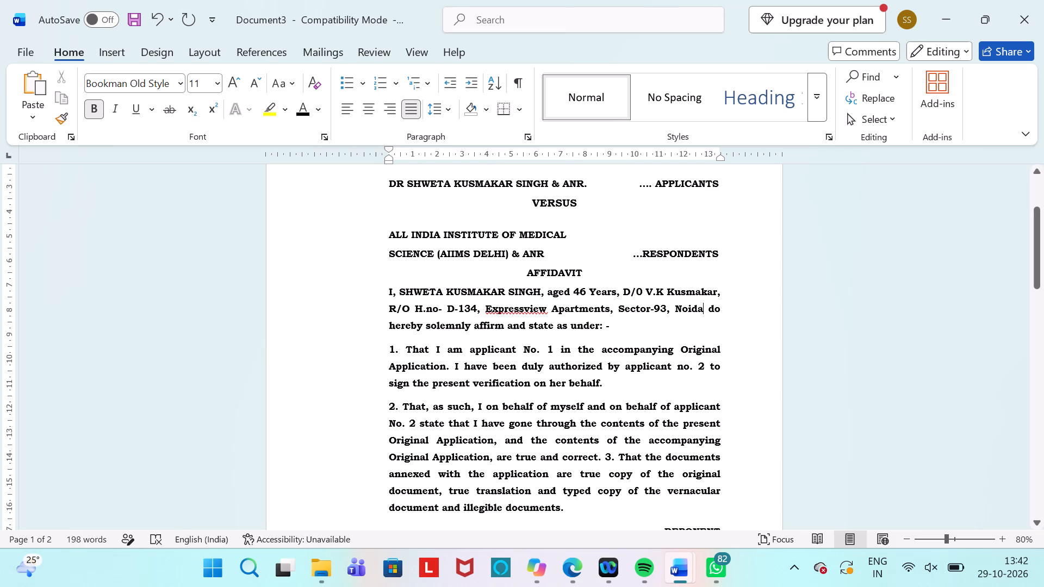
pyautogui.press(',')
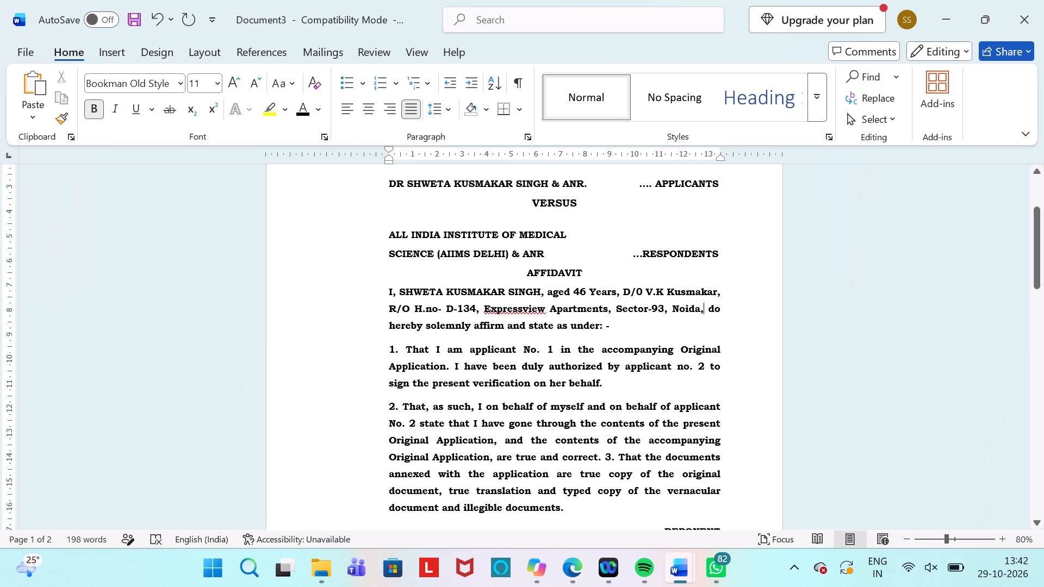
# Split point 3, "That the documents annexed with the application", off from point 2 into its own paragraph.
pyautogui.scroll(-2, 623, 330)
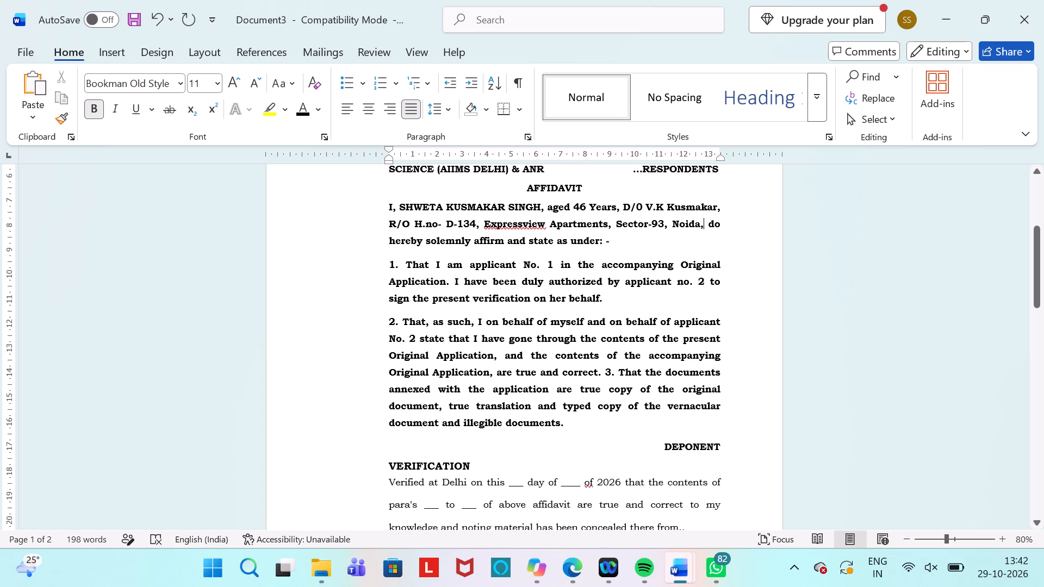
pyautogui.click(601, 372)
pyautogui.press('Right')
pyautogui.press('Return')
# Review the affidavit from the case caption through to the verification and deponent lines.
pyautogui.scroll(-1, 562, 392)
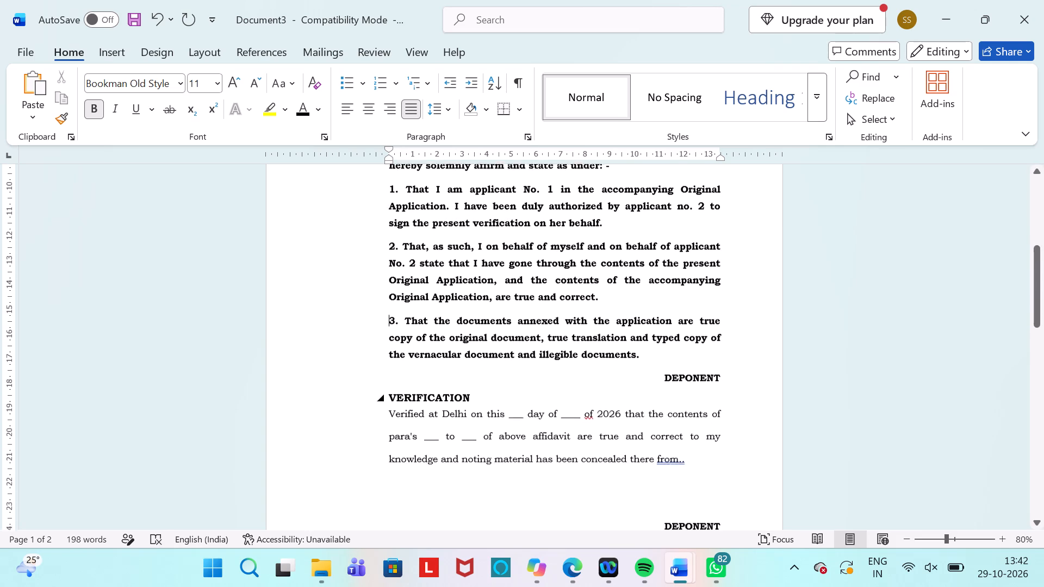
pyautogui.scroll(-1, 562, 392)
pyautogui.scroll(3, 719, 454)
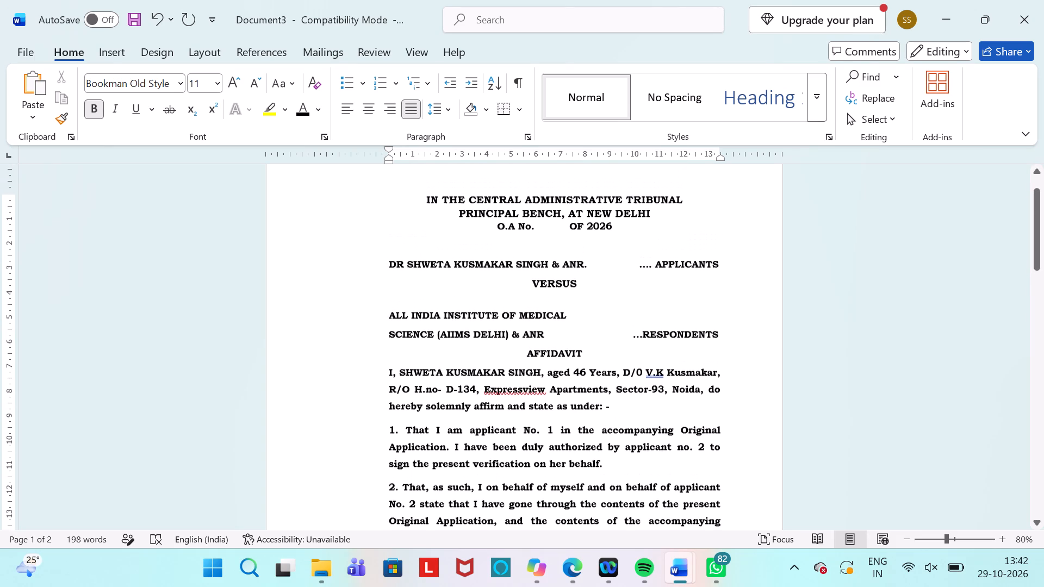
pyautogui.scroll(3, 719, 454)
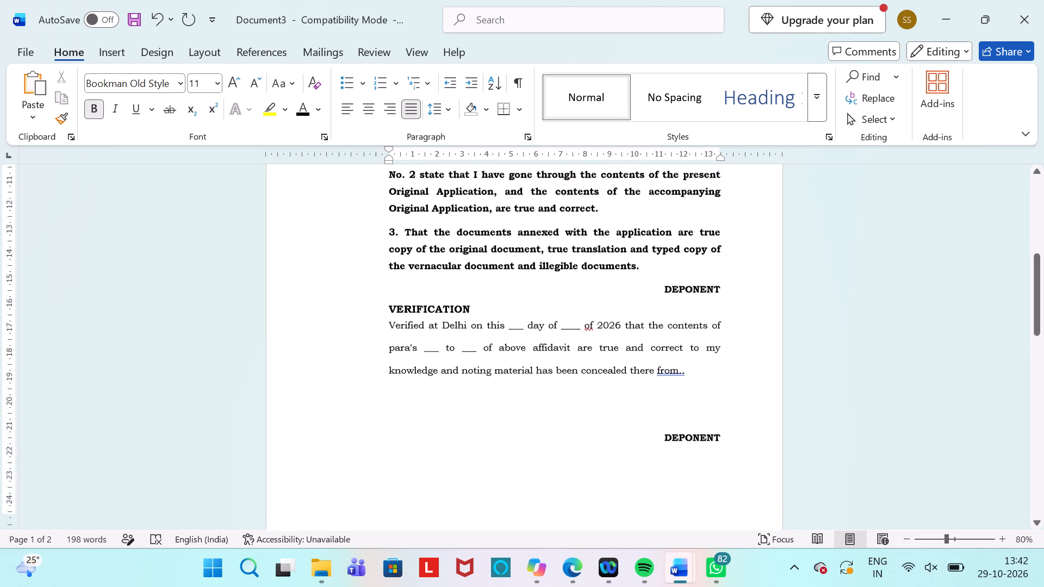
pyautogui.scroll(1, 719, 454)
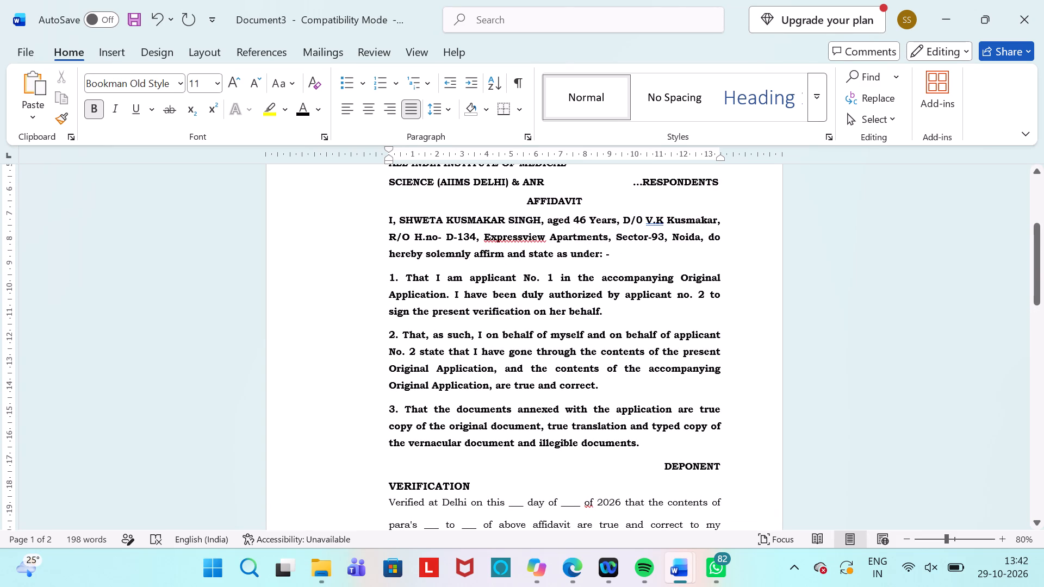
# Remove bold formatting from the "AFFIDAVIT" heading through the end of point 3.
pyautogui.scroll(1, 489, 321)
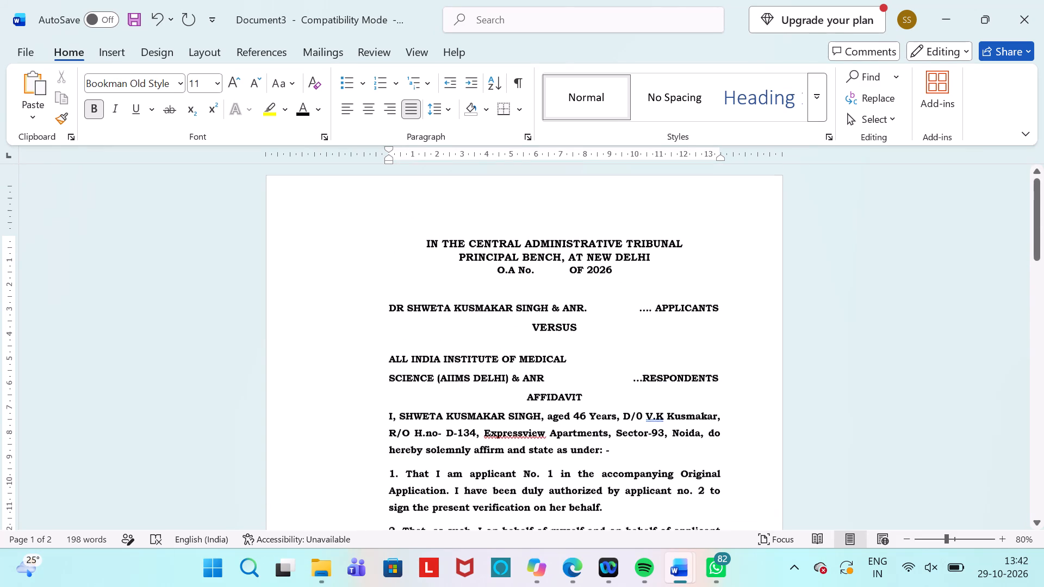
pyautogui.scroll(1, 489, 321)
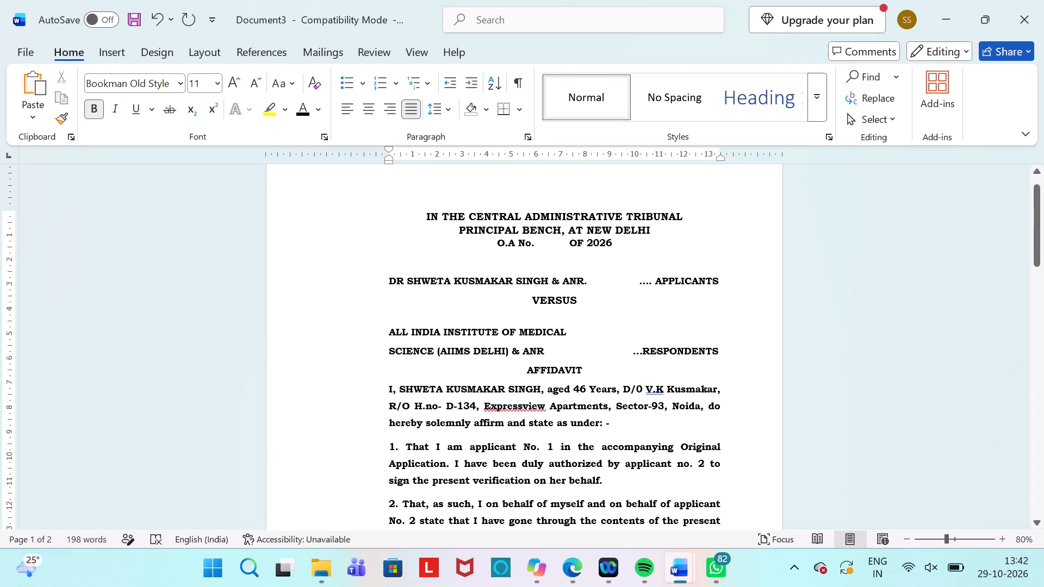
pyautogui.moveTo(524, 372); pyautogui.dragTo(625, 332)
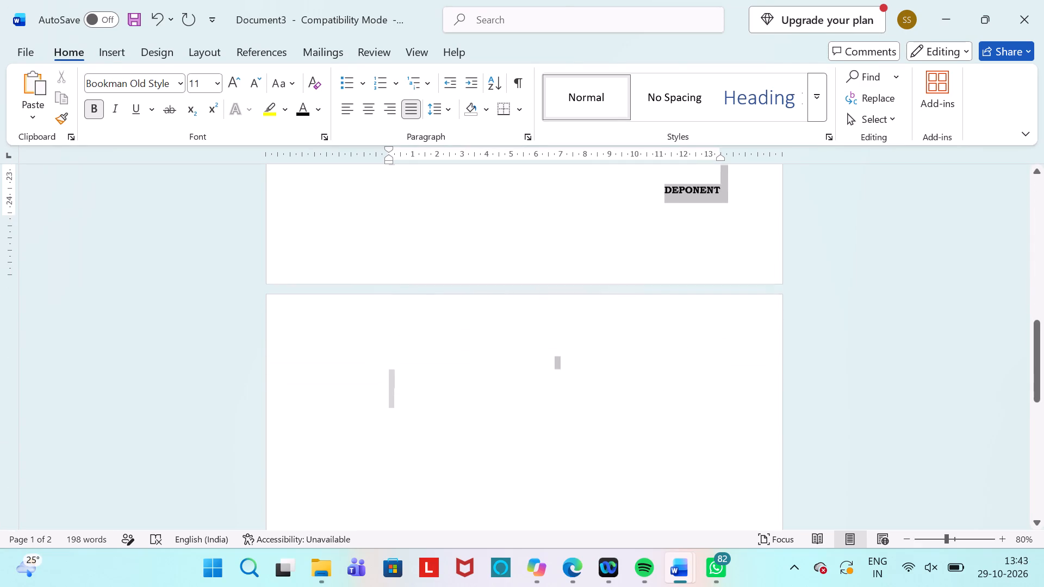
pyautogui.moveTo(625, 332); pyautogui.dragTo(626, 153)
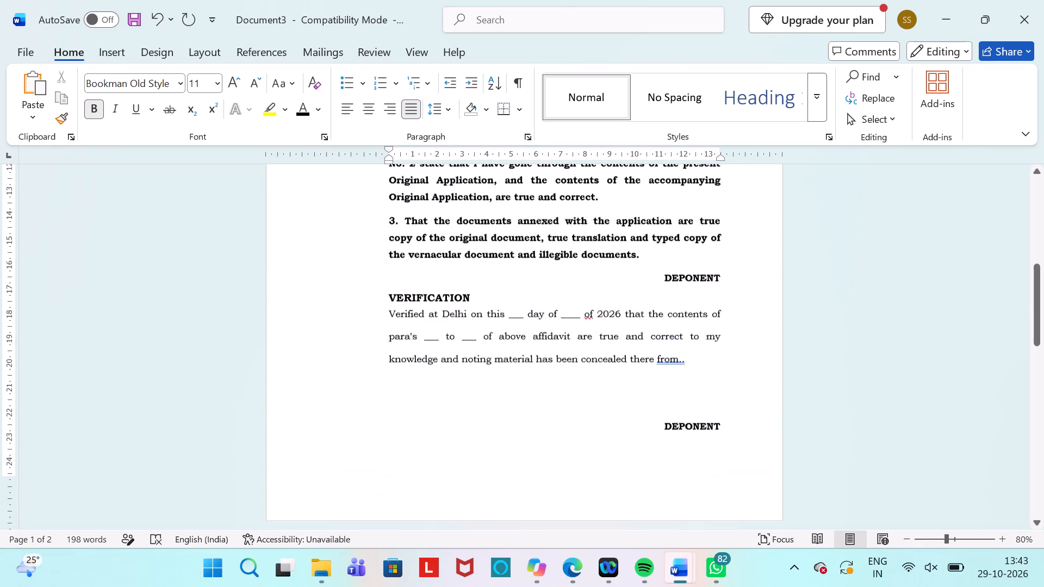
pyautogui.moveTo(626, 153); pyautogui.dragTo(660, 301)
pyautogui.hotkey('ctrl', 'b')
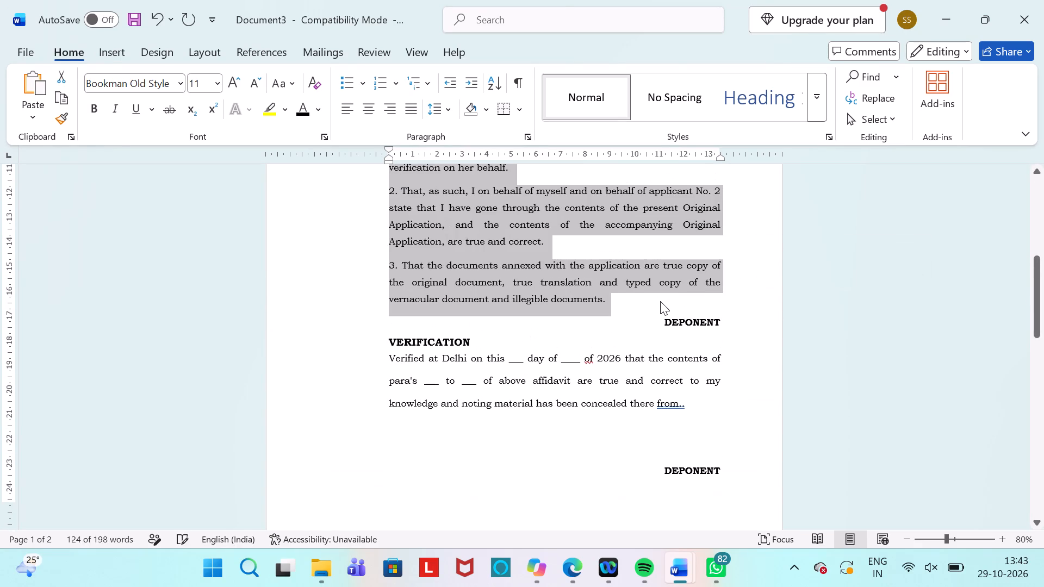
pyautogui.click(660, 301)
# Make the "AFFIDAVIT" heading bold again.
pyautogui.scroll(1, 660, 301)
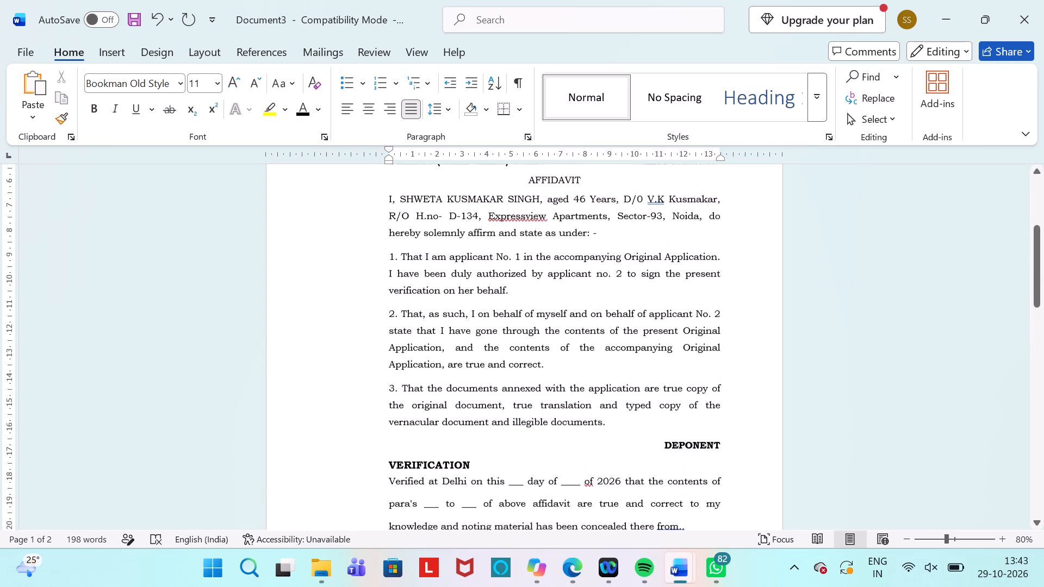
pyautogui.scroll(1, 660, 301)
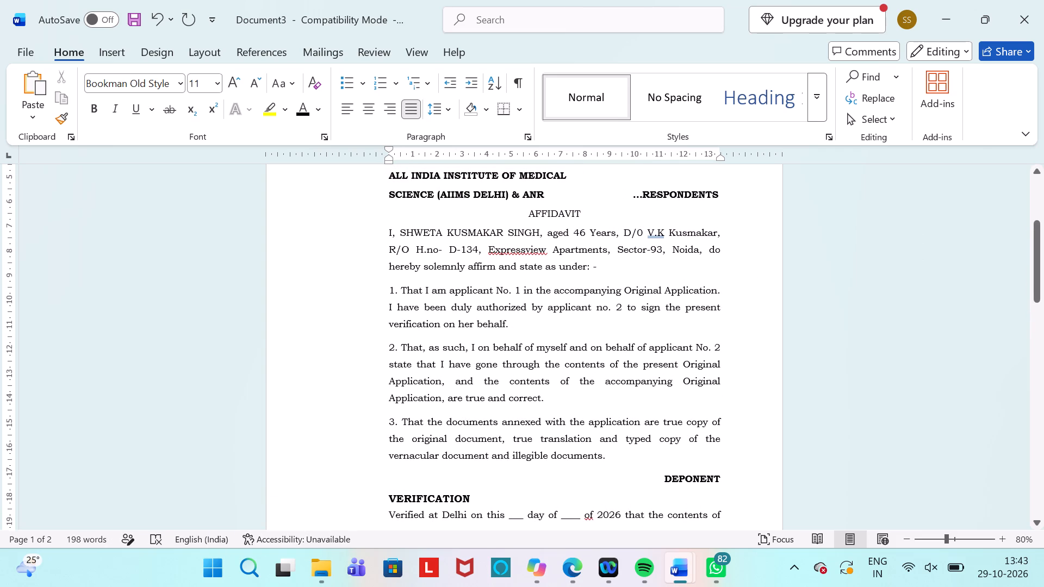
pyautogui.click(652, 236)
pyautogui.scroll(1, 468, 238)
pyautogui.moveTo(598, 292); pyautogui.dragTo(455, 296)
pyautogui.hotkey('ctrl', 'b')
pyautogui.click(572, 309)
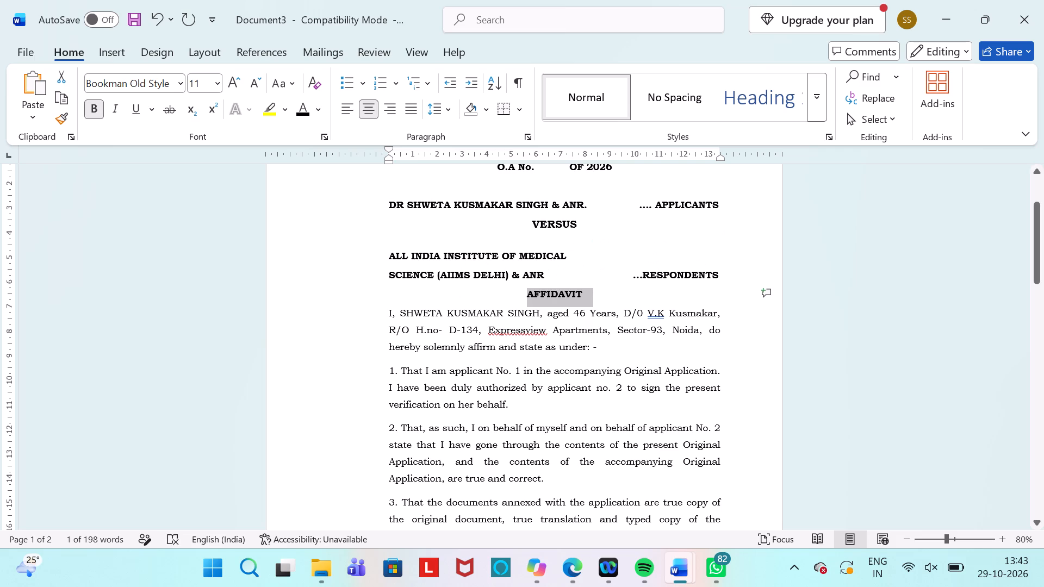
# Set the font size of the entire document to 12.
pyautogui.scroll(-1, 577, 421)
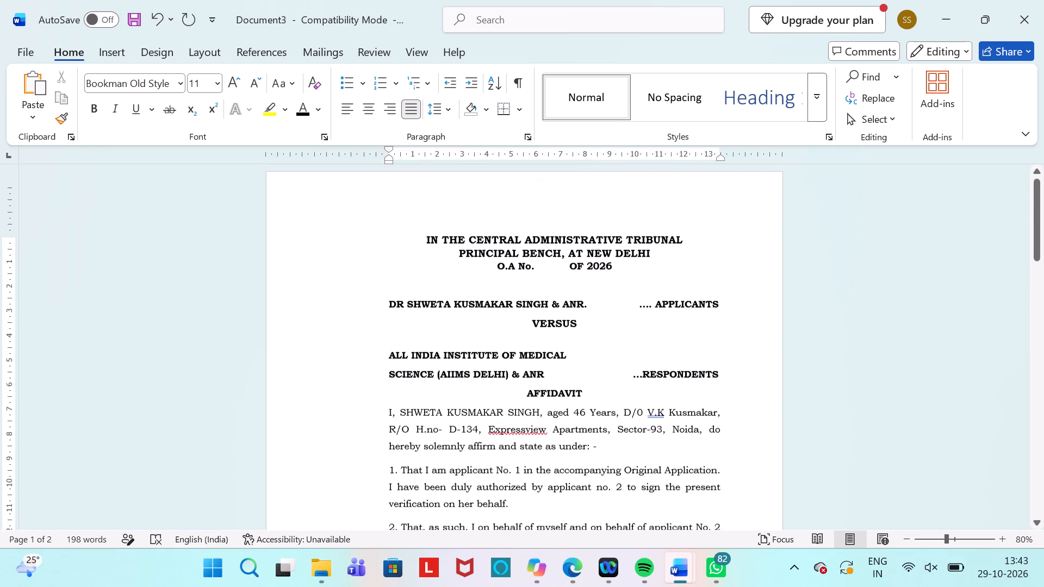
pyautogui.scroll(-1, 577, 421)
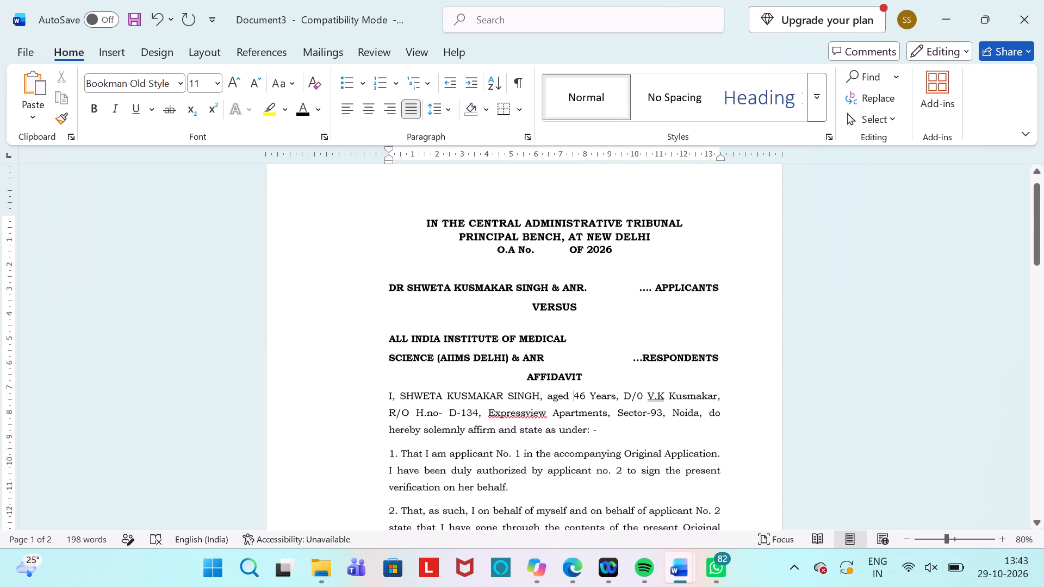
pyautogui.scroll(-2, 577, 421)
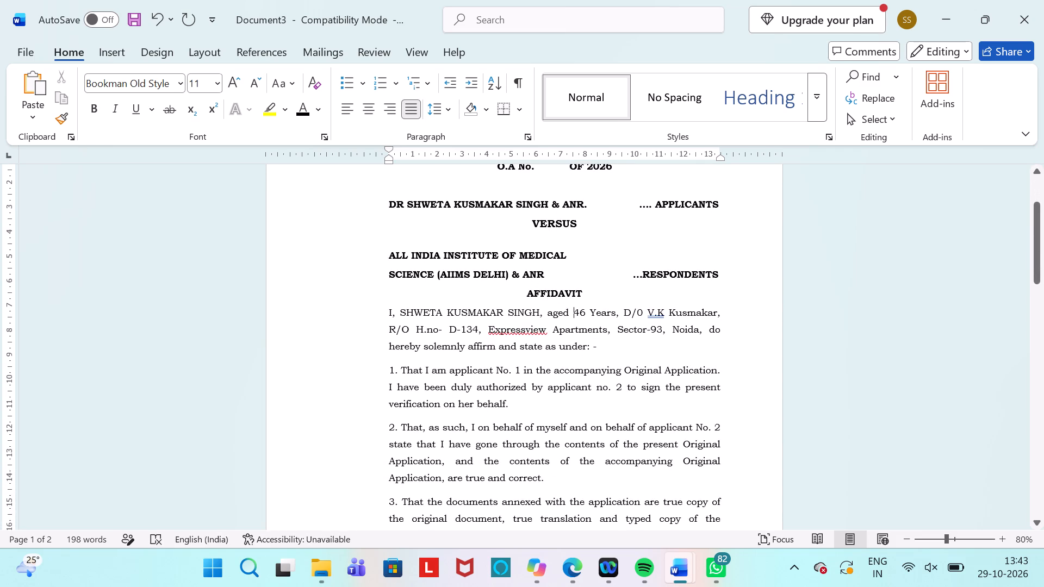
pyautogui.scroll(-2, 577, 421)
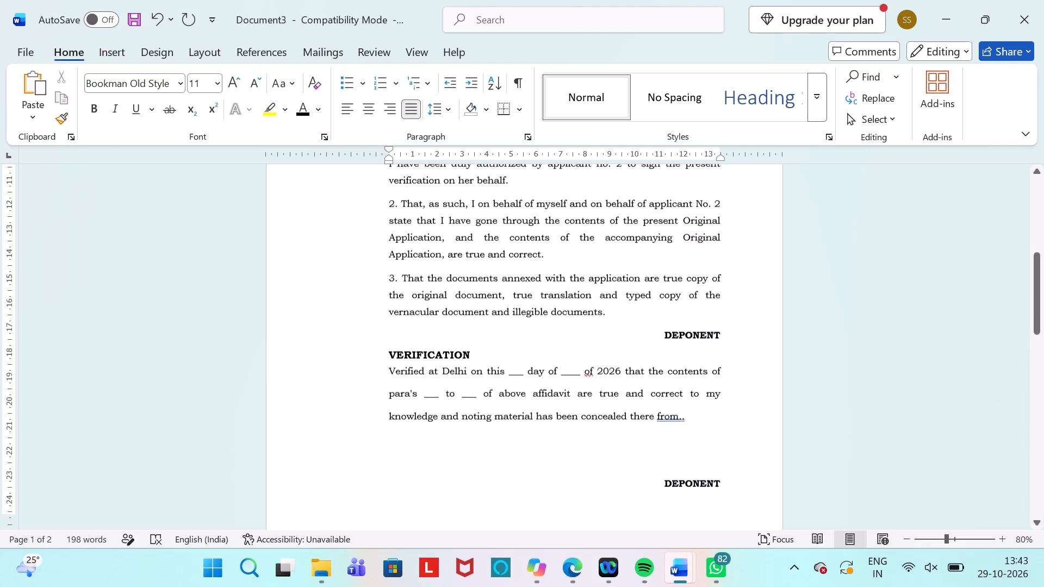
pyautogui.scroll(-2, 577, 421)
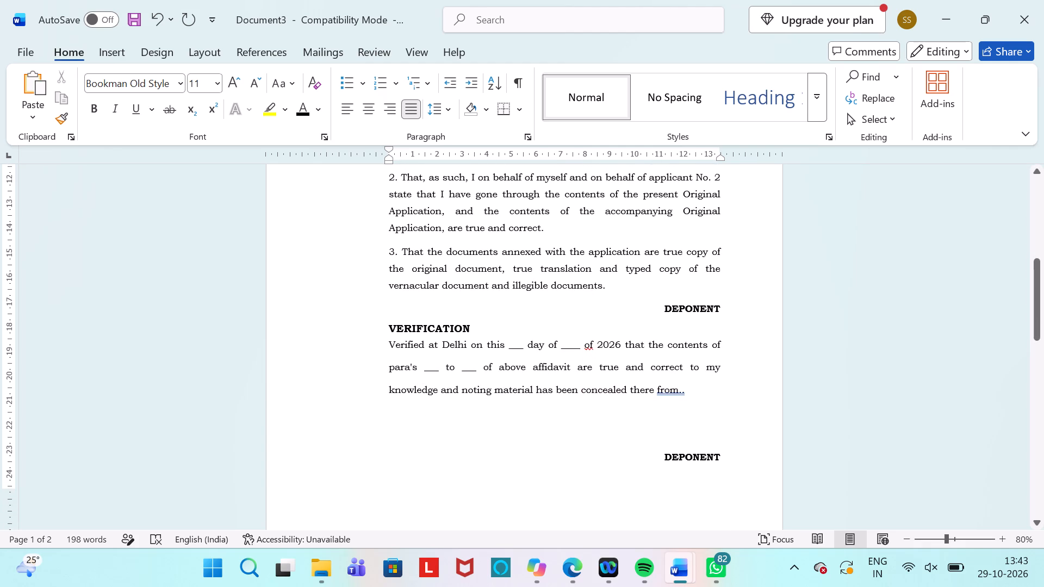
pyautogui.hotkey('ctrl', 'a')
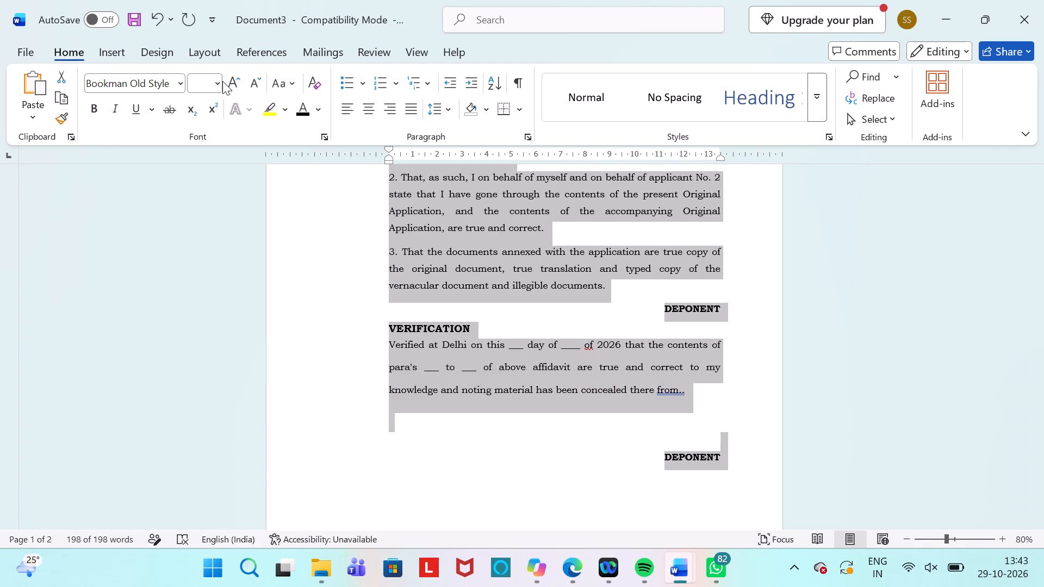
pyautogui.click(201, 87)
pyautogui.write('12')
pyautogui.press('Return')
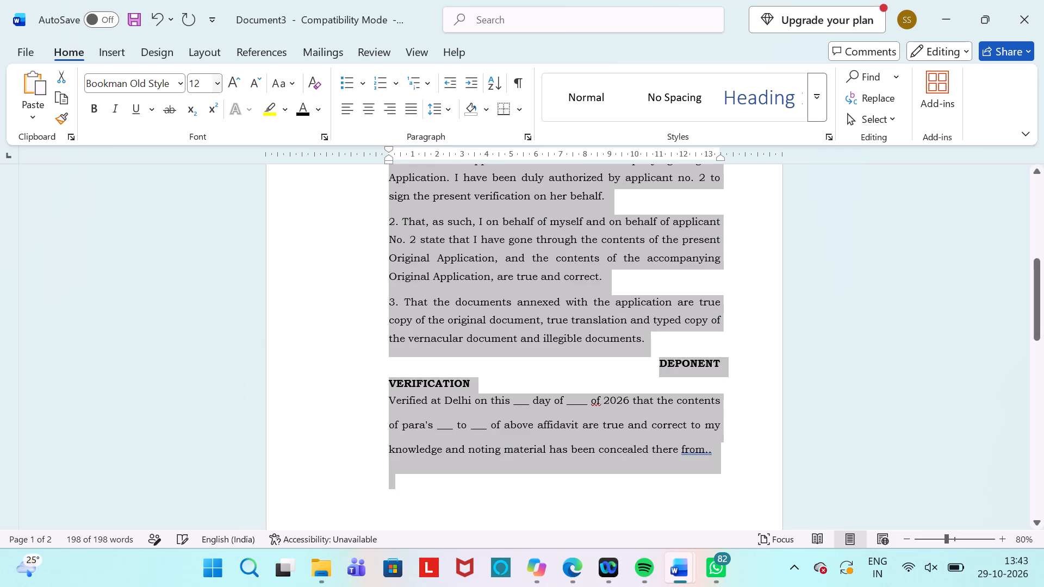
pyautogui.click(422, 304)
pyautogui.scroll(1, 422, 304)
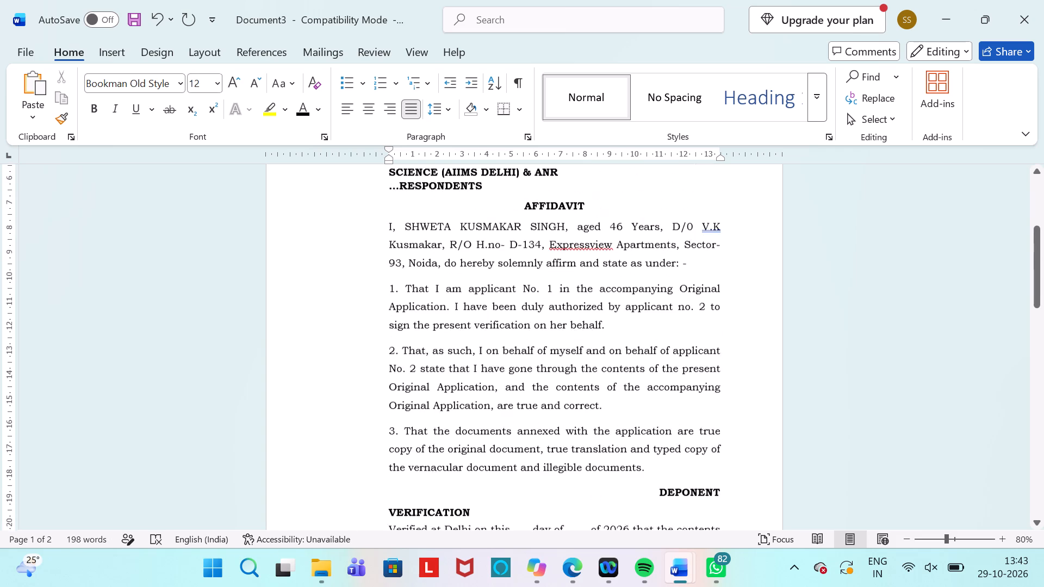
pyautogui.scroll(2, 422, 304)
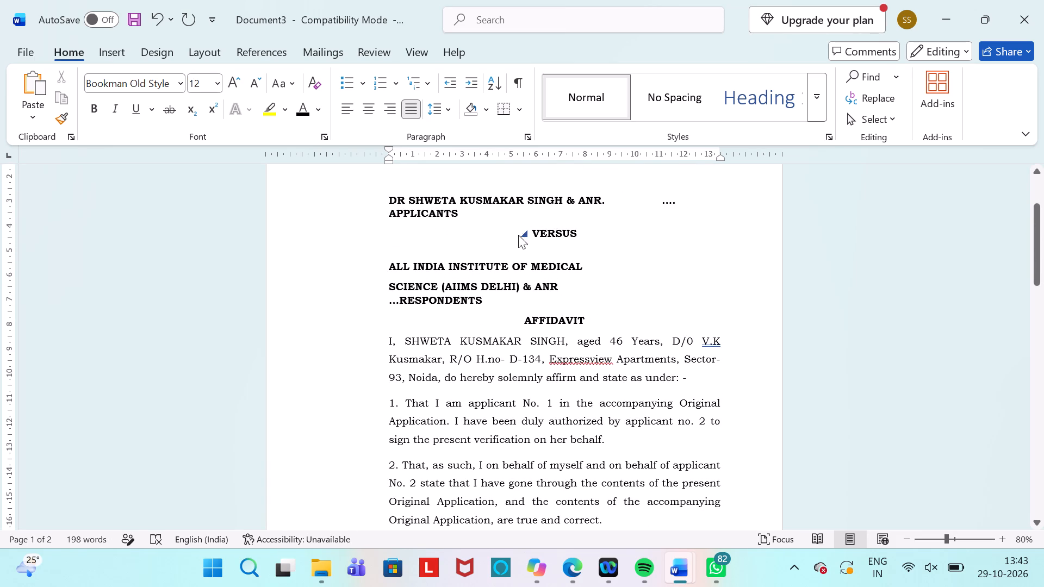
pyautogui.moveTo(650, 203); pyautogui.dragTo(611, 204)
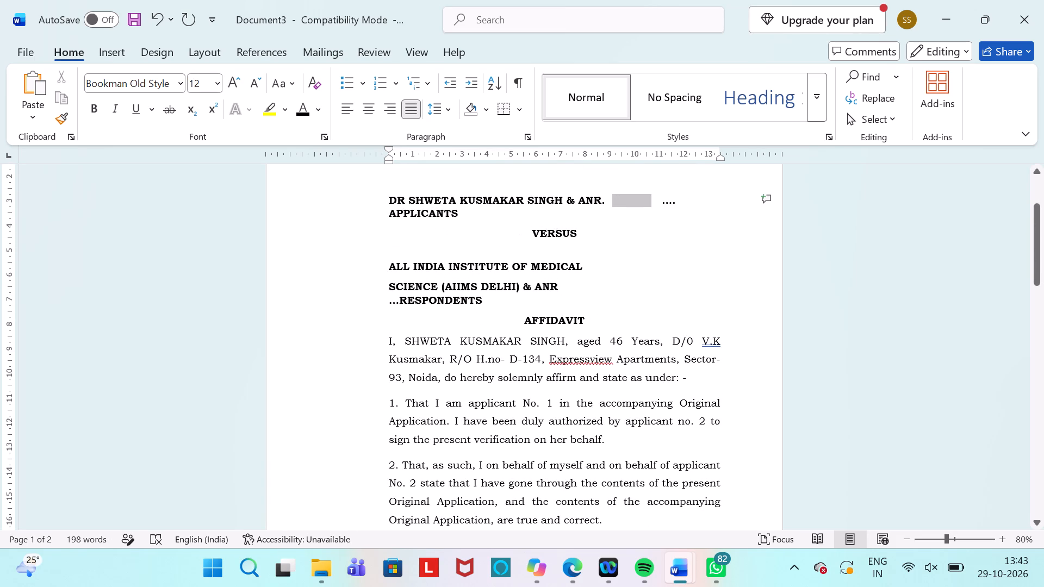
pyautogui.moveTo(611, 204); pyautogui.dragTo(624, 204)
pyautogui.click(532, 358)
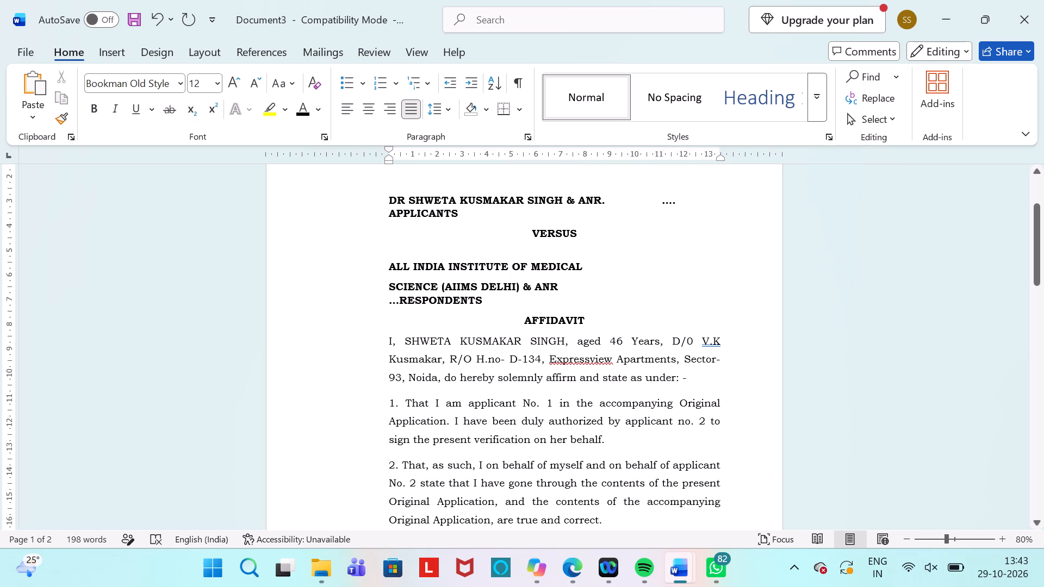
# Change the font of the entire document to Times New Roman.
pyautogui.hotkey('ctrl', 'a')
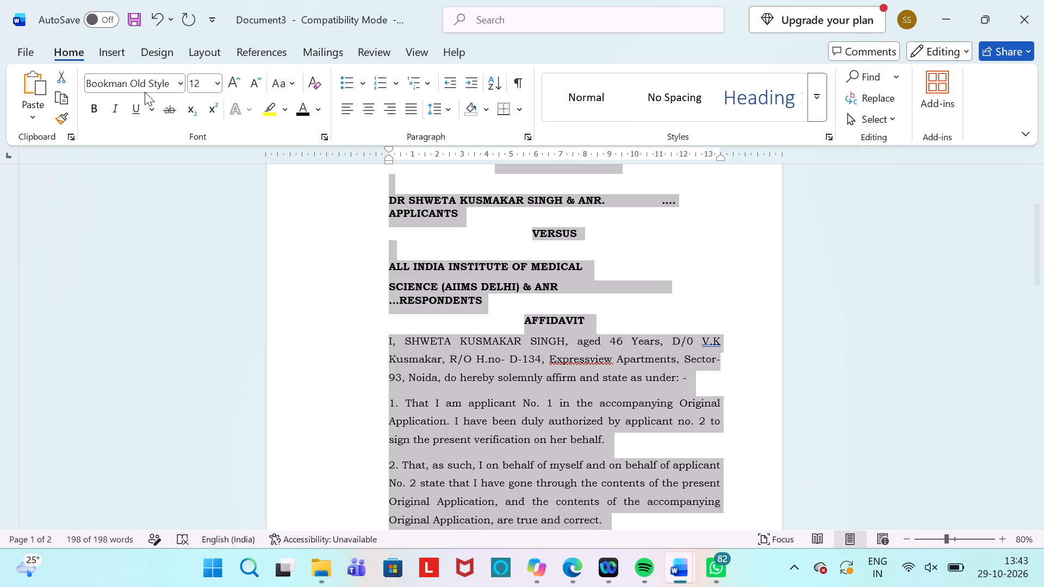
pyautogui.click(133, 92)
pyautogui.click(133, 94)
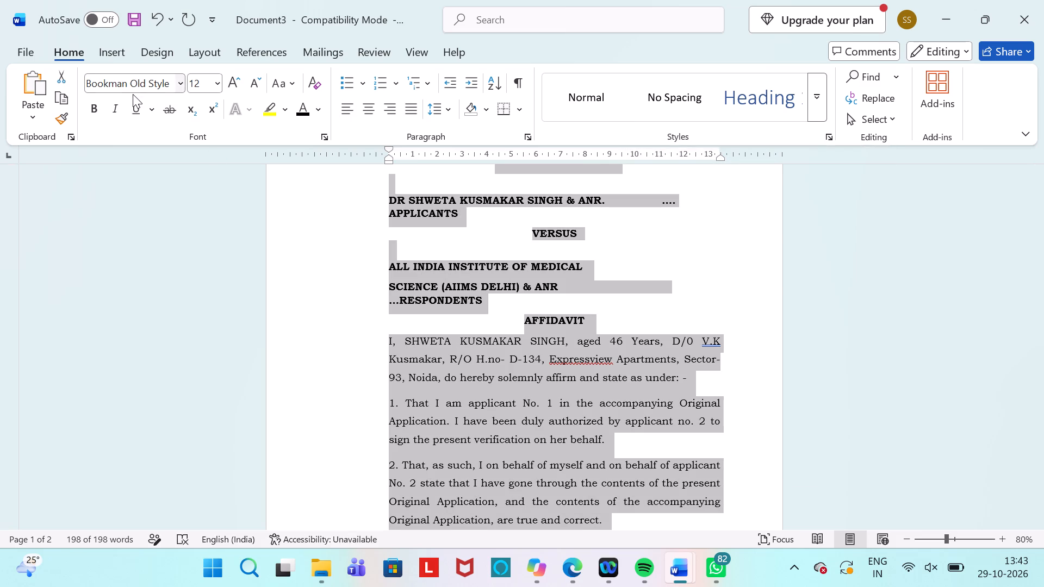
pyautogui.click(132, 86)
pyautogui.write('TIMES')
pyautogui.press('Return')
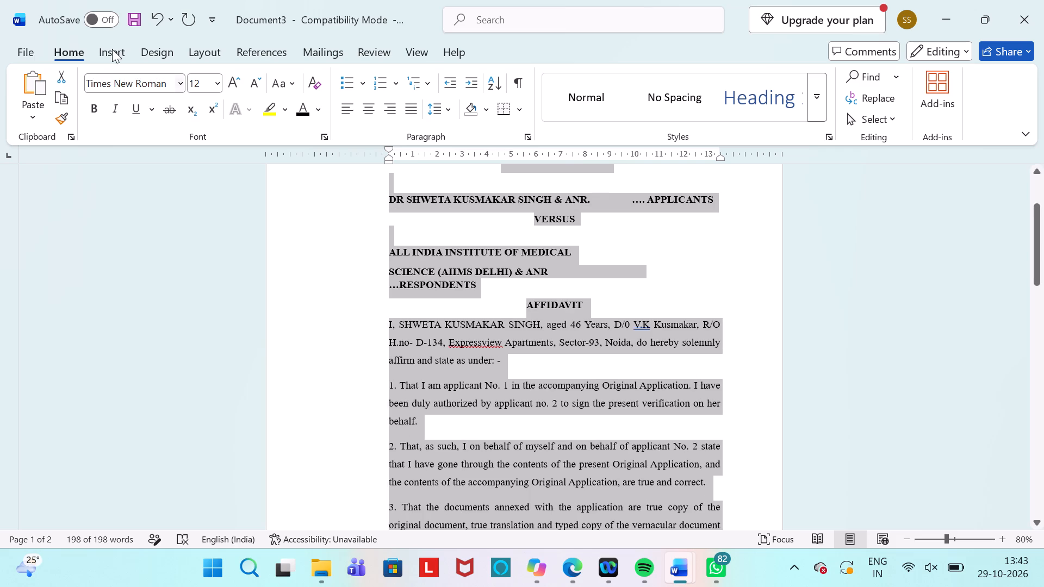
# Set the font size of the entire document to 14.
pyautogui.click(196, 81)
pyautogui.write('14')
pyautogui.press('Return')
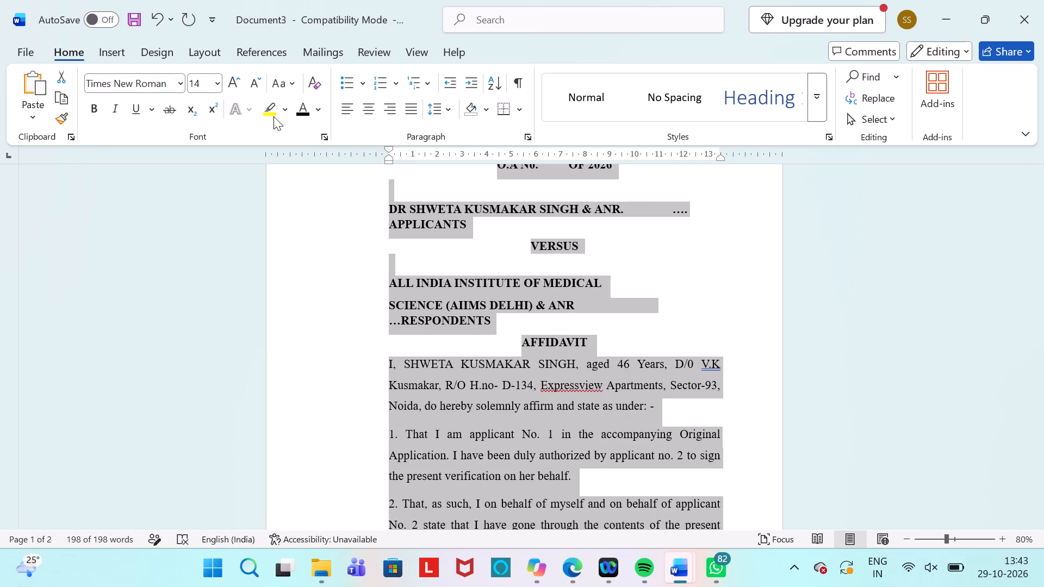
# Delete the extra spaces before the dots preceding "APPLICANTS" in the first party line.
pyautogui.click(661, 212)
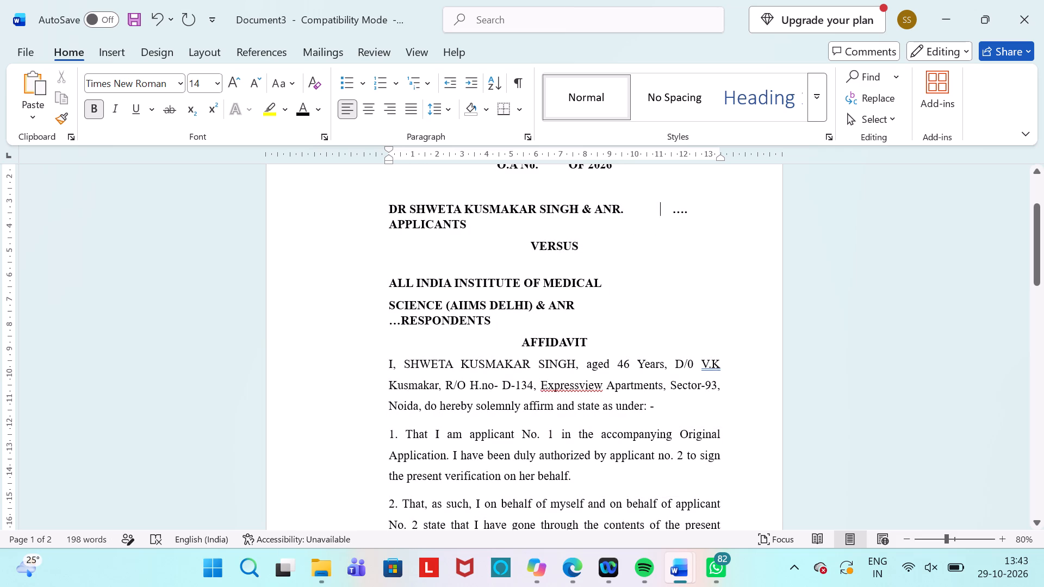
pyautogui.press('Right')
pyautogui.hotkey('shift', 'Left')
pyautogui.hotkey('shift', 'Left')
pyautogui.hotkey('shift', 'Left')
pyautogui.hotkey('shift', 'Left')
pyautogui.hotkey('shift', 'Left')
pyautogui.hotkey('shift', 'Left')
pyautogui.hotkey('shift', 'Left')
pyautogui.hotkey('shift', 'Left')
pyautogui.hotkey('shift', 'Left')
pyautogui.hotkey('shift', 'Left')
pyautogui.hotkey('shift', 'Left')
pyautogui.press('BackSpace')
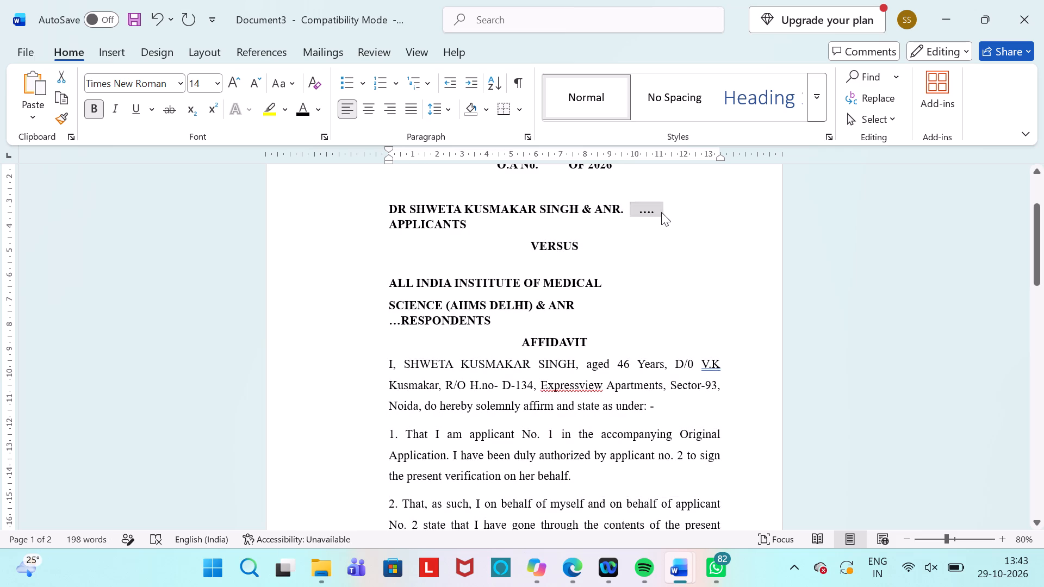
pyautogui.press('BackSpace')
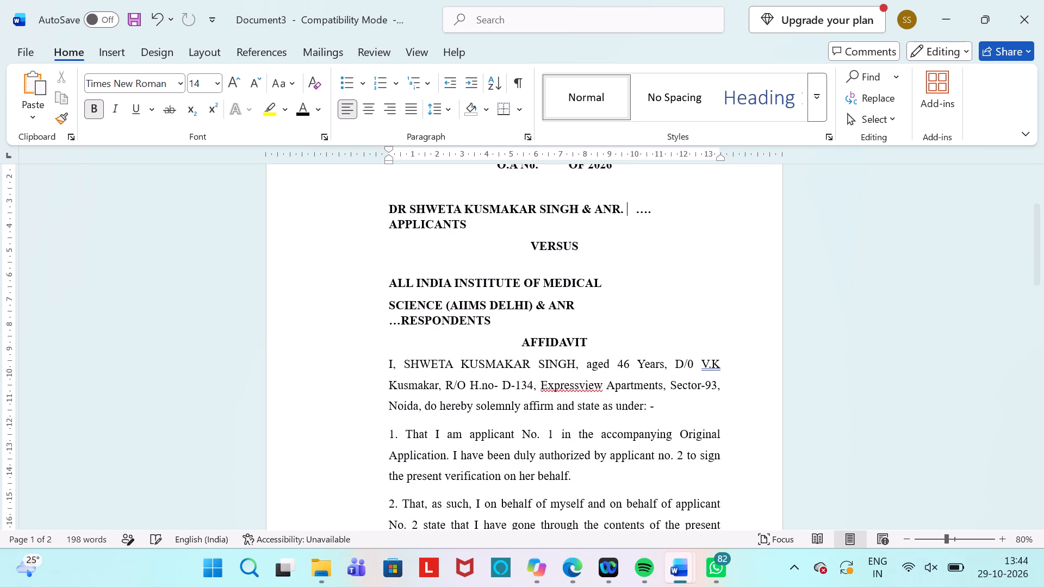
# Undo the space deletion, the size change and the Times New Roman change, going back to Bookman Old Style 12.
pyautogui.doubleClick(156, 28)
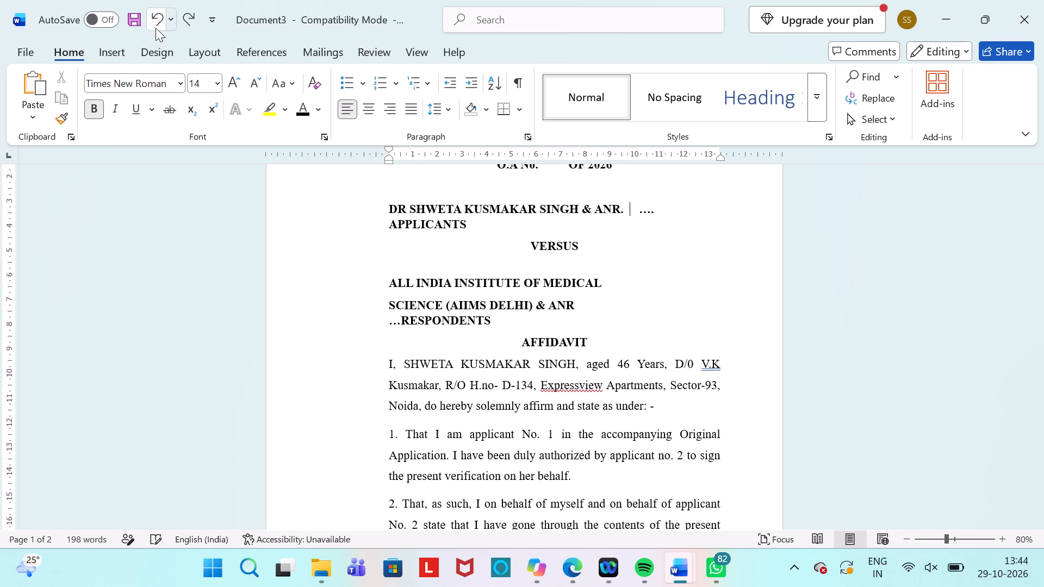
pyautogui.click(156, 28)
pyautogui.click(156, 28)
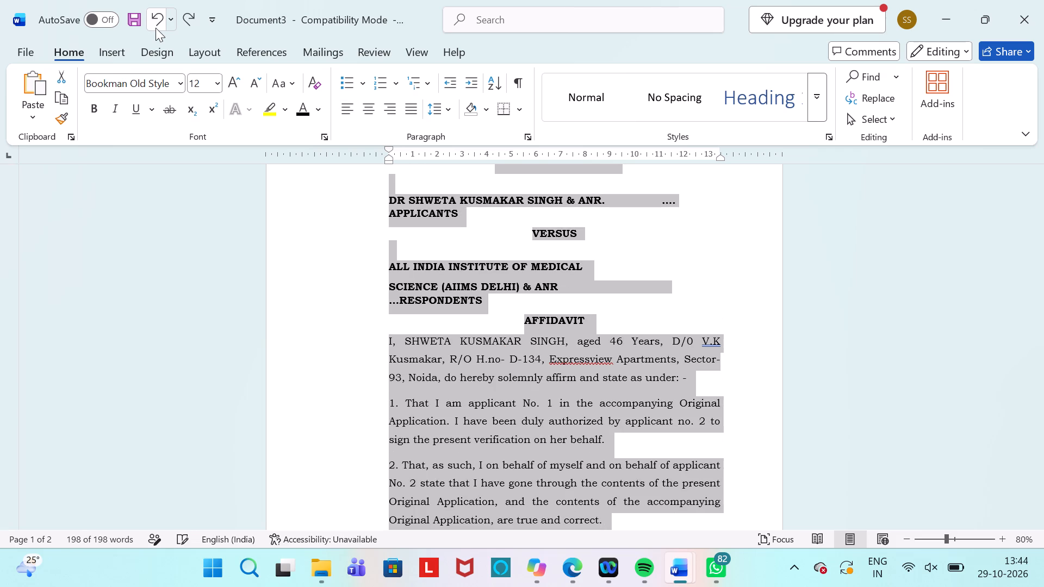
# Shorten the gap before "…. APPLICANTS" so the first party line fits on a single line.
pyautogui.click(654, 203)
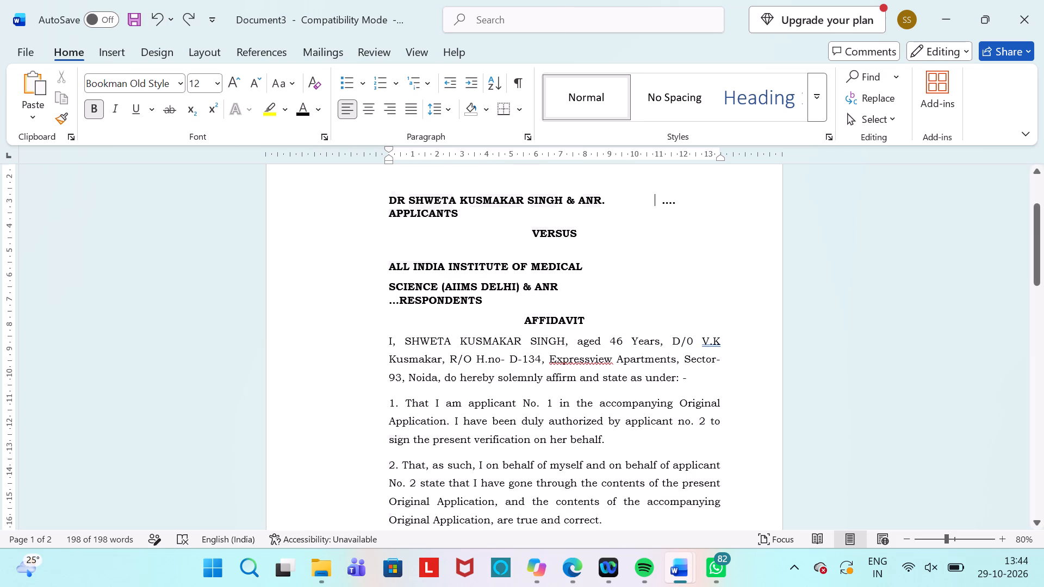
pyautogui.moveTo(654, 203); pyautogui.dragTo(619, 202)
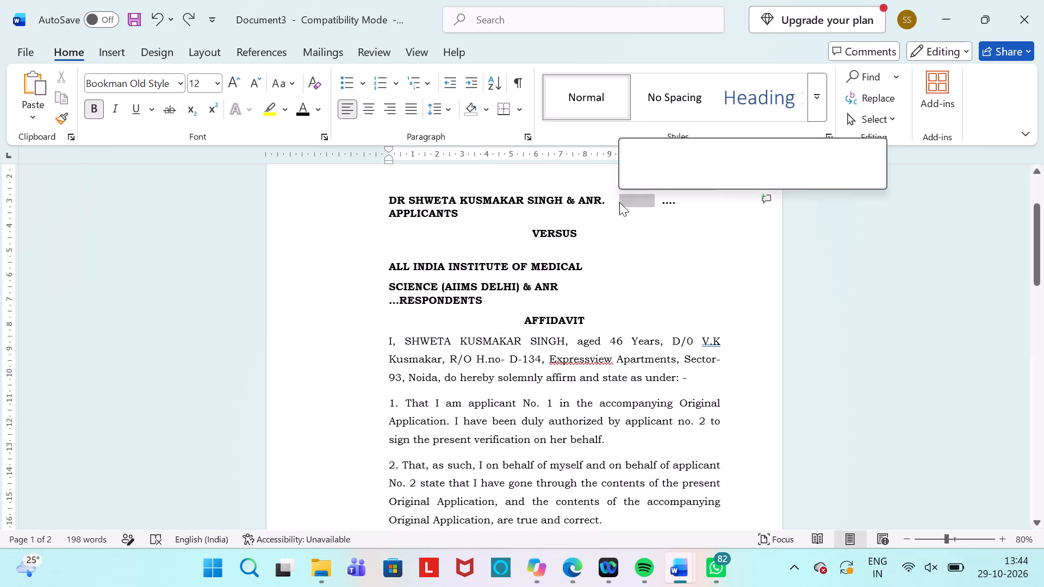
pyautogui.press('BackSpace')
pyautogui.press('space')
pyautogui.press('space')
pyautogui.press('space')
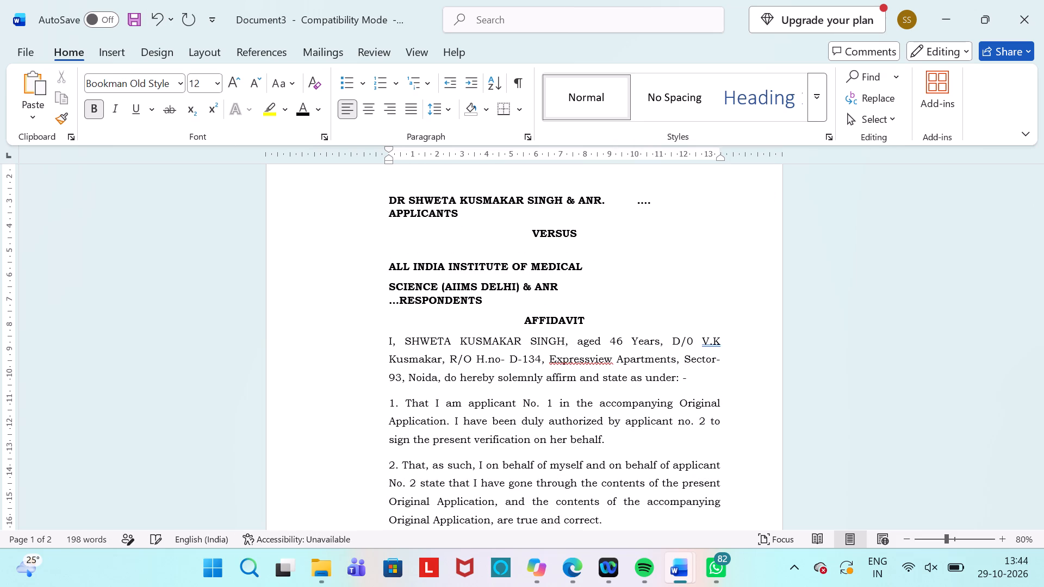
pyautogui.press('BackSpace')
# Shorten the gap before "…RESPONDENTS" so it sits on the same line as "SCIENCE (AIIMS DELHI) & ANR".
pyautogui.moveTo(592, 270); pyautogui.dragTo(636, 278)
pyautogui.press('BackSpace')
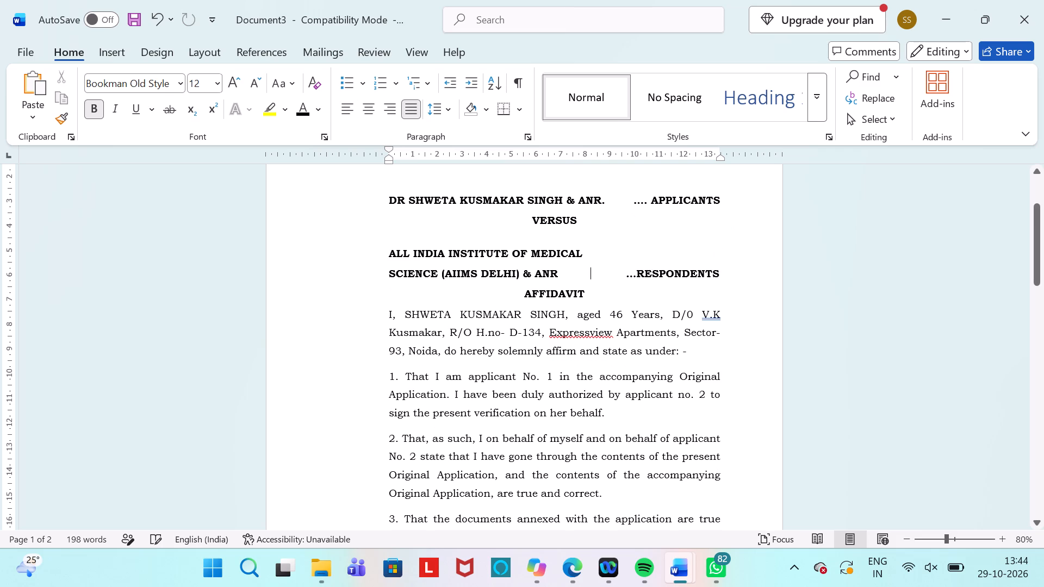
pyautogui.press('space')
pyautogui.press('BackSpace')
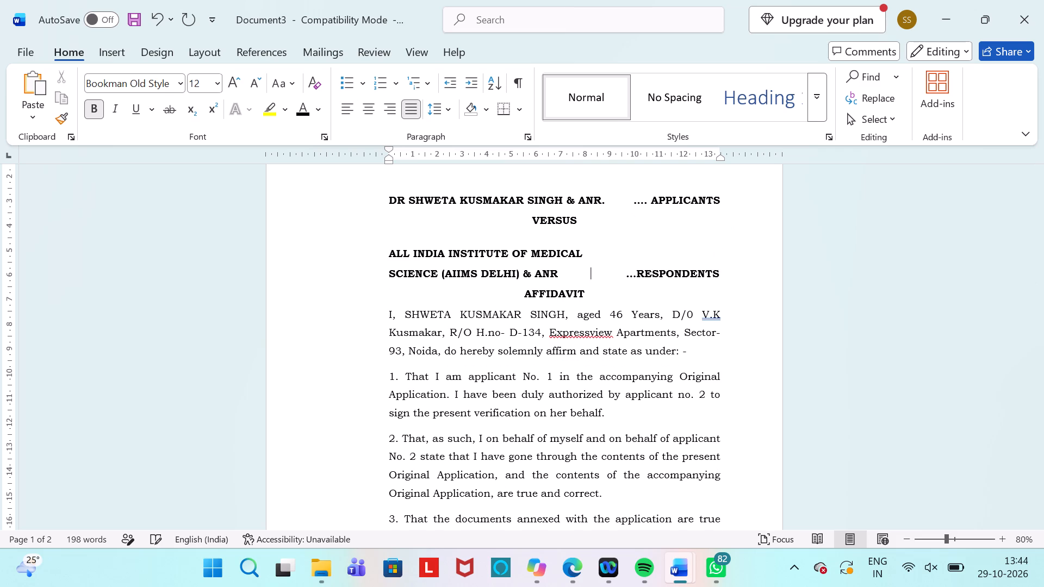
# Reduce the line spacing of the entire document.
pyautogui.hscroll(2, 636, 278)
pyautogui.scroll(-4, 636, 278)
pyautogui.scroll(1, 636, 278)
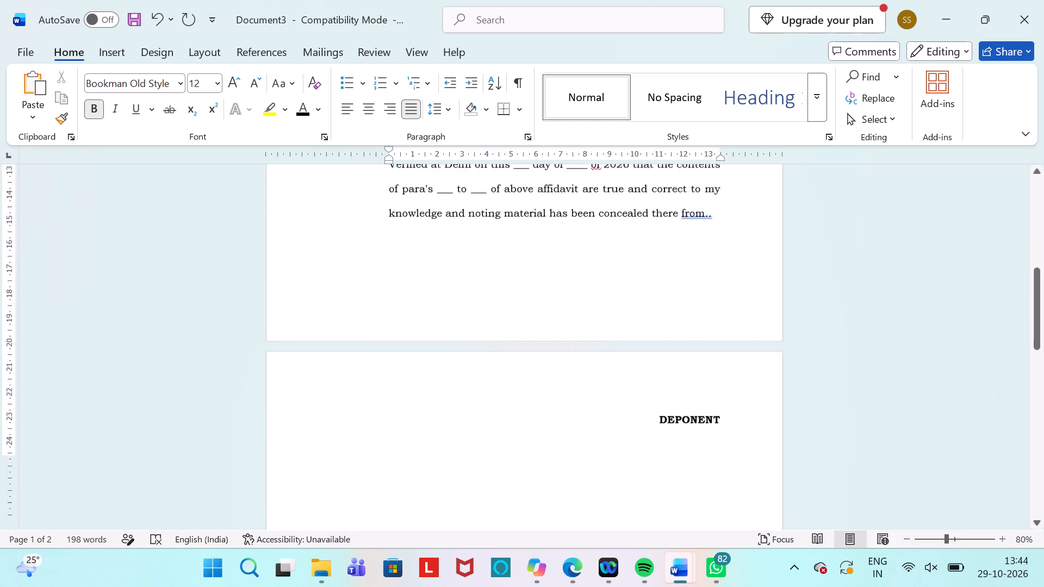
pyautogui.scroll(1, 636, 278)
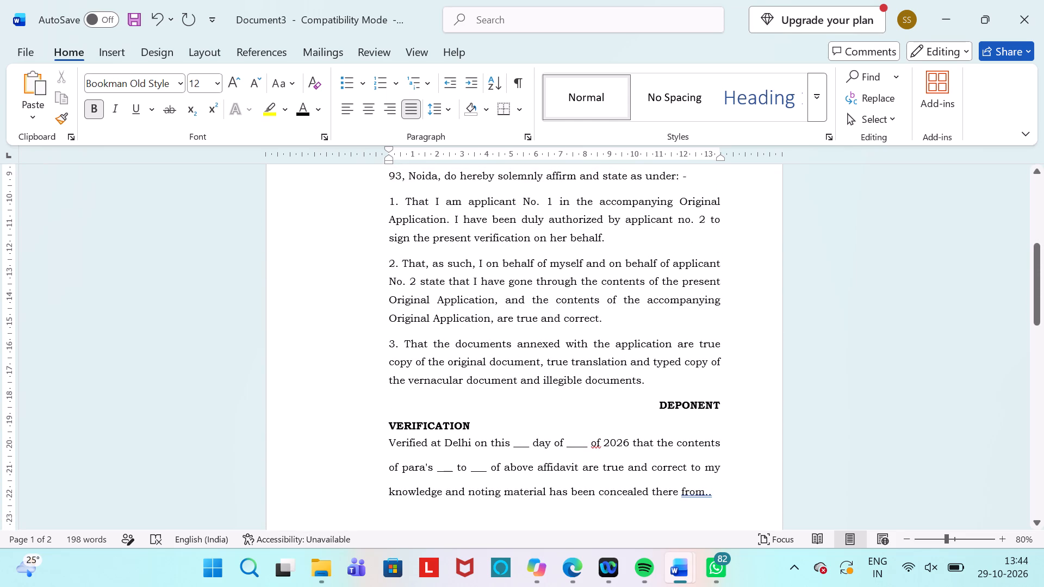
pyautogui.hotkey('ctrl', 'a')
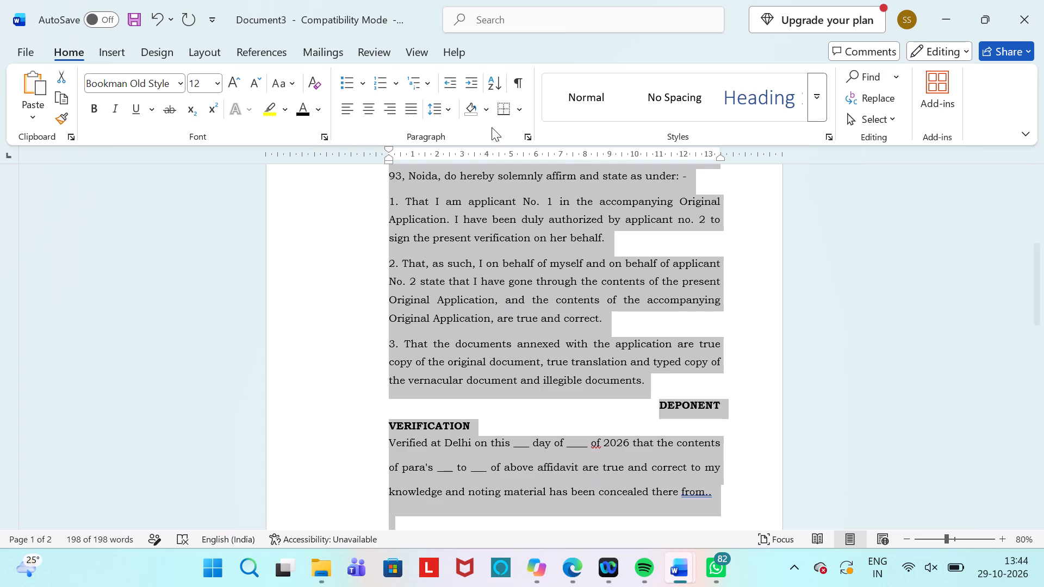
pyautogui.click(454, 114)
pyautogui.click(466, 153)
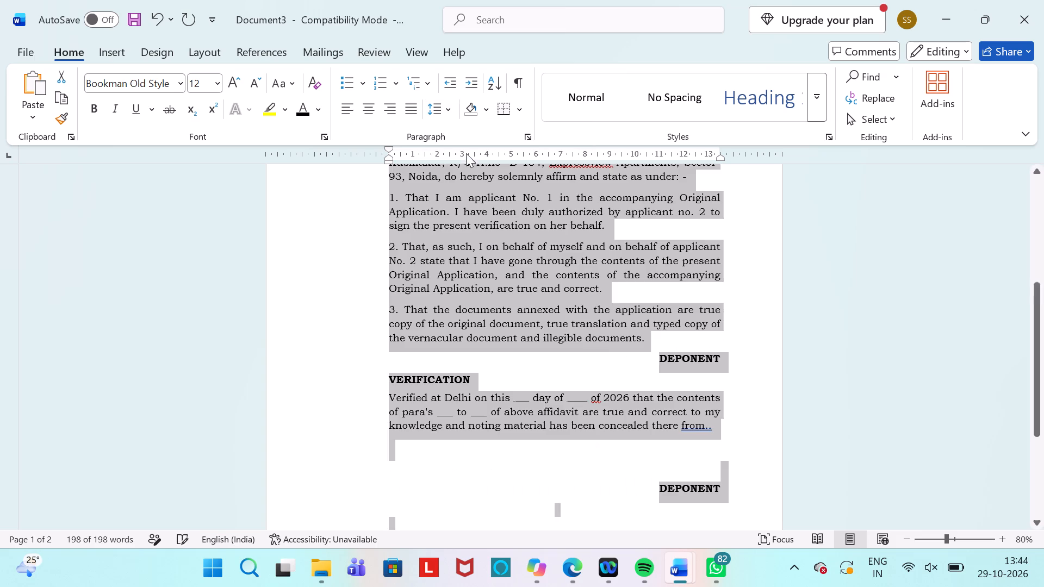
pyautogui.click(616, 337)
# Insert a blank line between point 3 and the first "DEPONENT" signature line.
pyautogui.scroll(2, 616, 337)
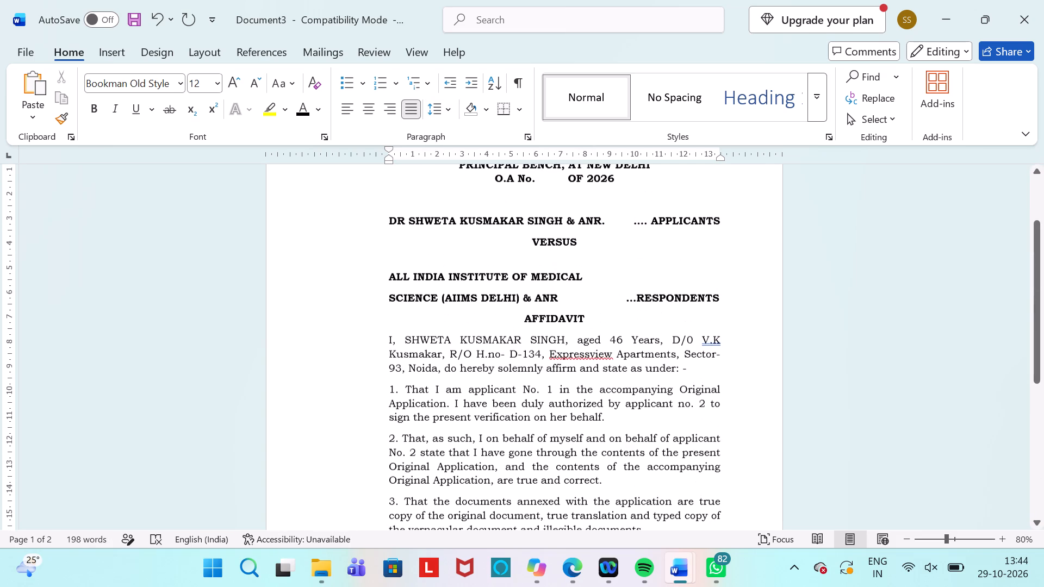
pyautogui.scroll(1, 616, 337)
pyautogui.hscroll(2, 616, 337)
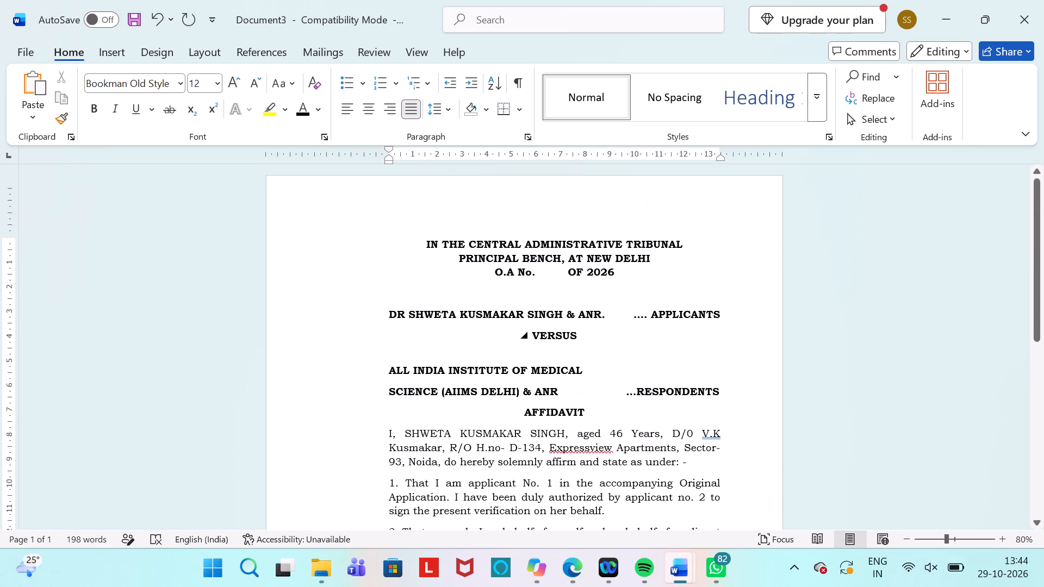
pyautogui.hscroll(1, 616, 337)
pyautogui.scroll(1, 616, 337)
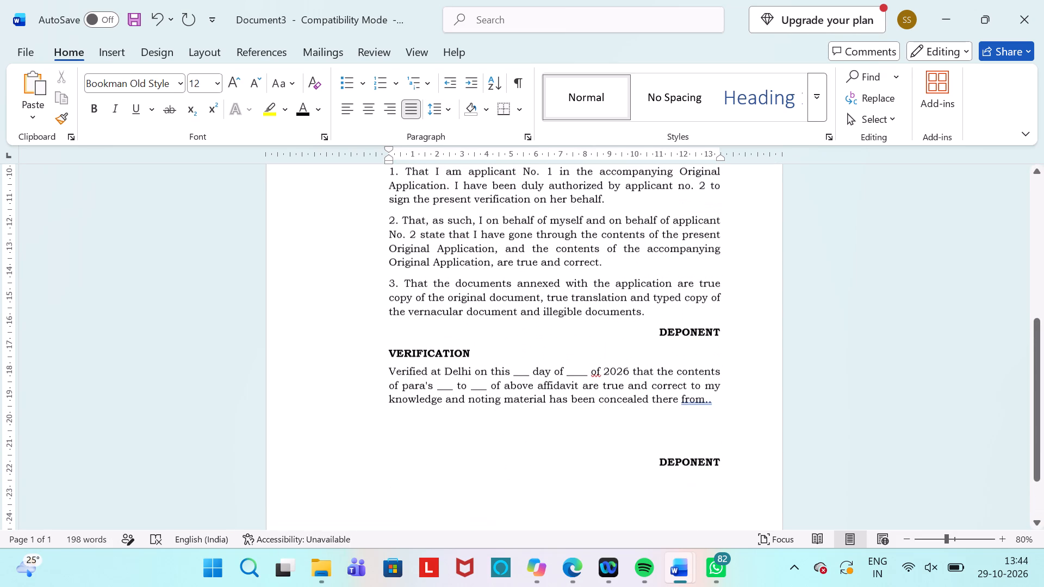
pyautogui.click(656, 338)
pyautogui.press('Return')
# Delete the empty paragraphs after the final "DEPONENT" to remove the blank second page.
pyautogui.scroll(5, 656, 338)
pyautogui.scroll(-3, 656, 338)
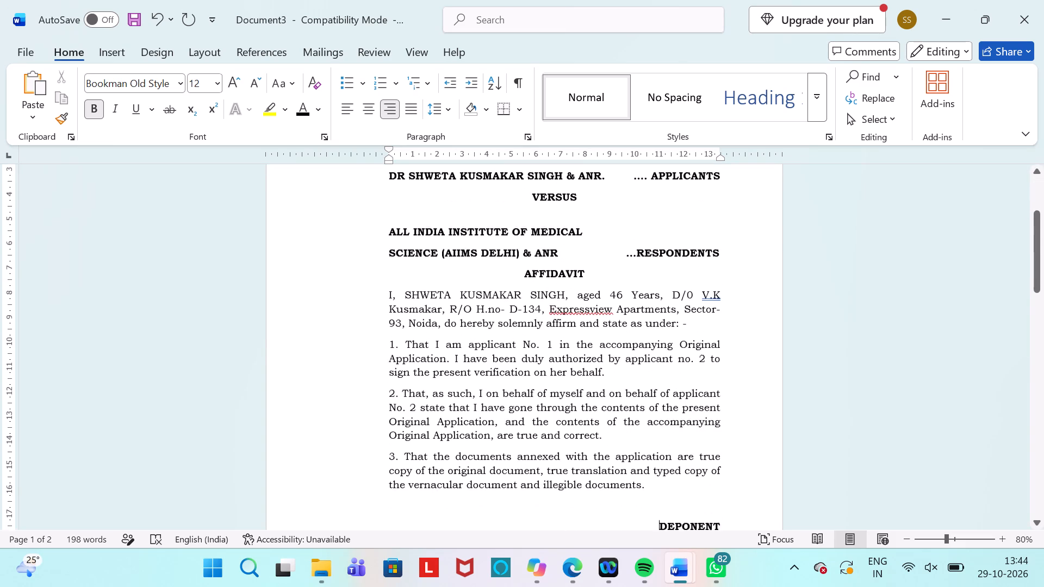
pyautogui.scroll(-3, 656, 338)
pyautogui.rightClick(656, 338)
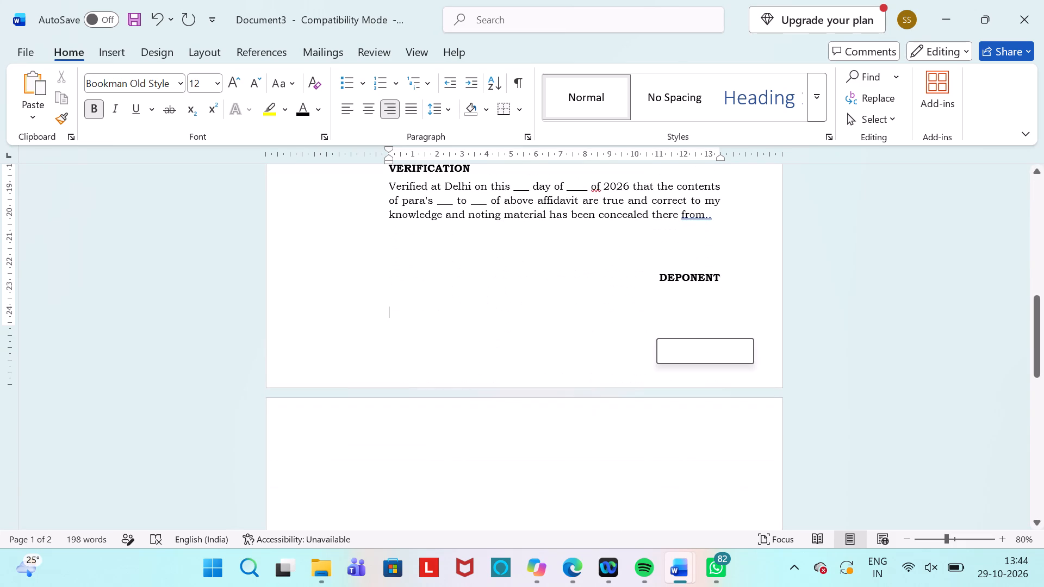
pyautogui.click(732, 276)
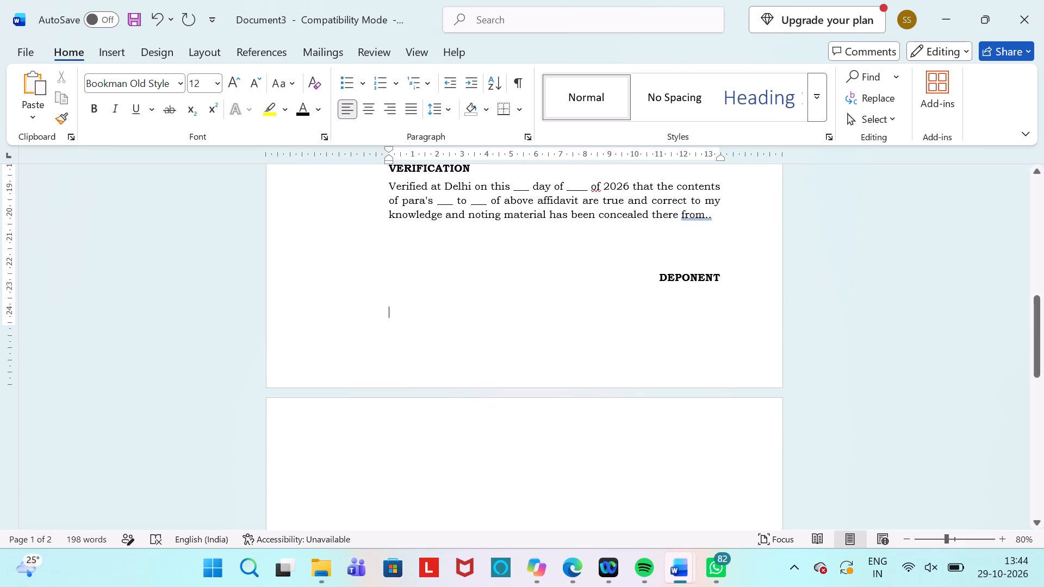
pyautogui.press('Left')
pyautogui.press('Left')
pyautogui.press('Left')
pyautogui.press('Right')
pyautogui.hotkey('shift', 'Right')
pyautogui.hotkey('shift', 'Right')
pyautogui.hotkey('shift', 'Right')
pyautogui.hotkey('shift', 'Right')
pyautogui.hotkey('shift', 'Right')
pyautogui.hotkey('shift', 'Right')
pyautogui.hotkey('shift', 'Right')
pyautogui.hotkey('shift', 'Right')
pyautogui.hotkey('shift', 'Right')
pyautogui.hotkey('shift', 'Right')
pyautogui.hotkey('shift', 'Right')
pyautogui.hotkey('shift', 'Right')
pyautogui.hotkey('shift', 'Right')
pyautogui.hotkey('shift', 'Right')
pyautogui.hotkey('shift', 'Right')
pyautogui.hotkey('shift', 'Right')
pyautogui.hotkey('shift', 'Right')
pyautogui.hotkey('shift', 'Right')
pyautogui.hotkey('shift', 'Right')
pyautogui.hotkey('shift', 'Right')
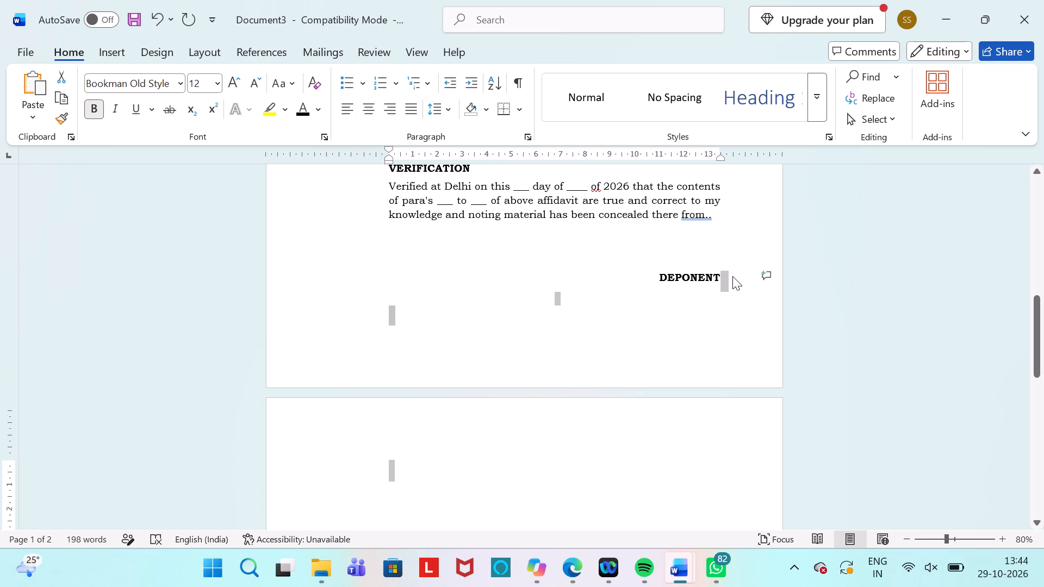
pyautogui.press('BackSpace')
# Delete the word "of" before 2026 in the verification paragraph, keeping a single space.
pyautogui.scroll(11, 732, 276)
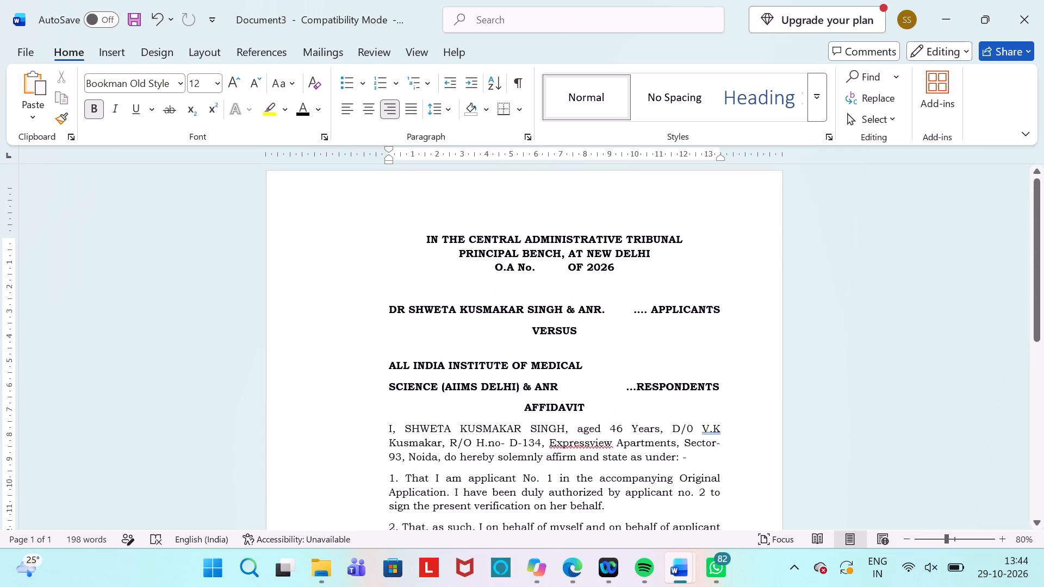
pyautogui.scroll(-11, 732, 276)
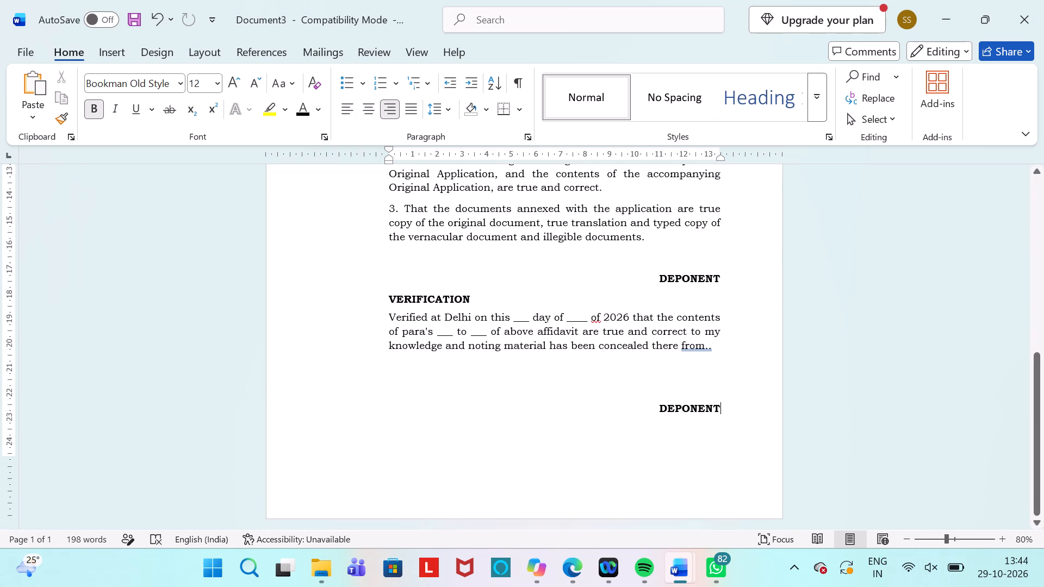
pyautogui.scroll(-1, 732, 276)
pyautogui.click(599, 321)
pyautogui.hotkey('shift', 'Left')
pyautogui.hotkey('shift', 'Left')
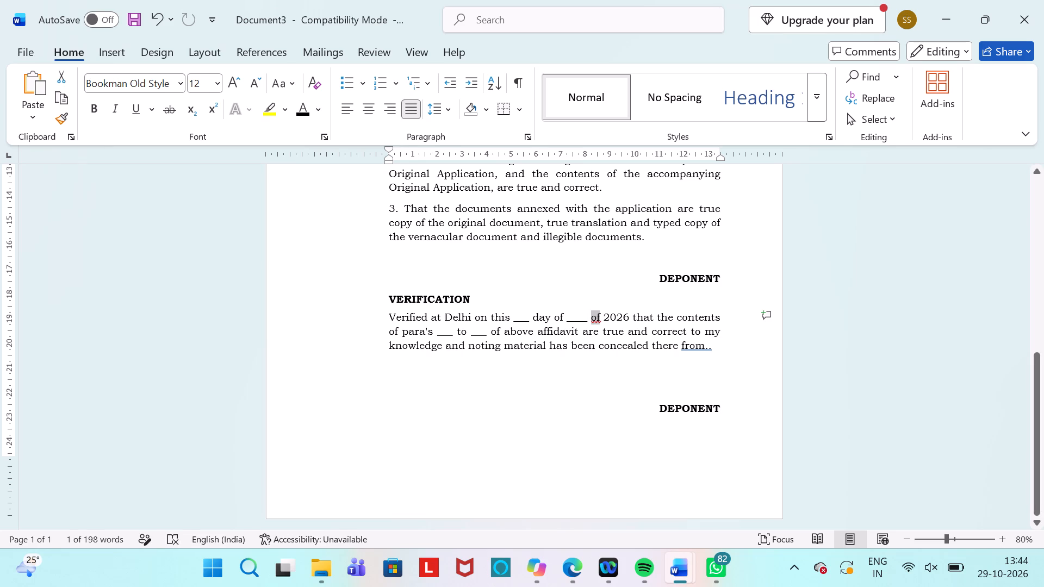
pyautogui.press('BackSpace')
pyautogui.press('BackSpace')
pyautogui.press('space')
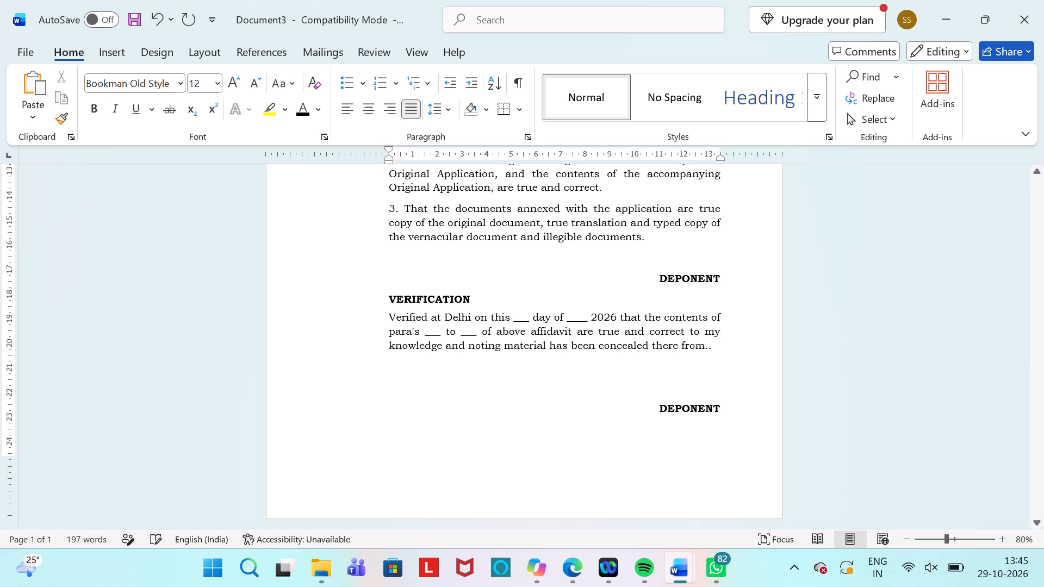
# Start saving the finished affidavit as a separate file in this PC's Downloads folder.
pyautogui.scroll(4, 585, 329)
pyautogui.scroll(-7, 585, 329)
pyautogui.scroll(9, 585, 329)
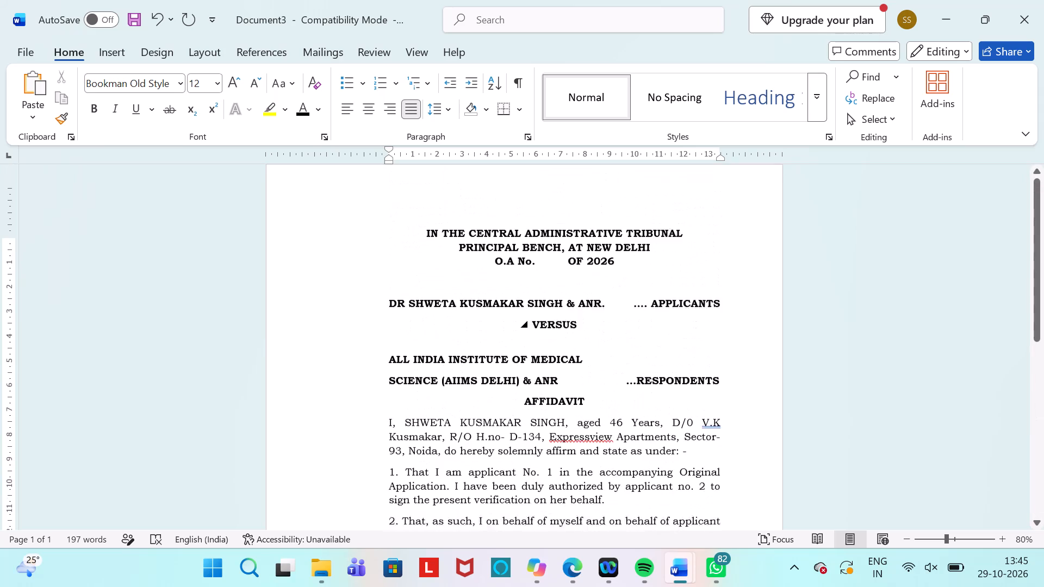
pyautogui.scroll(-6, 545, 451)
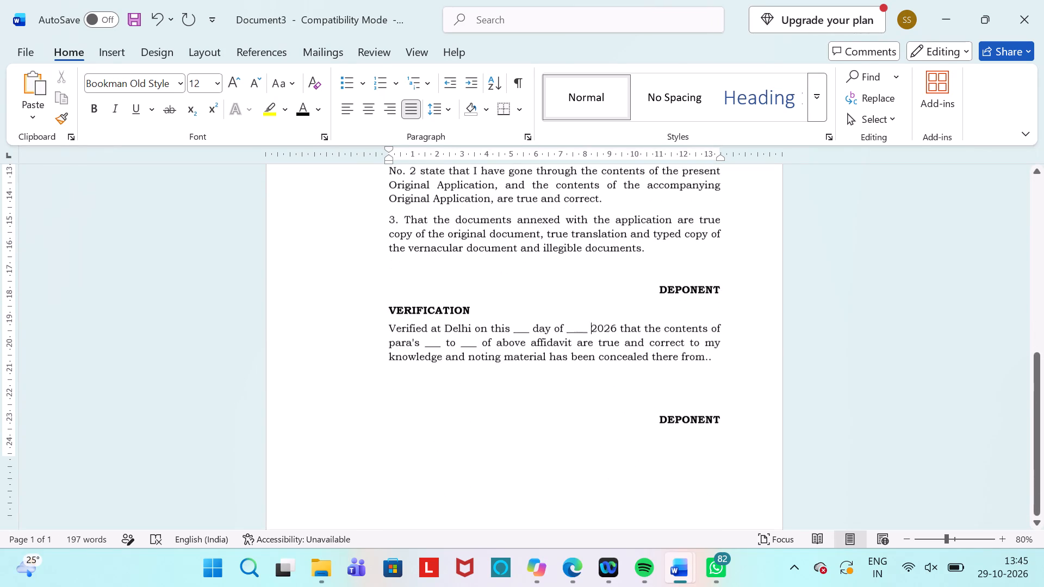
pyautogui.scroll(-4, 545, 451)
pyautogui.scroll(8, 545, 451)
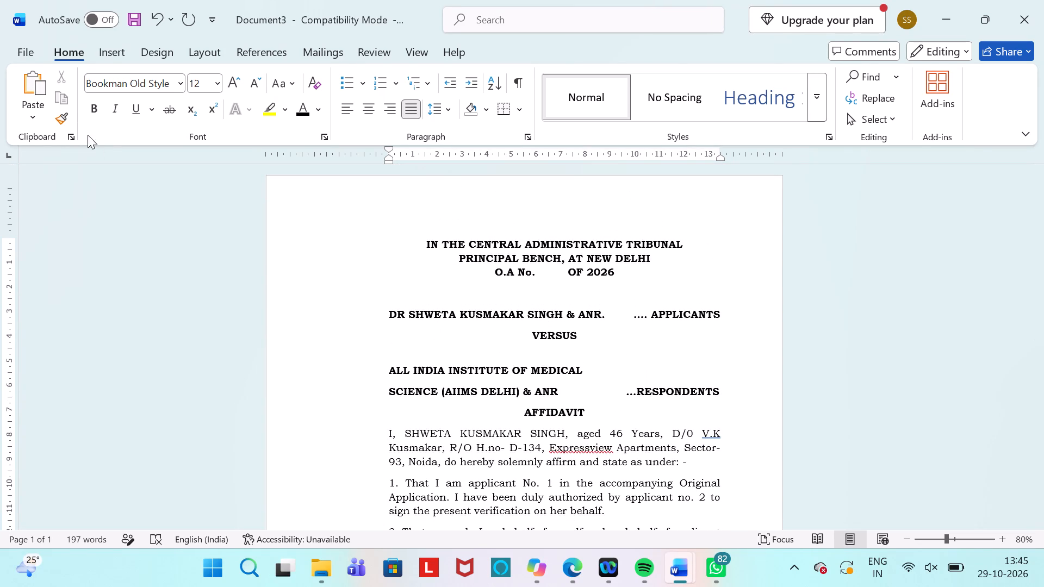
pyautogui.click(27, 53)
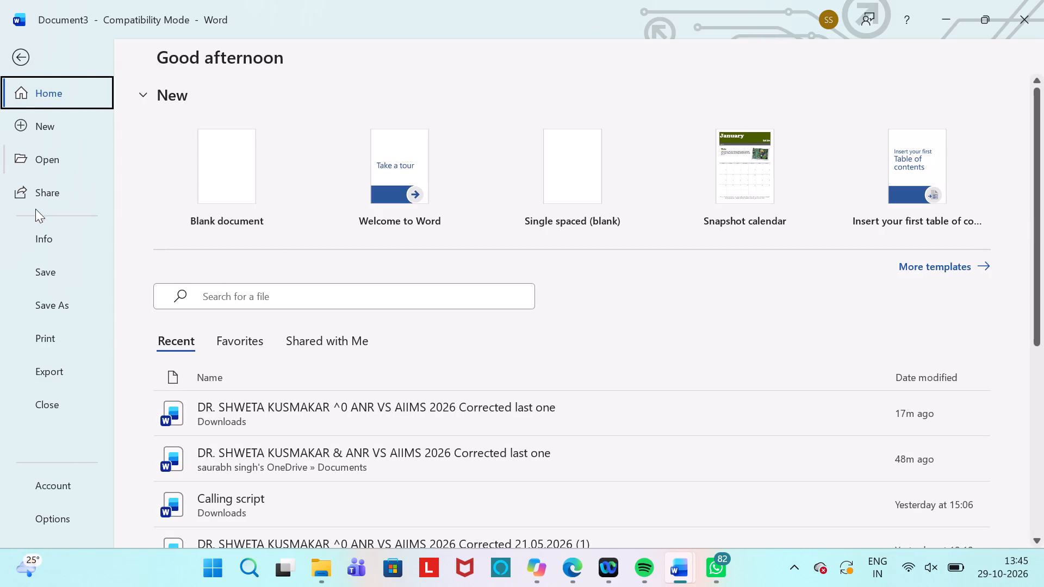
pyautogui.rightClick(65, 304)
pyautogui.click(49, 304)
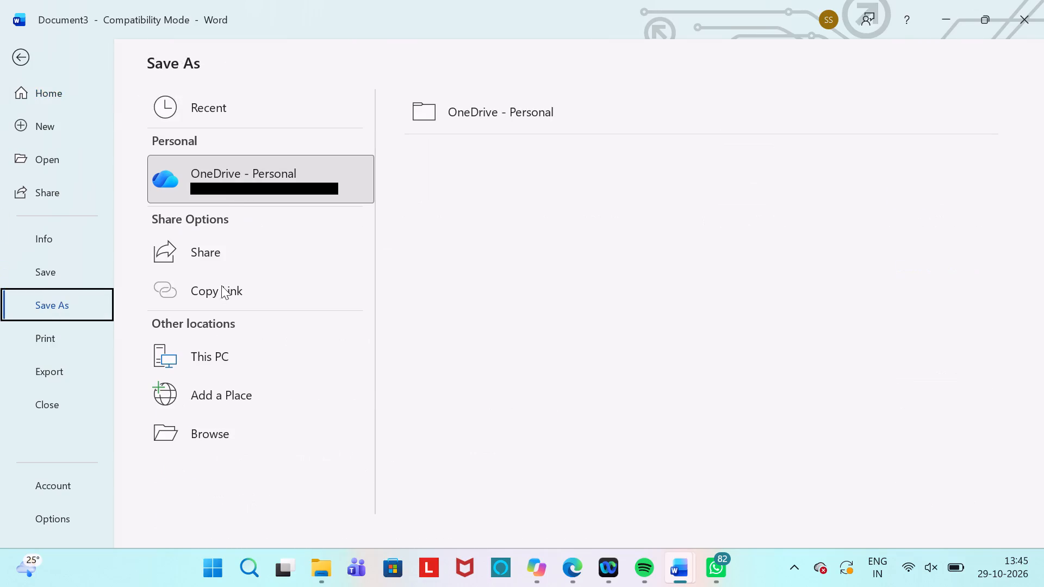
pyautogui.click(229, 355)
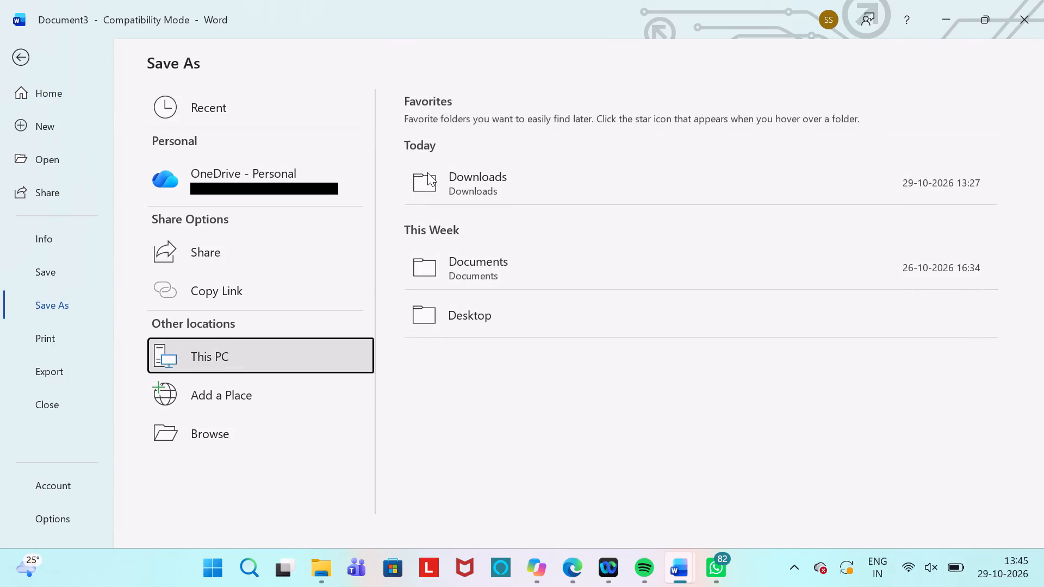
pyautogui.click(430, 172)
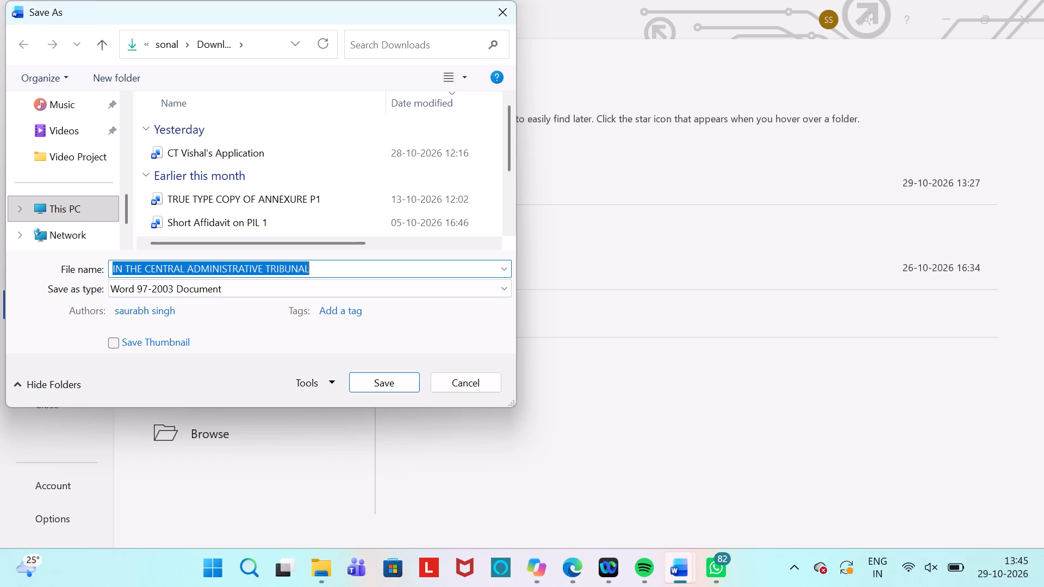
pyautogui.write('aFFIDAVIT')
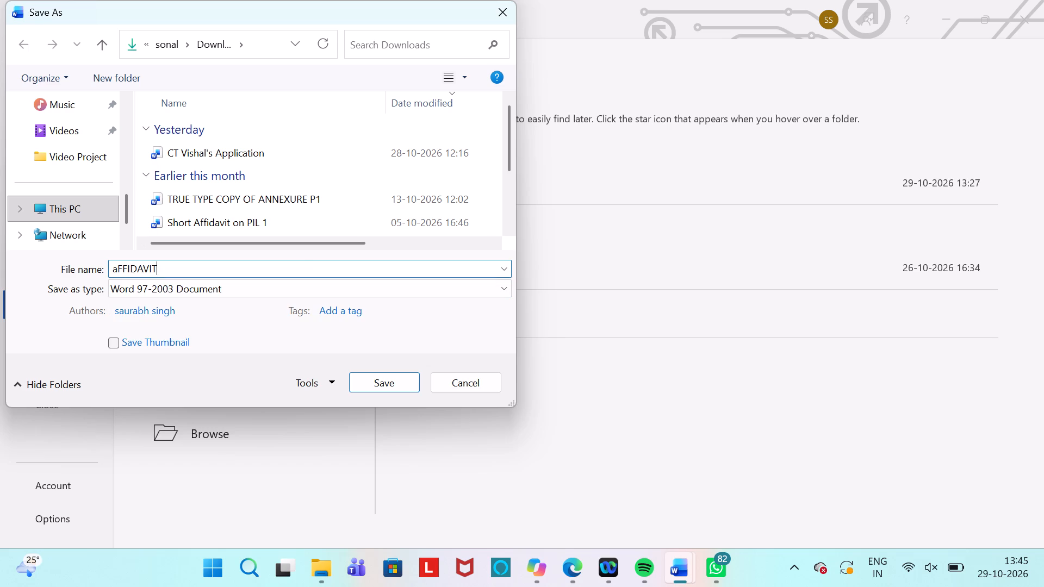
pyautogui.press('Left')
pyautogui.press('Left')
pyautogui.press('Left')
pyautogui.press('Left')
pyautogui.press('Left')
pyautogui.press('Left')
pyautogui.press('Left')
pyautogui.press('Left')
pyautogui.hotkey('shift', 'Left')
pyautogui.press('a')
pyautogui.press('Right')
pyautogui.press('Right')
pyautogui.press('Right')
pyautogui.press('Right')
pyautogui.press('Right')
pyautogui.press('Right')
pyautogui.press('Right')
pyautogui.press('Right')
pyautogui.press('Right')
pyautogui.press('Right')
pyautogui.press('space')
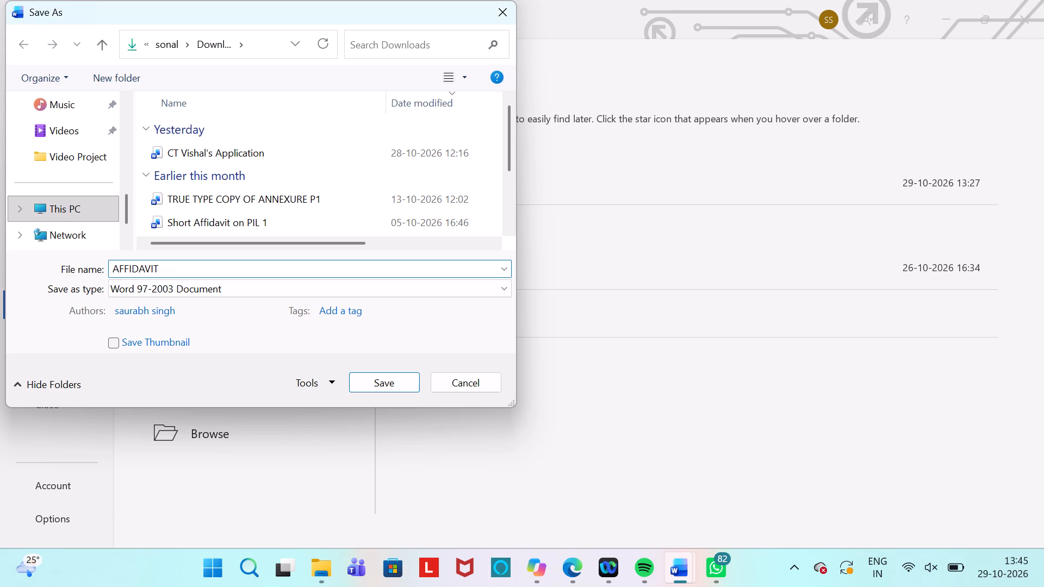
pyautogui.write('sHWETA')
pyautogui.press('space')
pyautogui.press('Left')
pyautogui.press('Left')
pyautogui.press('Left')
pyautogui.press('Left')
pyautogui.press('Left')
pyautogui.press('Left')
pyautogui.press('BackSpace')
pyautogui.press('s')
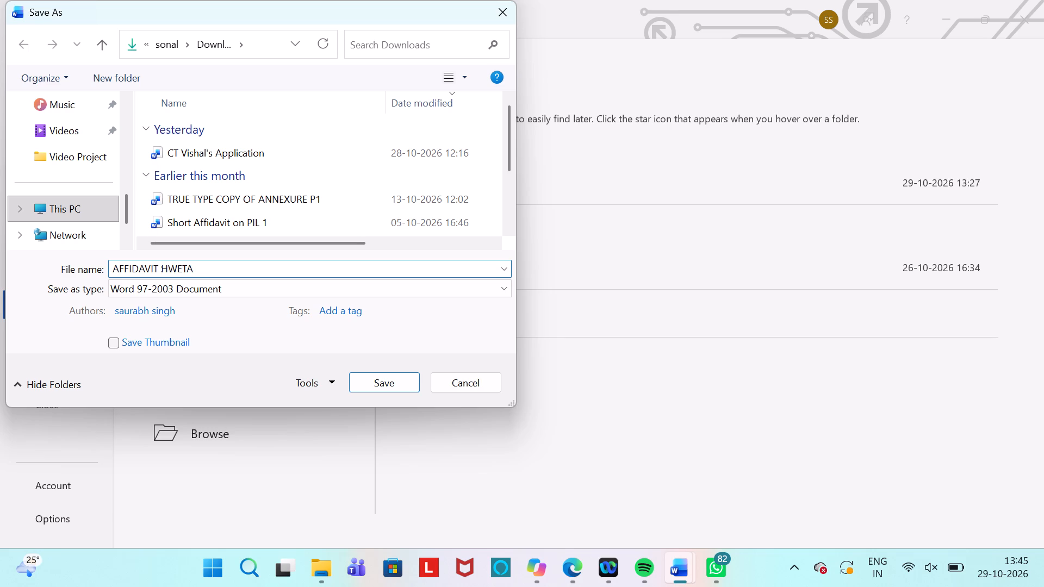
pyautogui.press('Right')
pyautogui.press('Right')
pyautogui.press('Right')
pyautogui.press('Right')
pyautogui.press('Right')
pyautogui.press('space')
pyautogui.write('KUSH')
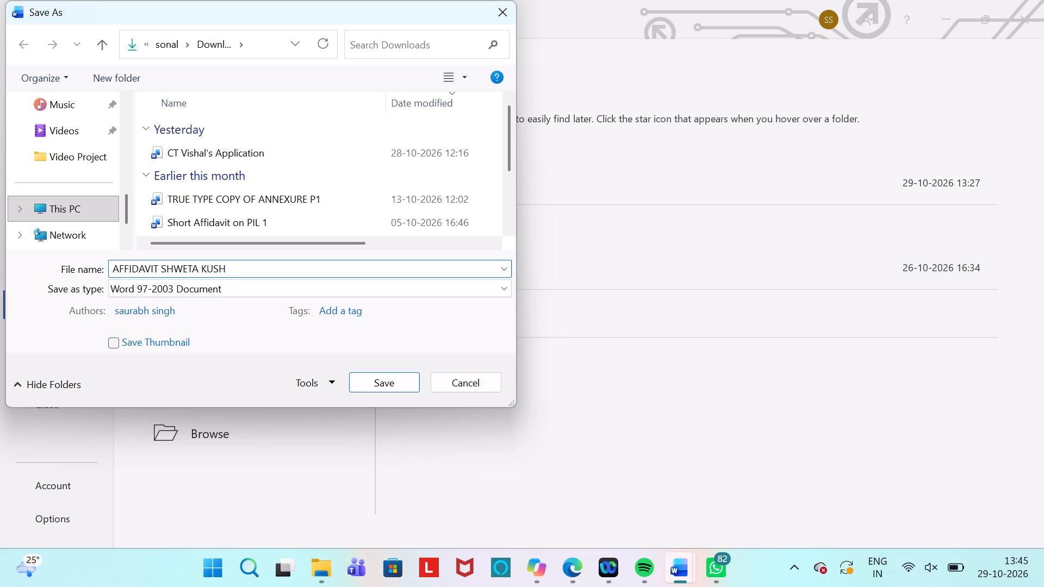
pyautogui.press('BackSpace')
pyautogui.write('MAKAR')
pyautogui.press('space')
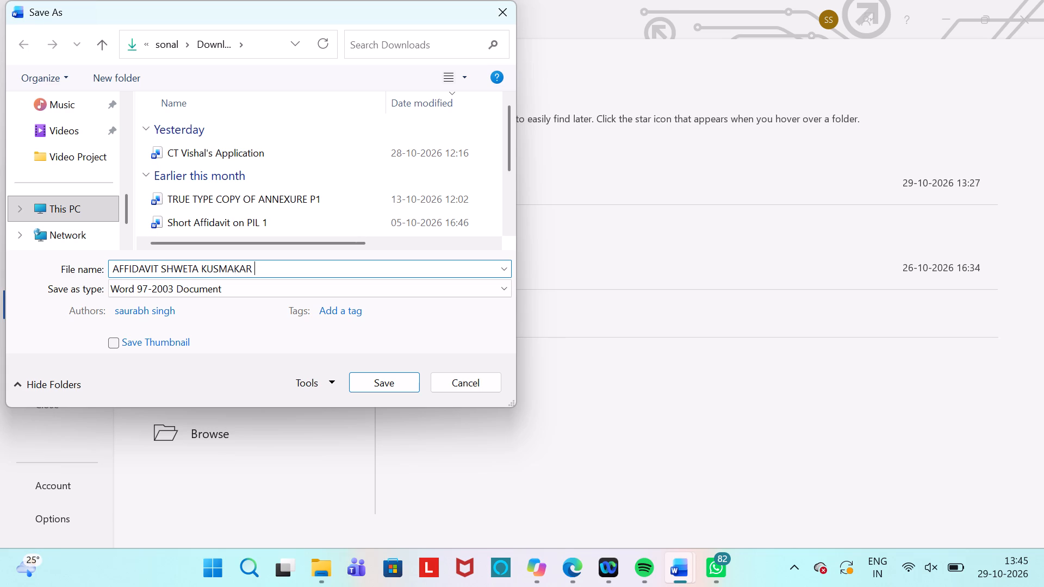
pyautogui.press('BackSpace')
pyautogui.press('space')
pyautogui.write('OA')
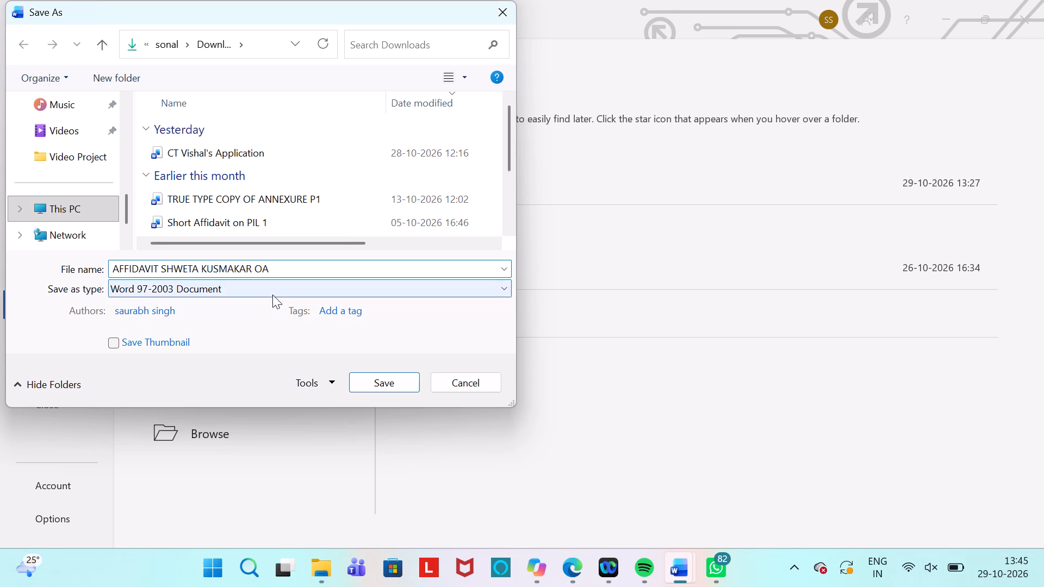
# Set the file format to PDF and save the affidavit.
pyautogui.click(272, 295)
pyautogui.click(165, 384)
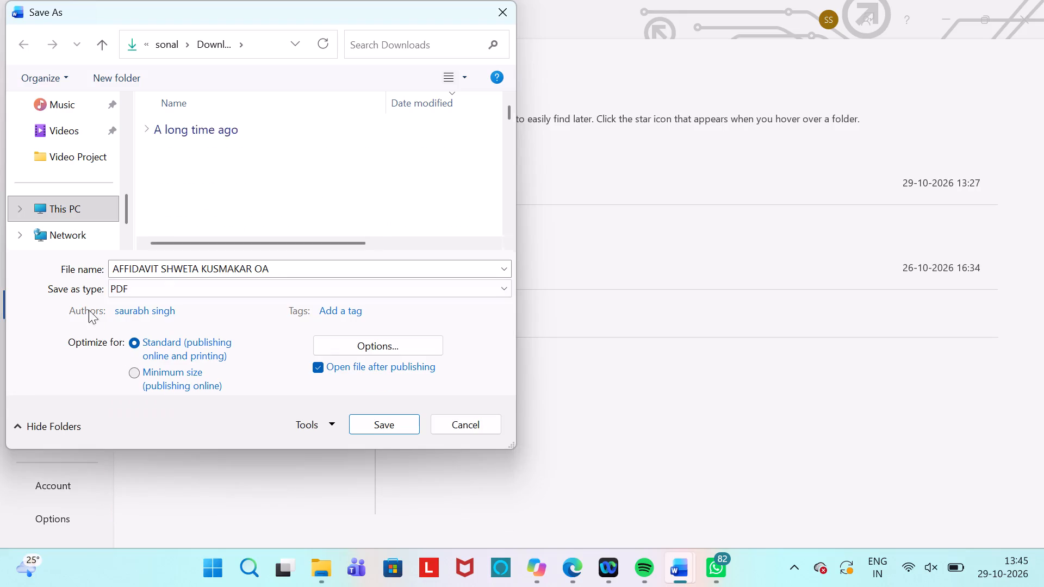
pyautogui.click(401, 417)
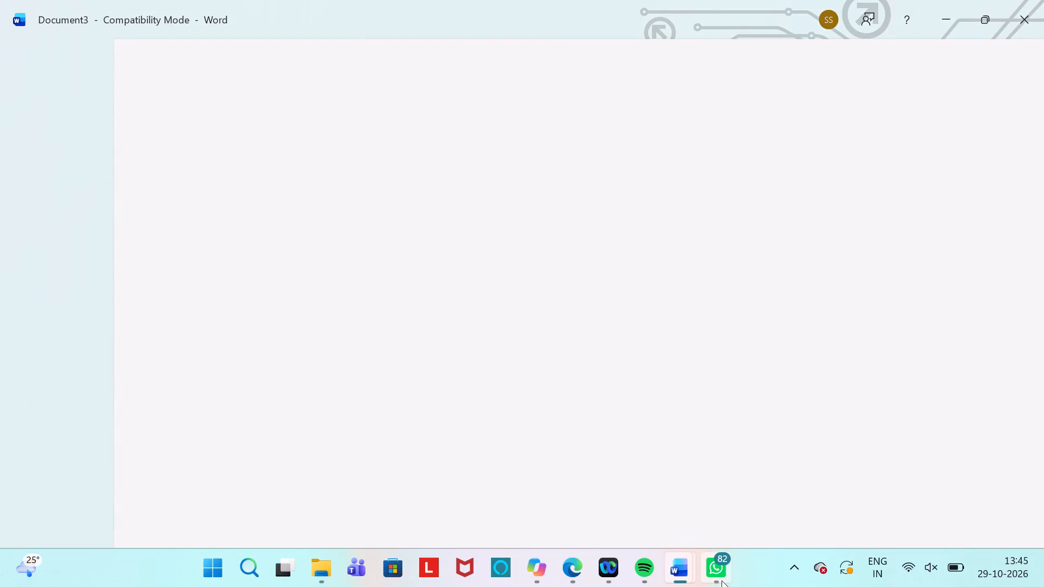
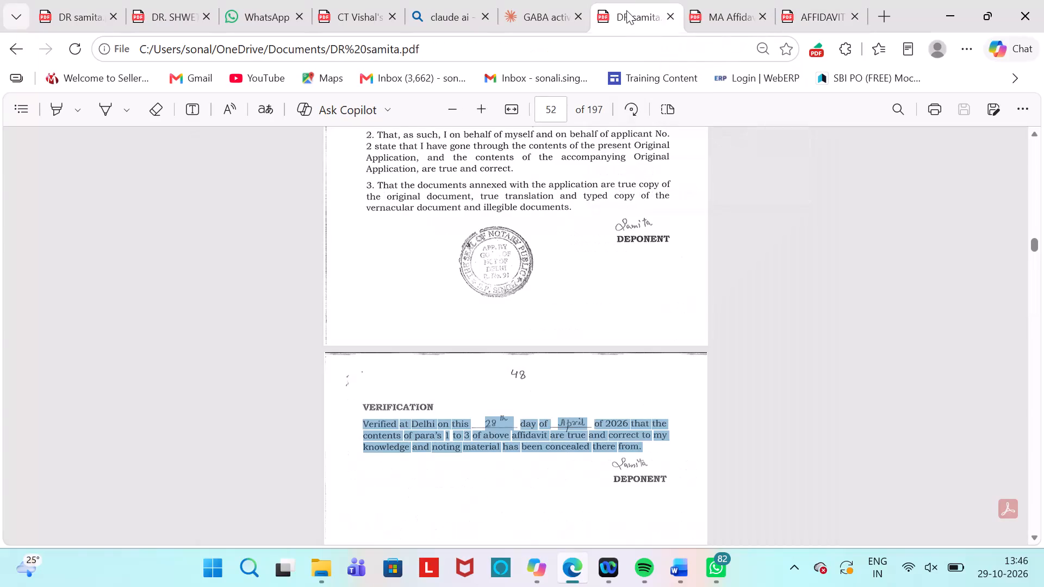
# In the reference PDF, copy applicant No. 2's affidavit text on page 53, from the opening statement through paragraph 4.
pyautogui.click(450, 330)
pyautogui.scroll(-2, 450, 330)
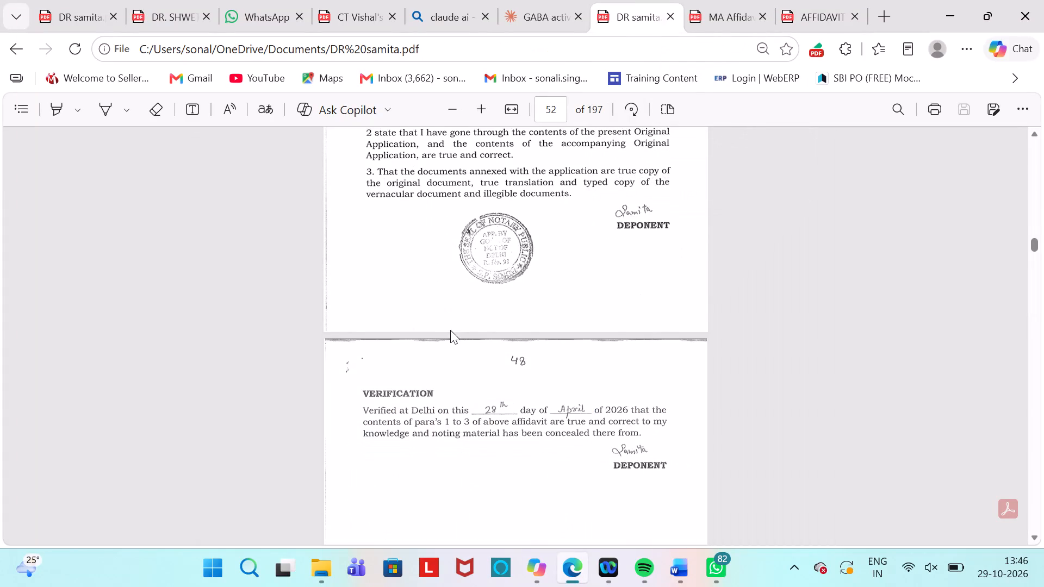
pyautogui.scroll(-8, 450, 330)
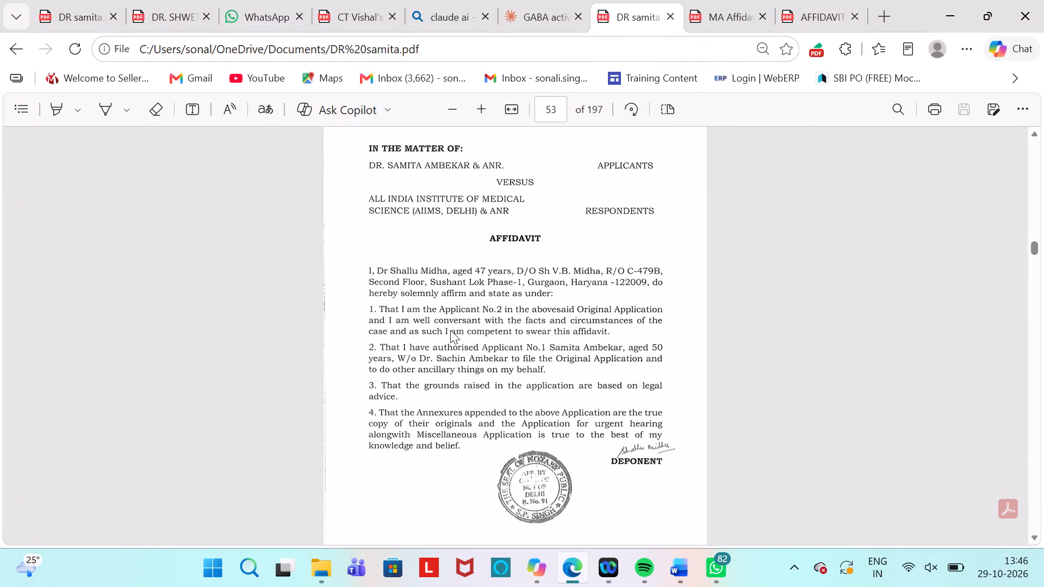
pyautogui.moveTo(366, 269); pyautogui.dragTo(461, 446)
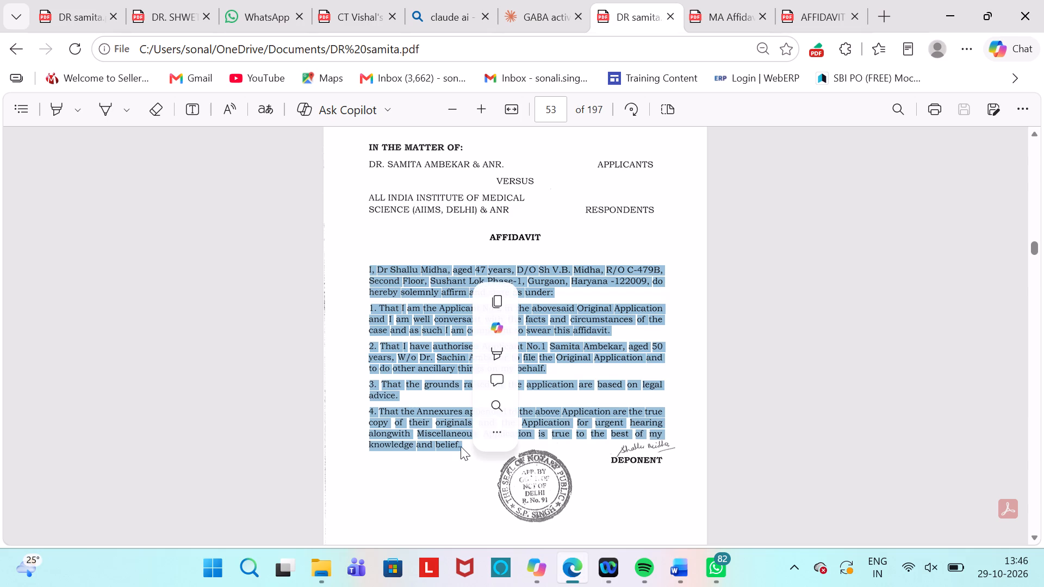
pyautogui.hotkey('ctrl', 'c')
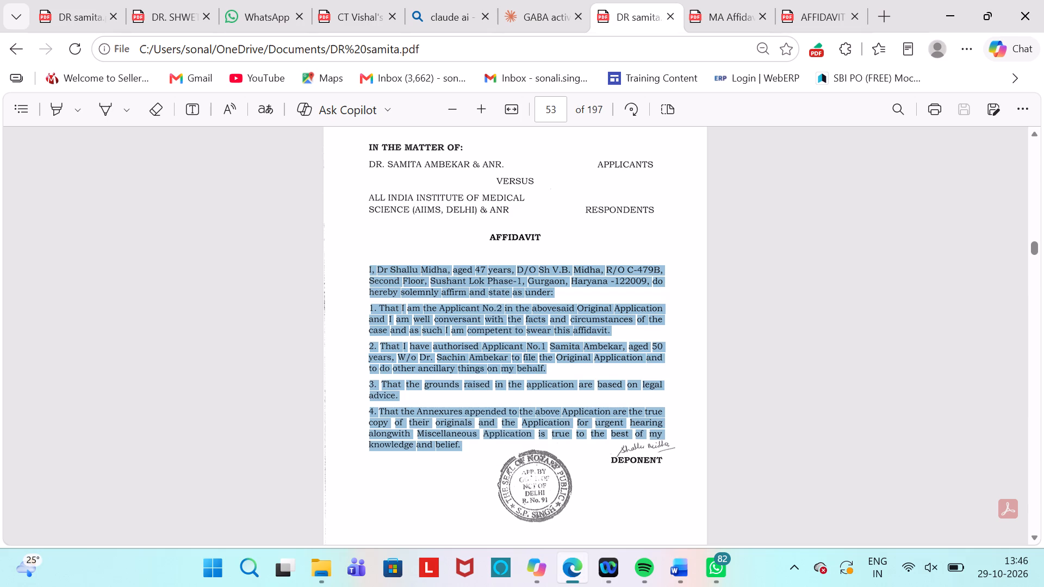
pyautogui.hotkey('ctrl', 'c')
pyautogui.hotkey('ctrl', 'c')
pyautogui.hotkey('ctrl', 'c')
pyautogui.hotkey('ctrl', 'c')
pyautogui.hotkey('ctrl', 'c')
# Switch to the one-page affidavit in Word and replace its opening statement and paragraphs 1 to 3 with the copied text.
pyautogui.click(679, 577)
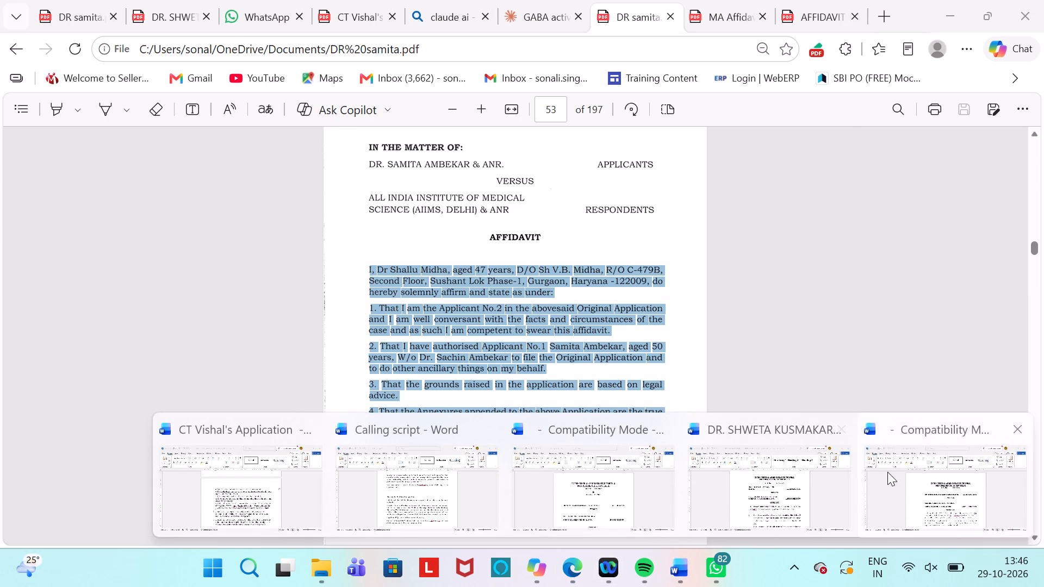
pyautogui.click(779, 504)
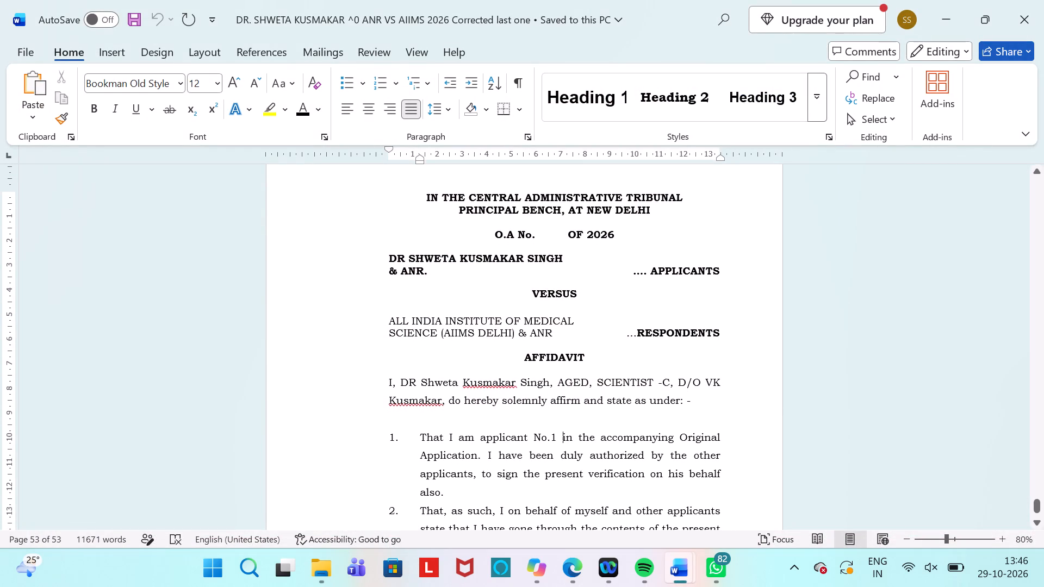
pyautogui.click(675, 564)
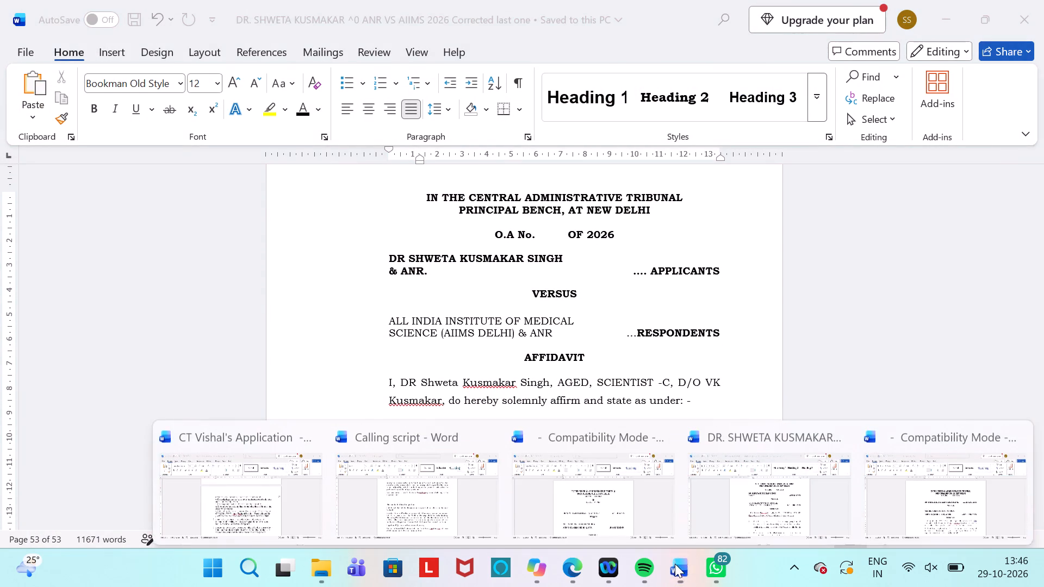
pyautogui.click(953, 504)
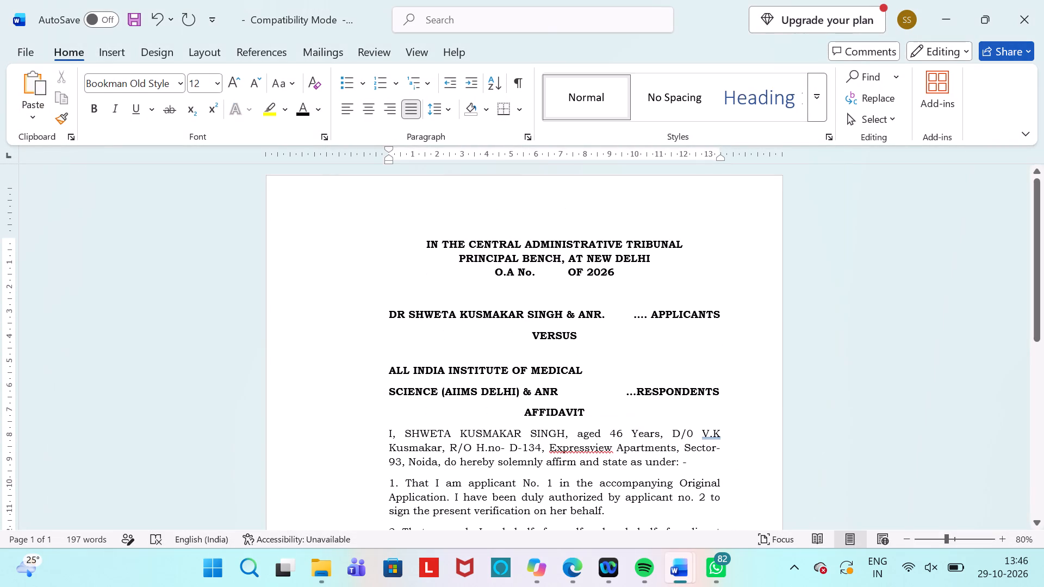
pyautogui.scroll(-1, 569, 387)
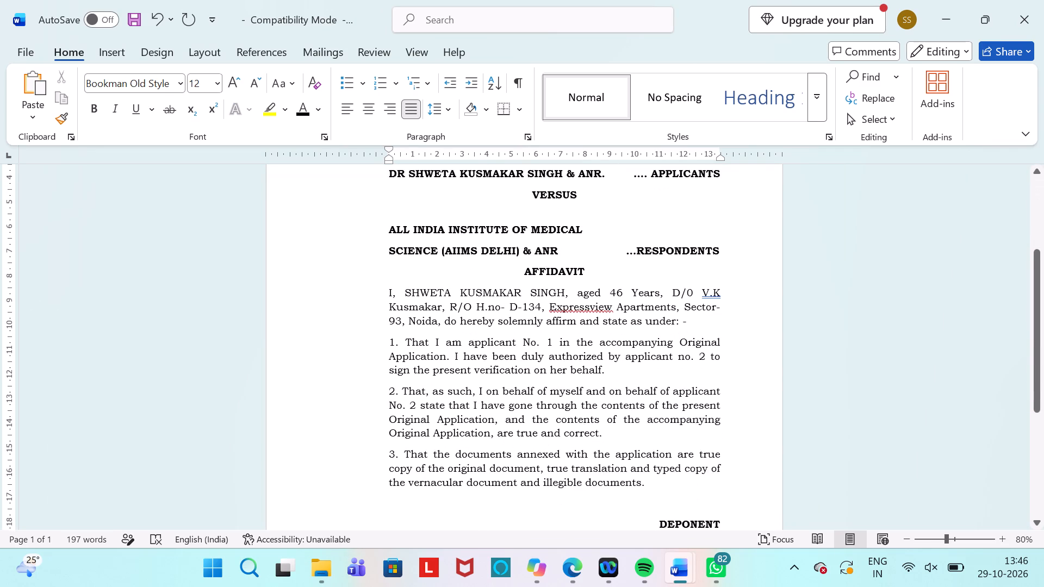
pyautogui.scroll(-1, 569, 387)
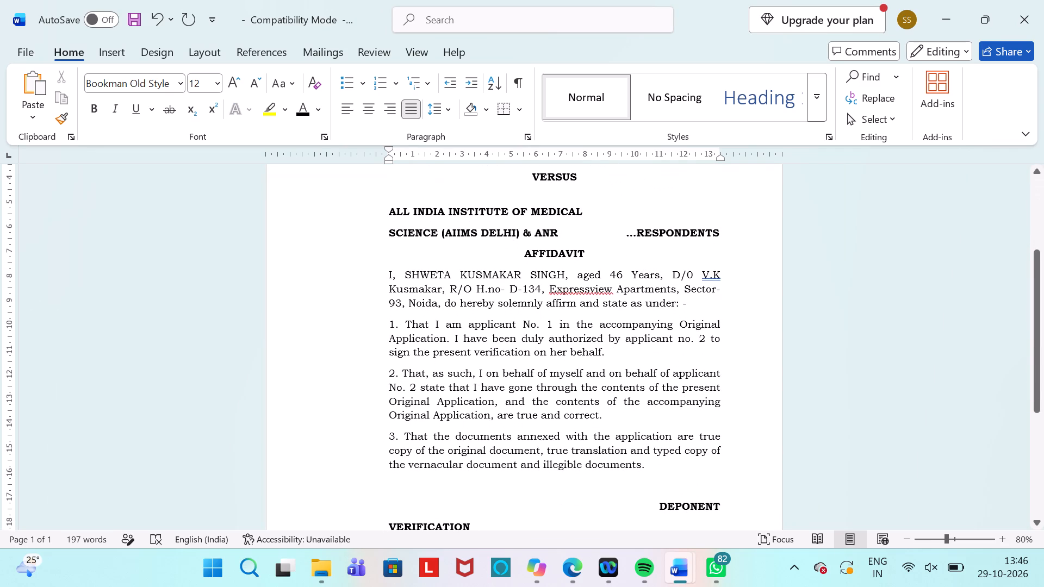
pyautogui.hscroll(1, 569, 387)
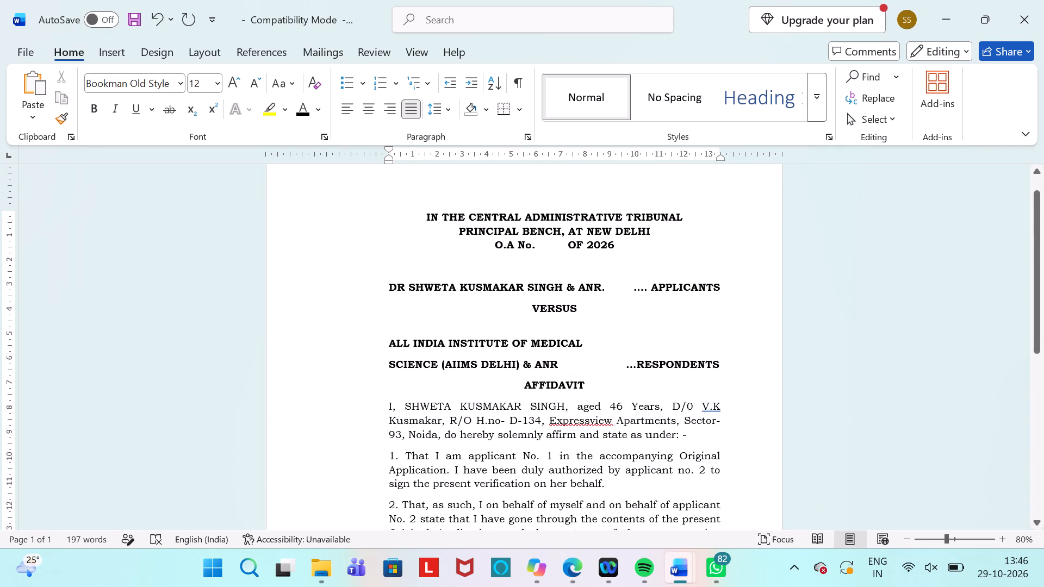
pyautogui.hscroll(1, 569, 387)
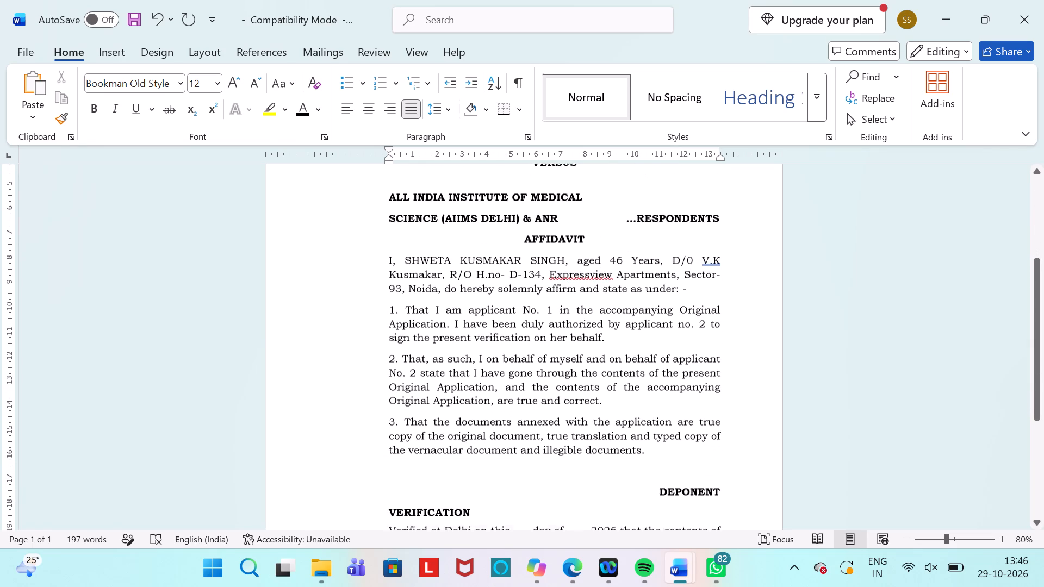
pyautogui.hscroll(1, 569, 387)
pyautogui.click(683, 459)
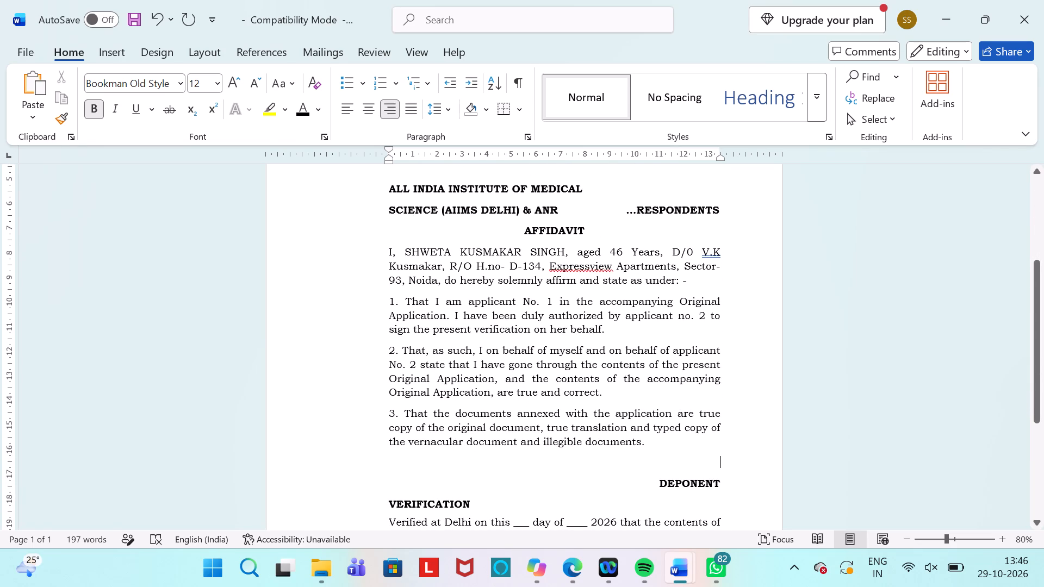
pyautogui.click(643, 440)
pyautogui.moveTo(643, 440); pyautogui.dragTo(366, 261)
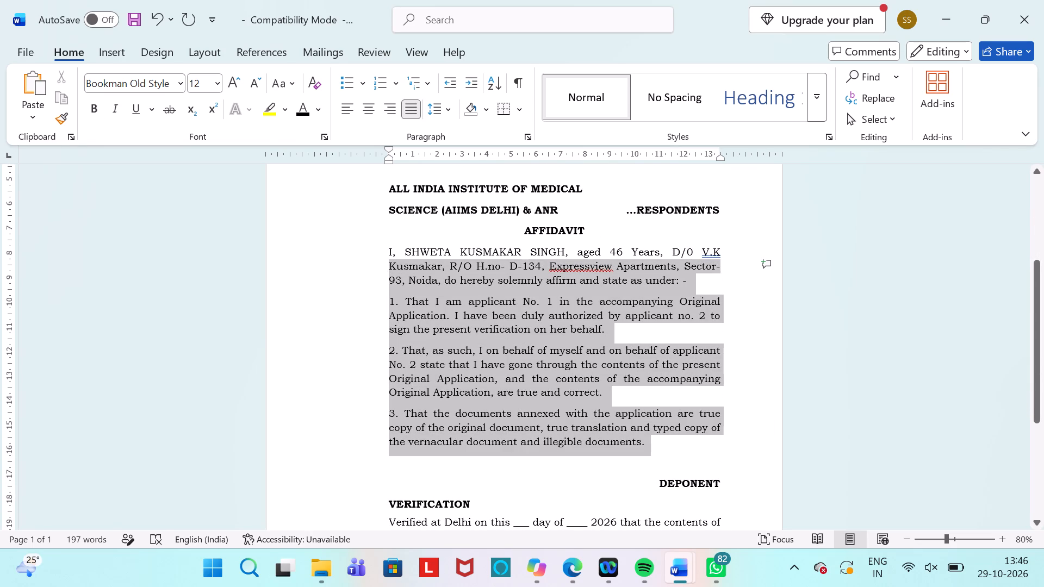
pyautogui.moveTo(366, 261); pyautogui.dragTo(366, 258)
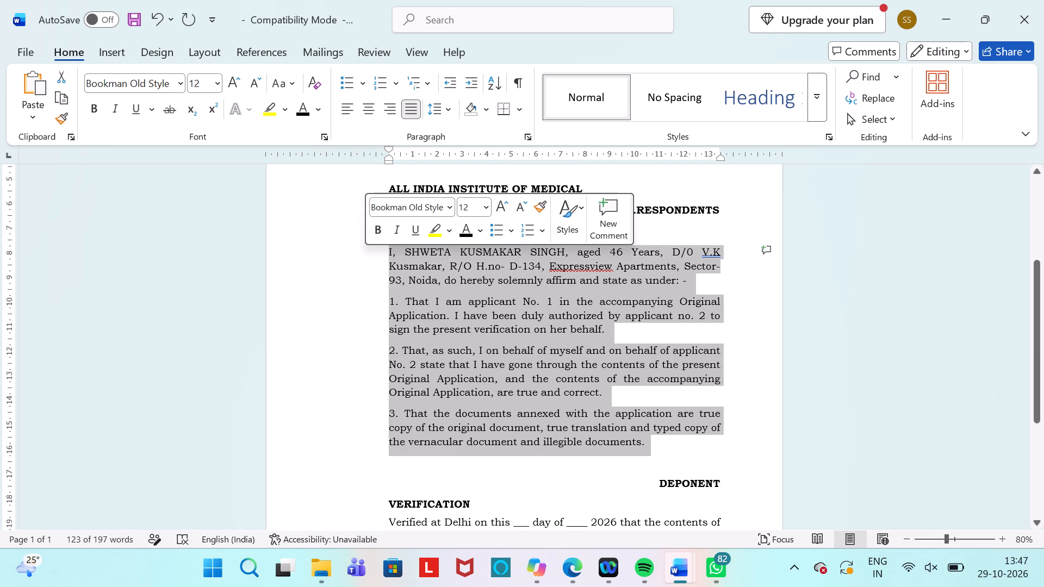
pyautogui.press('BackSpace')
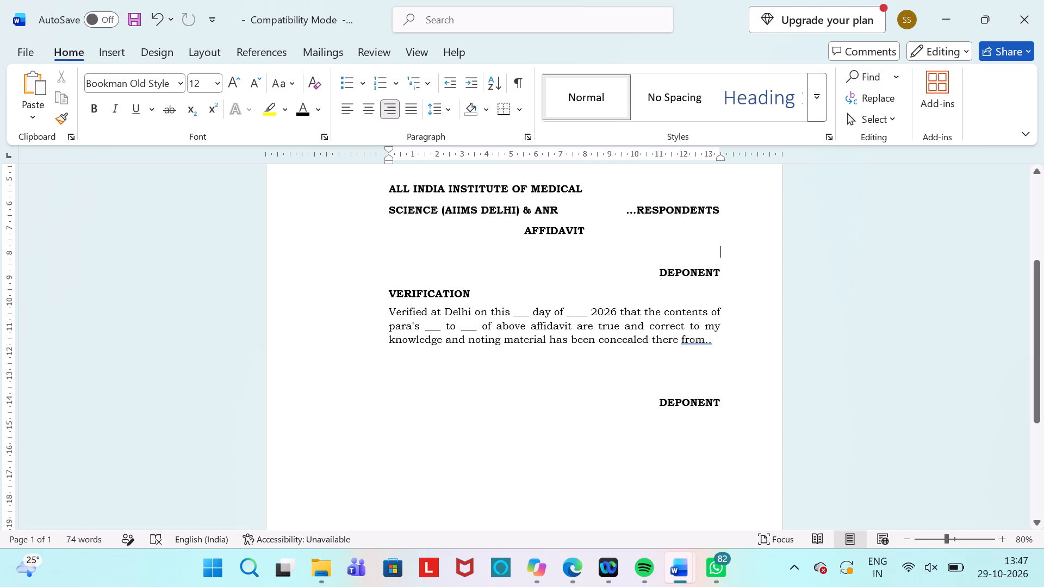
pyautogui.hotkey('ctrl', 'v')
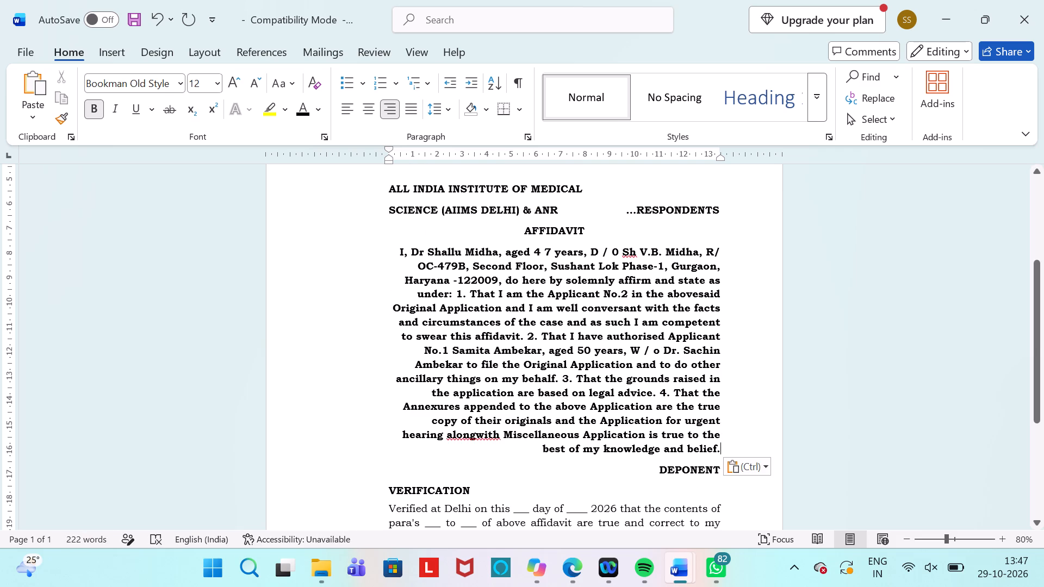
# Justify the whole pasted affidavit body between the AFFIDAVIT heading and DEPONENT.
pyautogui.hotkey('shift', 'Up')
pyautogui.hotkey('shift', 'Up')
pyautogui.hotkey('shift', 'Up')
pyautogui.hotkey('shift', 'Up')
pyautogui.hotkey('shift', 'Up')
pyautogui.hotkey('shift', 'Up')
pyautogui.hotkey('shift', 'Up')
pyautogui.hotkey('shift', 'Up')
pyautogui.hotkey('shift', 'Up')
pyautogui.hotkey('shift', 'Up')
pyautogui.hotkey('shift', 'Up')
pyautogui.hotkey('shift', 'Up')
pyautogui.hotkey('shift', 'Up')
pyautogui.hotkey('shift', 'Up')
pyautogui.hotkey('shift', 'Up')
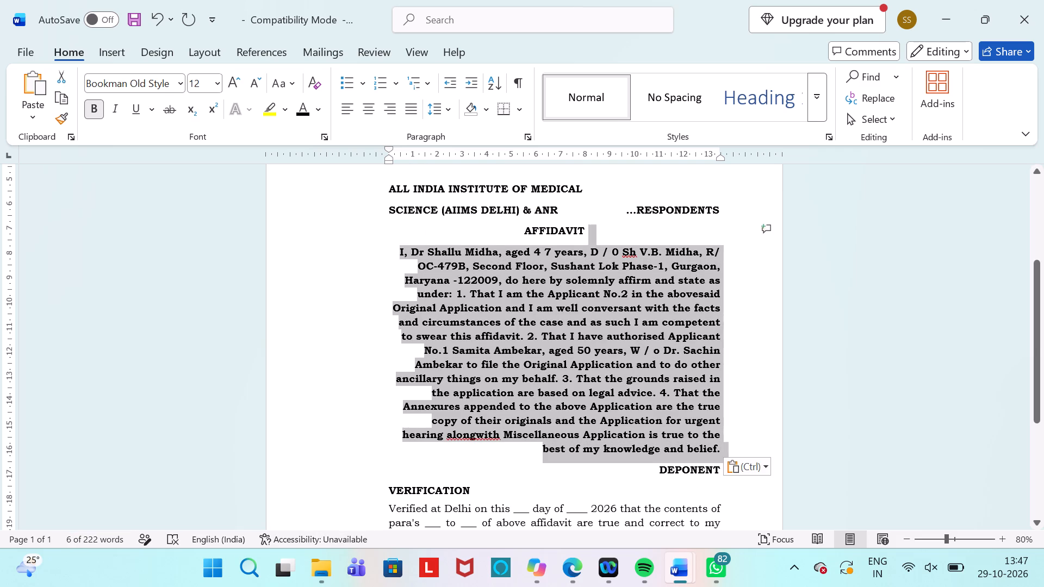
pyautogui.hotkey('shift', 'Right')
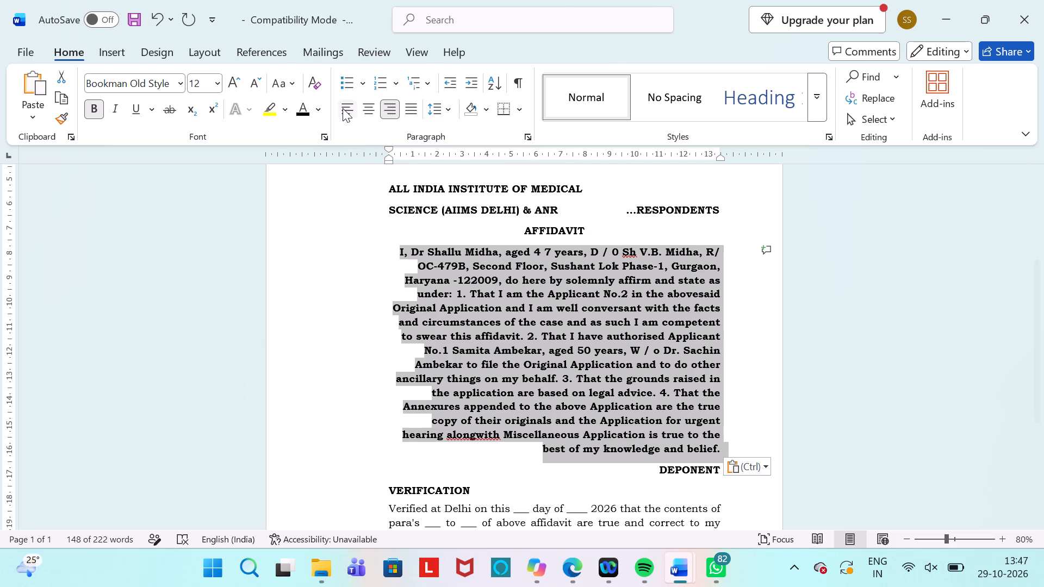
pyautogui.click(343, 108)
pyautogui.click(408, 106)
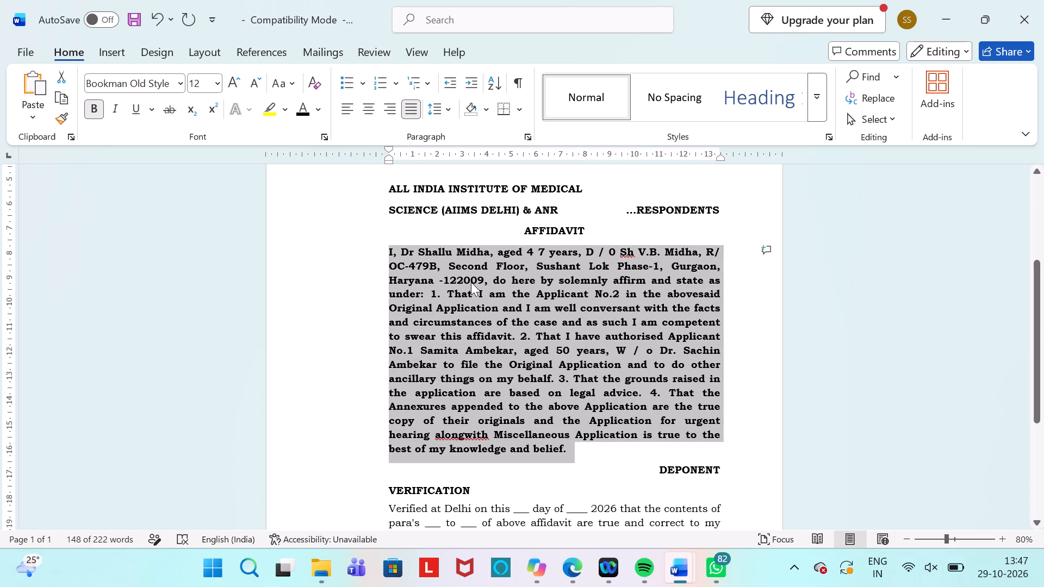
# Split the pasted text so that points 1, 2, 3 and 4 each begin a new paragraph.
pyautogui.click(430, 291)
pyautogui.press('Return')
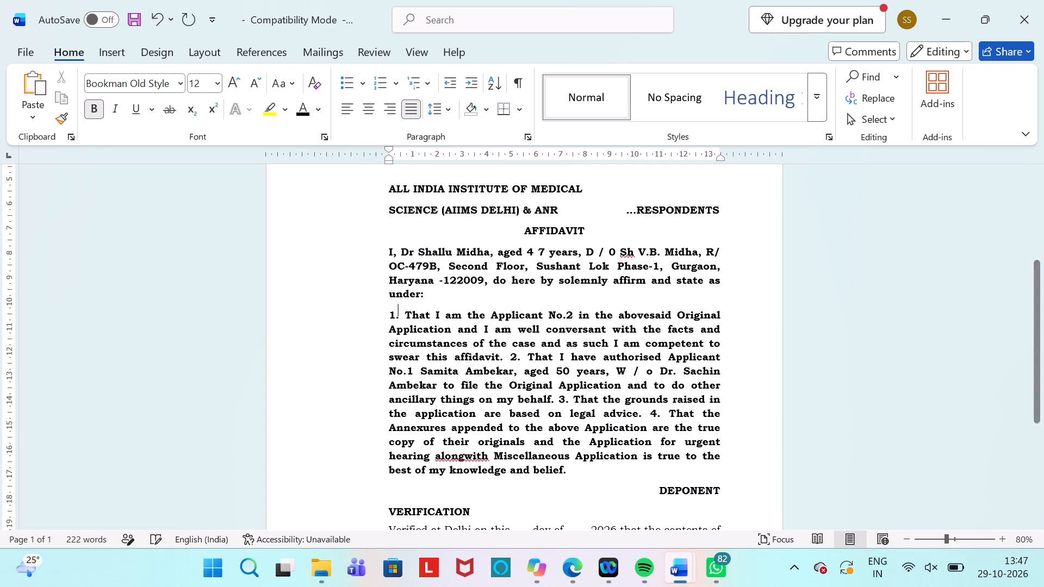
pyautogui.click(508, 357)
pyautogui.press('Return')
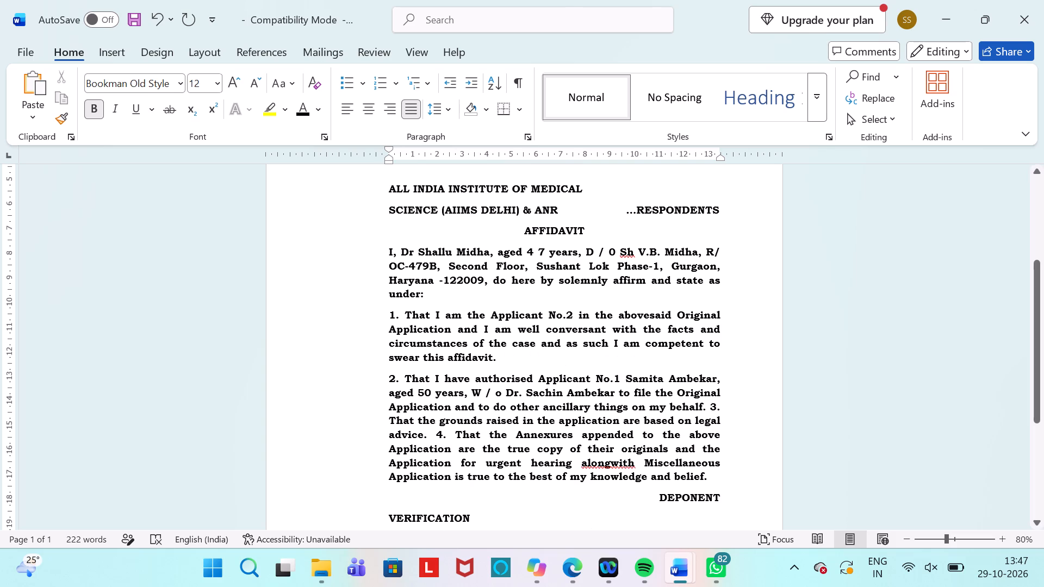
pyautogui.click(709, 404)
pyautogui.press('Return')
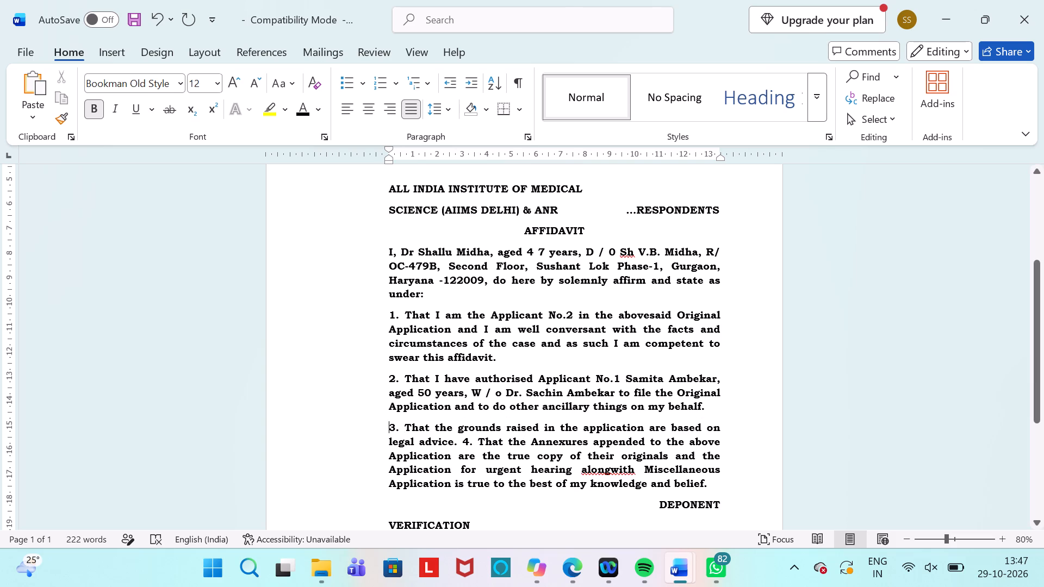
pyautogui.click(462, 442)
pyautogui.press('Return')
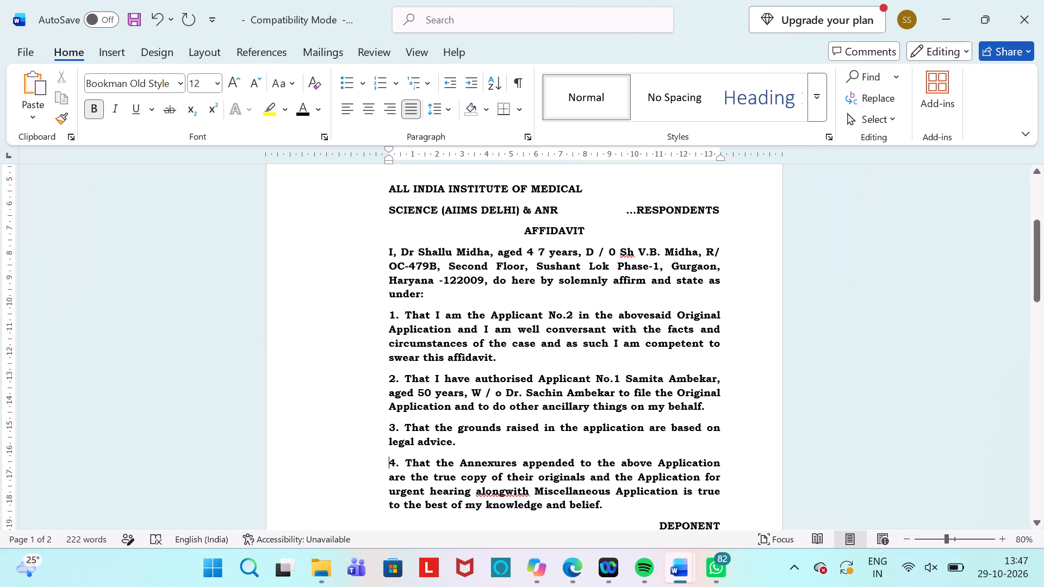
# In the affidavit's opening statement, replace the name after "Dr" with this case's second applicant's name, in title case.
pyautogui.click(488, 253)
pyautogui.hotkey('shift', 'Left')
pyautogui.hotkey('shift', 'Left')
pyautogui.hotkey('shift', 'Left')
pyautogui.hotkey('shift', 'Left')
pyautogui.hotkey('shift', 'Left')
pyautogui.hotkey('shift', 'Left')
pyautogui.hotkey('shift', 'Left')
pyautogui.hotkey('shift', 'Left')
pyautogui.hotkey('shift', 'Left')
pyautogui.hotkey('shift', 'Left')
pyautogui.hotkey('shift', 'Left')
pyautogui.hotkey('shift', 'Left')
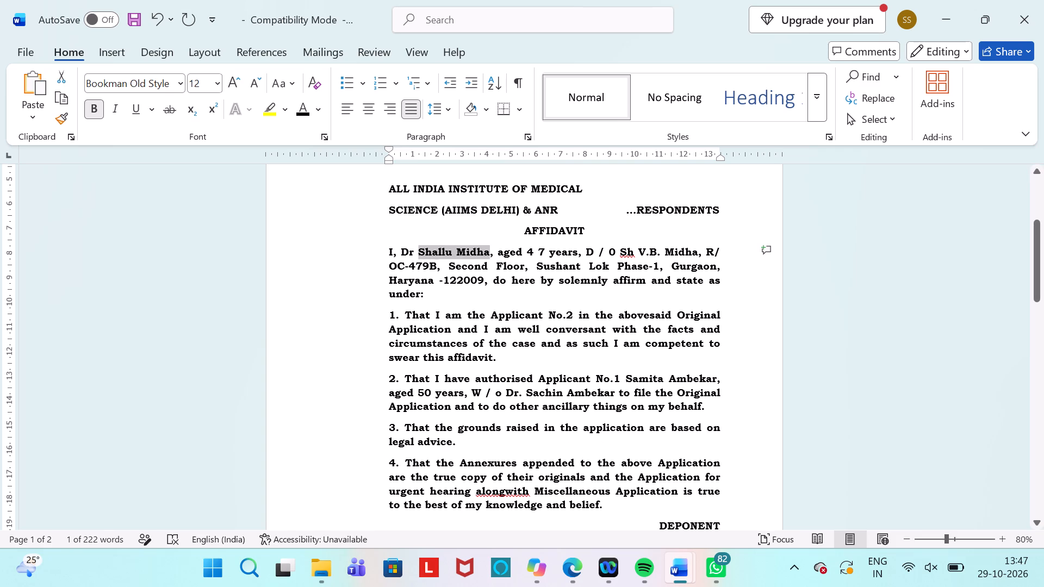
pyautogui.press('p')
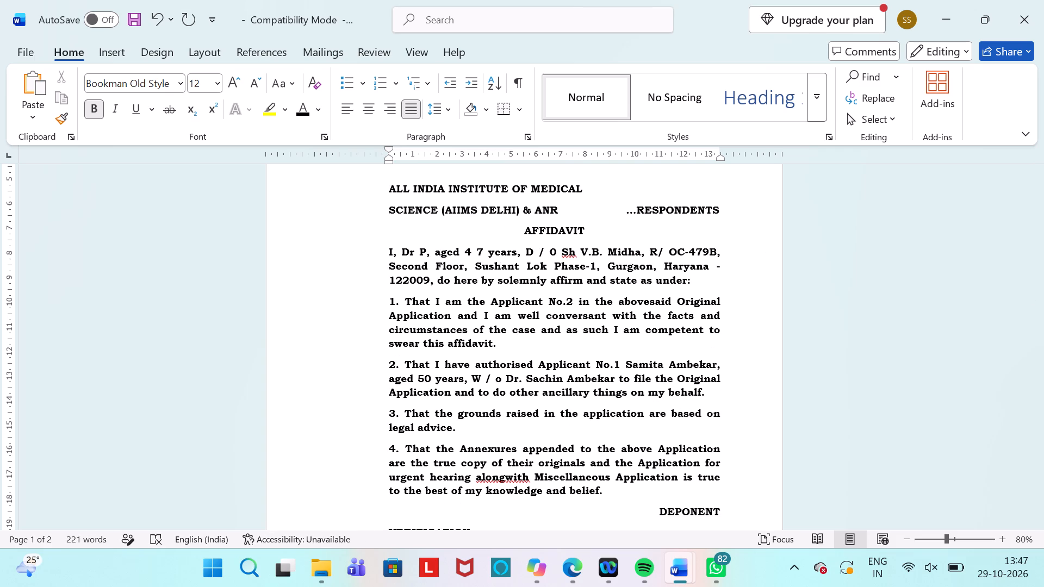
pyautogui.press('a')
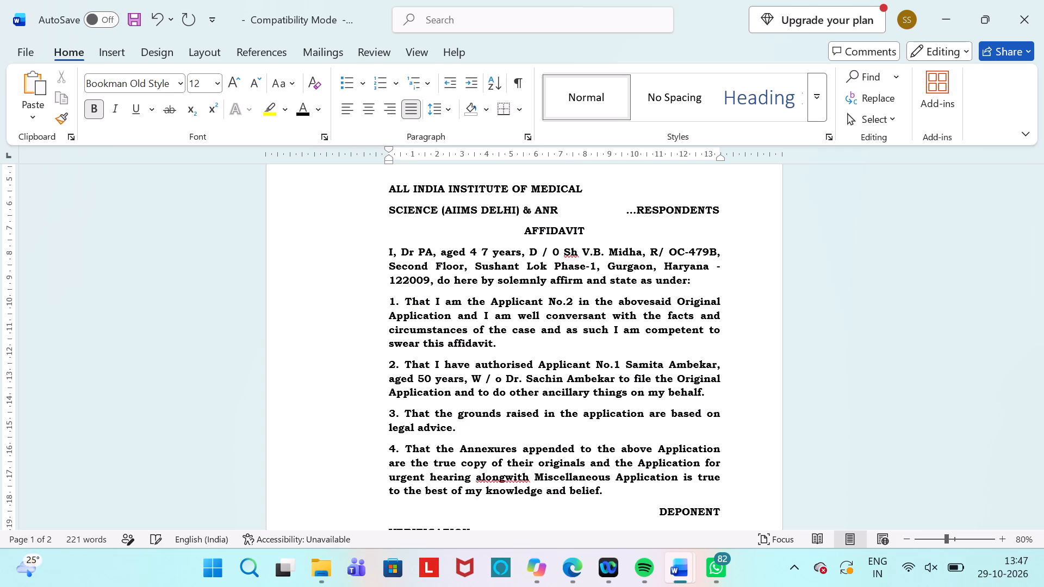
pyautogui.press('BackSpace')
pyautogui.press('BackSpace')
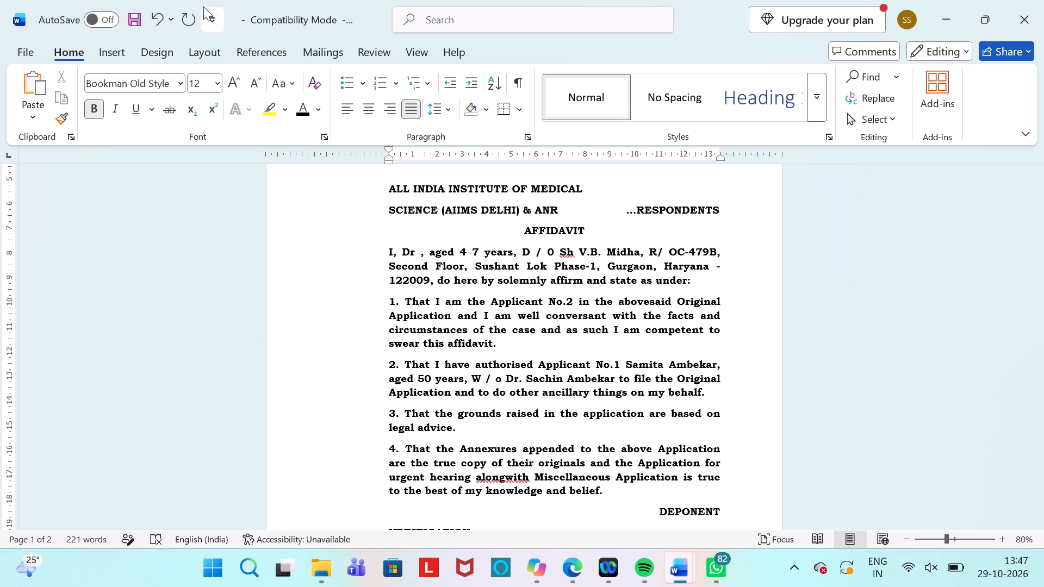
pyautogui.doubleClick(154, 17)
pyautogui.click(154, 17)
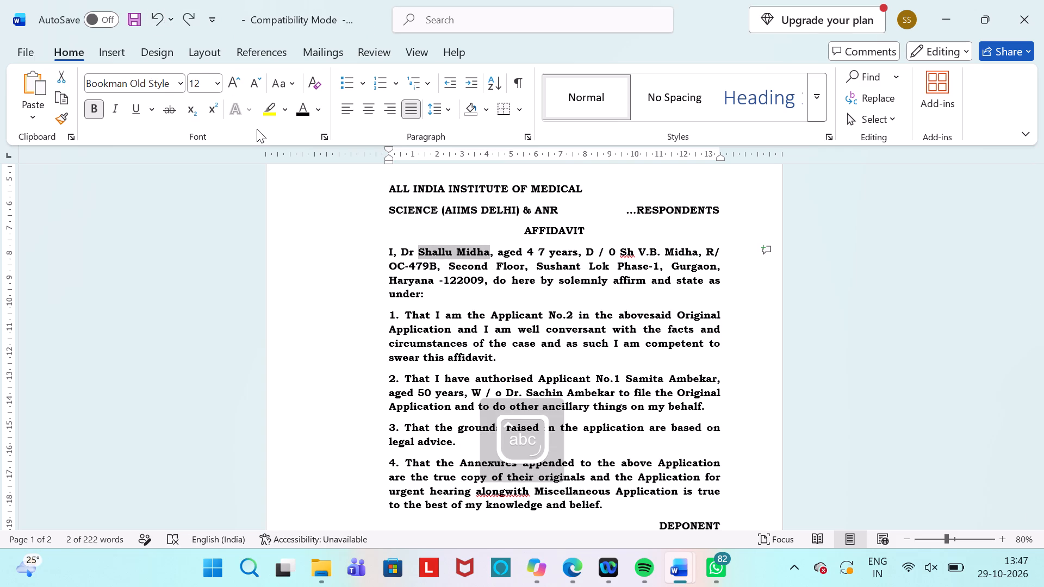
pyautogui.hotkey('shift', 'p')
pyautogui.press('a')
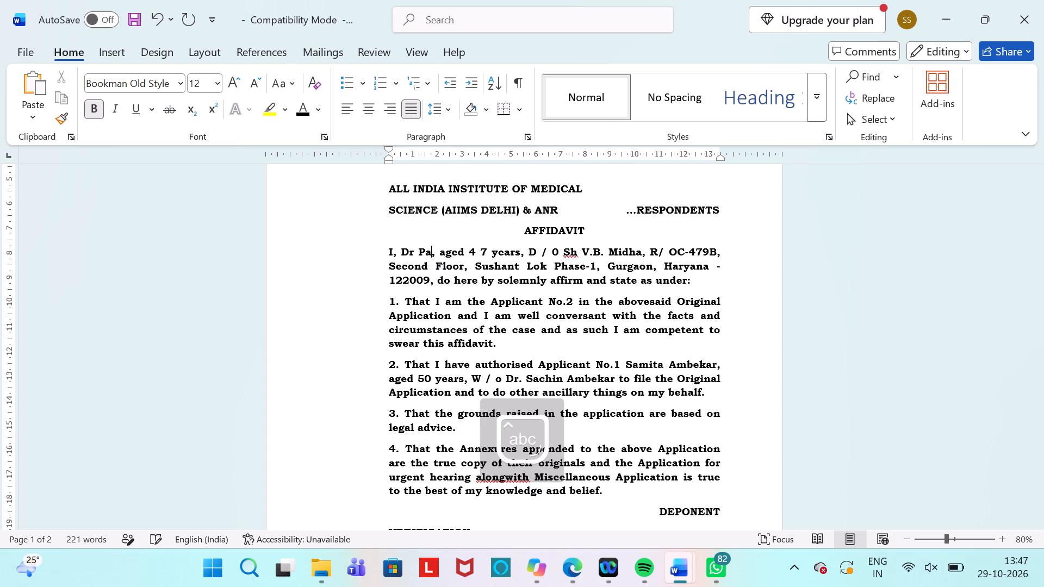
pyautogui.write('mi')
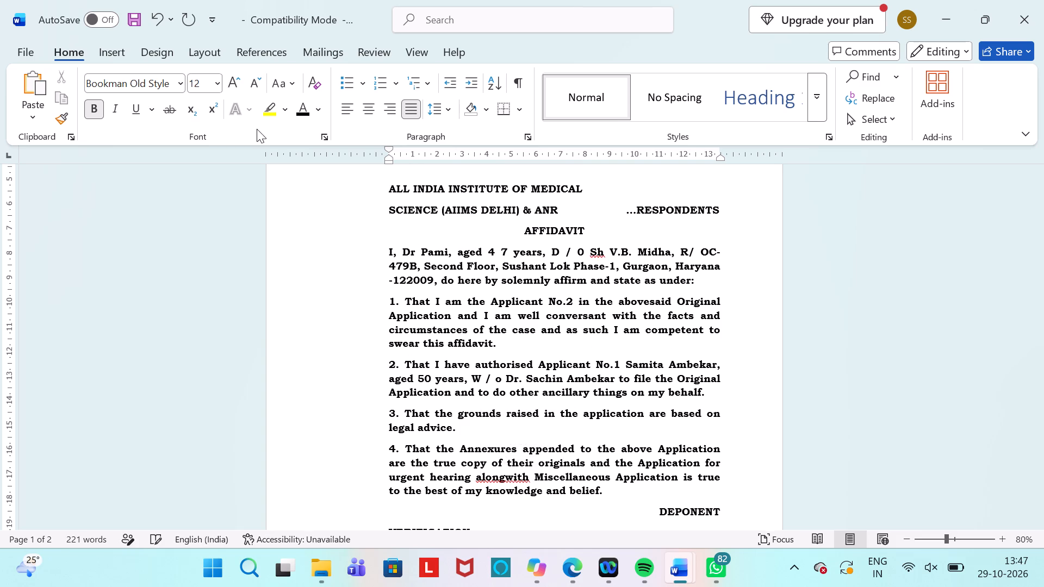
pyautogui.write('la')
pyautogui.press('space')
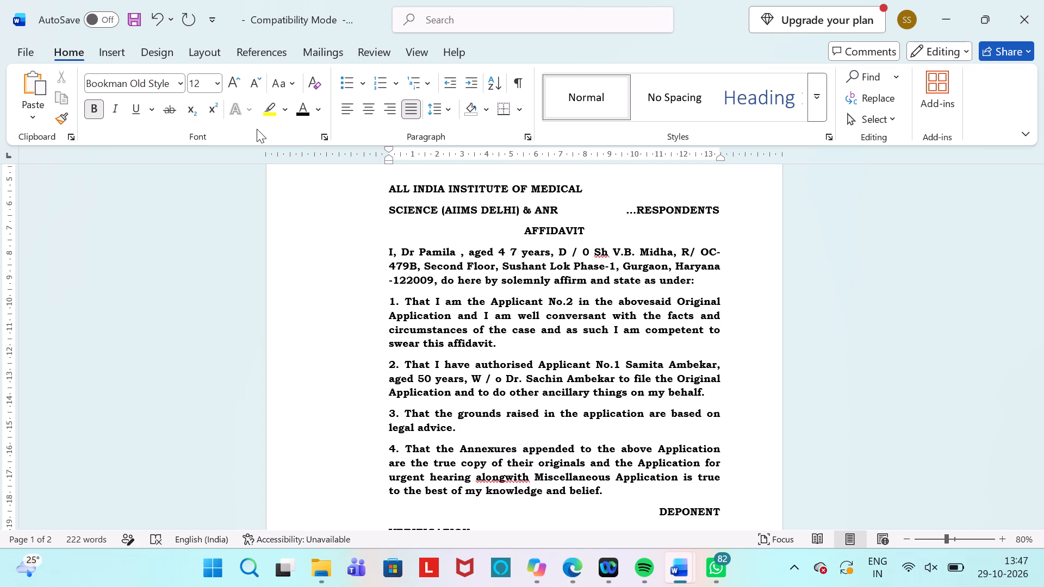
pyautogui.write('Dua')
# Set the deponent's age in the opening statement to 52.
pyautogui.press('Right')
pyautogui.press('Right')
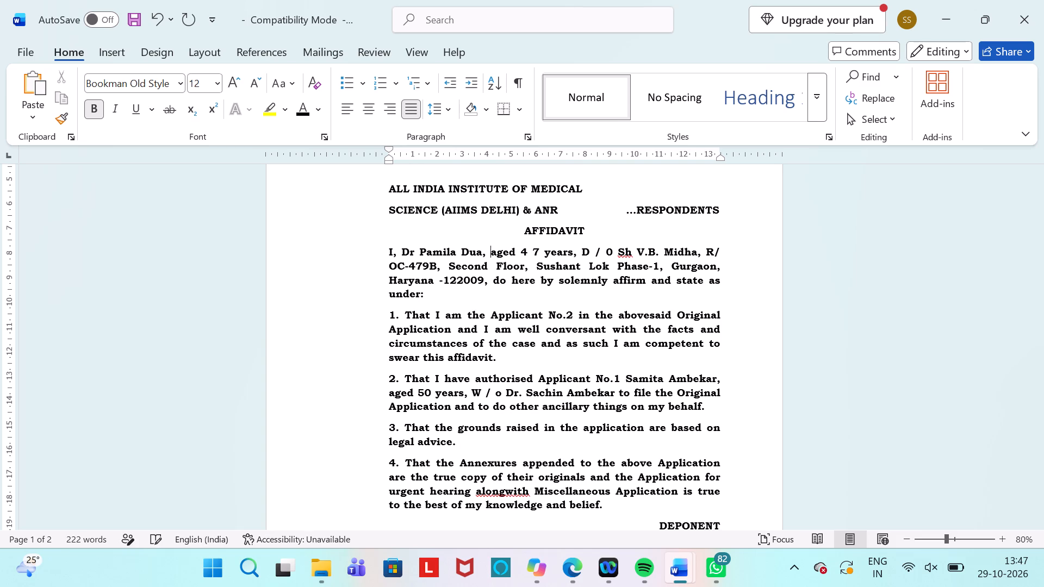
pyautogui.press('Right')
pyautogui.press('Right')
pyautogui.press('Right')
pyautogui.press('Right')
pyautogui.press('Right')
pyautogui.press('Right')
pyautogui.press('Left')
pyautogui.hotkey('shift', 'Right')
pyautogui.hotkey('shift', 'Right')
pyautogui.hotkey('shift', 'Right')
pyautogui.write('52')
# Change the relationship abbreviation after the deponent's age to "W/0", without spaces around the slash.
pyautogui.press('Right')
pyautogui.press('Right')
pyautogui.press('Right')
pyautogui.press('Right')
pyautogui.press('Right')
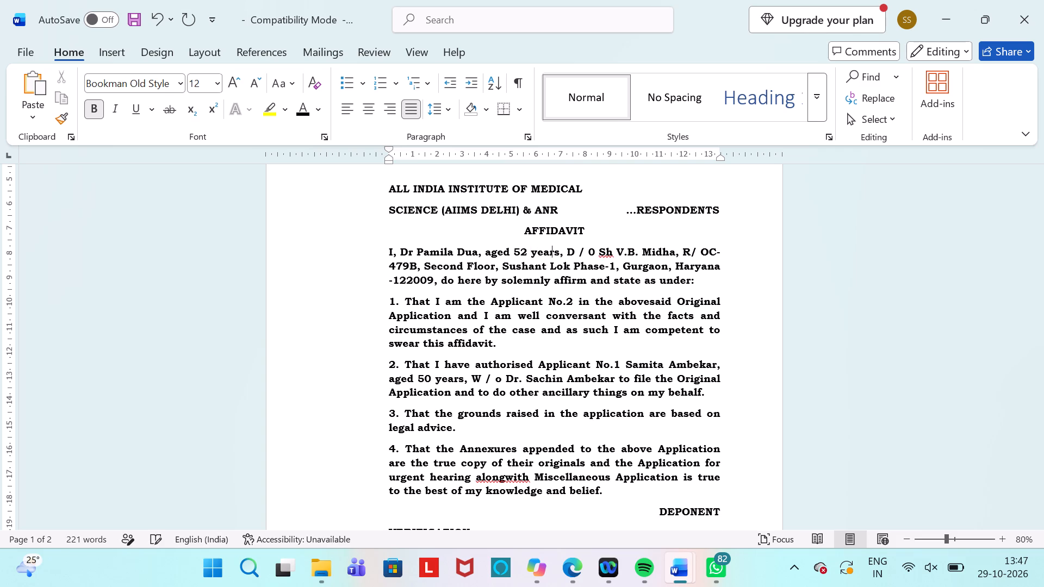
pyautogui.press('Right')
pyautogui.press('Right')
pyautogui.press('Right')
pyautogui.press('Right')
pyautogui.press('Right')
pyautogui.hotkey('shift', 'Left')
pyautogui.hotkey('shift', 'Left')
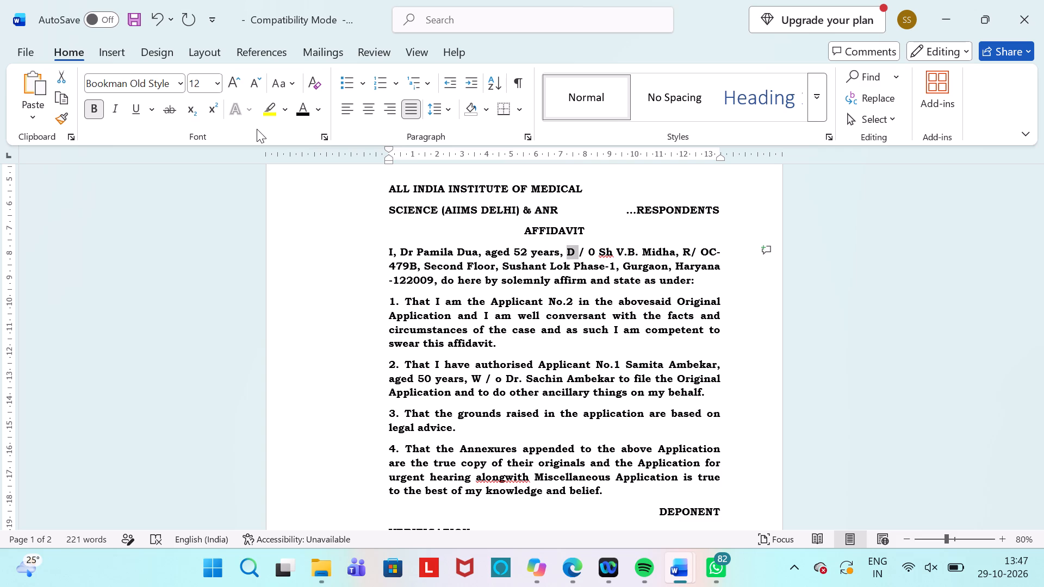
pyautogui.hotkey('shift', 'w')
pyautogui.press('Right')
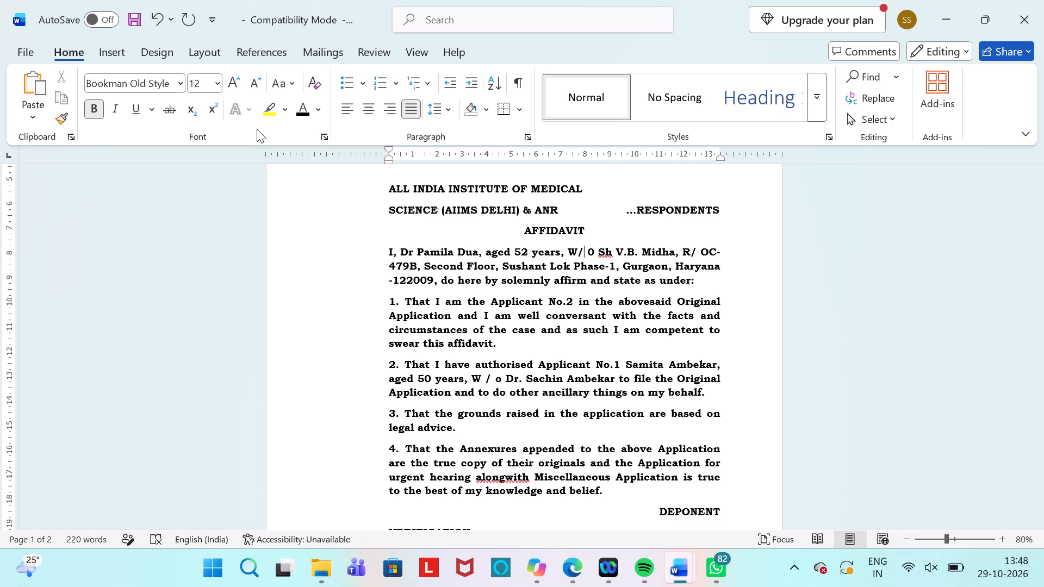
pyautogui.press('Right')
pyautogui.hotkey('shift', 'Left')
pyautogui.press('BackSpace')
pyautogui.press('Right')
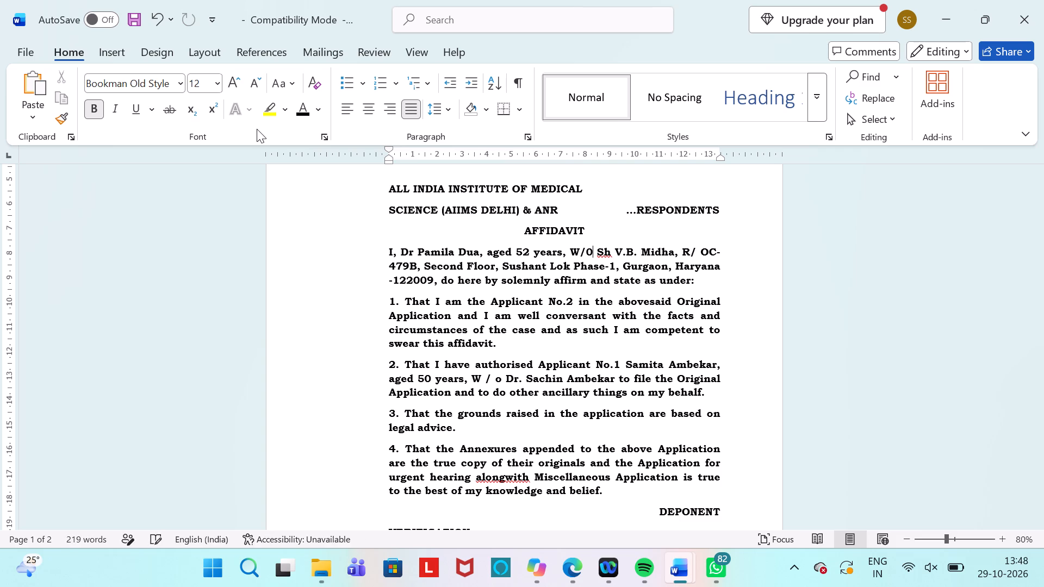
# Replace the old parent's name and residence in the opening statement with "Dr." and the second applicant's husband's name and address.
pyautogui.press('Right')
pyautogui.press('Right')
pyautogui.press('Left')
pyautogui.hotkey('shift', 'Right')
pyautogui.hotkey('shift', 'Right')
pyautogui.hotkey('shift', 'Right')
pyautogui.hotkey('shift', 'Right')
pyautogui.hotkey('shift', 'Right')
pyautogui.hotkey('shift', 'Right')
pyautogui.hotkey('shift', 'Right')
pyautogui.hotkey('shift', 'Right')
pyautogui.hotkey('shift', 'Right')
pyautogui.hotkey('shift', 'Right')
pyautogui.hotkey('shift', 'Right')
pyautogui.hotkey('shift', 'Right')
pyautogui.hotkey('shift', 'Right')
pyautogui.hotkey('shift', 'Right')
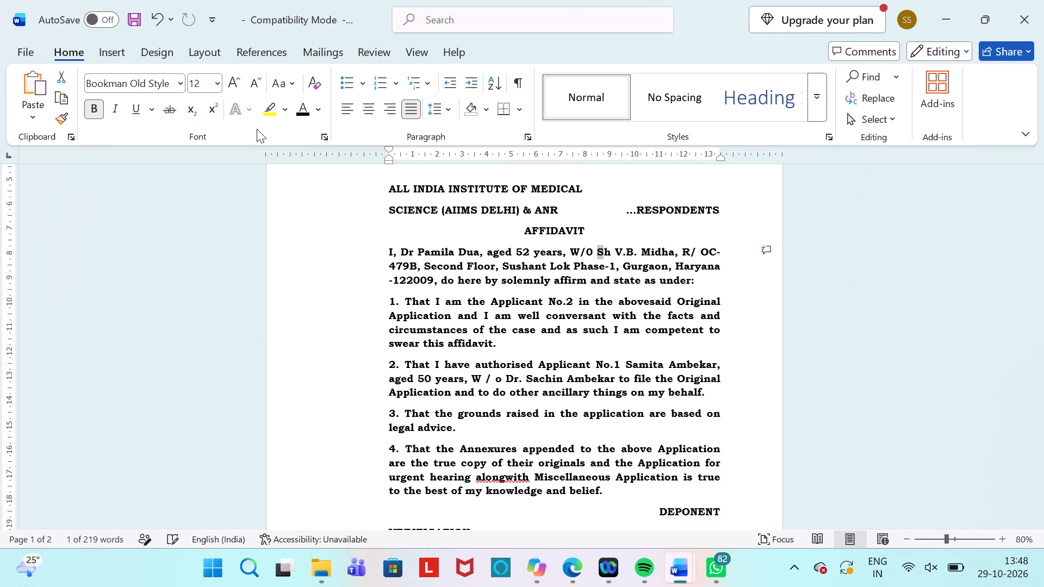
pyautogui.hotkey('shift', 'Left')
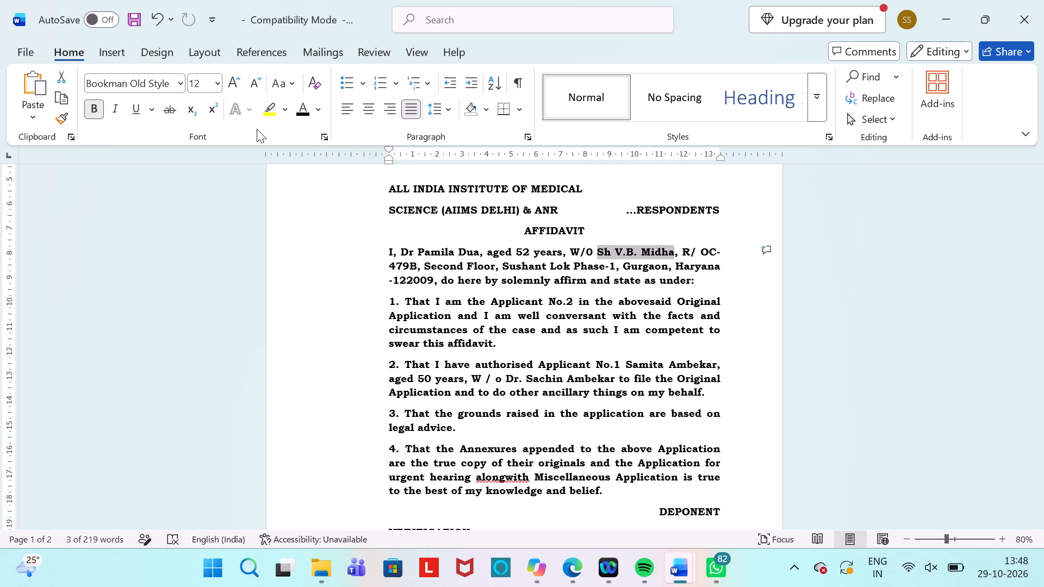
# Replace the old parent's name after "W/0" in the affidavit's opening statement with "Dr." and a trailing space.
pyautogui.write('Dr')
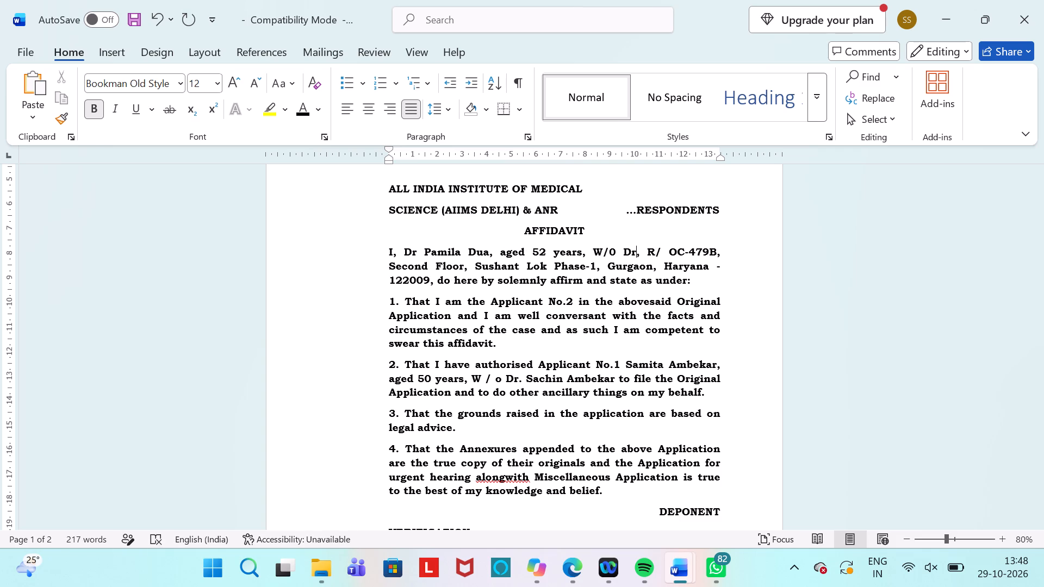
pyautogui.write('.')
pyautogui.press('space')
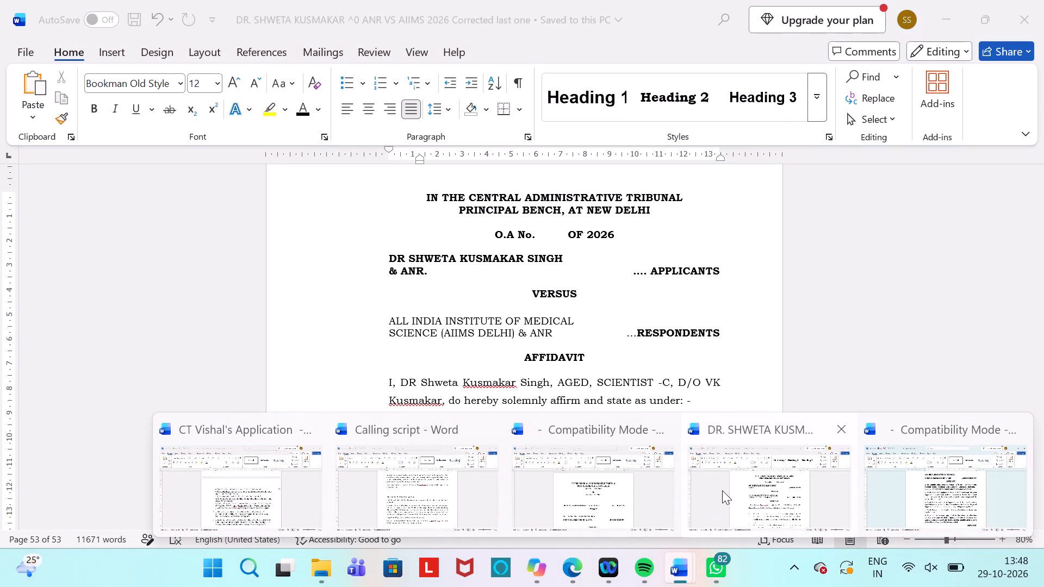
# Copy the second applicant's husband's name and address from the Memo of Parties table in the corrected application against AIIMS.
pyautogui.click(722, 490)
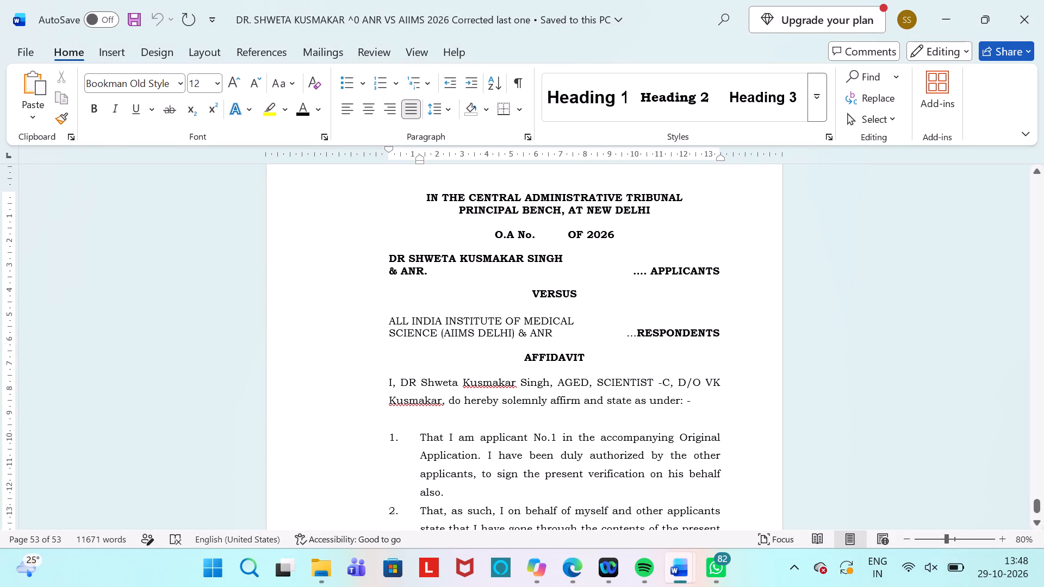
pyautogui.scroll(20, 586, 303)
pyautogui.scroll(20, 586, 303)
pyautogui.scroll(5, 586, 303)
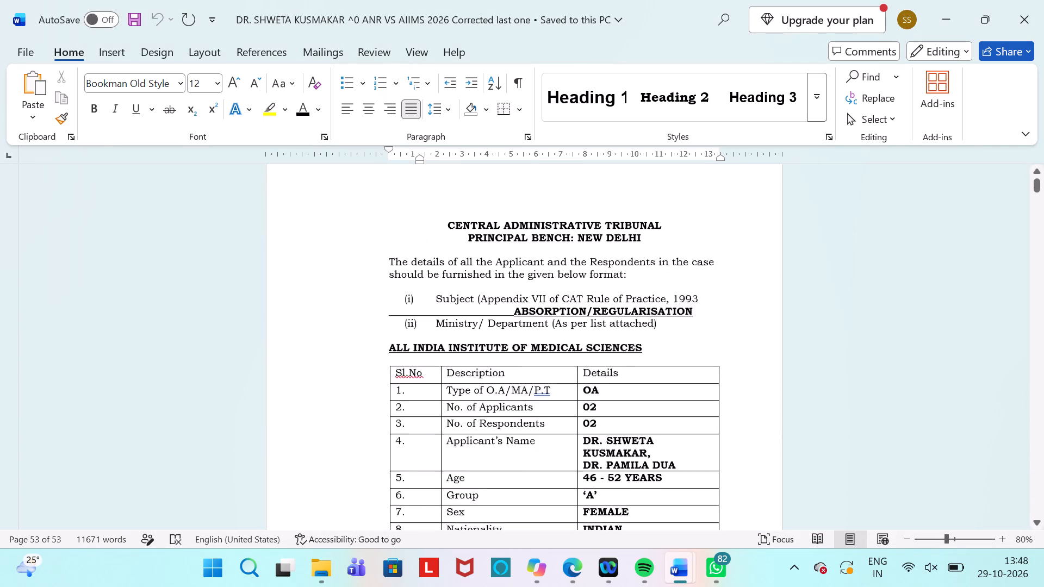
pyautogui.scroll(-5, 586, 303)
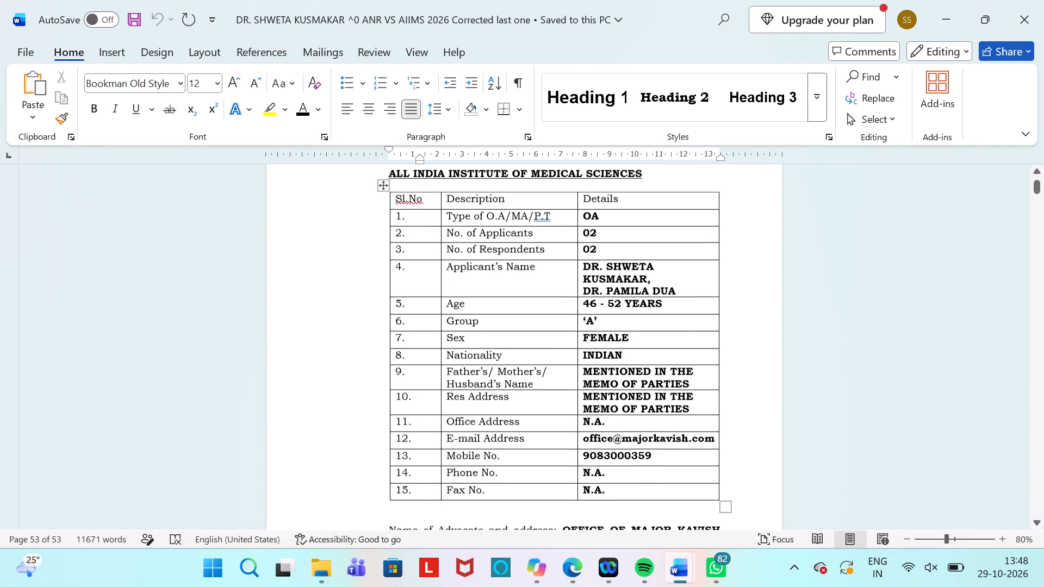
pyautogui.scroll(-11, 586, 303)
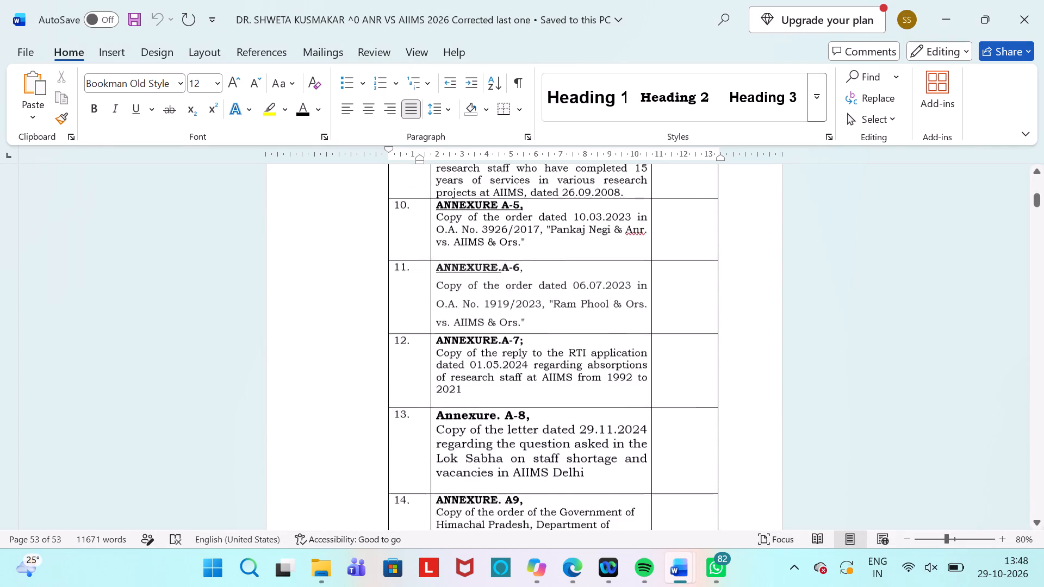
pyautogui.scroll(-7, 586, 303)
pyautogui.scroll(2, 586, 303)
pyautogui.scroll(-1, 586, 303)
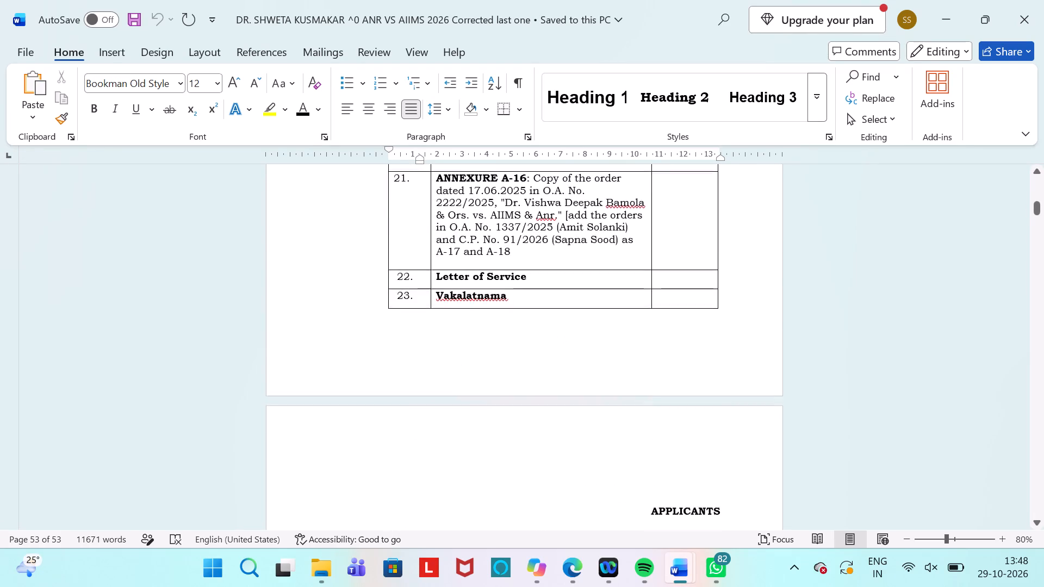
pyautogui.scroll(-2, 586, 303)
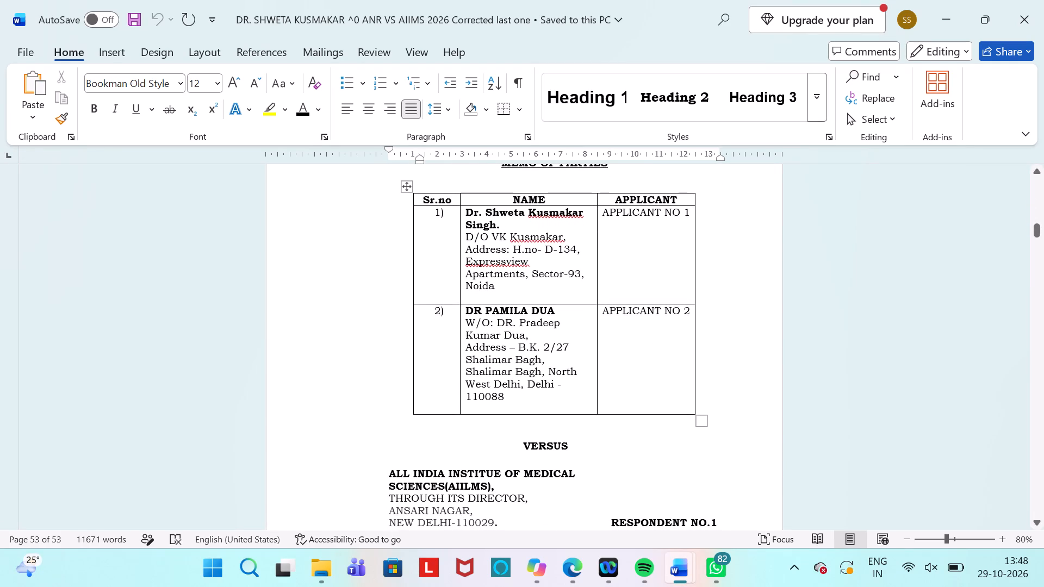
pyautogui.moveTo(495, 324); pyautogui.dragTo(501, 404)
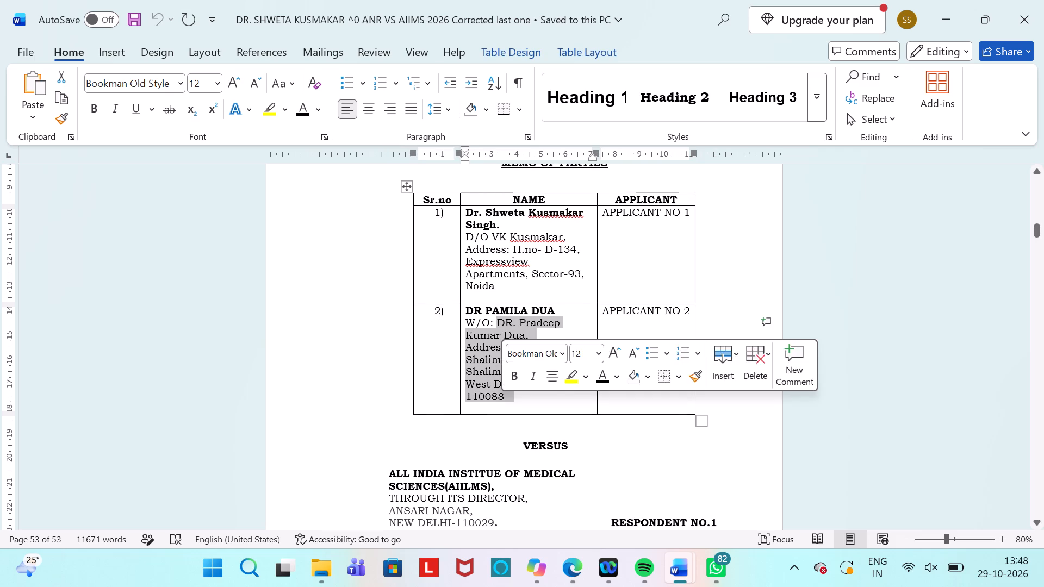
pyautogui.hotkey('shift', 'Left')
pyautogui.hotkey('shift', 'Right')
pyautogui.hotkey('shift', 'Left')
pyautogui.hotkey('shift', 'Left')
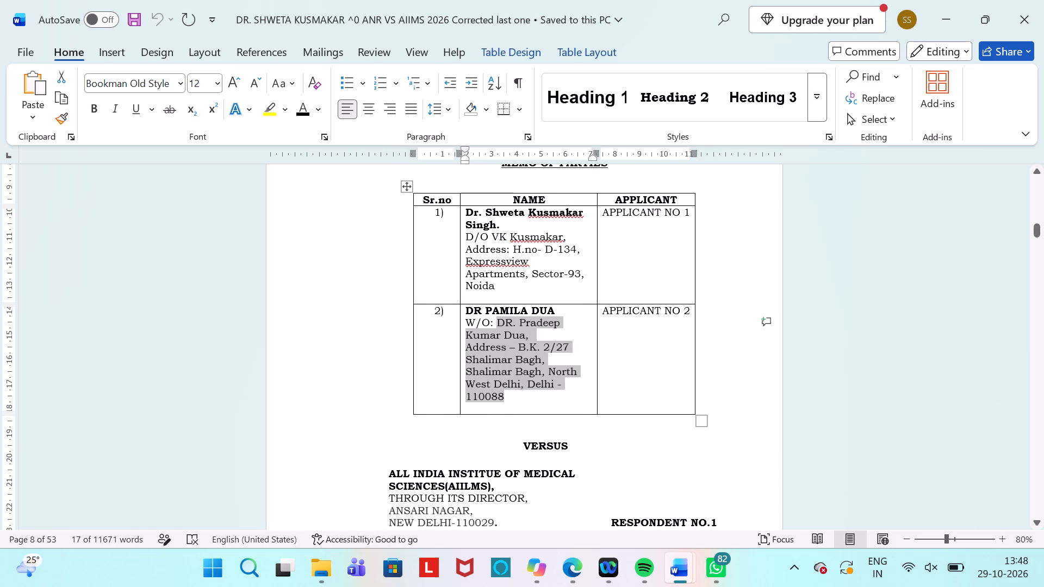
pyautogui.hotkey('ctrl', 'c')
pyautogui.hotkey('ctrl', 'c')
# Back in the affidavit, replace the old residence after "Dr.", through its PIN code, with the copied husband's name and address.
pyautogui.click(678, 575)
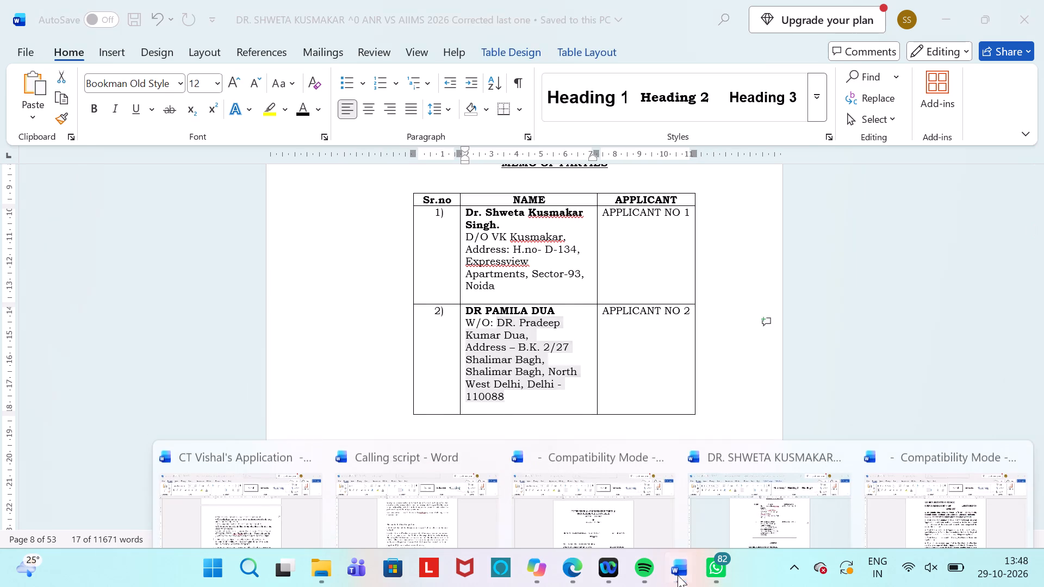
pyautogui.click(915, 484)
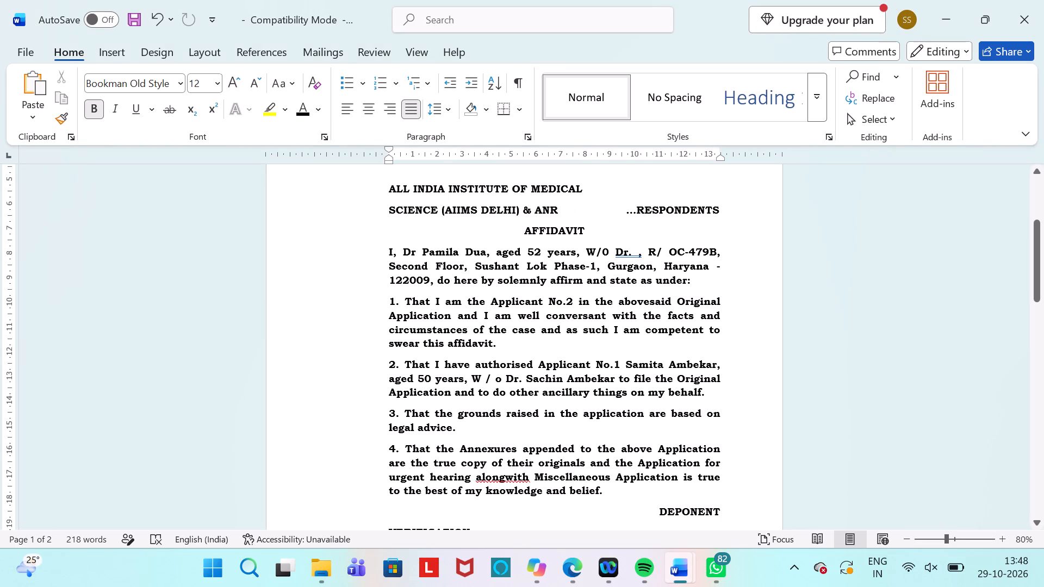
pyautogui.press('Left')
pyautogui.press('Right')
pyautogui.hotkey('shift', 'Down')
pyautogui.hotkey('shift', 'Right')
pyautogui.hotkey('shift', 'Right')
pyautogui.hotkey('shift', 'Right')
pyautogui.hotkey('shift', 'Right')
pyautogui.hotkey('shift', 'Right')
pyautogui.hotkey('shift', 'Right')
pyautogui.hotkey('shift', 'Right')
pyautogui.hotkey('shift', 'Right')
pyautogui.hotkey('shift', 'Right')
pyautogui.hotkey('shift', 'Right')
pyautogui.hotkey('shift', 'Right')
pyautogui.hotkey('shift', 'Down')
pyautogui.hotkey('shift', 'Down')
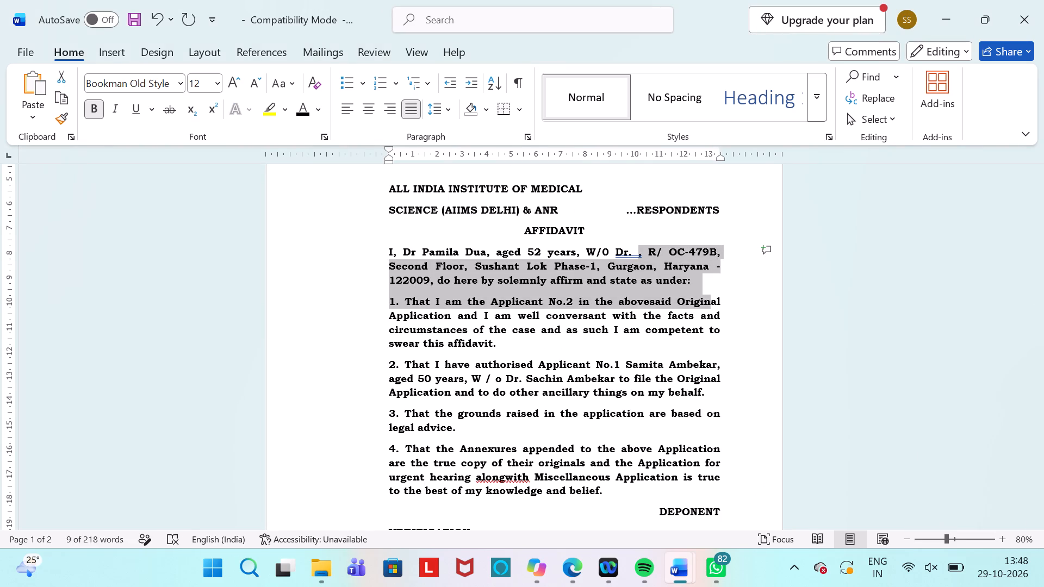
pyautogui.hotkey('shift', 'Left')
pyautogui.hotkey('shift', 'Up')
pyautogui.hotkey('shift', 'Left')
pyautogui.hotkey('shift', 'Left')
pyautogui.hotkey('shift', 'Left')
pyautogui.hotkey('shift', 'Left')
pyautogui.hotkey('shift', 'Left')
pyautogui.hotkey('shift', 'Left')
pyautogui.hotkey('shift', 'Left')
pyautogui.hotkey('shift', 'Left')
pyautogui.hotkey('shift', 'Left')
pyautogui.hotkey('shift', 'Left')
pyautogui.hotkey('shift', 'Left')
pyautogui.hotkey('shift', 'Left')
pyautogui.hotkey('shift', 'Left')
pyautogui.hotkey('shift', 'Left')
pyautogui.hotkey('shift', 'Left')
pyautogui.hotkey('shift', 'Left')
pyautogui.hotkey('shift', 'Left')
pyautogui.hotkey('shift', 'Left')
pyautogui.hotkey('shift', 'Left')
pyautogui.hotkey('shift', 'Left')
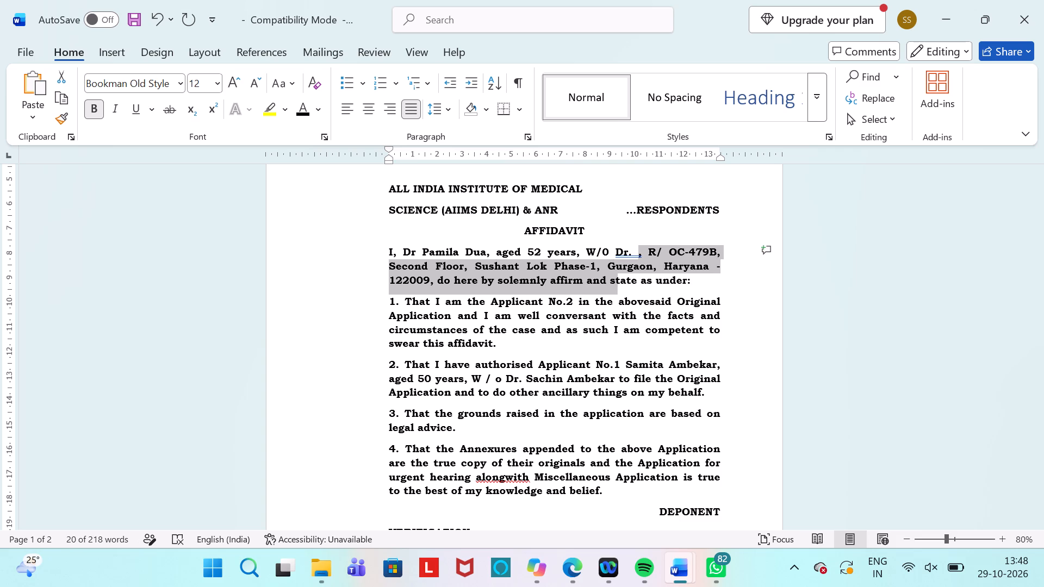
pyautogui.hotkey('shift', 'Right')
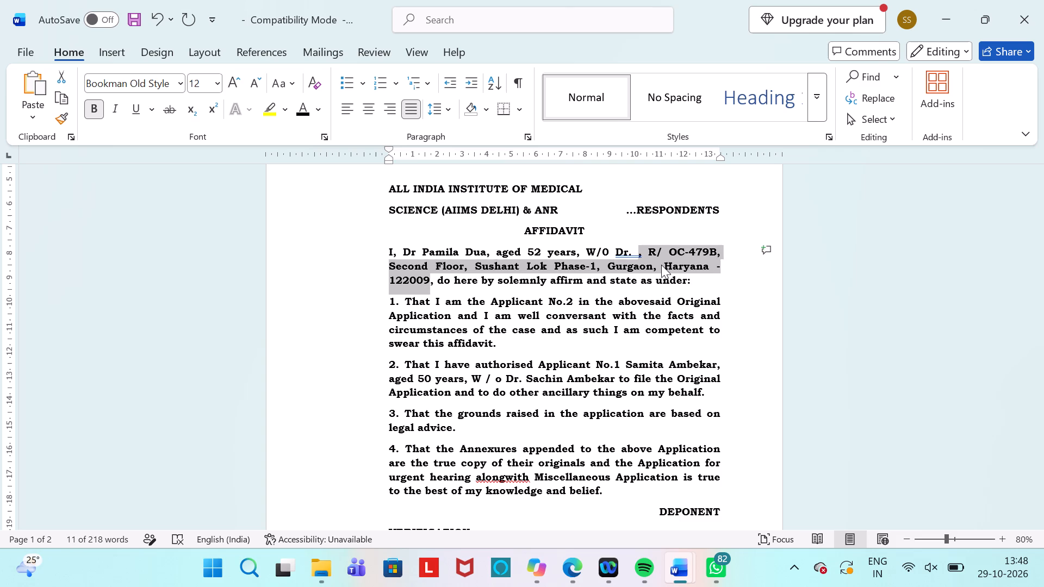
pyautogui.hotkey('ctrl', 'v')
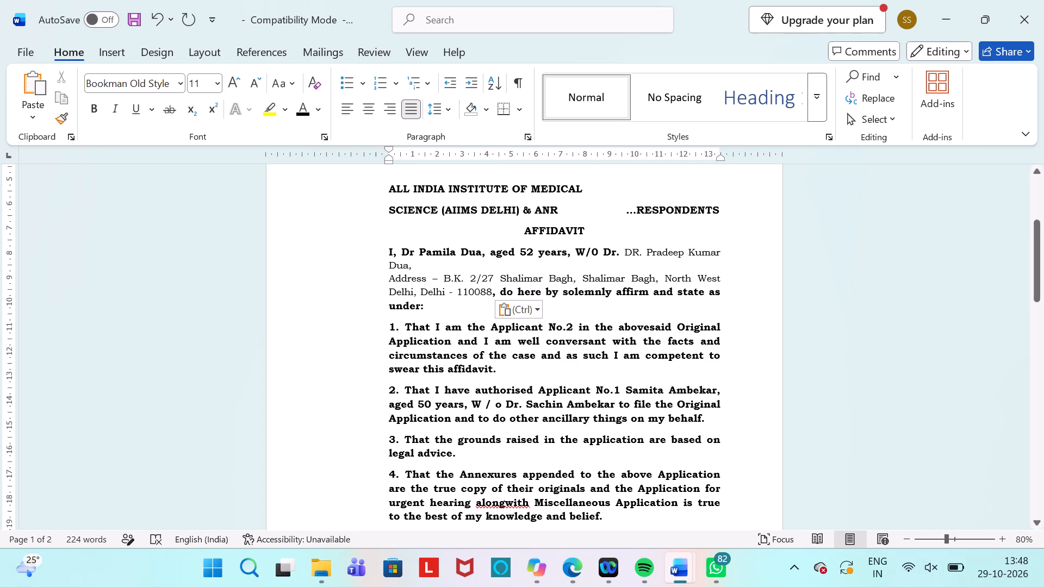
# Join the pasted address line to the end of the husband's name, separated by a space.
pyautogui.click(388, 278)
pyautogui.press('BackSpace')
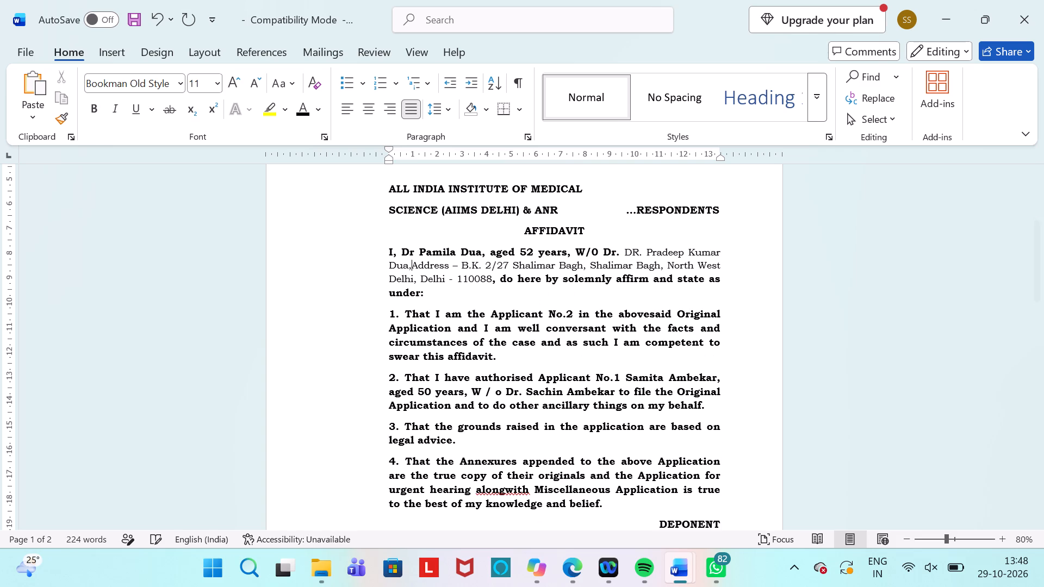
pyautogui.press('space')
# Replace the label "Address –" in the opening statement with "R/O".
pyautogui.hotkey('shift', 'Right')
pyautogui.hotkey('shift', 'Right')
pyautogui.hotkey('shift', 'Right')
pyautogui.hotkey('shift', 'Right')
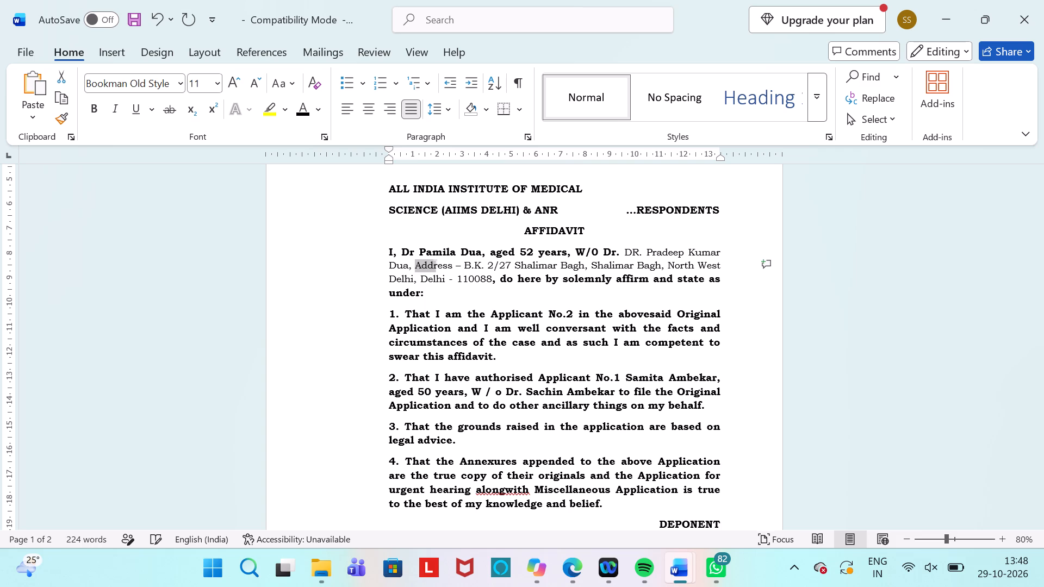
pyautogui.hotkey('shift', 'Right')
pyautogui.hotkey('shift', 'Right')
pyautogui.hotkey('shift', 'Right')
pyautogui.hotkey('shift', 'Right')
pyautogui.hotkey('shift', 'Right')
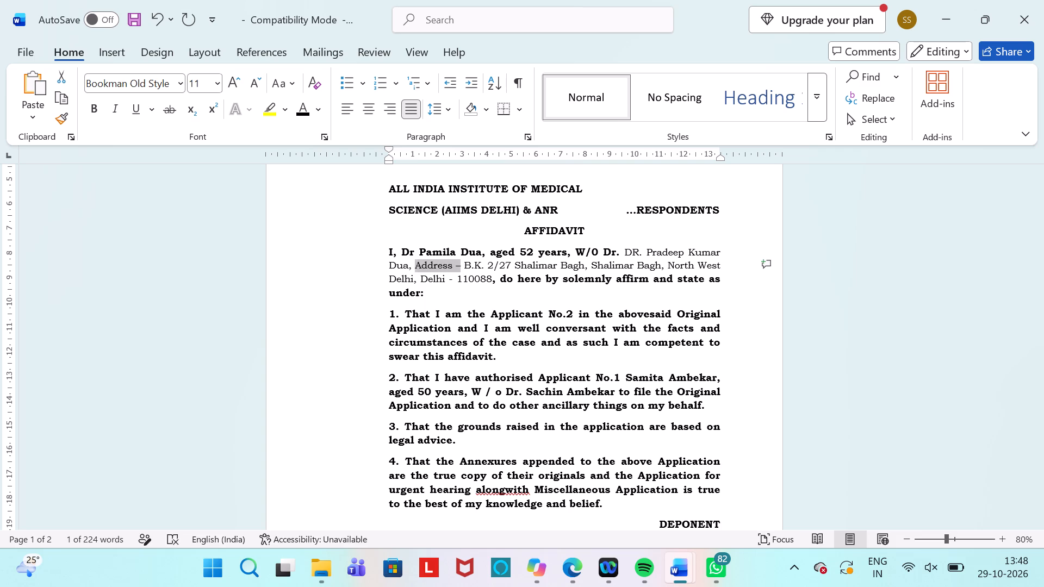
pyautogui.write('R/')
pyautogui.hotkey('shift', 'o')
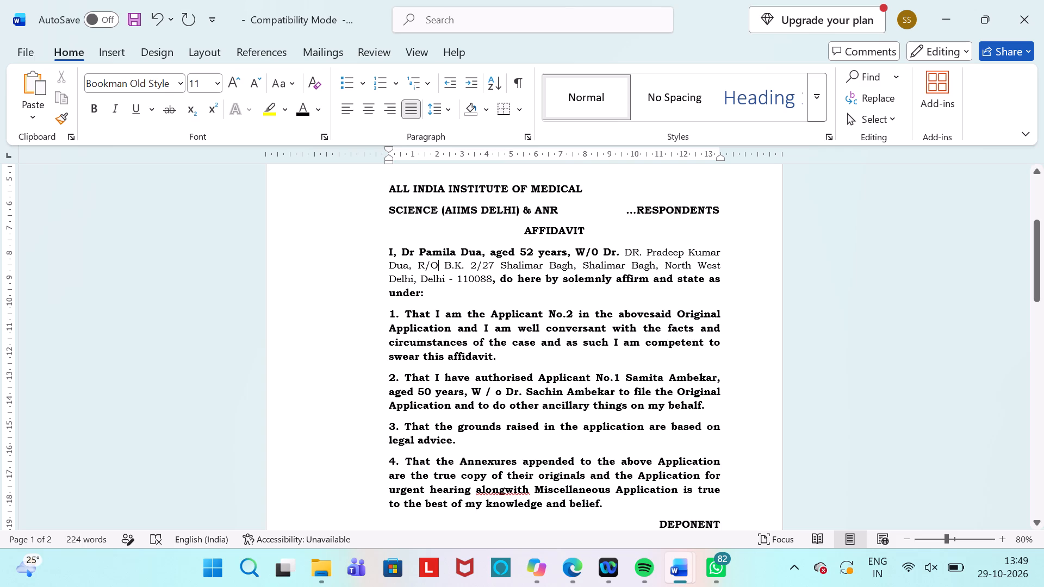
# In paragraph 2, replace Applicant No.1's name with the name of this case's first applicant.
pyautogui.click(626, 379)
pyautogui.hotkey('shift', 'Right')
pyautogui.hotkey('shift', 'Right')
pyautogui.hotkey('shift', 'Right')
pyautogui.hotkey('shift', 'Right')
pyautogui.hotkey('shift', 'Right')
pyautogui.hotkey('shift', 'Right')
pyautogui.hotkey('shift', 'Right')
pyautogui.hotkey('shift', 'Right')
pyautogui.hotkey('shift', 'Right')
pyautogui.hotkey('shift', 'Right')
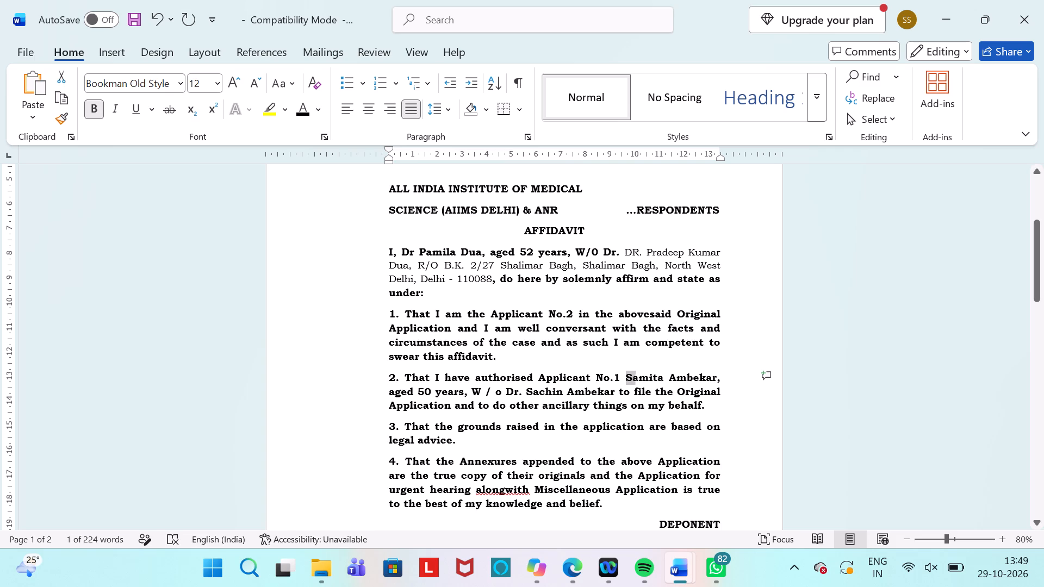
pyautogui.hotkey('shift', 'Right')
pyautogui.hotkey('shift', 'Right')
pyautogui.hotkey('shift', 'Right')
pyautogui.hotkey('shift', 'Right')
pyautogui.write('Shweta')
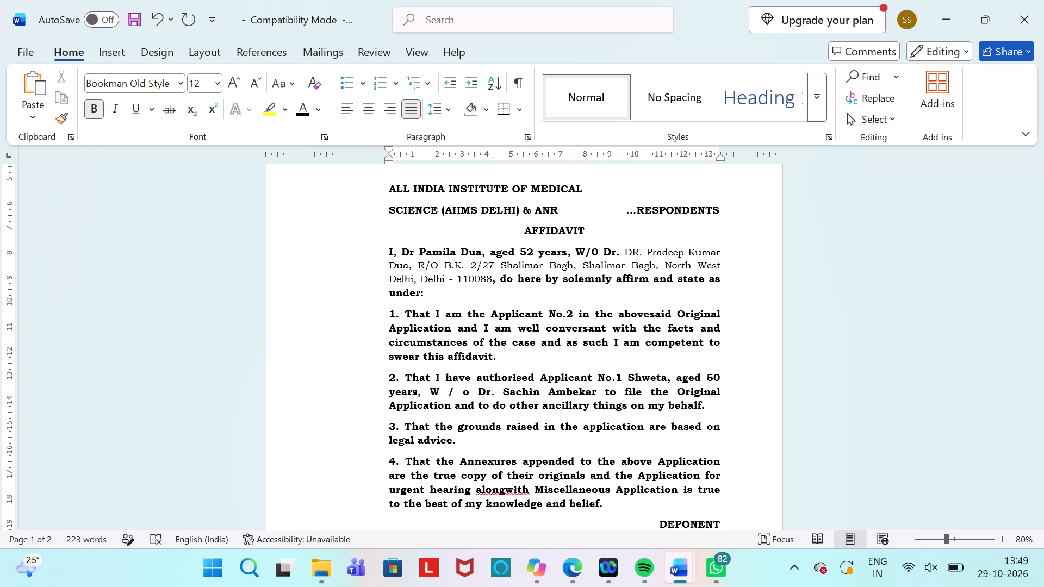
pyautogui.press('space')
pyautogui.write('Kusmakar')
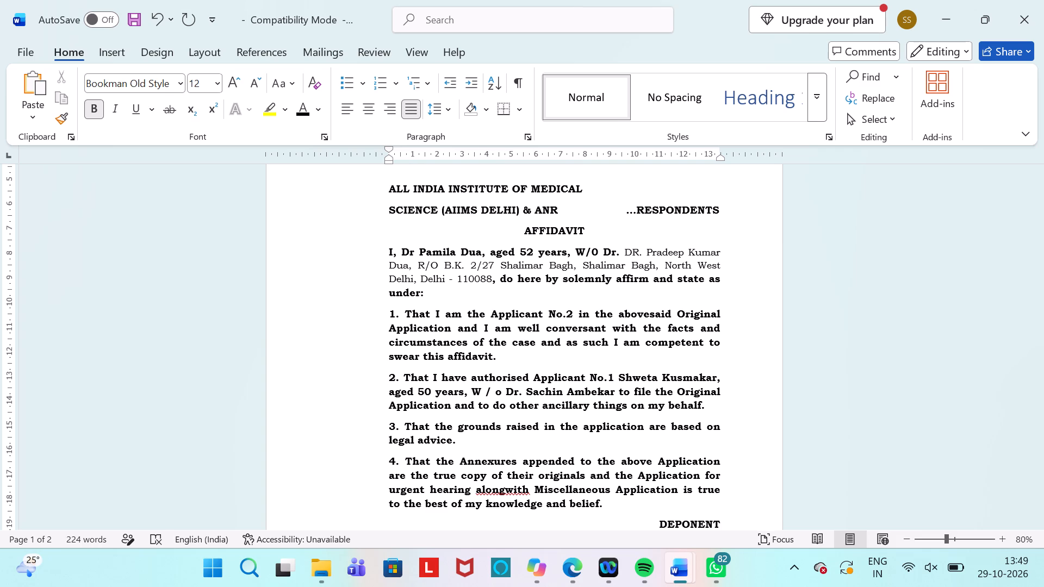
# In paragraph 2, set Applicant No.1's age to 46 and replace the husband reference with "D/o" and her father's name.
pyautogui.click(427, 391)
pyautogui.press('Left')
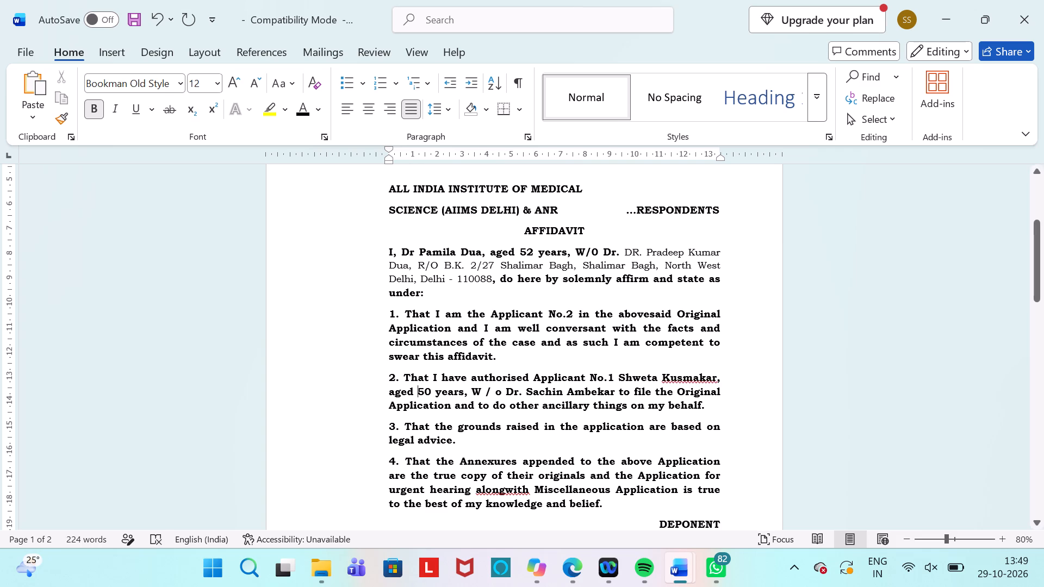
# Set Applicant No.1's age in paragraph 2 of the affidavit to 46 years.
pyautogui.hotkey('shift', 'Right')
pyautogui.hotkey('shift', 'Right')
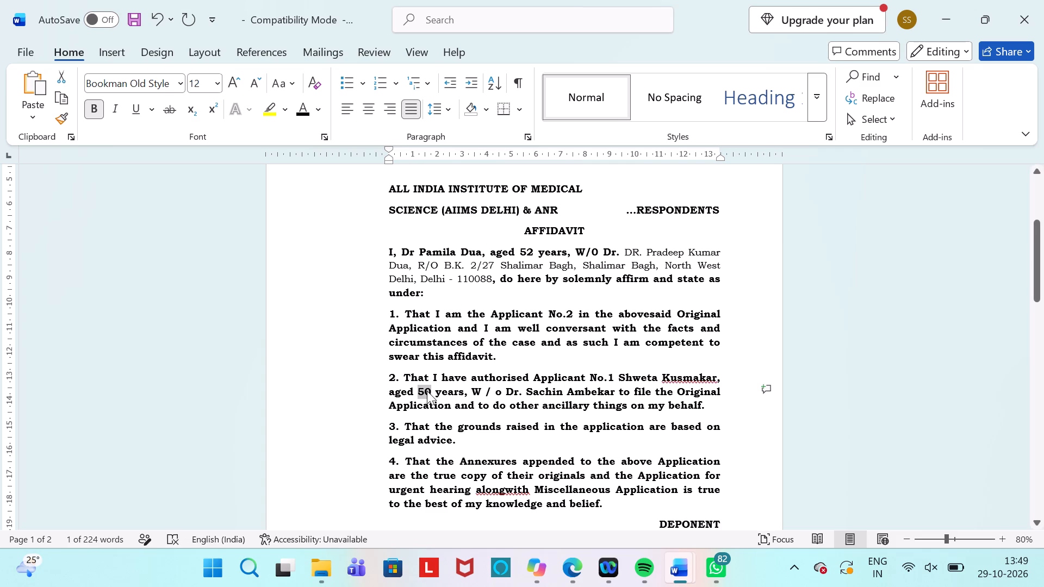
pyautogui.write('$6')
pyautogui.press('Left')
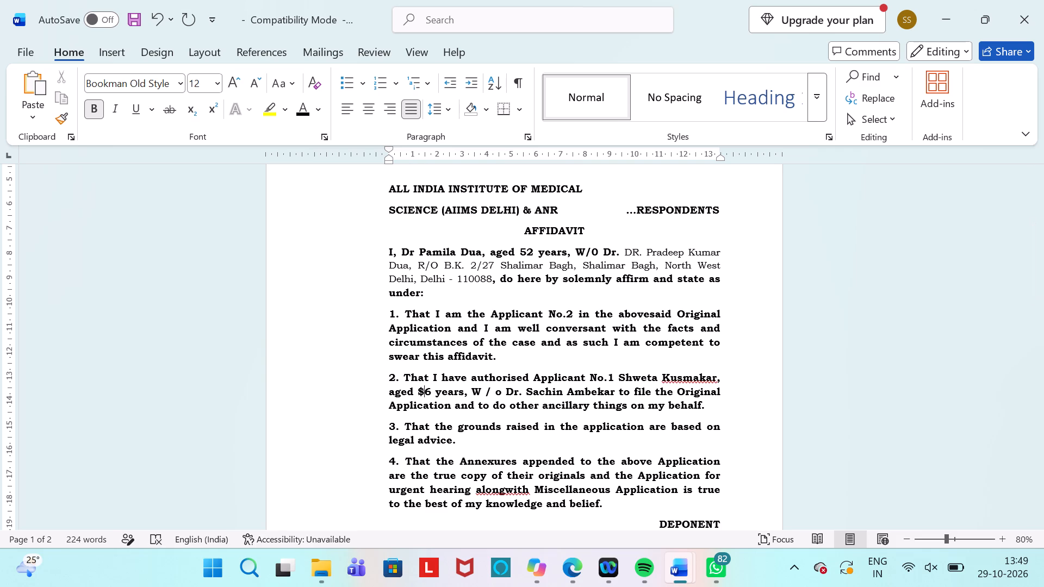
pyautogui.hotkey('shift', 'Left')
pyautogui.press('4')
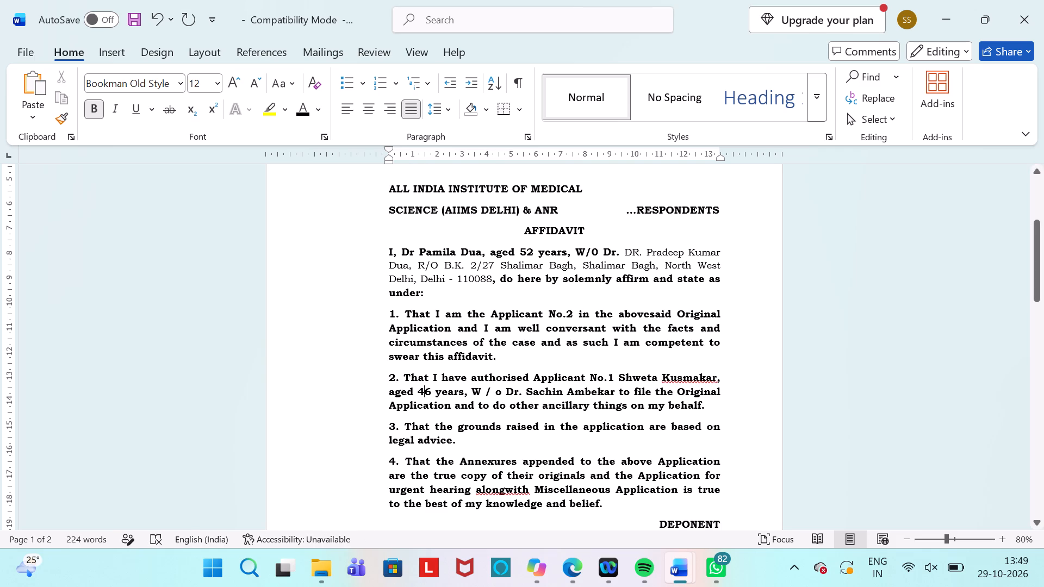
# In paragraph 2, replace the husband's name after Applicant No.1's age with the name of her father.
pyautogui.click(507, 392)
pyautogui.hotkey('shift', 'Right')
pyautogui.hotkey('shift', 'Right')
pyautogui.hotkey('shift', 'Right')
pyautogui.hotkey('shift', 'Right')
pyautogui.hotkey('shift', 'Right')
pyautogui.hotkey('shift', 'Right')
pyautogui.hotkey('shift', 'Right')
pyautogui.hotkey('shift', 'Right')
pyautogui.hotkey('shift', 'Right')
pyautogui.hotkey('shift', 'Right')
pyautogui.hotkey('shift', 'Right')
pyautogui.hotkey('shift', 'Right')
pyautogui.hotkey('shift', 'Right')
pyautogui.hotkey('shift', 'Right')
pyautogui.hotkey('shift', 'Right')
pyautogui.hotkey('shift', 'Right')
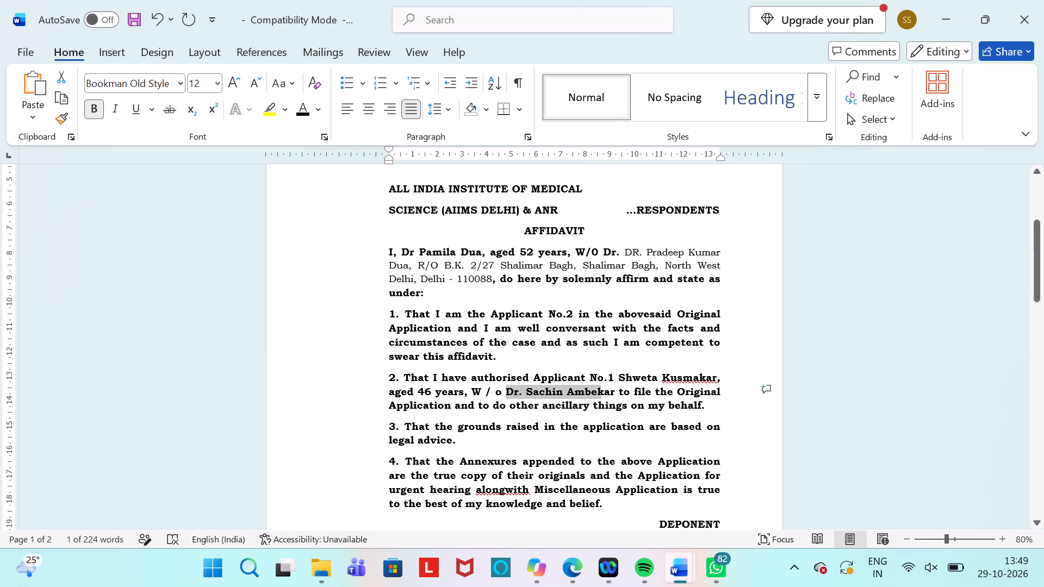
pyautogui.hotkey('shift', 'Right')
pyautogui.hotkey('shift', 'Right')
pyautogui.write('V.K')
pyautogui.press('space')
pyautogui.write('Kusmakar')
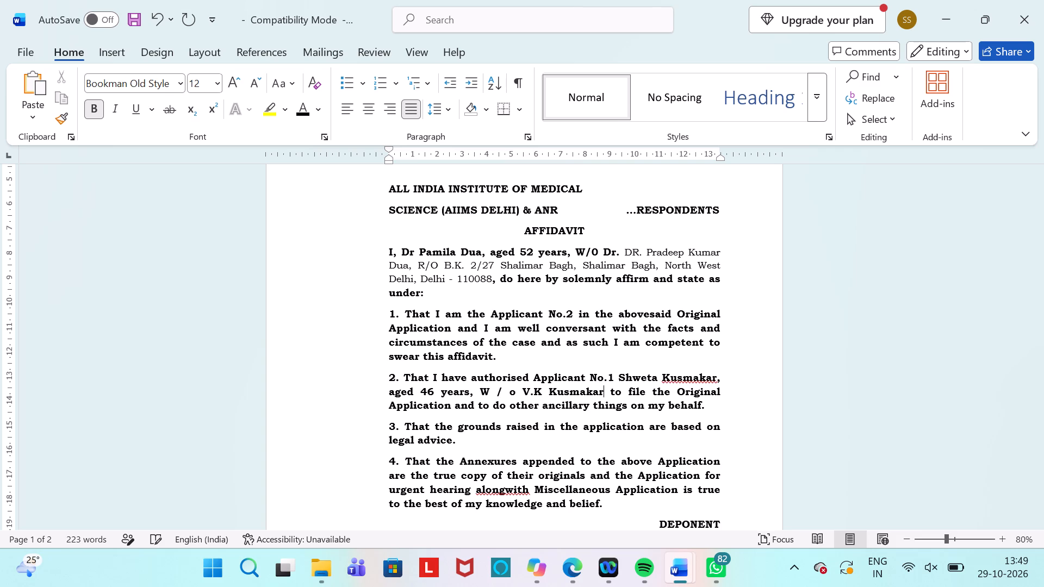
# Change the relationship label "W / o" before the father's name in paragraph 2 to "D/o", without the inner spaces.
pyautogui.click(508, 390)
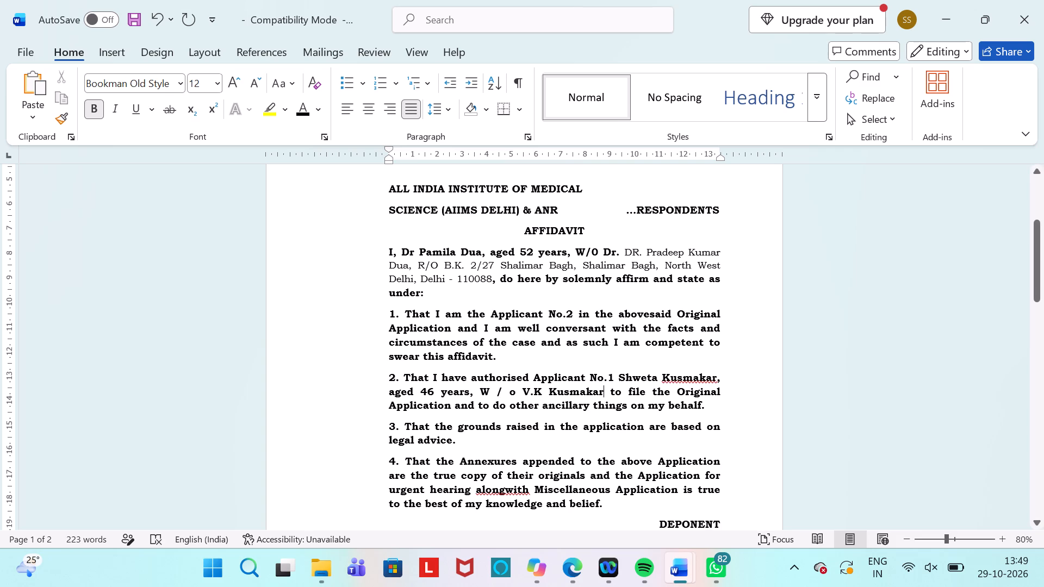
pyautogui.hotkey('shift', 'Left')
pyautogui.press('BackSpace')
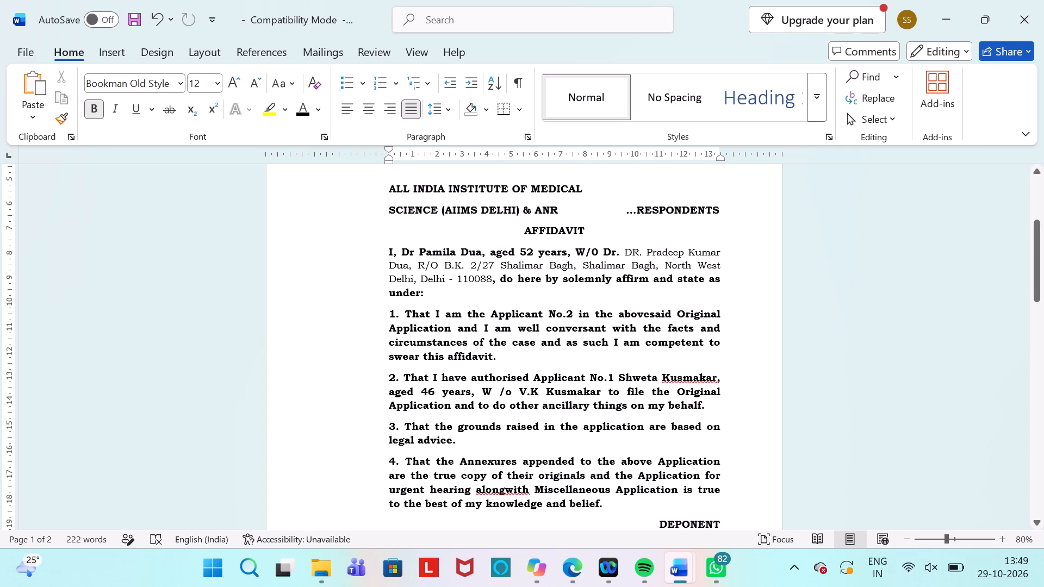
pyautogui.press('Left')
pyautogui.hotkey('shift', 'Left')
pyautogui.hotkey('shift', 'Left')
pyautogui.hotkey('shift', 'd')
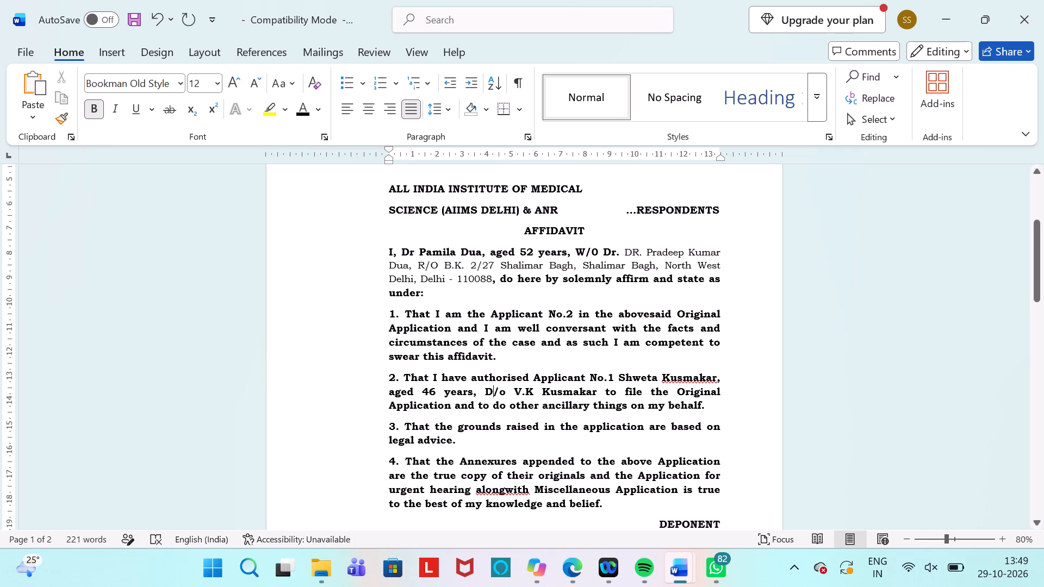
# Switch to the reference PDF in Edge and copy the verification text on page 54, including the "Verified at Delhi" line.
pyautogui.scroll(-2, 482, 452)
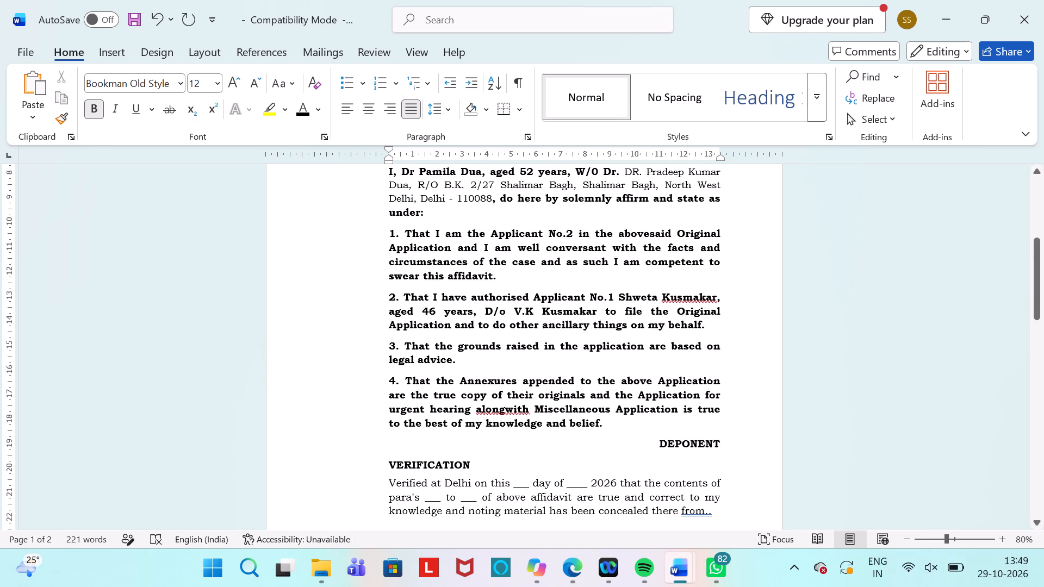
pyautogui.scroll(-1, 498, 450)
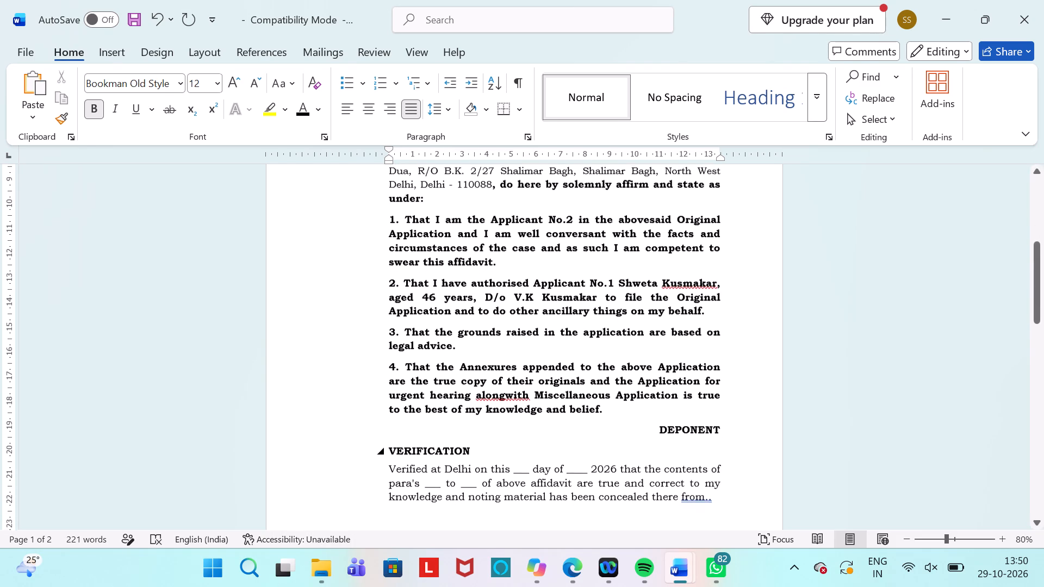
pyautogui.scroll(-2, 498, 450)
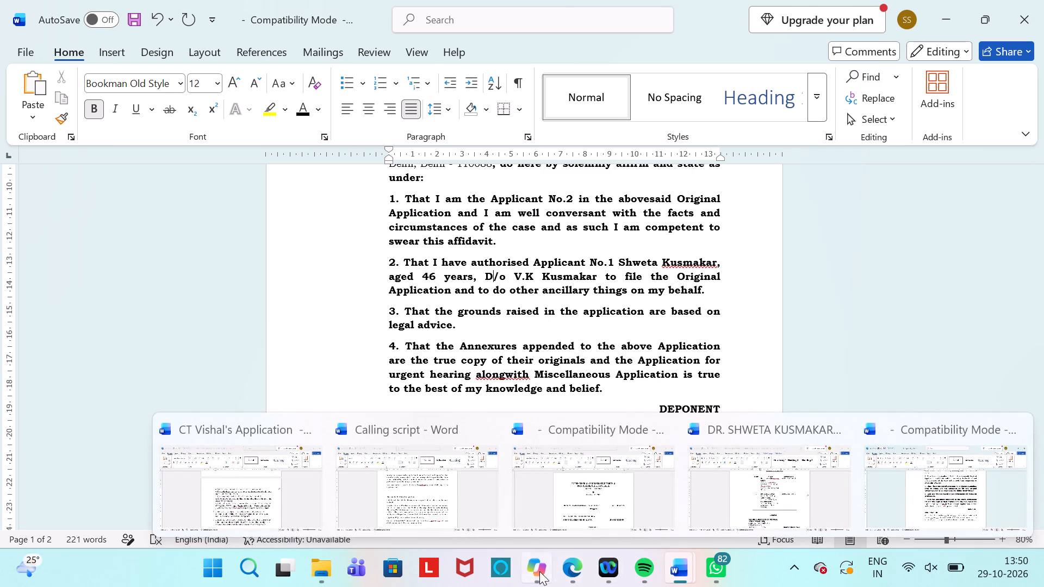
pyautogui.click(573, 573)
pyautogui.scroll(-1, 432, 399)
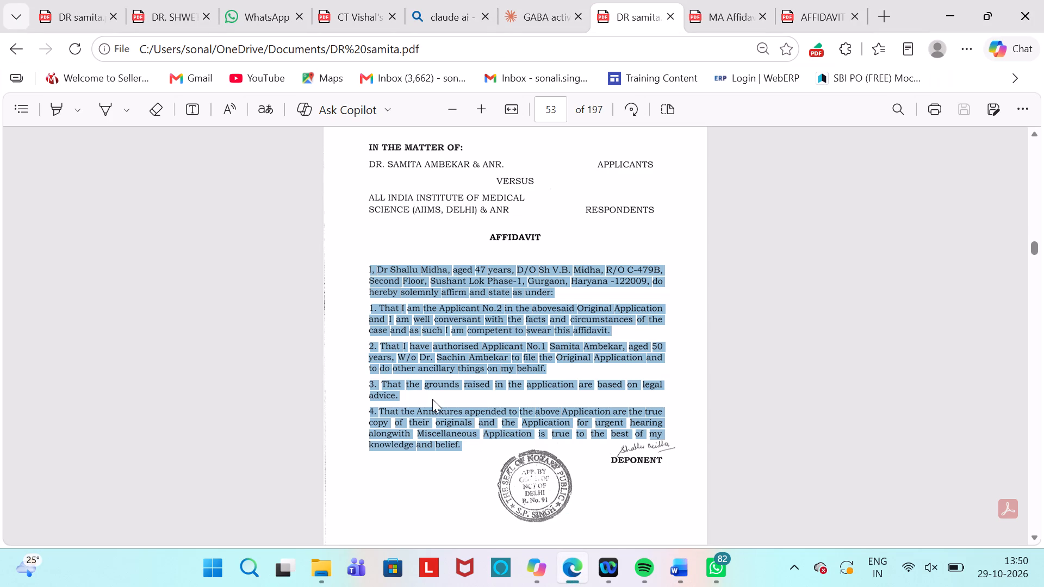
pyautogui.scroll(-4, 432, 399)
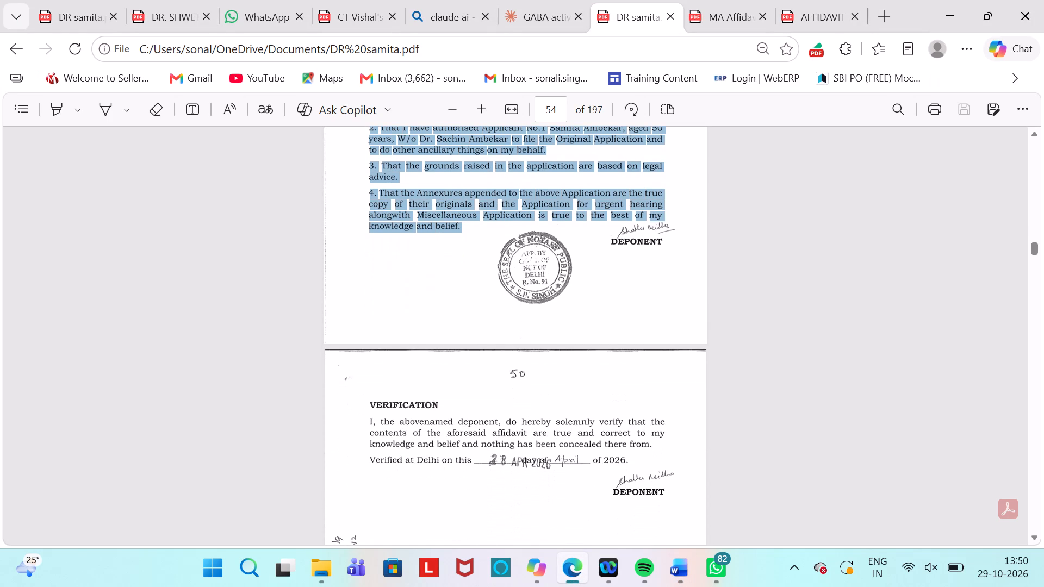
pyautogui.moveTo(633, 455); pyautogui.dragTo(364, 416)
pyautogui.hotkey('ctrl', 'c')
pyautogui.hotkey('ctrl', 'c')
pyautogui.hotkey('ctrl', 'c')
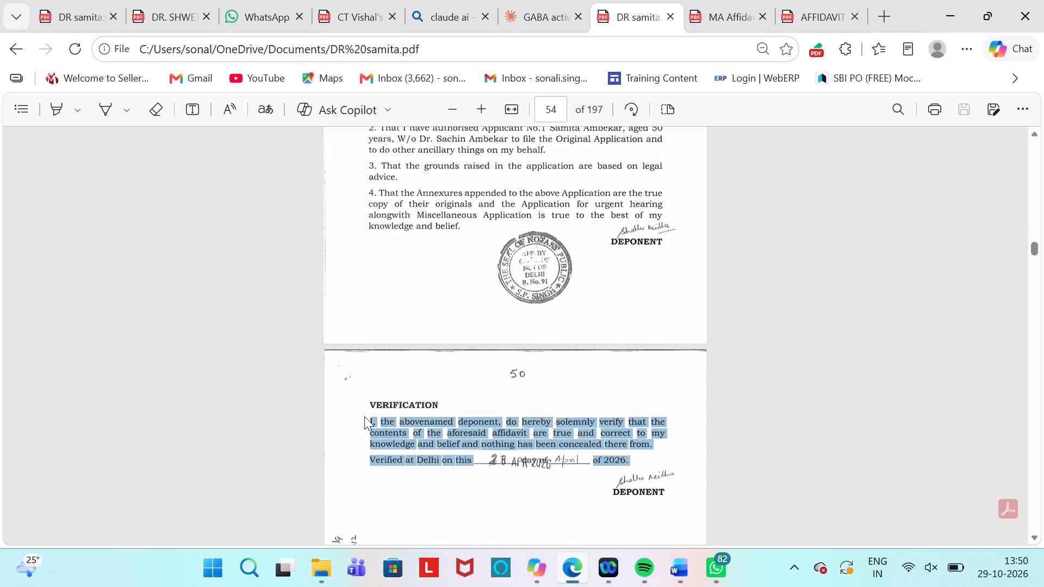
pyautogui.hotkey('ctrl', 'c')
pyautogui.hotkey('ctrl', 'c')
pyautogui.hotkey('ctrl', 'c')
# Return to the affidavit in Word and replace the paragraph under VERIFICATION with the copied verification text.
pyautogui.click(682, 579)
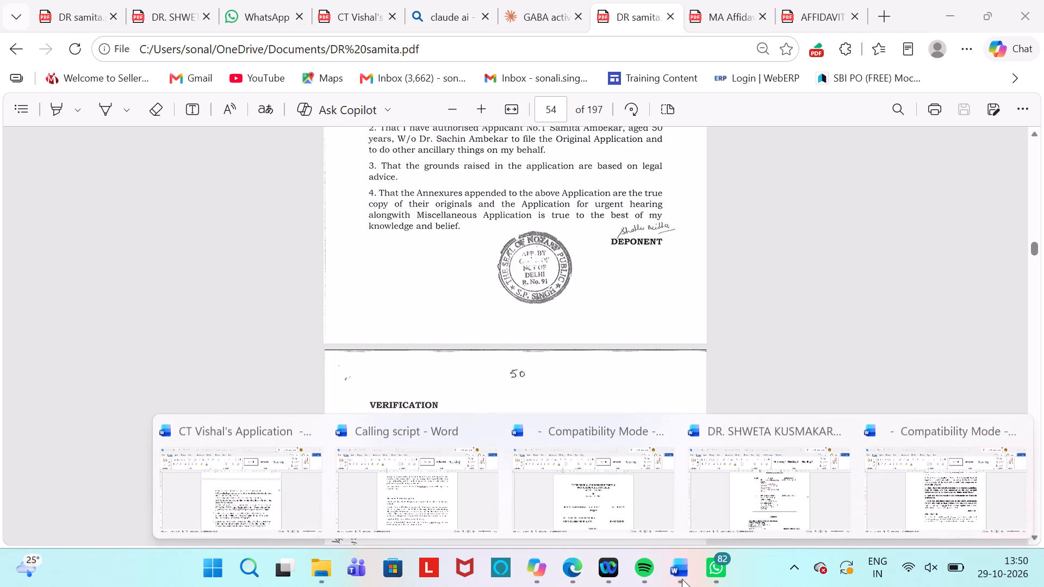
pyautogui.click(895, 501)
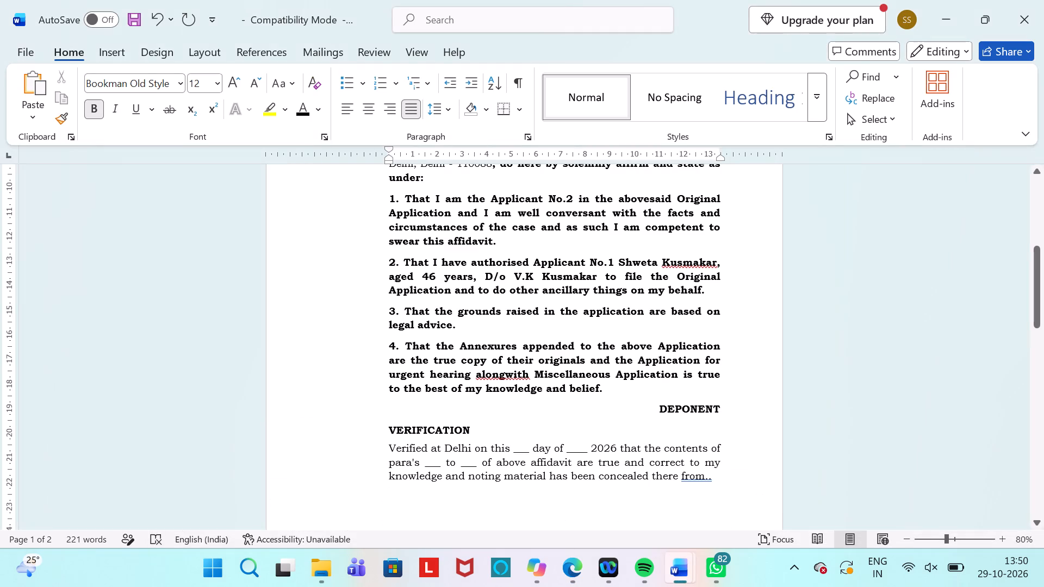
pyautogui.moveTo(726, 482); pyautogui.dragTo(371, 454)
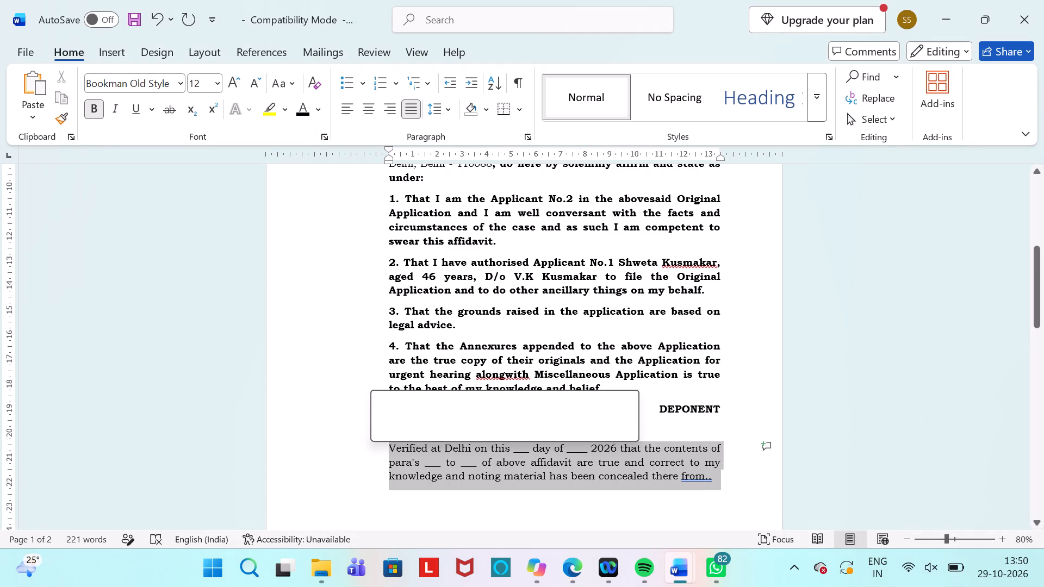
pyautogui.hotkey('ctrl', 'v')
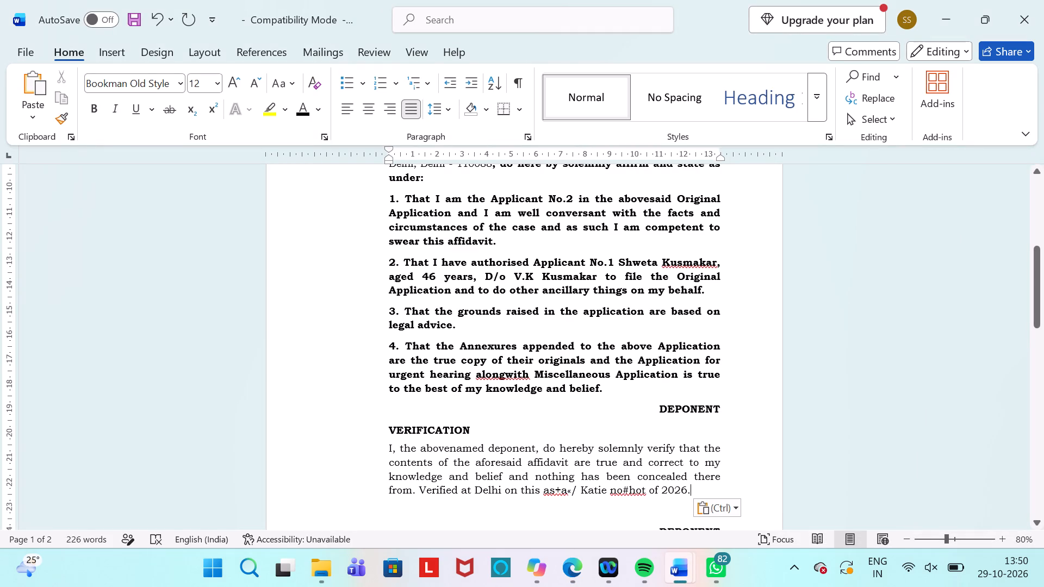
# In the verification paragraph, replace the garbled date text between "on this" and "of 2026" with "Day".
pyautogui.click(537, 492)
pyautogui.press('Right')
pyautogui.press('Right')
pyautogui.hotkey('shift', 'Right')
pyautogui.hotkey('shift', 'Right')
pyautogui.hotkey('shift', 'Right')
pyautogui.hotkey('shift', 'Right')
pyautogui.hotkey('shift', 'Right')
pyautogui.hotkey('shift', 'Right')
pyautogui.hotkey('shift', 'Right')
pyautogui.hotkey('shift', 'Right')
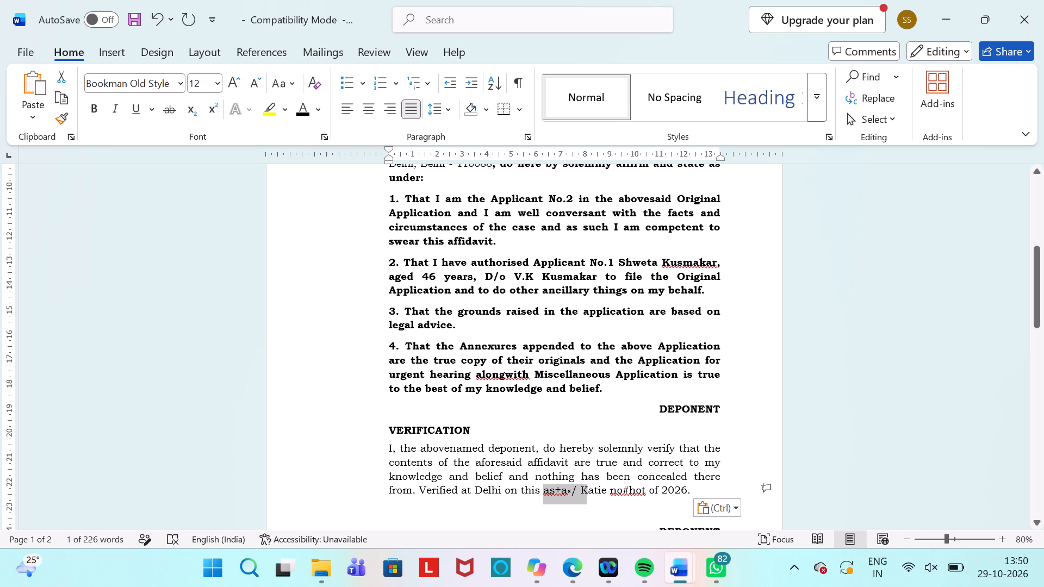
pyautogui.hotkey('shift', 'Right')
pyautogui.hotkey('shift', 'Right')
pyautogui.hotkey('shift', 'Right')
pyautogui.hotkey('shift', 'Right')
pyautogui.hotkey('shift', 'Right')
pyautogui.hotkey('shift', 'Right')
pyautogui.hotkey('shift', 'Right')
pyautogui.hotkey('shift', 'Right')
pyautogui.hotkey('shift', 'Right')
pyautogui.hotkey('shift', 'Right')
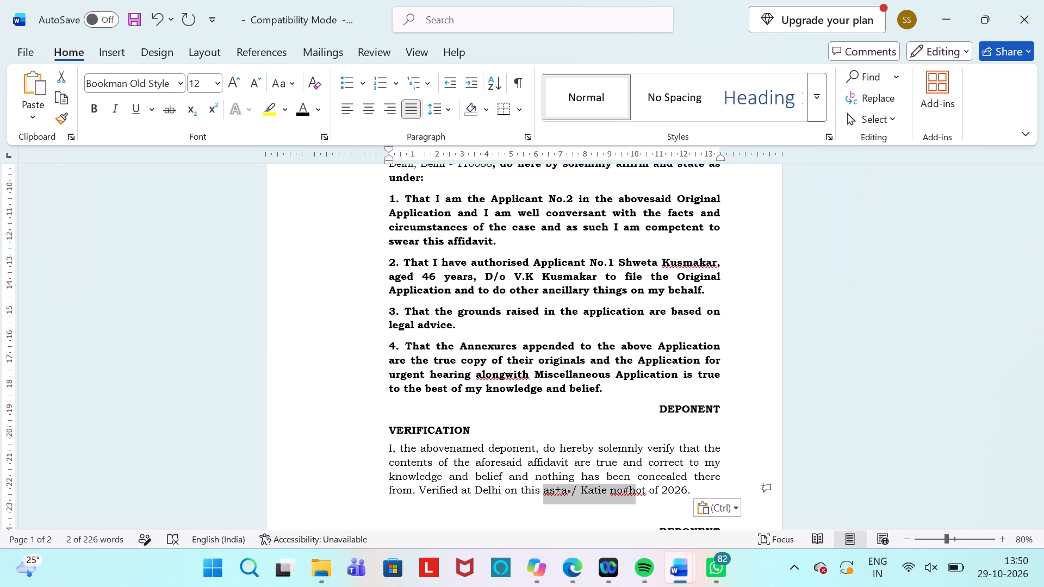
pyautogui.hotkey('shift', 'Right')
pyautogui.press('BackSpace')
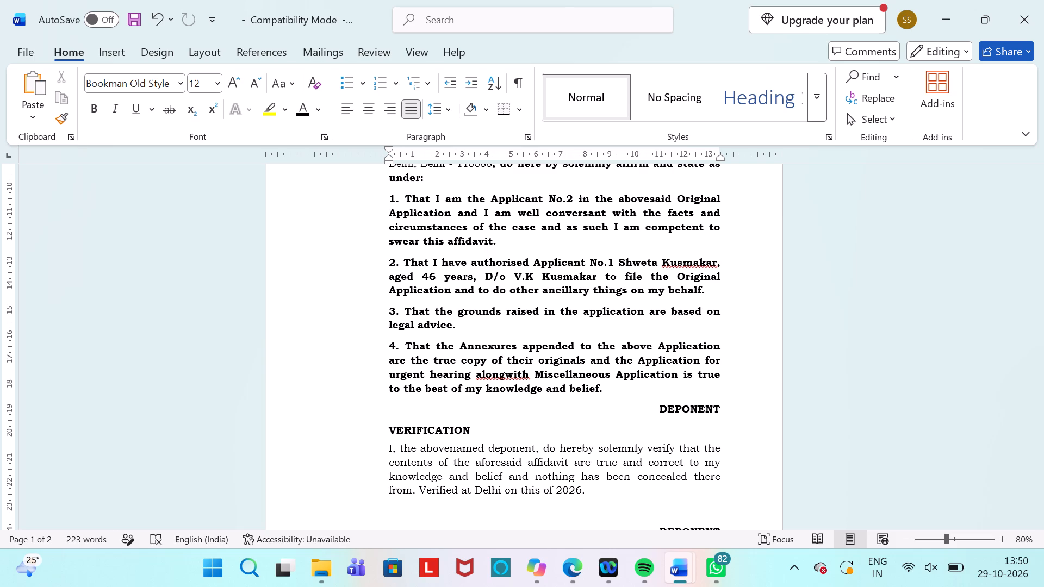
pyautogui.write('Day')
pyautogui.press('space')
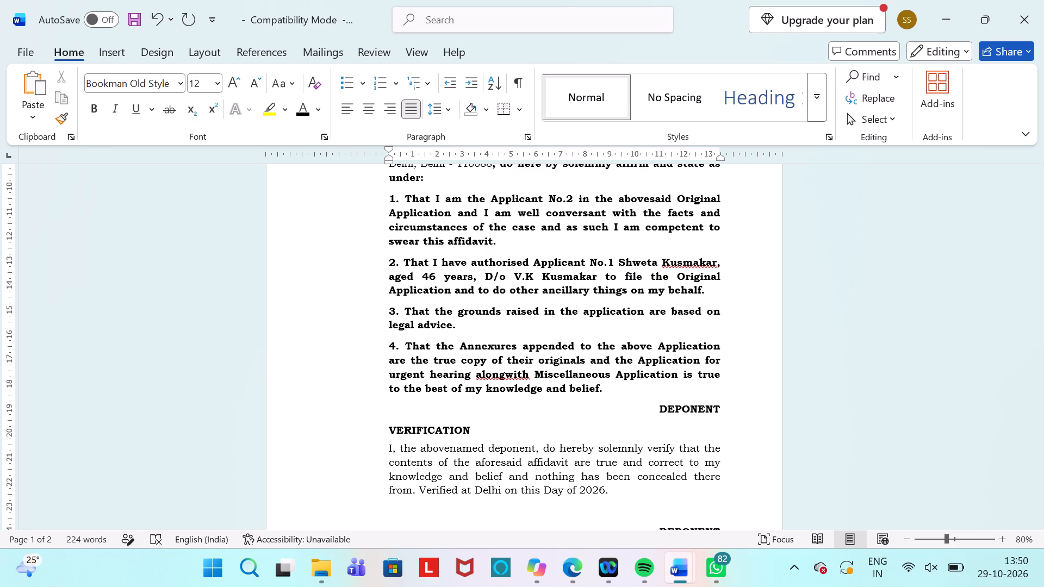
pyautogui.click(571, 566)
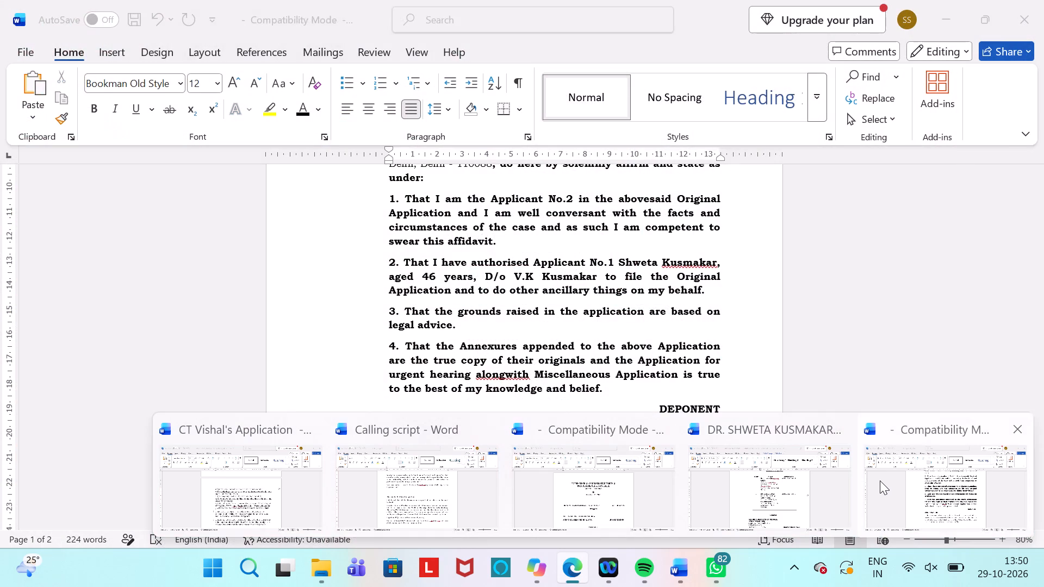
pyautogui.click(880, 480)
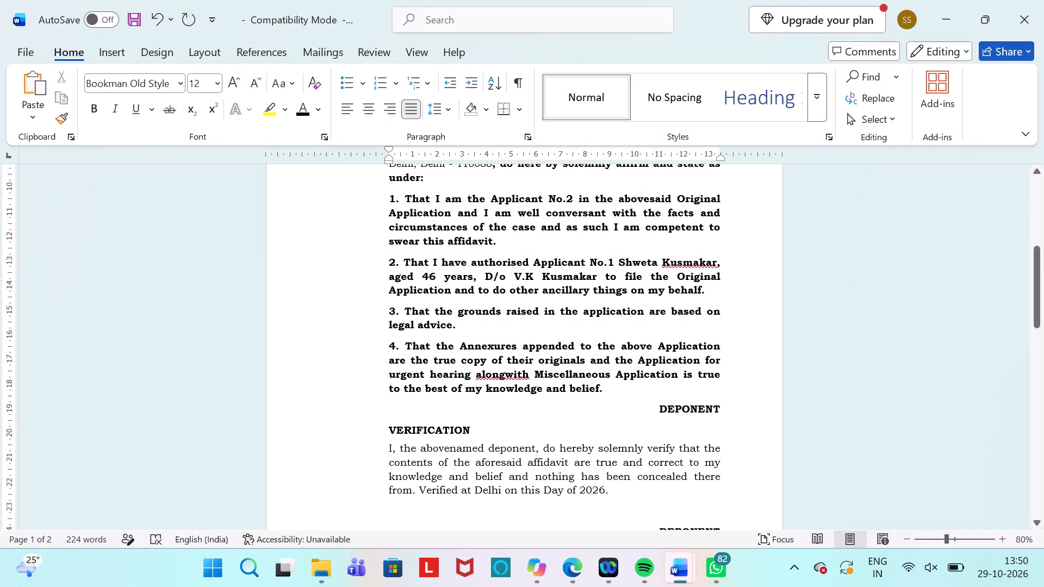
# Add underscore blanks for the date so the verification line reads "on this ___ Day of _____ 2026".
pyautogui.click(543, 492)
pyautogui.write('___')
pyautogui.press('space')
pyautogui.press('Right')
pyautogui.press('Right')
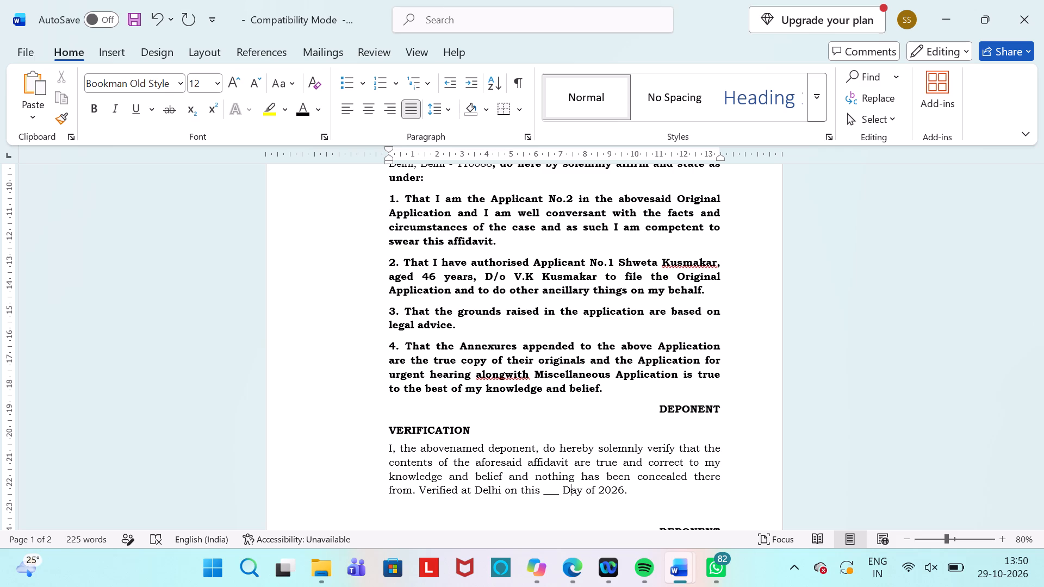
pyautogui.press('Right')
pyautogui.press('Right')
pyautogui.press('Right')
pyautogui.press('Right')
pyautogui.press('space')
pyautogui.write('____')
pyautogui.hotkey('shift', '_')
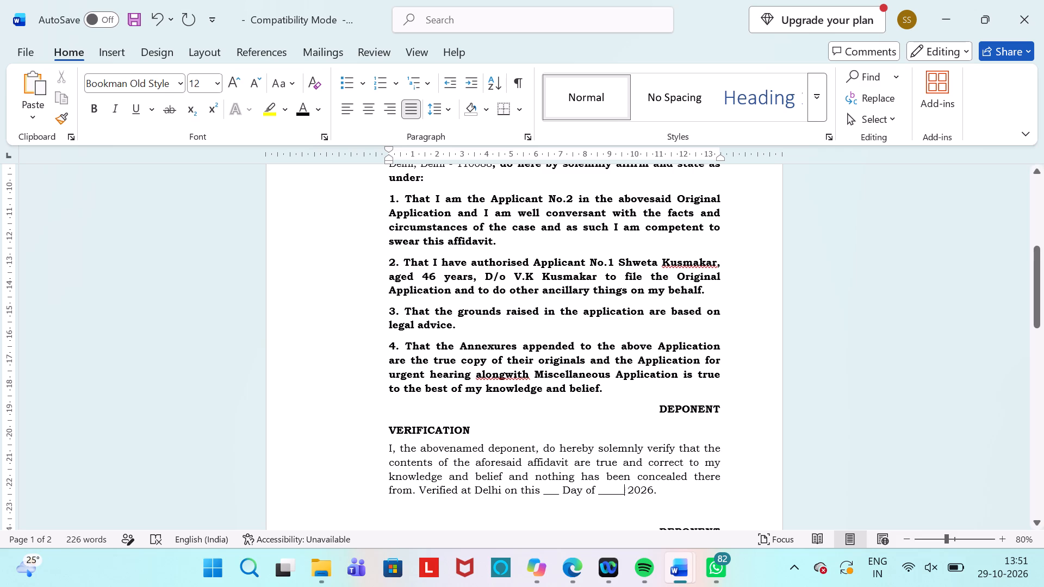
# Check the end of the verification section against the reference PDF in Edge, and return to the affidavit in Word.
pyautogui.hscroll(1, 616, 470)
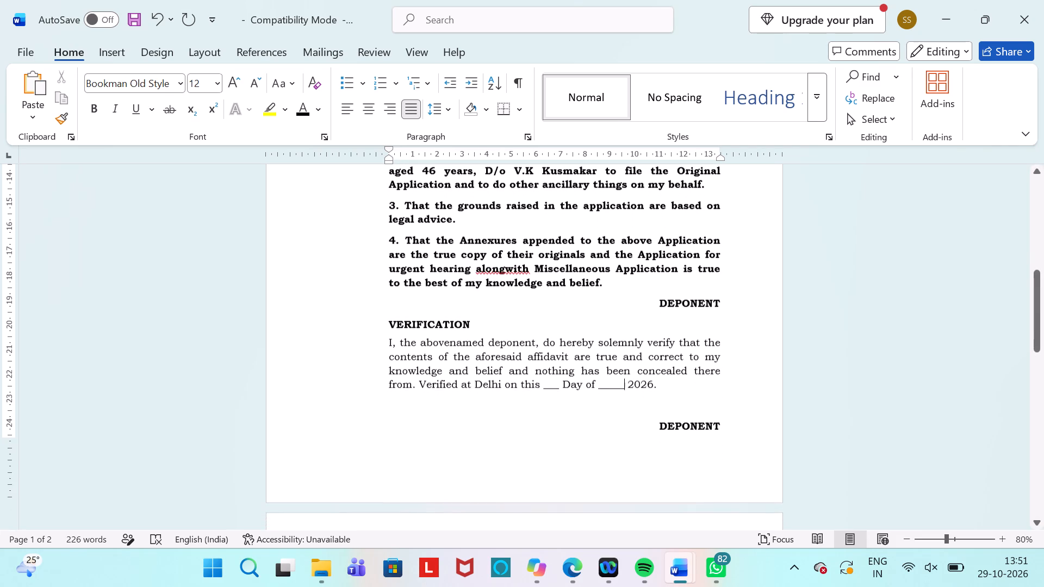
pyautogui.hscroll(1, 616, 470)
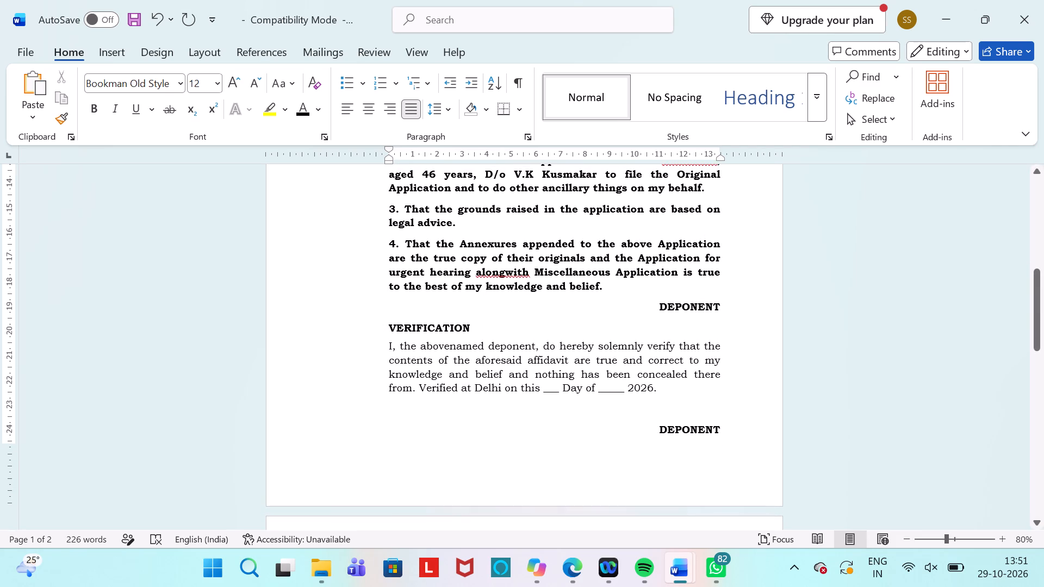
pyautogui.click(568, 571)
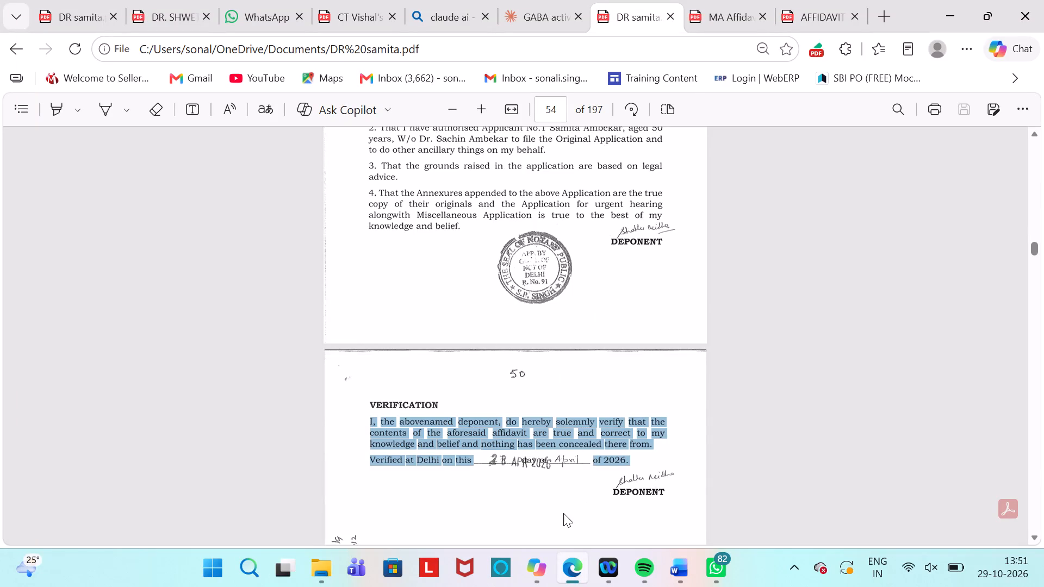
pyautogui.scroll(-2, 563, 513)
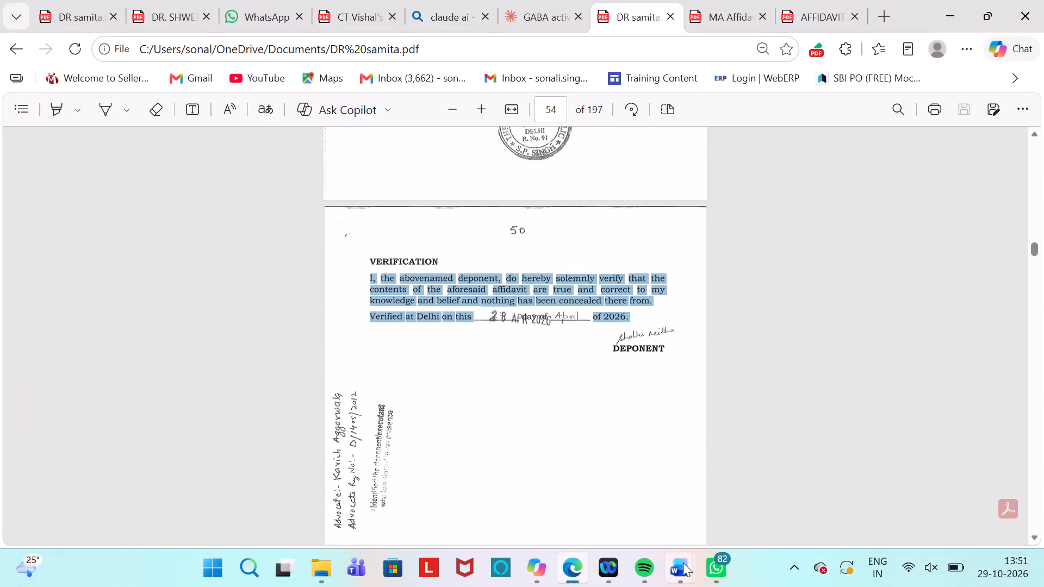
pyautogui.click(683, 563)
pyautogui.click(890, 472)
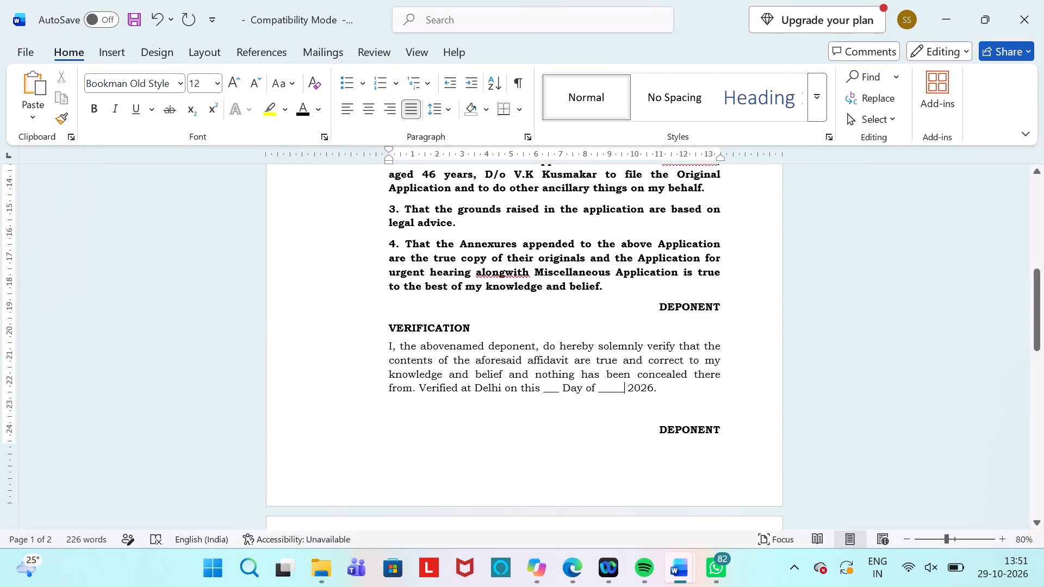
# Delete the empty content after the final DEPONENT line to remove the blank second page.
pyautogui.scroll(-3, 692, 433)
pyautogui.scroll(1, 692, 433)
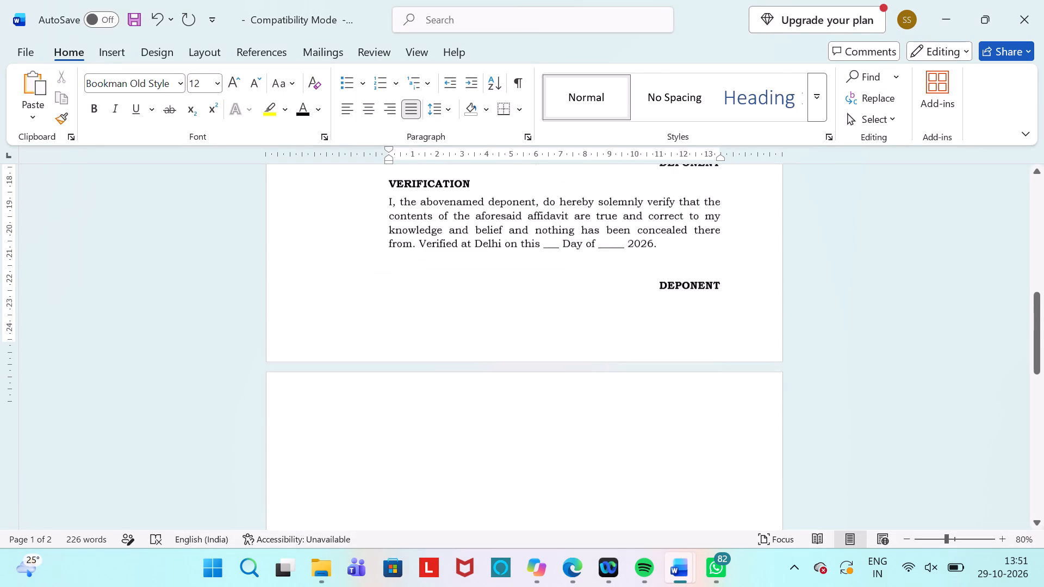
pyautogui.scroll(1, 692, 433)
pyautogui.click(718, 333)
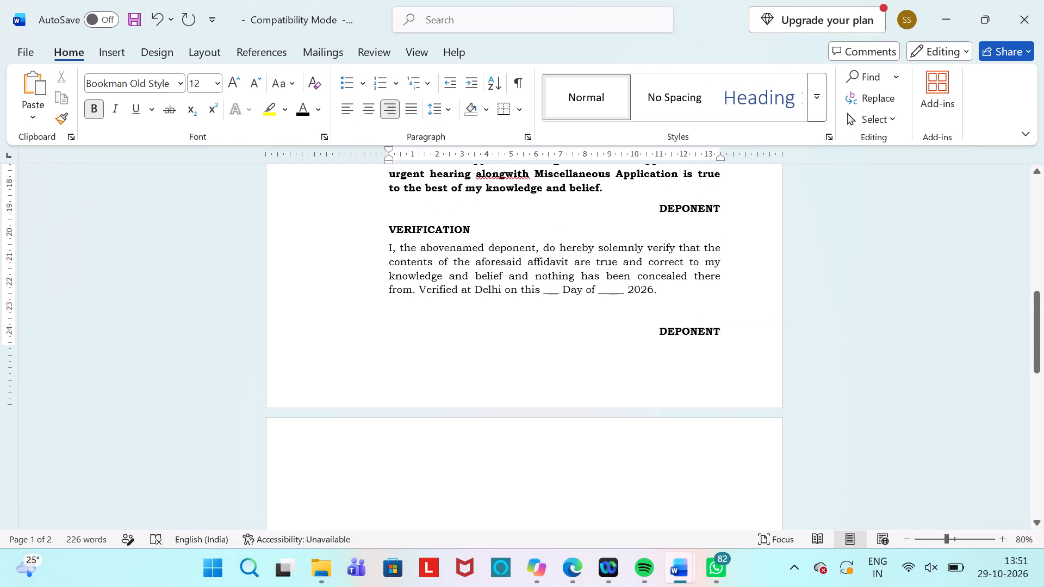
pyautogui.hotkey('shift', 'Down')
pyautogui.hotkey('shift', 'Down')
pyautogui.hotkey('shift', 'Down')
pyautogui.hotkey('shift', 'Down')
pyautogui.hotkey('shift', 'Down')
pyautogui.hotkey('shift', 'Down')
pyautogui.hotkey('shift', 'Down')
pyautogui.hotkey('shift', 'Down')
pyautogui.hotkey('shift', 'Down')
pyautogui.hotkey('shift', 'Down')
pyautogui.hotkey('shift', 'Down')
pyautogui.hotkey('shift', 'Down')
pyautogui.hotkey('shift', 'Down')
pyautogui.hotkey('shift', 'Down')
pyautogui.hotkey('shift', 'Down')
pyautogui.hotkey('shift', 'Down')
pyautogui.hotkey('shift', 'Down')
pyautogui.hotkey('shift', 'Down')
pyautogui.hotkey('shift', 'Down')
pyautogui.hotkey('shift', 'Down')
pyautogui.press('BackSpace')
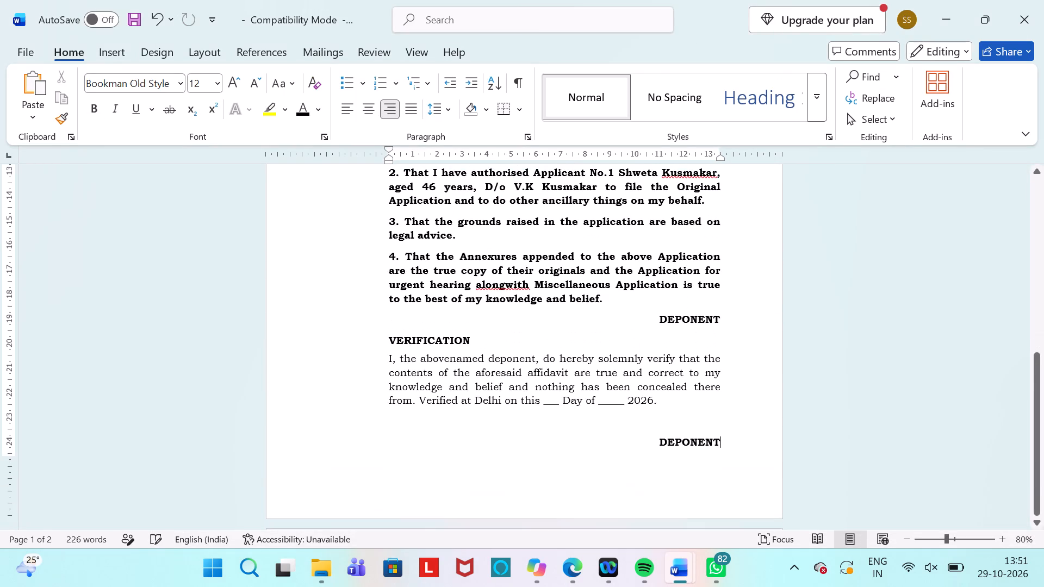
# Remove bold from the text running from "do here by solemnly affirm" through the end of paragraph 4.
pyautogui.scroll(1, 718, 333)
pyautogui.moveTo(626, 421); pyautogui.dragTo(322, 286)
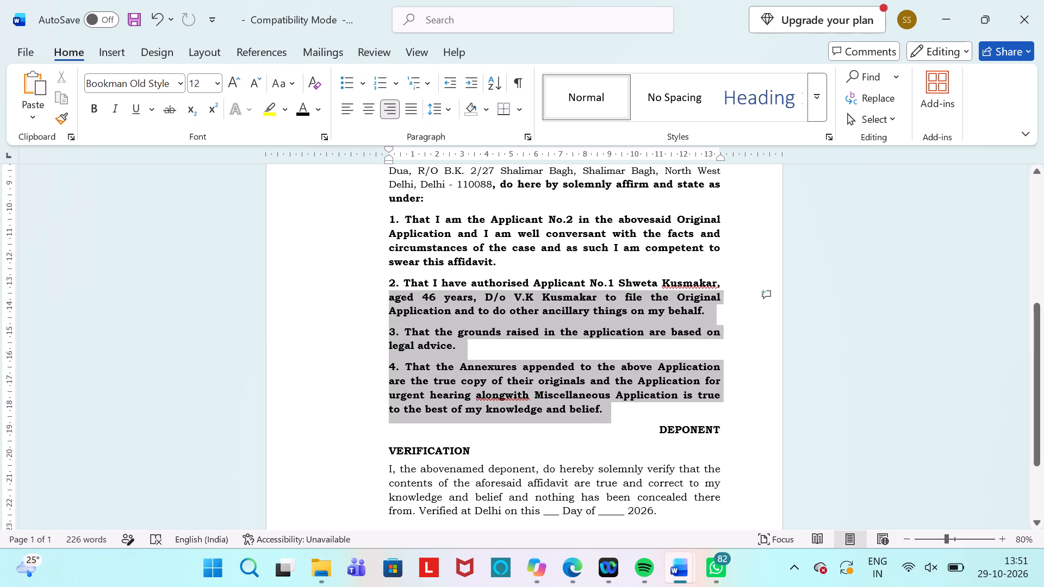
pyautogui.moveTo(322, 286); pyautogui.dragTo(307, 185)
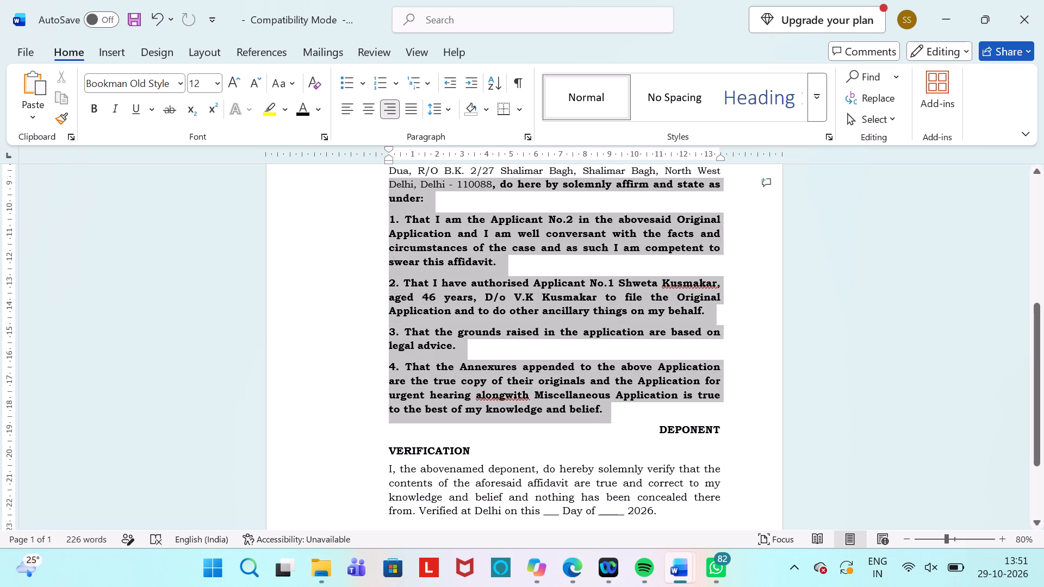
pyautogui.moveTo(307, 185); pyautogui.dragTo(307, 183)
pyautogui.hotkey('ctrl', 'b')
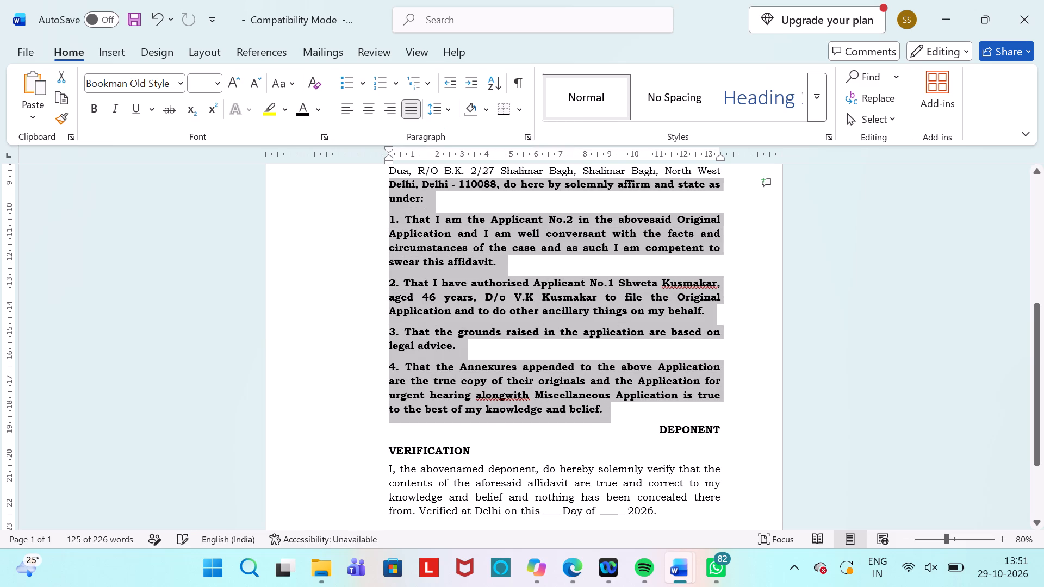
pyautogui.hotkey('ctrl', 'b')
pyautogui.click(469, 266)
# Remove bold from the opening line under AFFIDAVIT, from "I" through "W/0 Dr".
pyautogui.scroll(1, 469, 266)
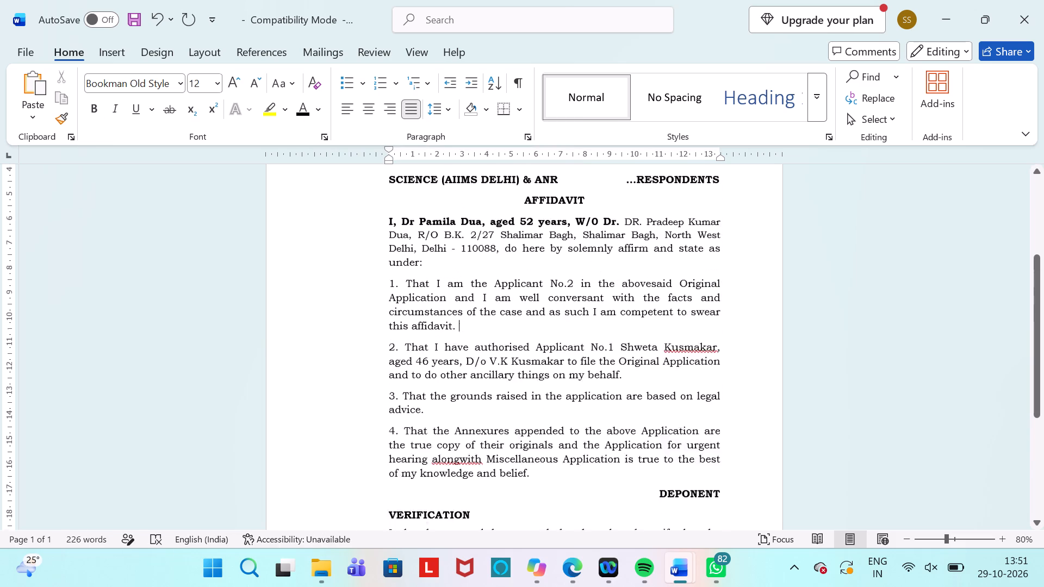
pyautogui.scroll(2, 469, 266)
pyautogui.moveTo(620, 278); pyautogui.dragTo(284, 279)
pyautogui.hotkey('ctrl', 'b')
pyautogui.click(503, 366)
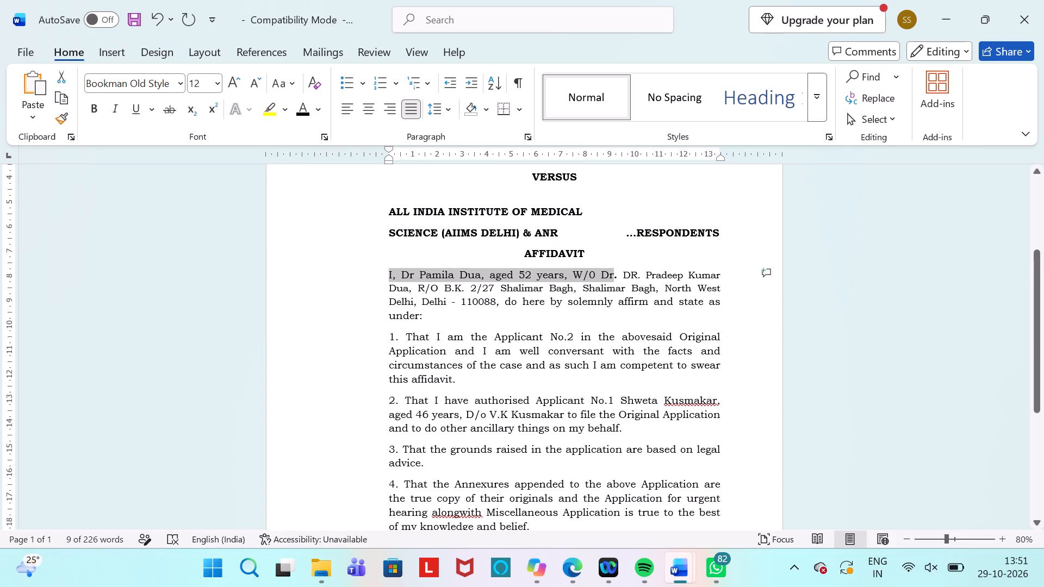
# Copy the second applicant's name, including the "Dr" title, from the affidavit's opening line.
pyautogui.scroll(2, 503, 366)
pyautogui.hscroll(1, 503, 366)
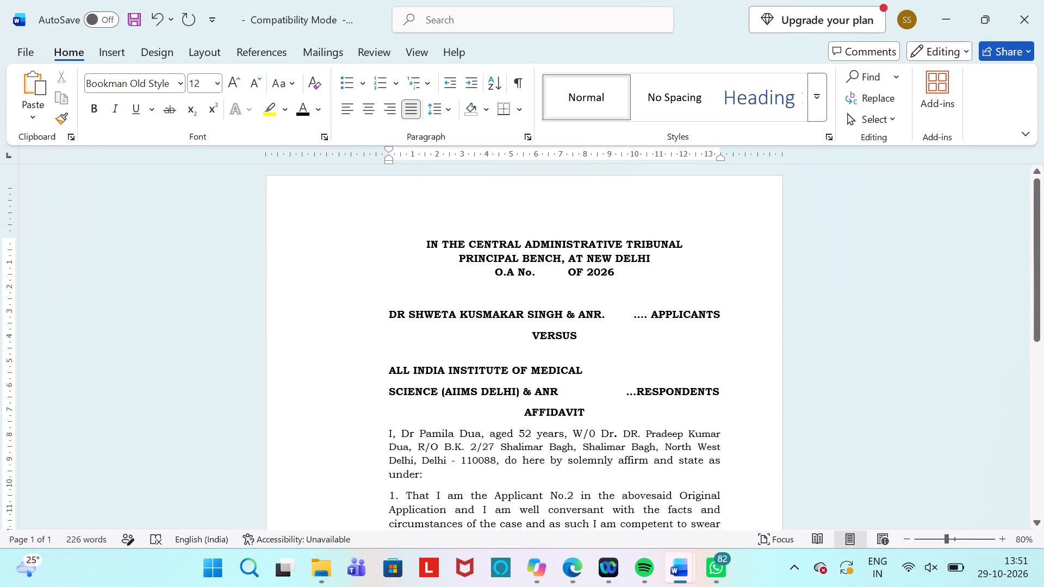
pyautogui.hscroll(2, 503, 366)
pyautogui.scroll(1, 503, 366)
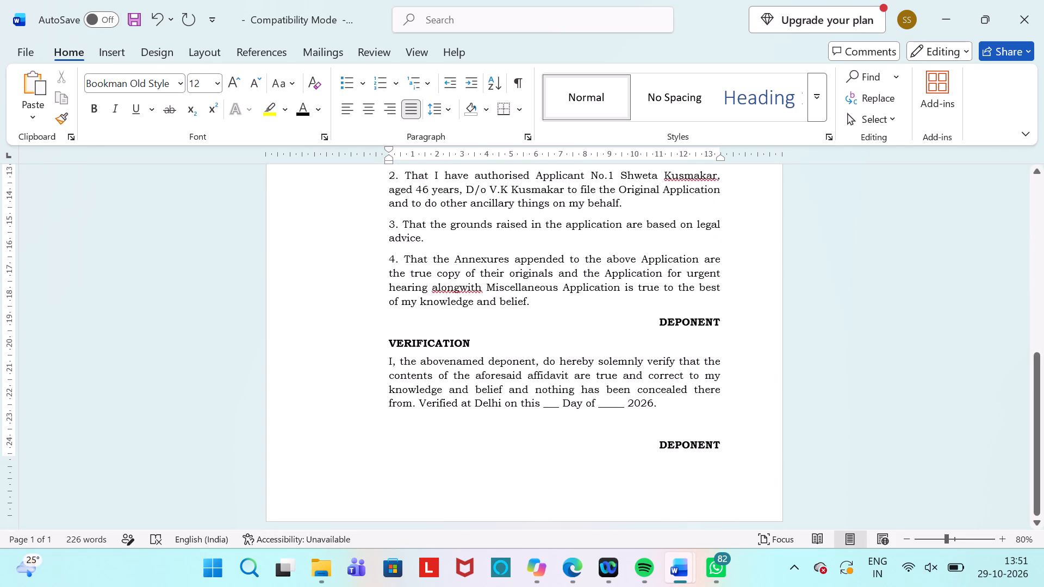
pyautogui.scroll(6, 503, 366)
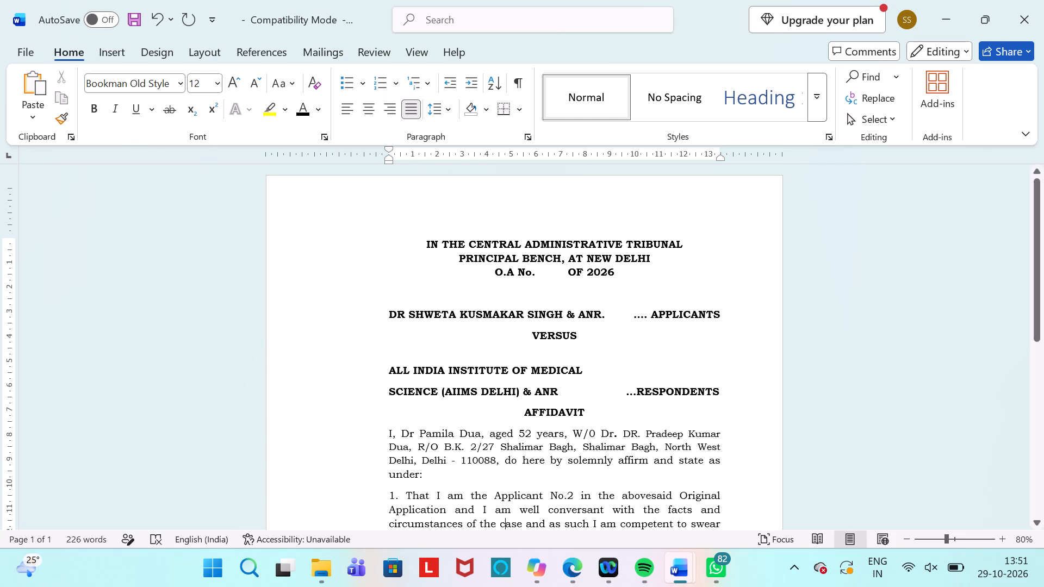
pyautogui.click(400, 439)
pyautogui.hotkey('shift', 'Right')
pyautogui.hotkey('shift', 'Right')
pyautogui.hotkey('shift', 'Right')
pyautogui.hotkey('shift', 'Right')
pyautogui.hotkey('shift', 'Right')
pyautogui.hotkey('shift', 'Right')
pyautogui.hotkey('shift', 'Right')
pyautogui.hotkey('shift', 'Right')
pyautogui.hotkey('shift', 'Right')
pyautogui.hotkey('shift', 'Right')
pyautogui.hotkey('shift', 'Right')
pyautogui.hotkey('shift', 'Right')
pyautogui.hotkey('shift', 'Right')
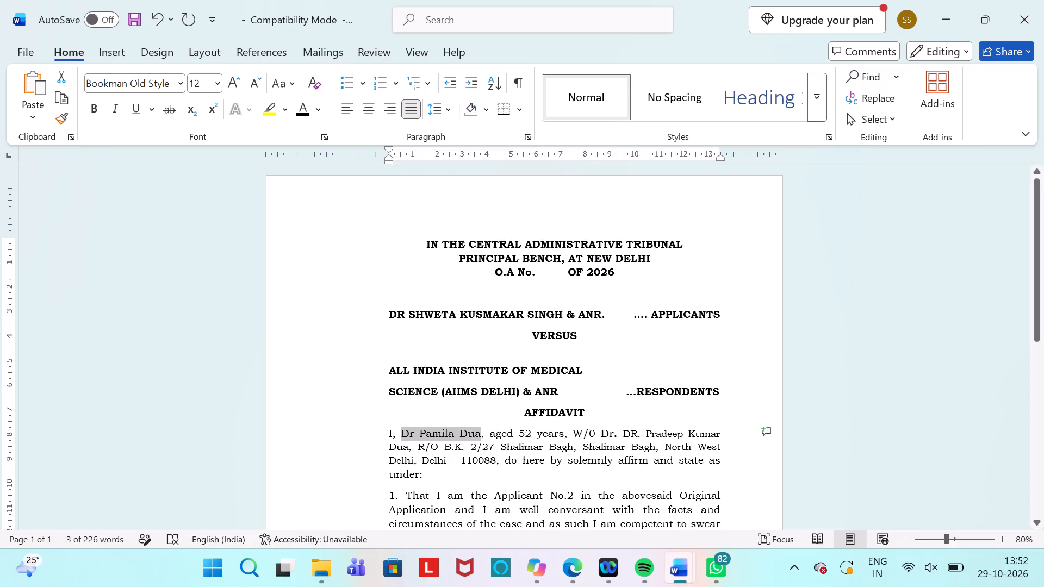
pyautogui.hotkey('ctrl', 'c')
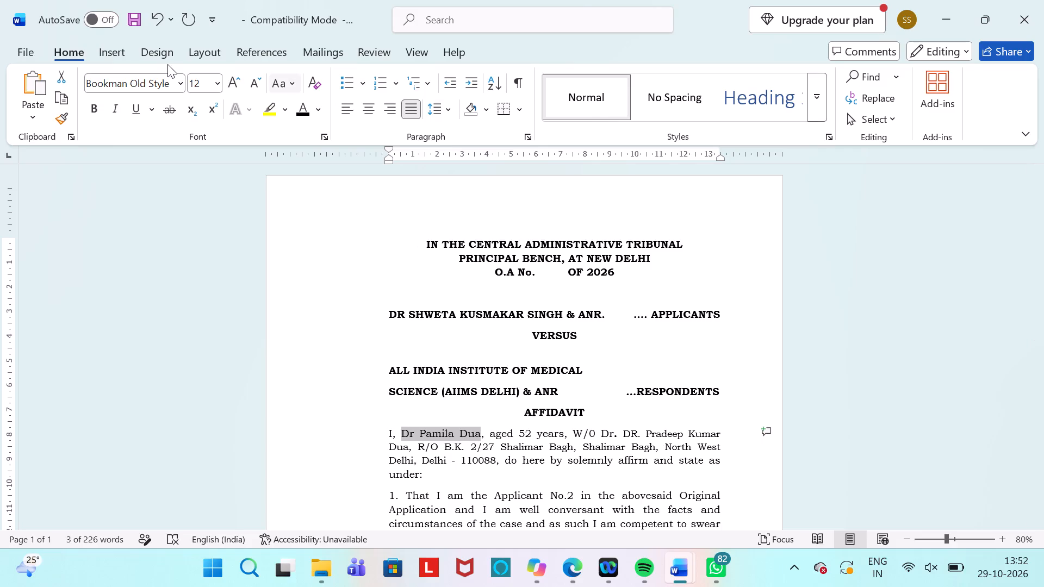
# Start saving the second applicant's affidavit as a new file in the Downloads folder.
pyautogui.click(26, 45)
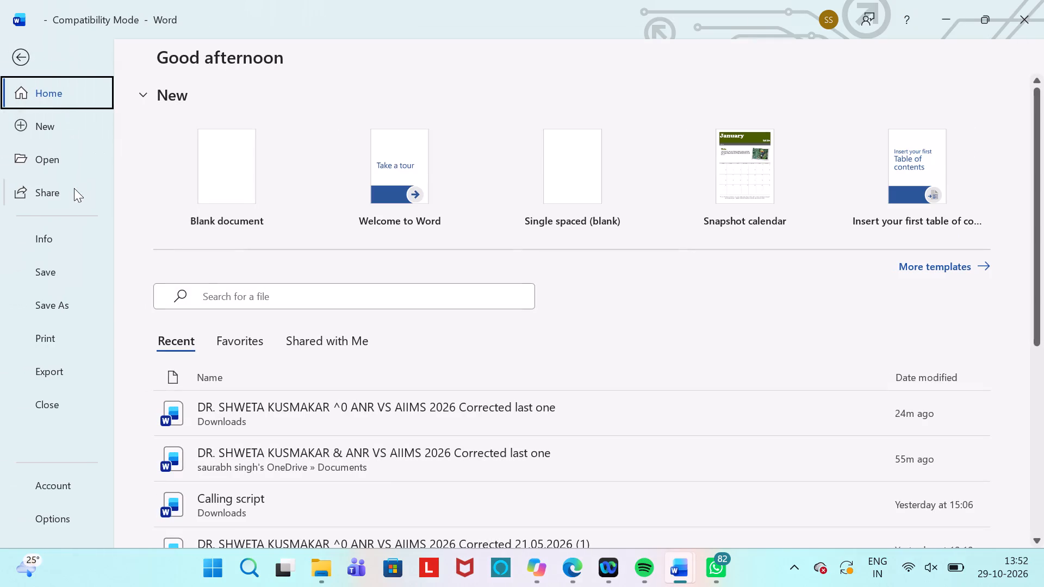
pyautogui.click(54, 308)
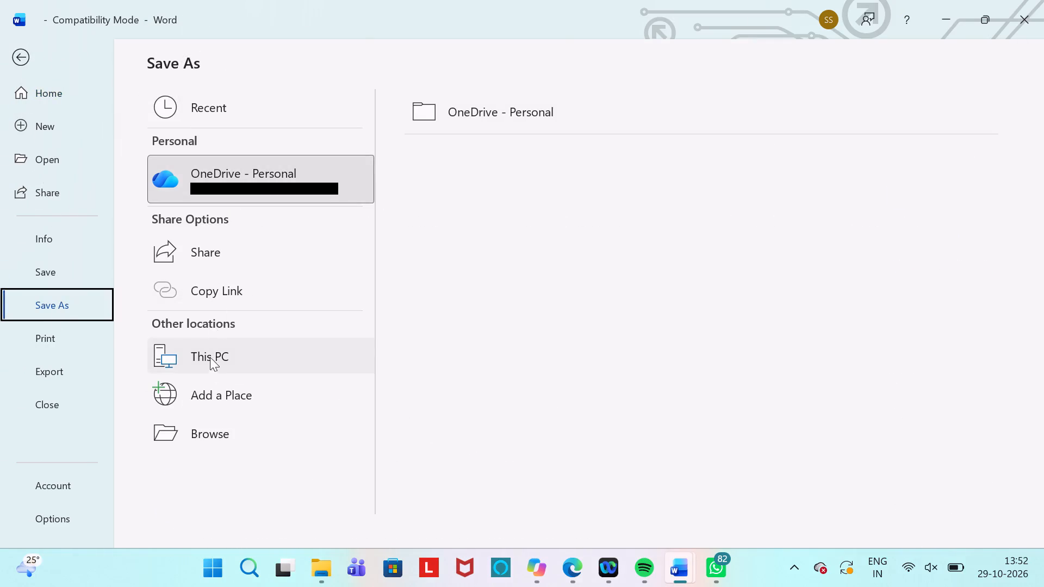
pyautogui.click(221, 115)
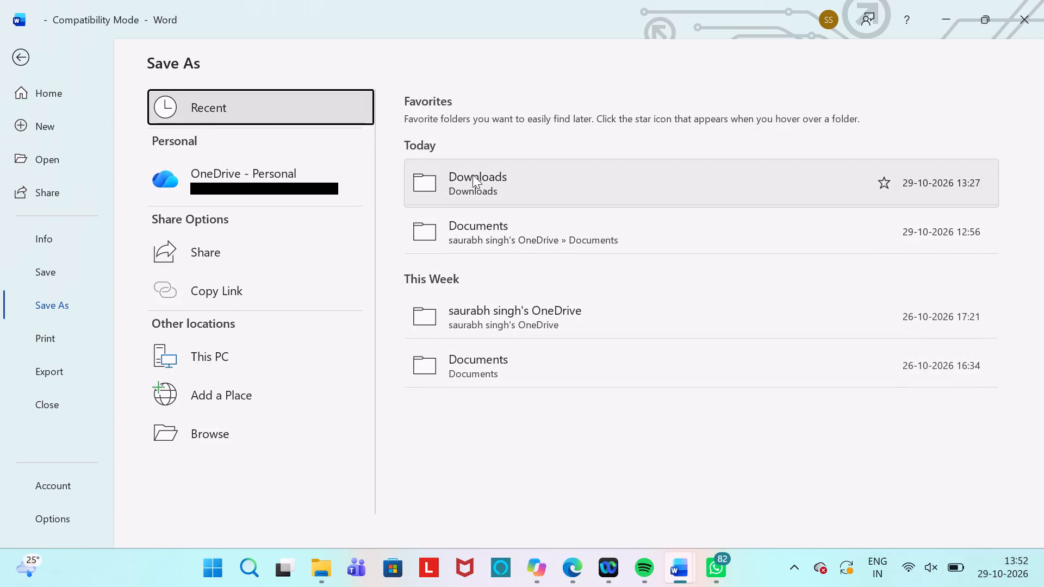
pyautogui.click(473, 174)
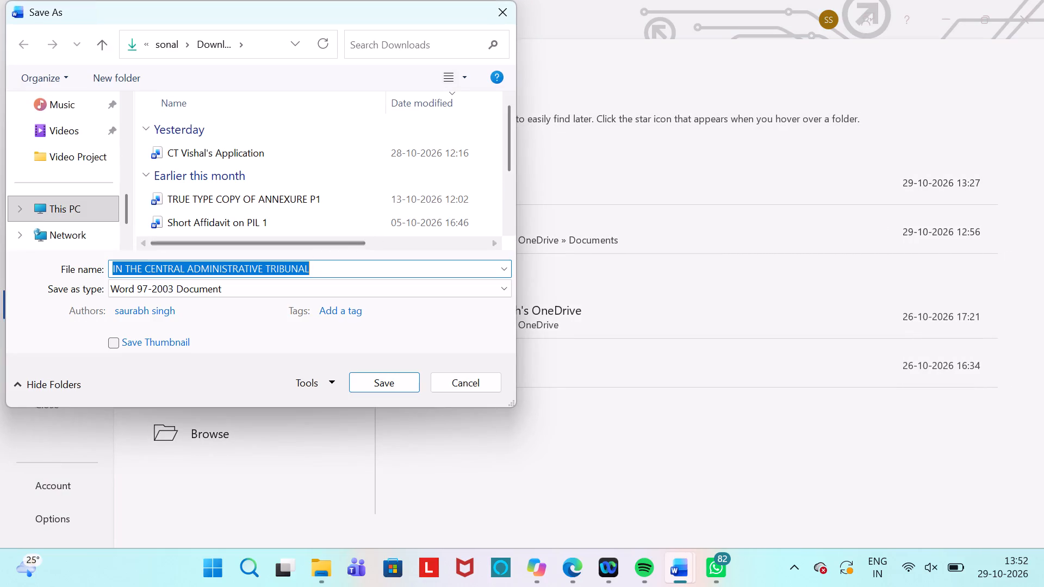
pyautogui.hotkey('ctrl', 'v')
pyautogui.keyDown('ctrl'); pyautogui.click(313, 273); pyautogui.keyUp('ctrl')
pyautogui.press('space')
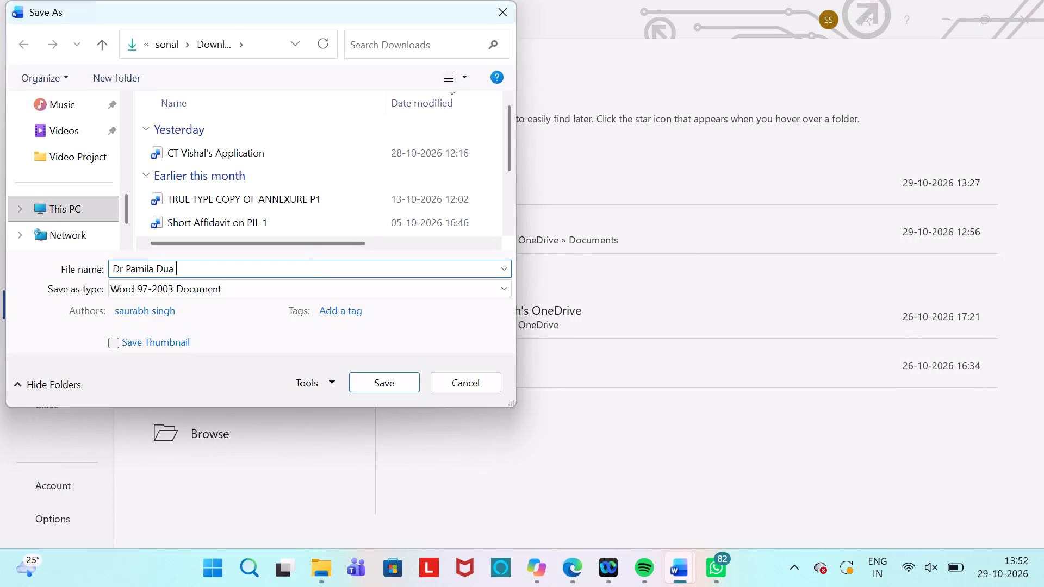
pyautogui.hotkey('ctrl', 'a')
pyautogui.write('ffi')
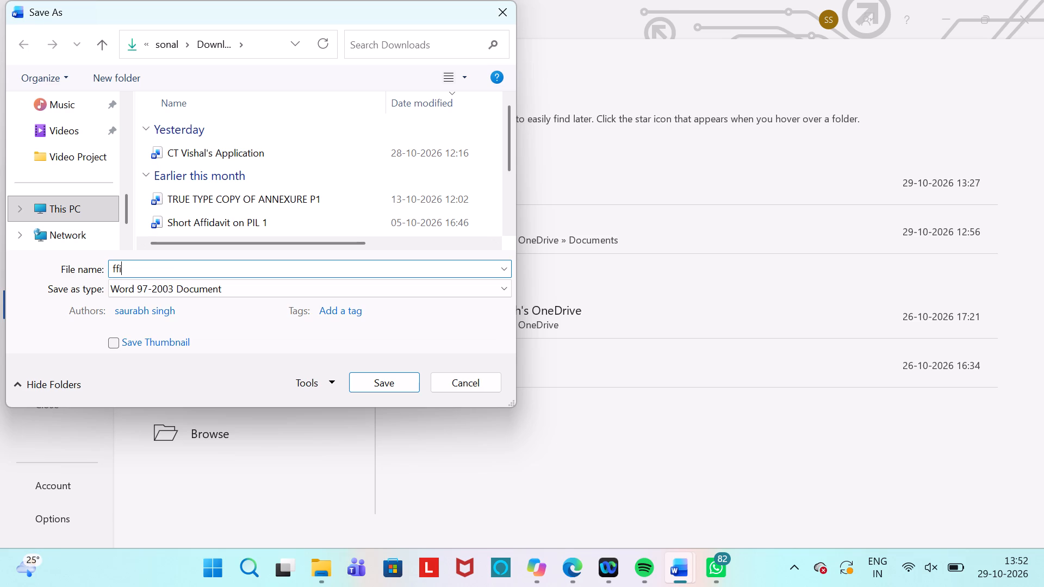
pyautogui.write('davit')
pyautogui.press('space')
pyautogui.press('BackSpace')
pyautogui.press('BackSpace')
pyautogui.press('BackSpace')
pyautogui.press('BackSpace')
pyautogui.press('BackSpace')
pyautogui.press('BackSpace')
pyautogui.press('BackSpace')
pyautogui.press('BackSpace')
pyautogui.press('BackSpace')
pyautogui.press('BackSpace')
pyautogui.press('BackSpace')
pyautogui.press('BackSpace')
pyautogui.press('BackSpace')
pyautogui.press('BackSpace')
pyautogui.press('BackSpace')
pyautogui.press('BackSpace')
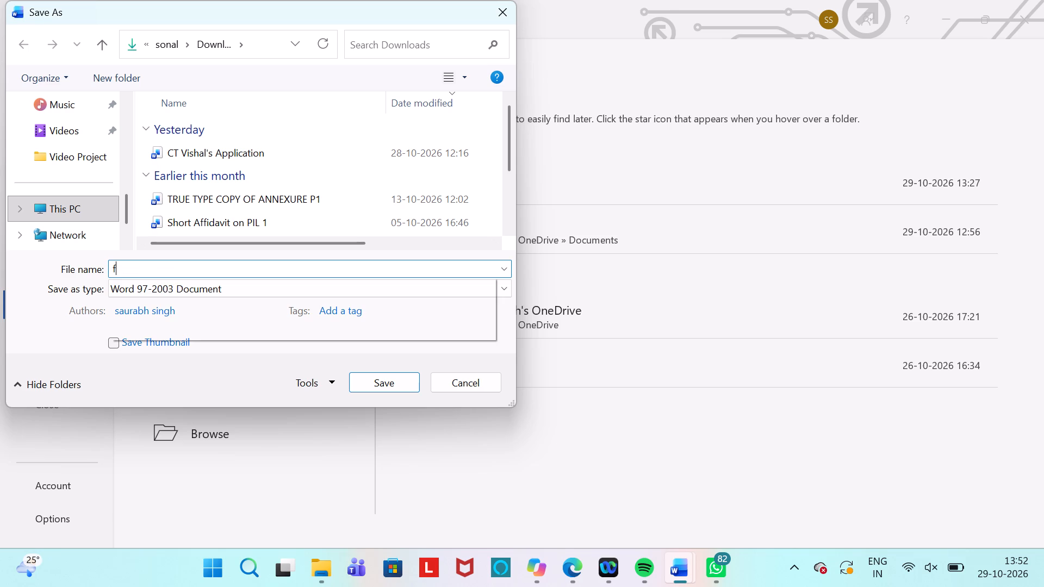
# Name the new file "Affidavit" followed by the second applicant's copied name with its title and a suffix starting with "O".
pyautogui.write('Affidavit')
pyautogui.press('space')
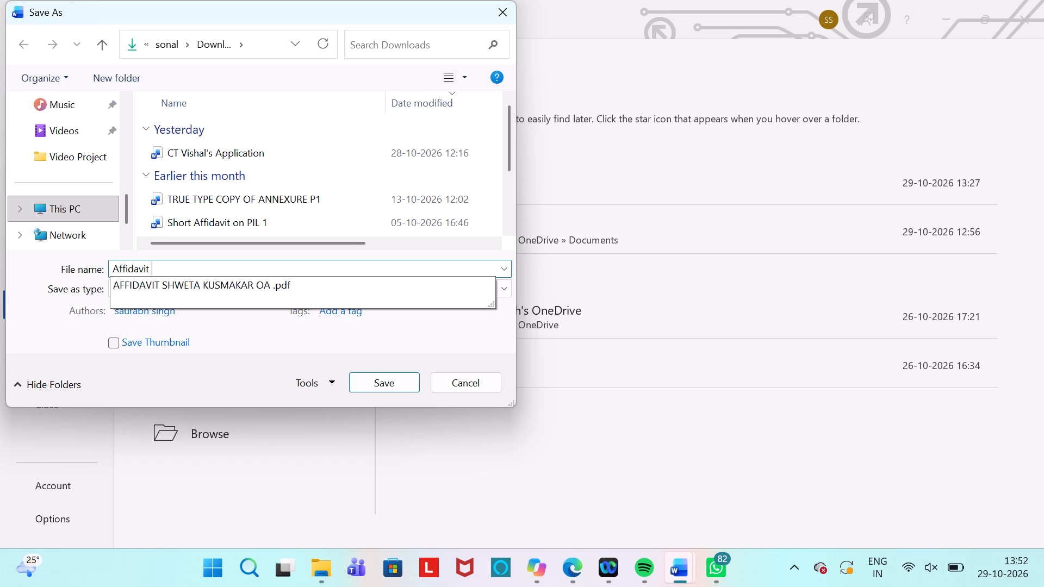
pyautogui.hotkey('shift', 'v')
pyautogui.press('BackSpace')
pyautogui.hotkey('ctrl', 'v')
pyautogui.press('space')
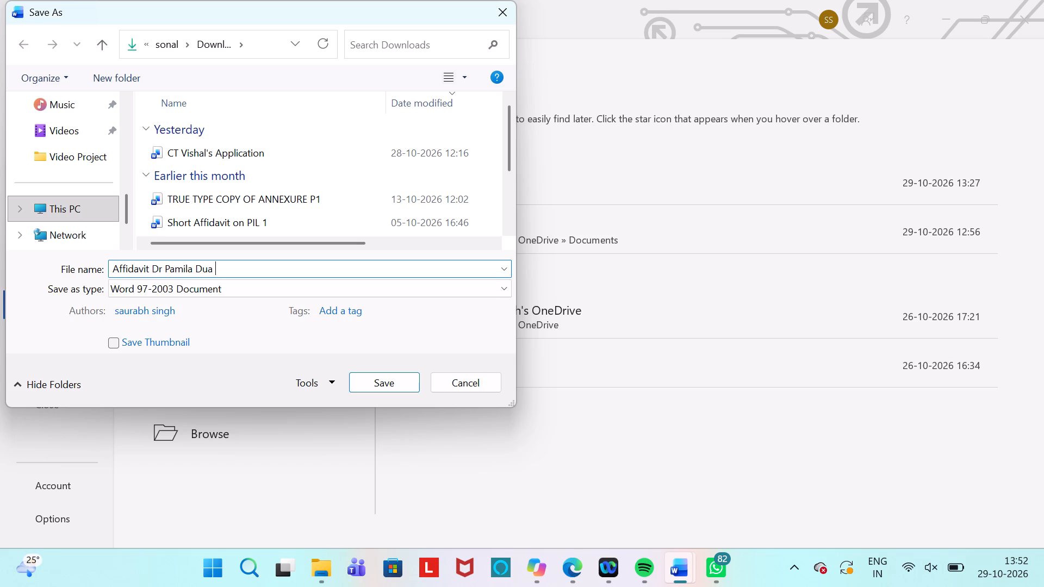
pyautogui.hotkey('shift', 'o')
# Save the second applicant's affidavit as a PDF in Downloads, completing the file name's suffix as "O.A".
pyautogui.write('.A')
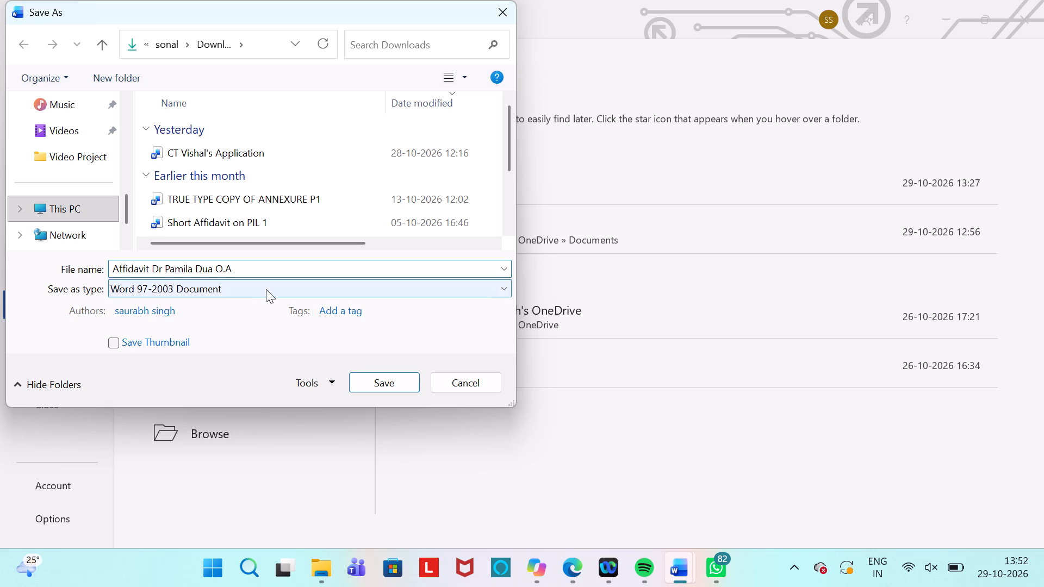
pyautogui.click(265, 289)
pyautogui.click(173, 390)
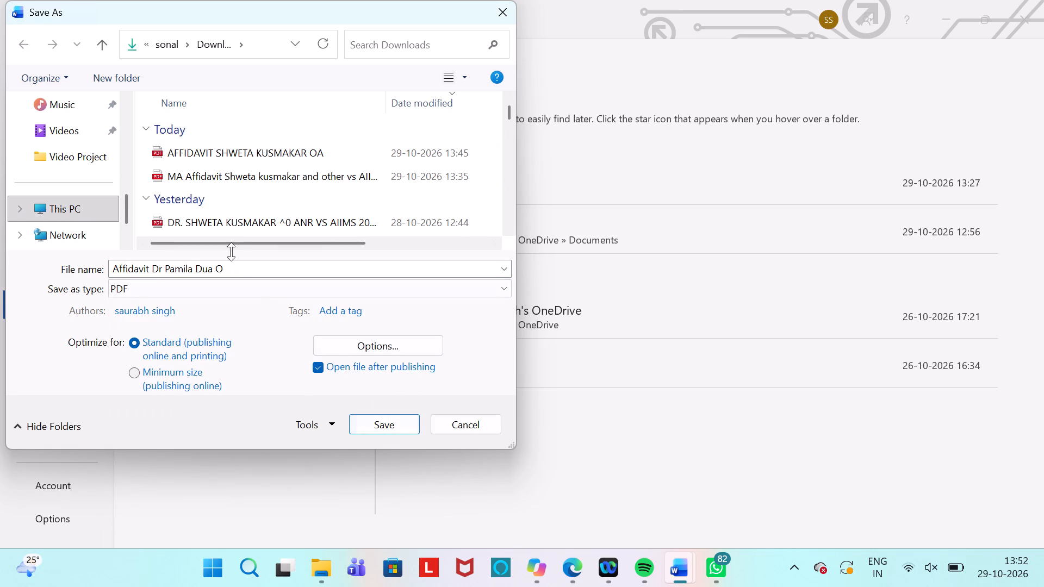
pyautogui.click(243, 263)
pyautogui.click(243, 263)
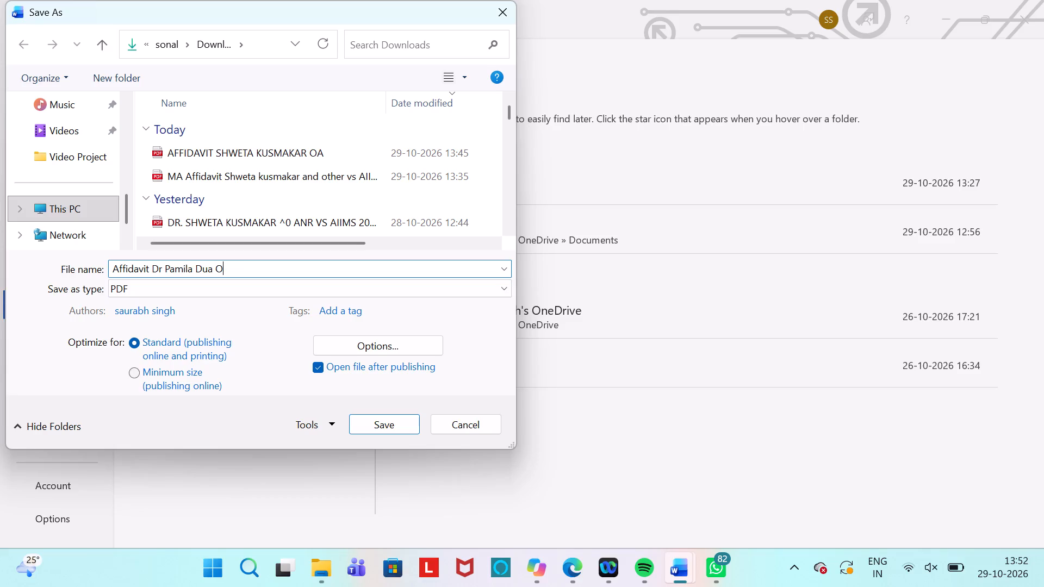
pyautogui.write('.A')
pyautogui.click(387, 425)
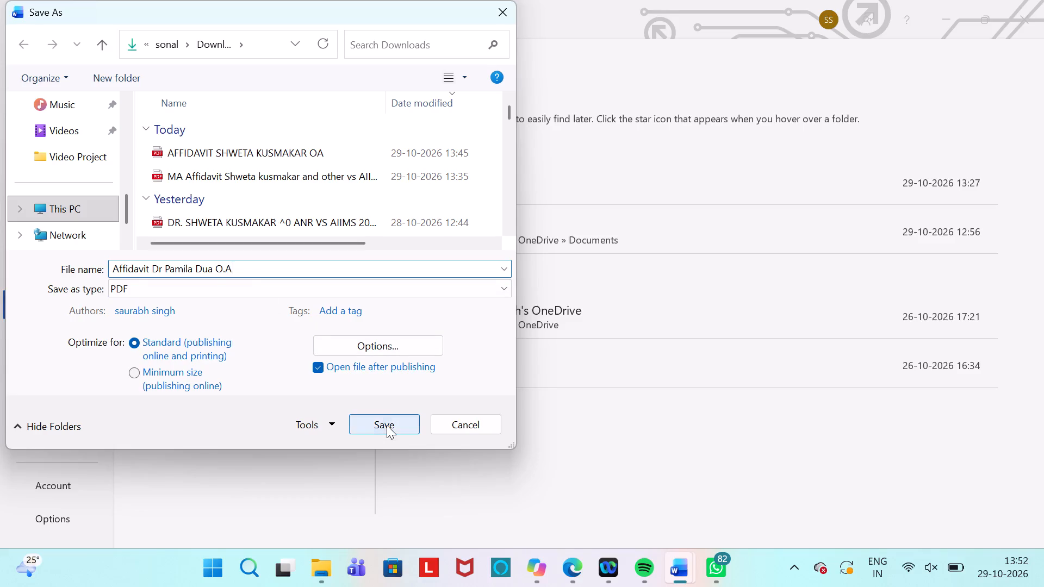
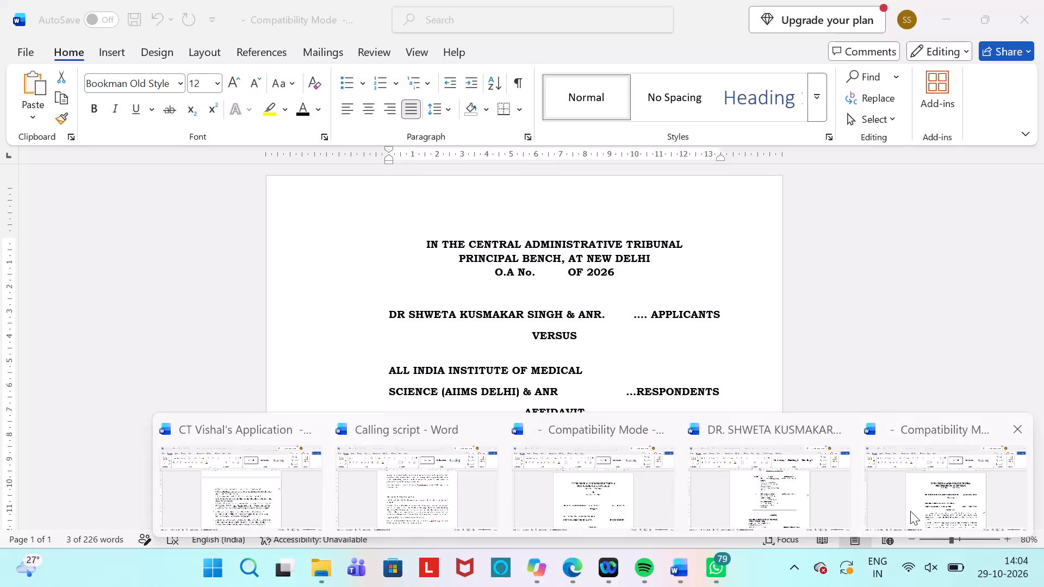
# Return to the second applicant's affidavit and review the text below the AFFIDAVIT heading.
pyautogui.click(889, 408)
pyautogui.scroll(-1, 889, 408)
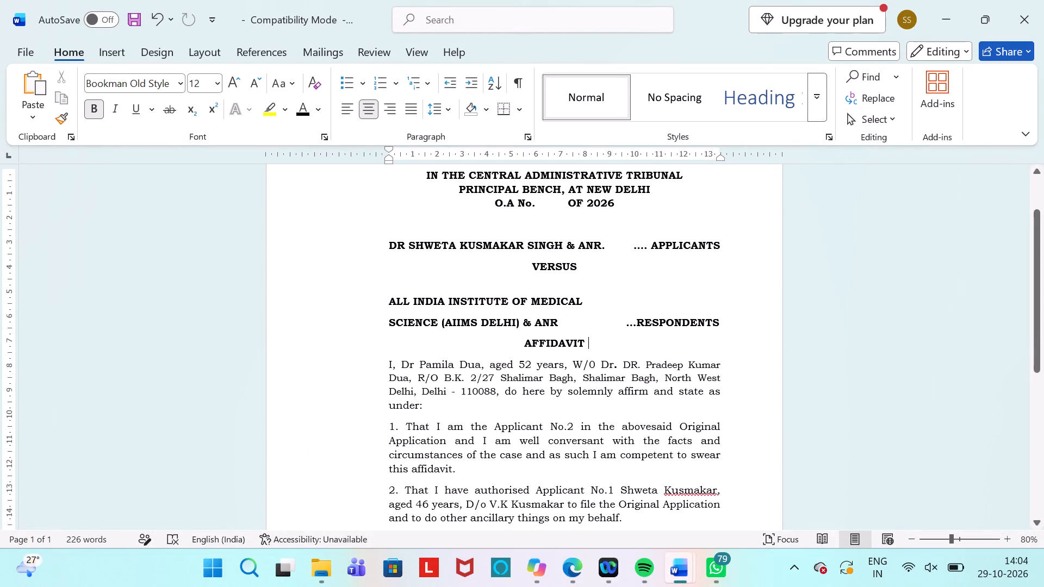
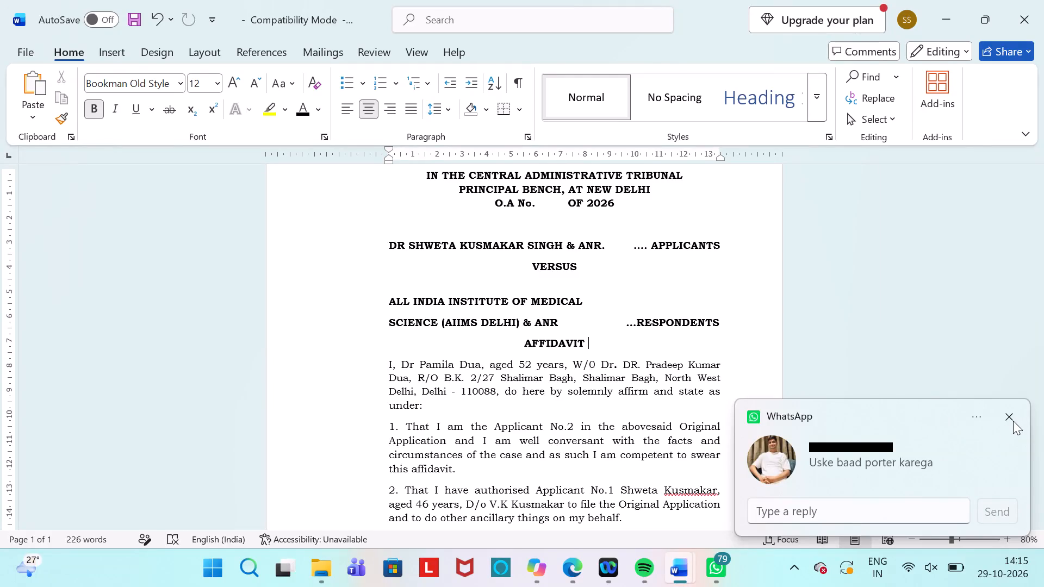
# Dismiss the incoming WhatsApp message notification covering the affidavit.
pyautogui.click(1013, 421)
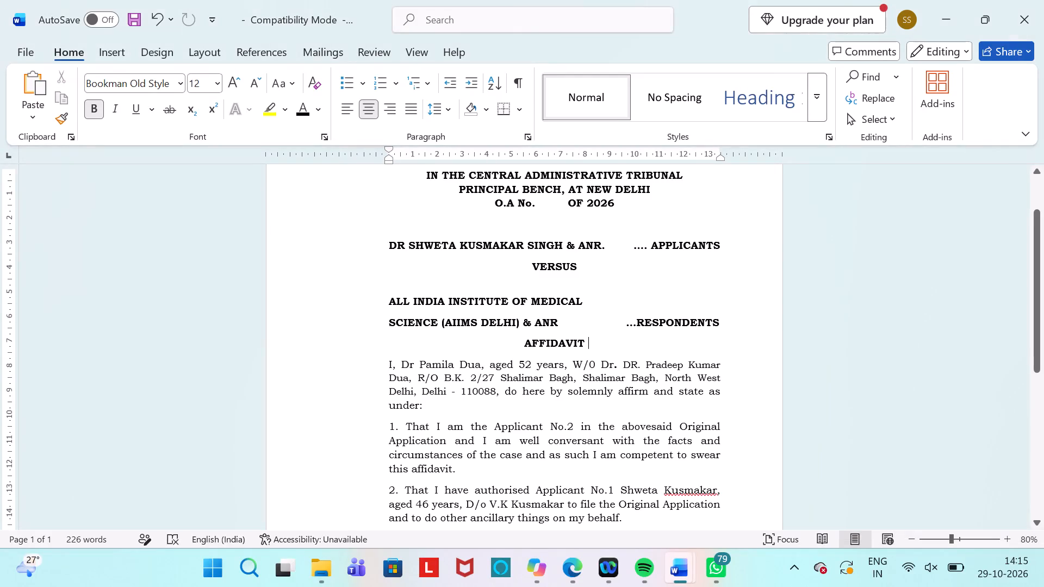
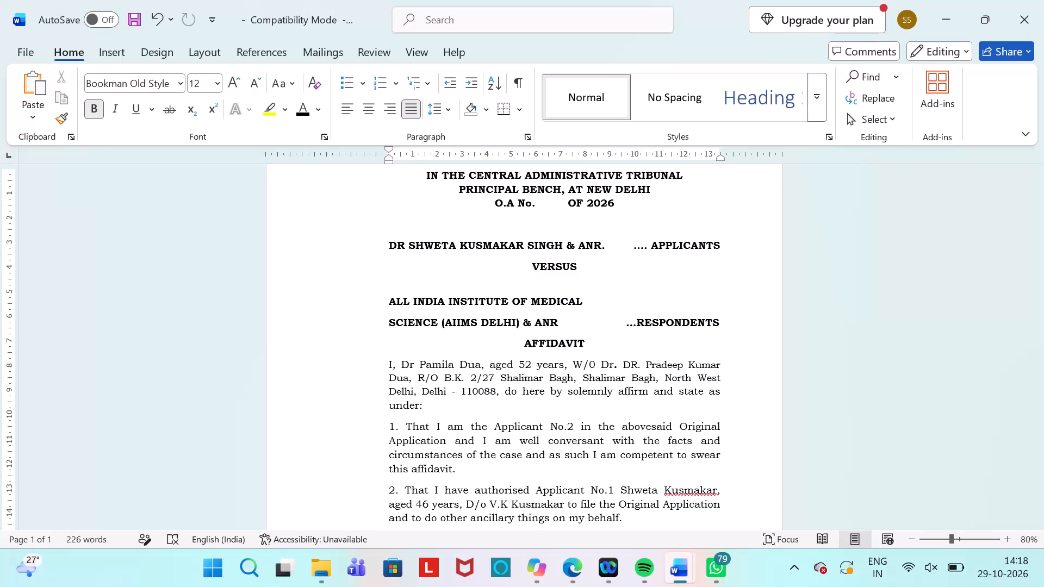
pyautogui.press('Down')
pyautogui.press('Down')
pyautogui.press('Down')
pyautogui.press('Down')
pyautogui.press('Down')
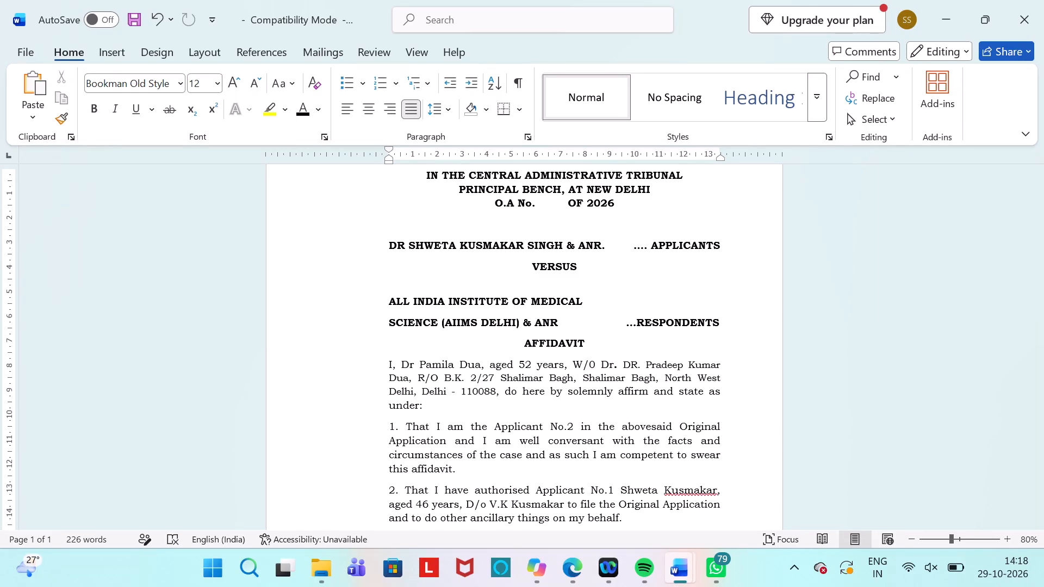
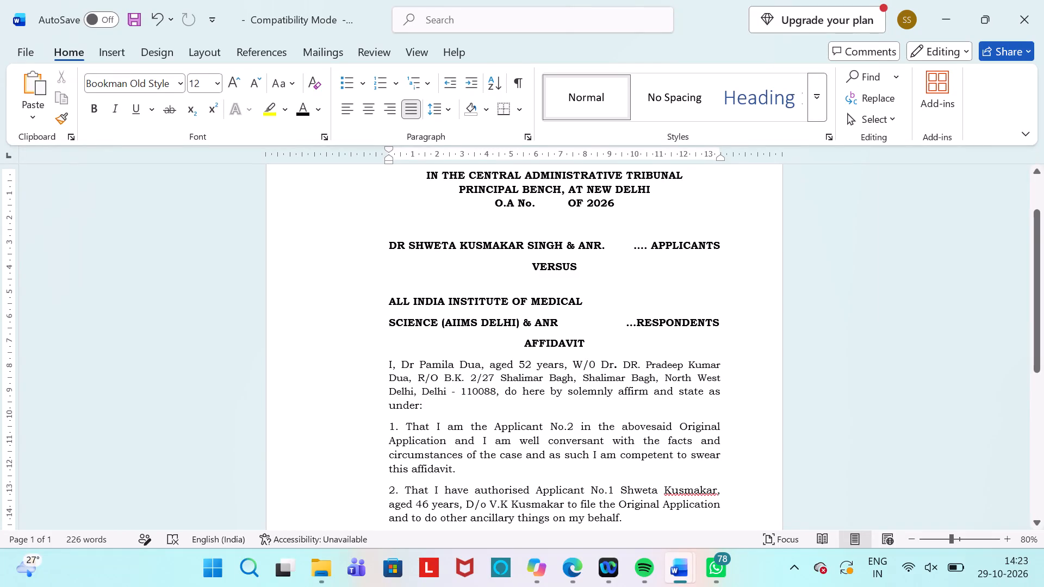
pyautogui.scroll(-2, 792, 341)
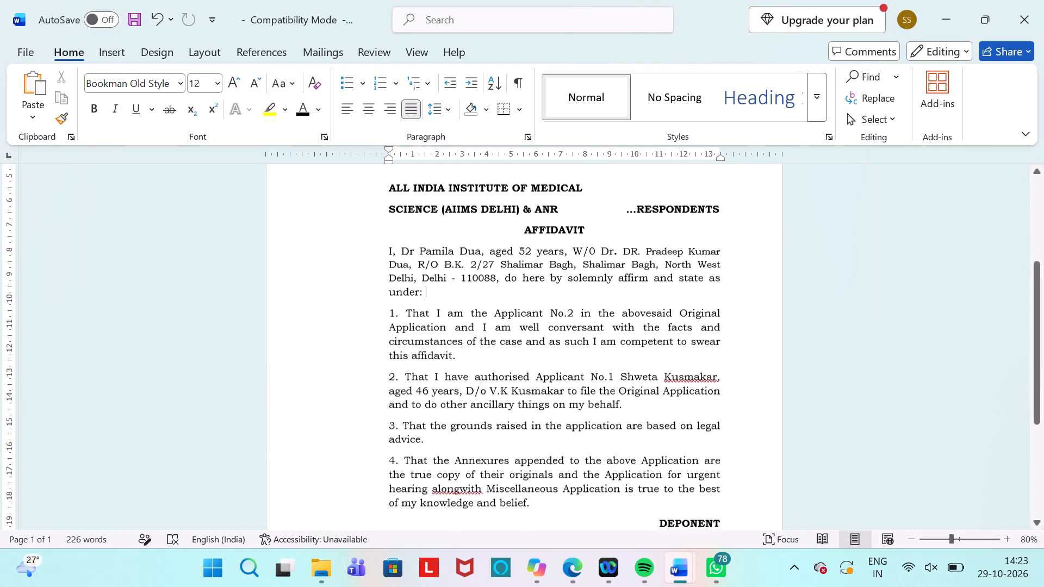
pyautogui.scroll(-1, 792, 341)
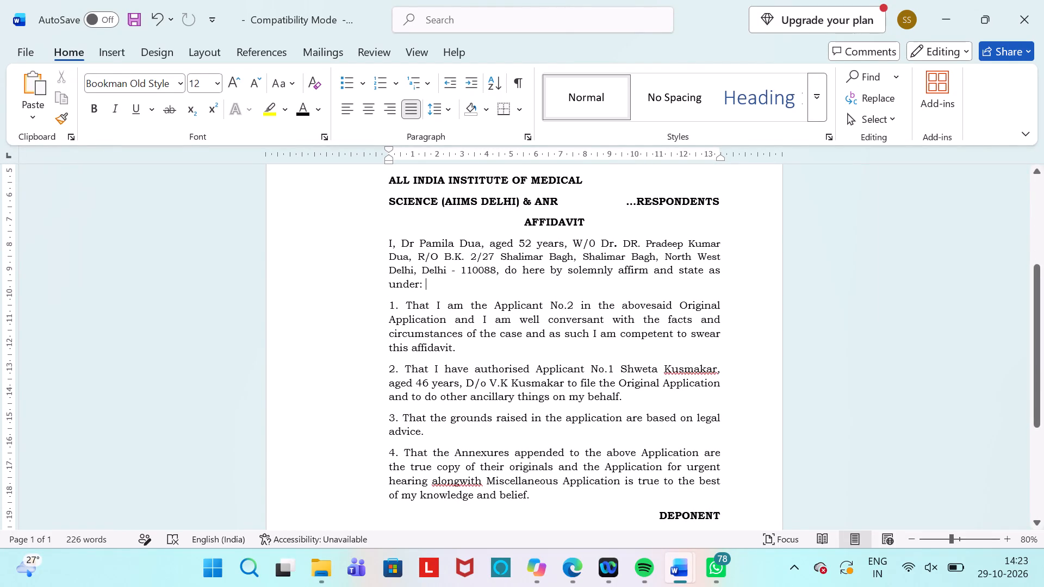
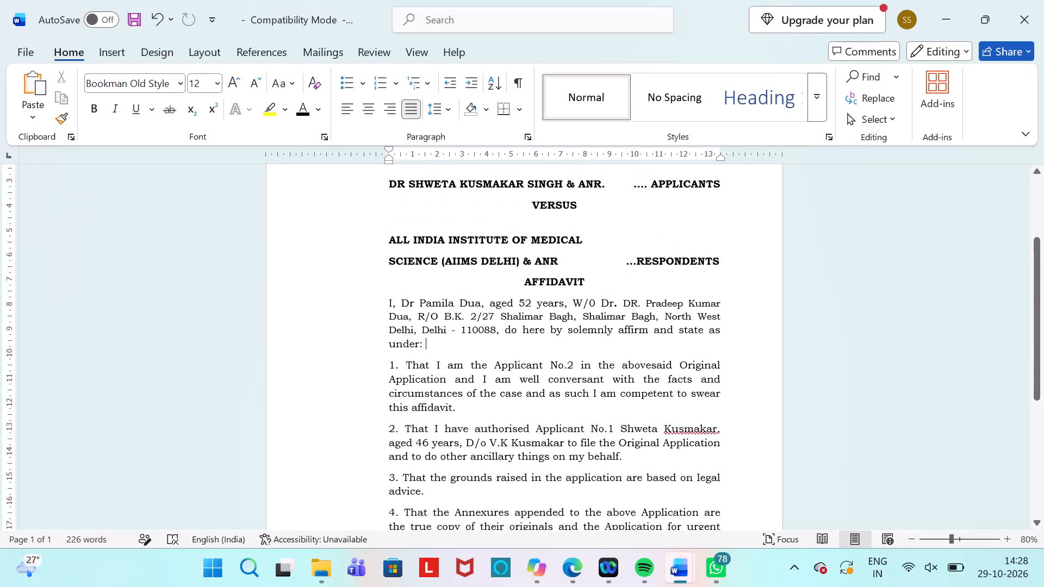
# Review the affidavit's opening paragraph, numbered statements 1 to 4, and the verification through the closing deponent line.
pyautogui.scroll(-1, 855, 337)
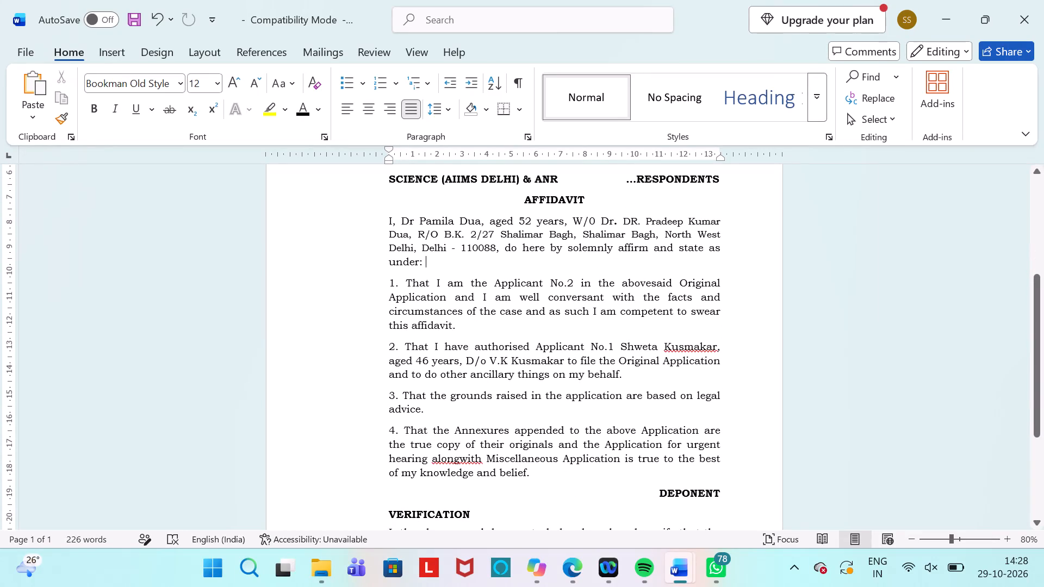
pyautogui.scroll(-2, 855, 337)
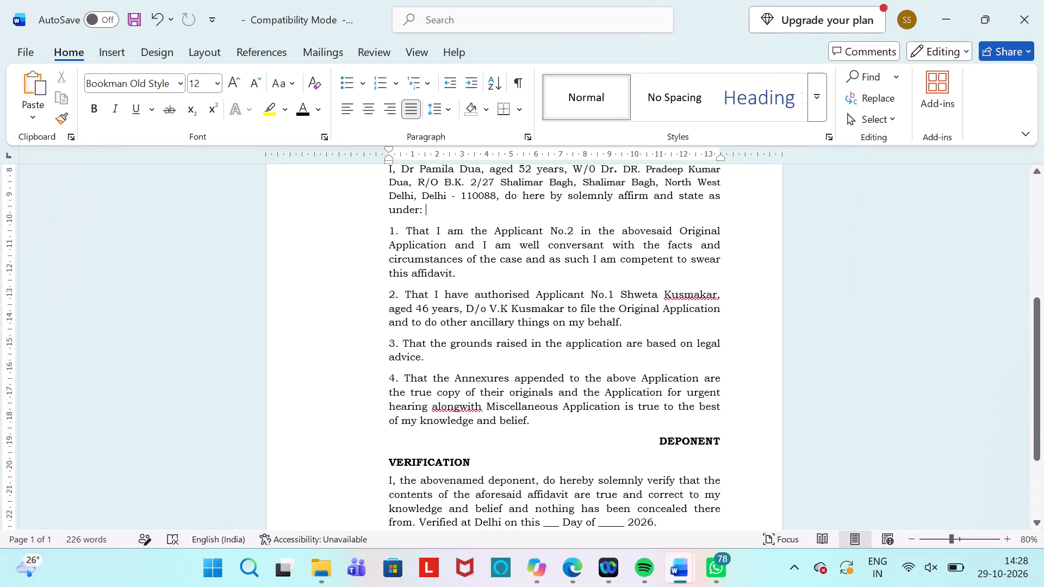
pyautogui.scroll(1, 855, 337)
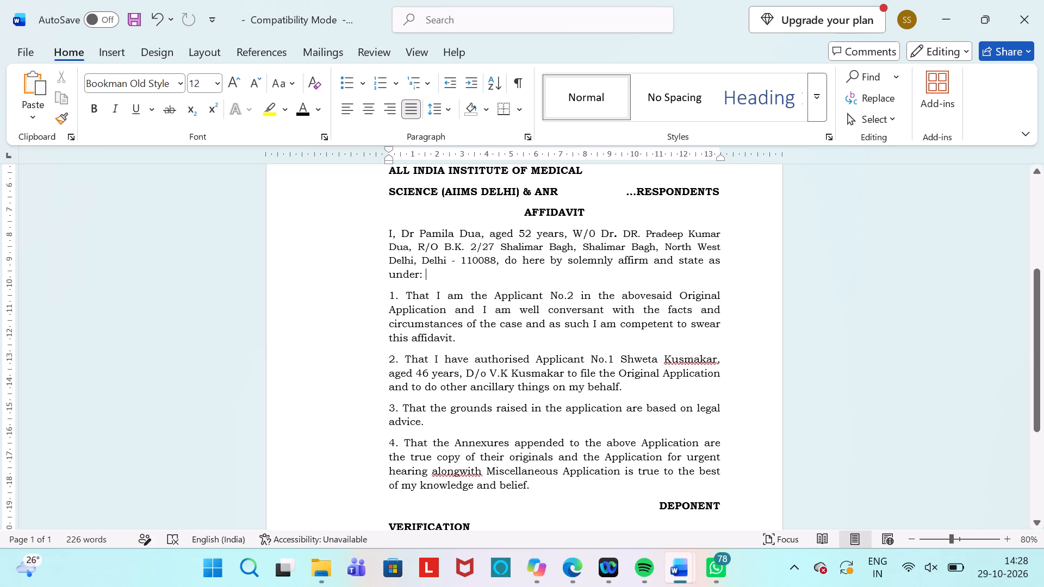
pyautogui.scroll(-1, 855, 337)
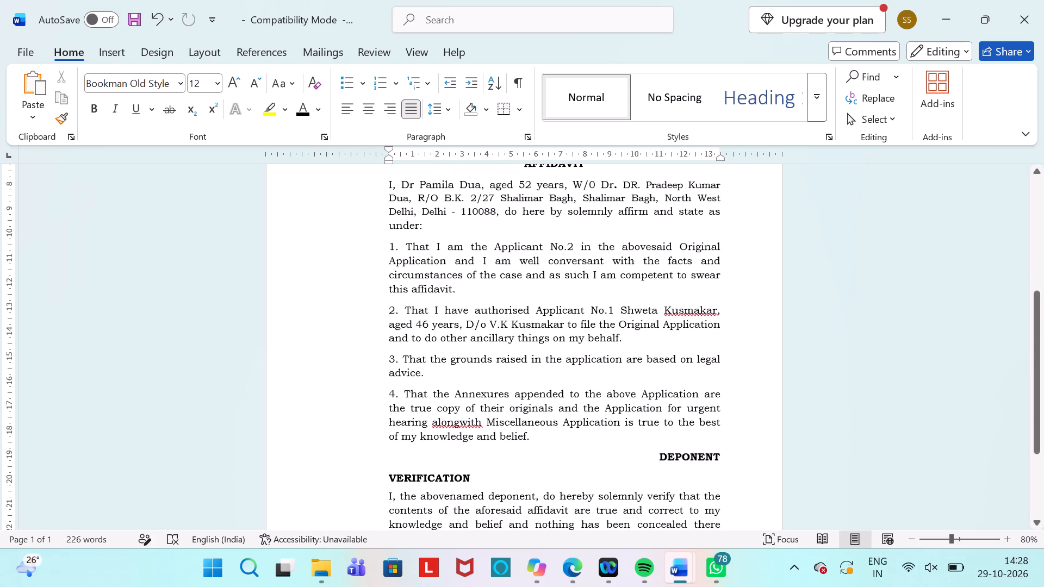
pyautogui.scroll(-1, 855, 337)
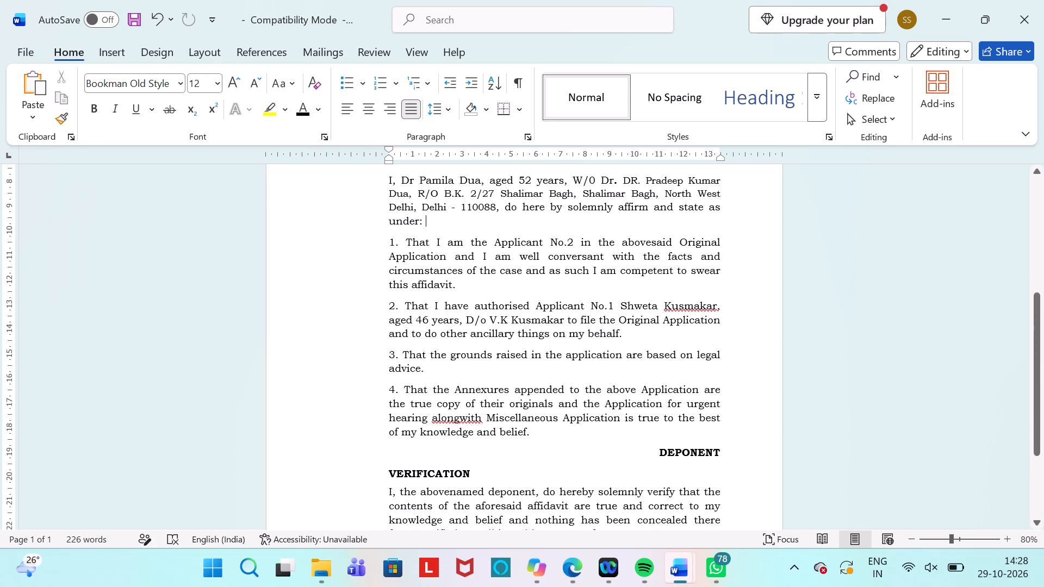
pyautogui.scroll(-1, 855, 337)
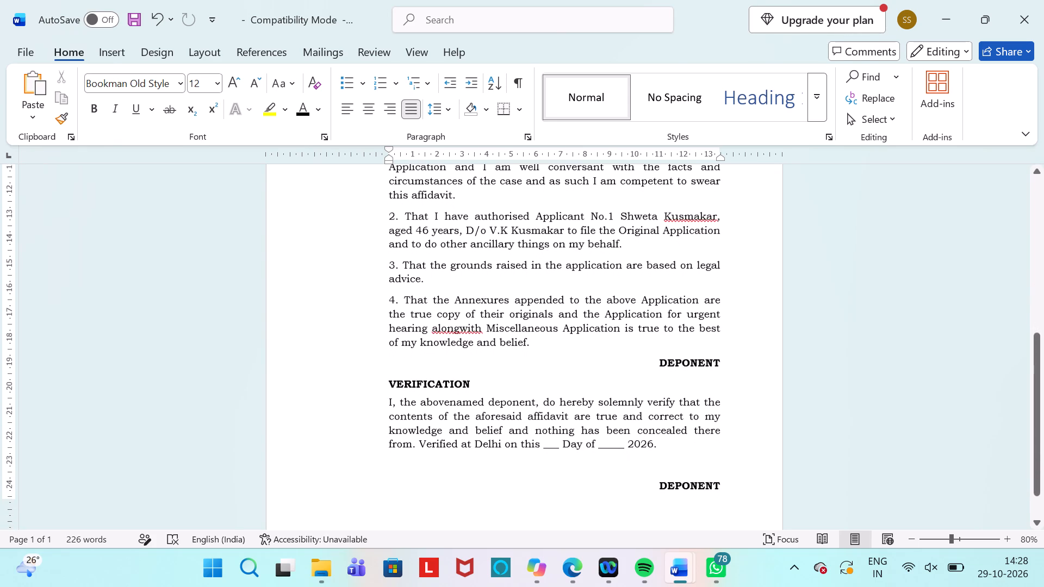
pyautogui.scroll(-1, 855, 337)
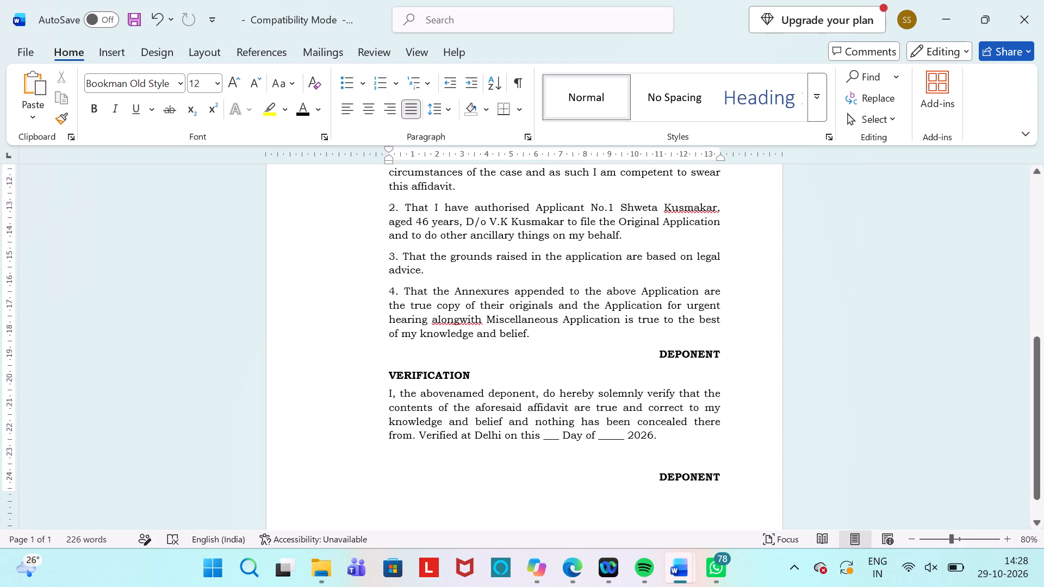
pyautogui.scroll(-1, 855, 337)
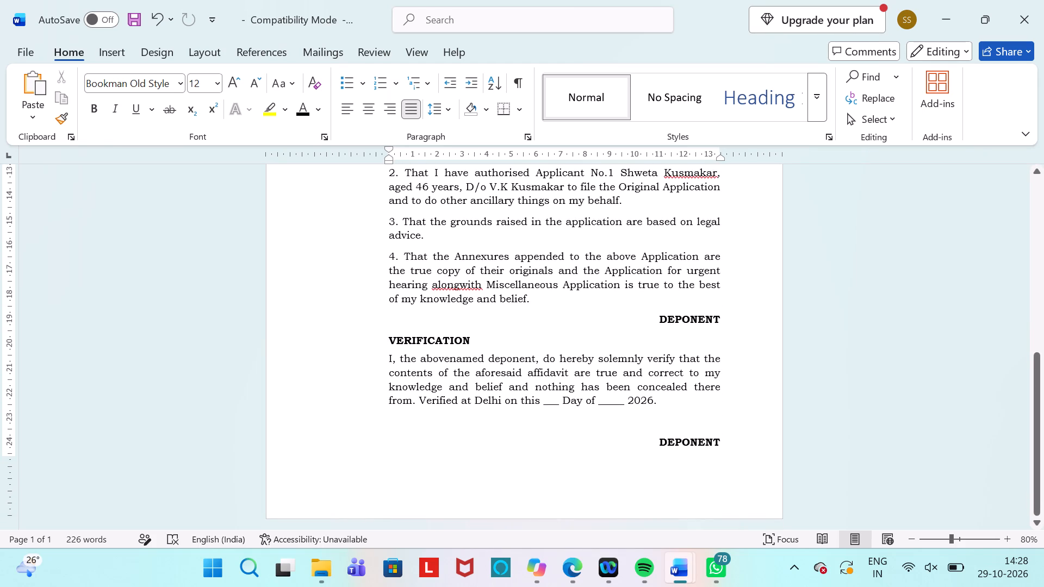
pyautogui.scroll(-2, 855, 337)
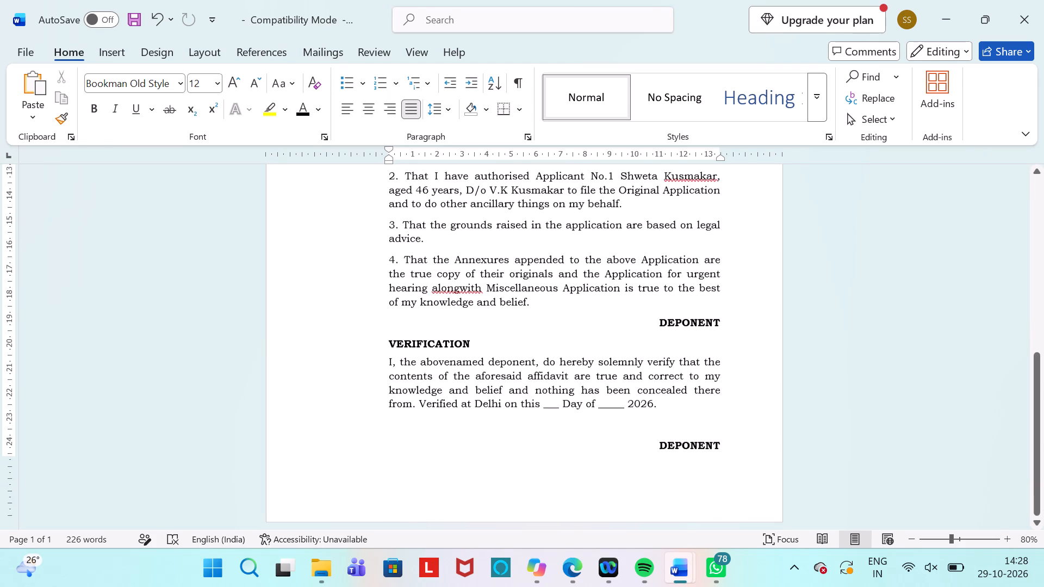
pyautogui.scroll(-1, 855, 337)
pyautogui.scroll(2, 855, 337)
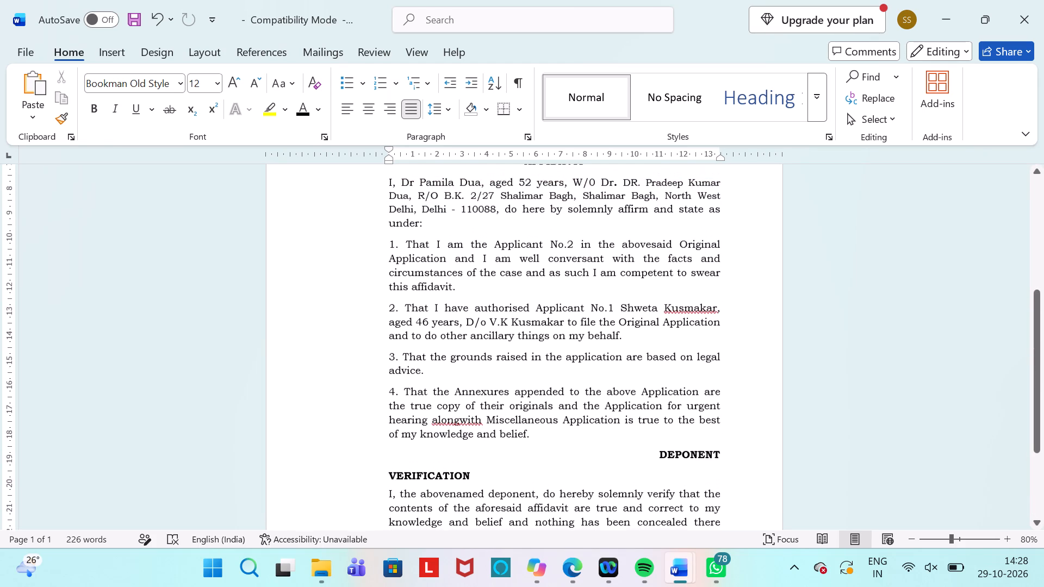
pyautogui.scroll(2, 855, 337)
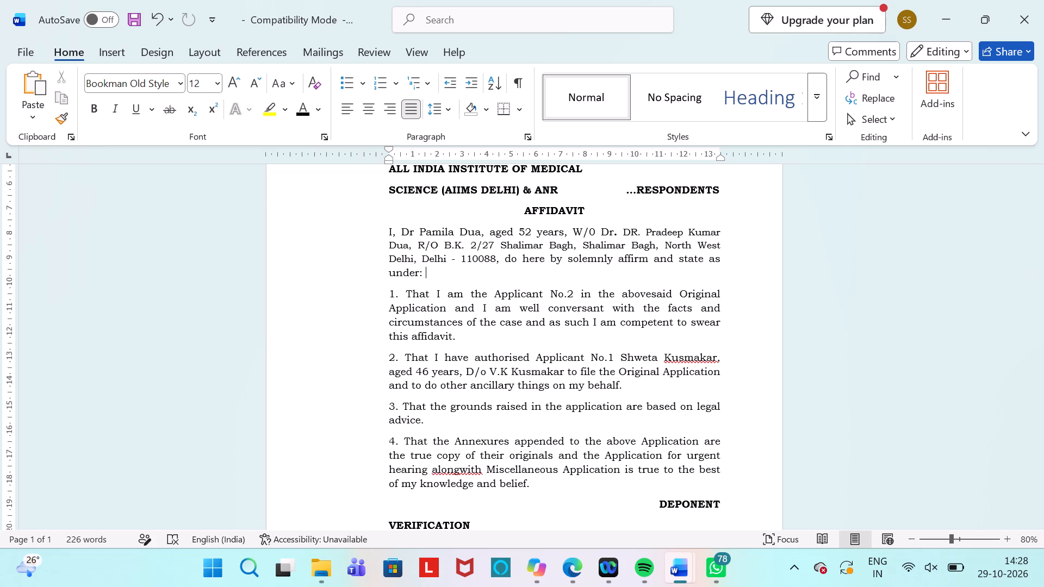
# Check the cause title above the affidavit, from the party names up to the tribunal heading and O.A. number line.
pyautogui.press('Up')
pyautogui.press('Up')
pyautogui.press('Up')
pyautogui.press('Up')
pyautogui.press('Up')
pyautogui.press('Up')
pyautogui.press('Up')
pyautogui.press('Up')
pyautogui.press('Up')
pyautogui.press('Up')
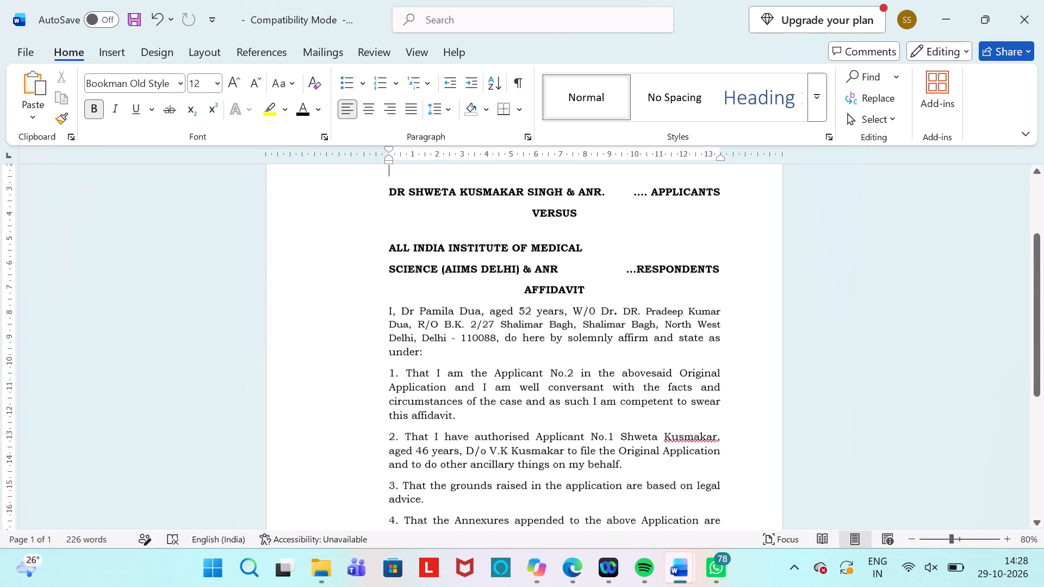
pyautogui.press('Up')
pyautogui.press('Up')
pyautogui.press('Up')
pyautogui.press('Up')
pyautogui.press('Up')
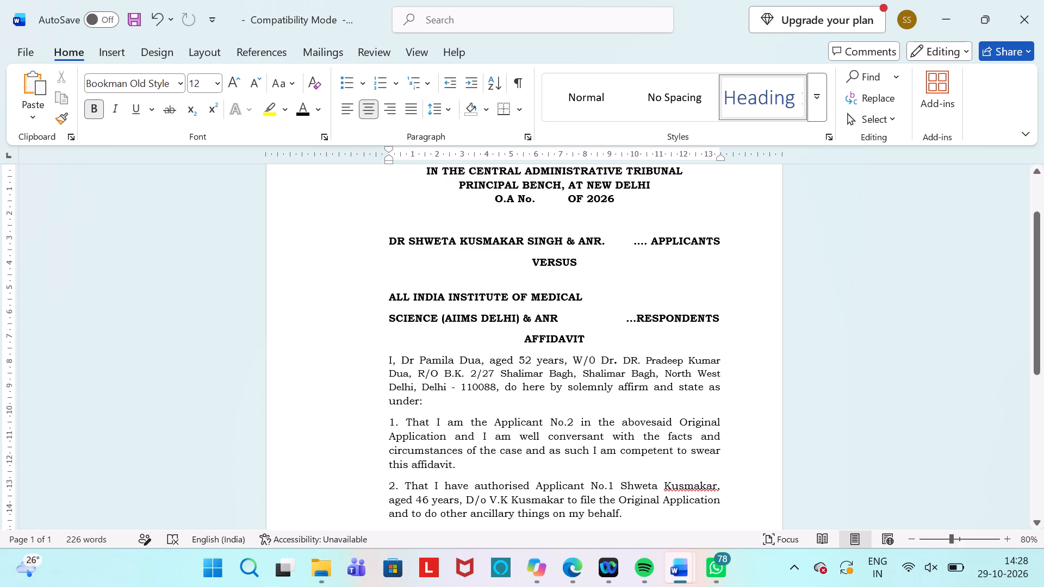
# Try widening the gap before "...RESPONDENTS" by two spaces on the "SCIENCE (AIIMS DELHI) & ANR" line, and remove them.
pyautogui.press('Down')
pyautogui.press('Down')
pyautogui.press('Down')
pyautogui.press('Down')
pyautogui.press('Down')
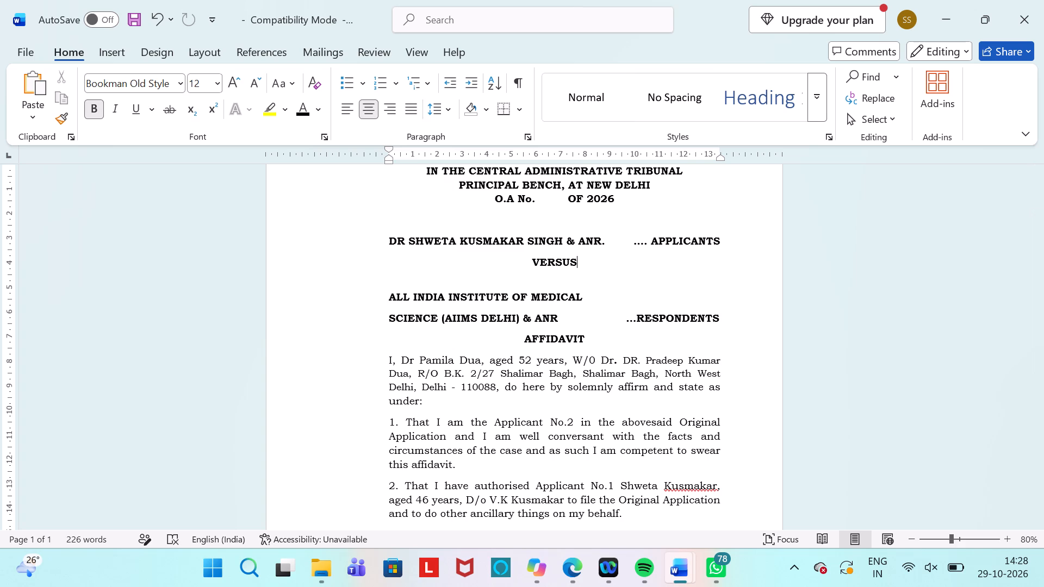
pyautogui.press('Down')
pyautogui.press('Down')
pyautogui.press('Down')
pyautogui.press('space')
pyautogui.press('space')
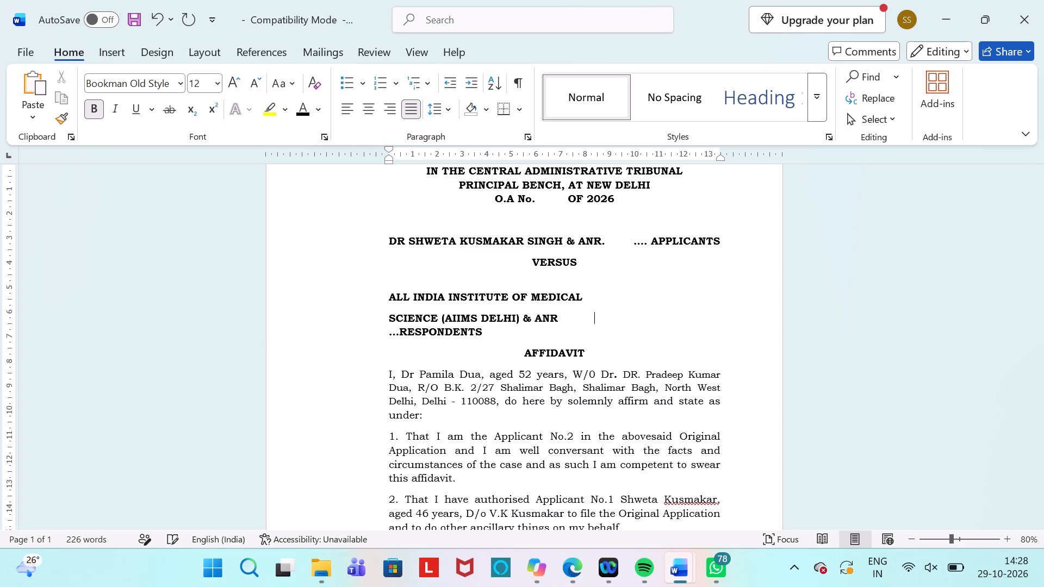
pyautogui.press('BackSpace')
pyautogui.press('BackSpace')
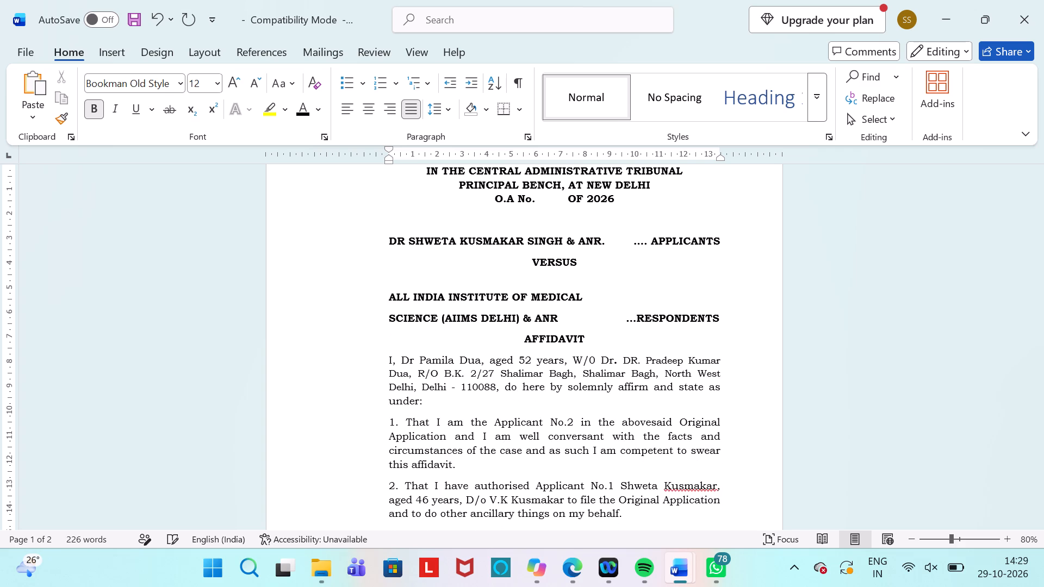